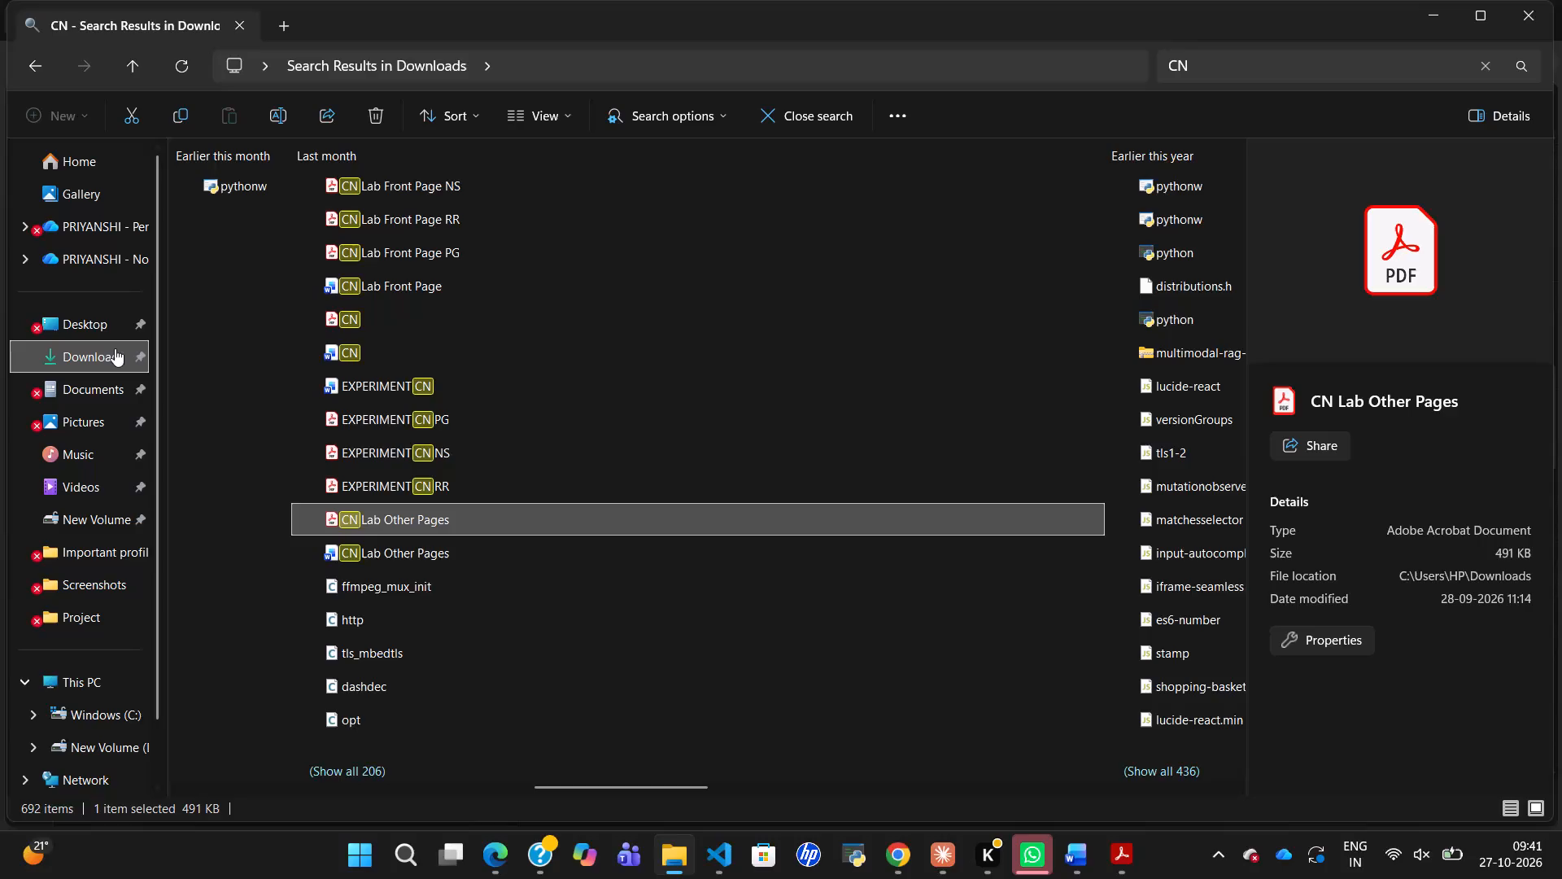
Open the Word document Agentic_AI_Scientific_Discovery_IEEE_Final from the Downloads folder.
left_click(113, 356)
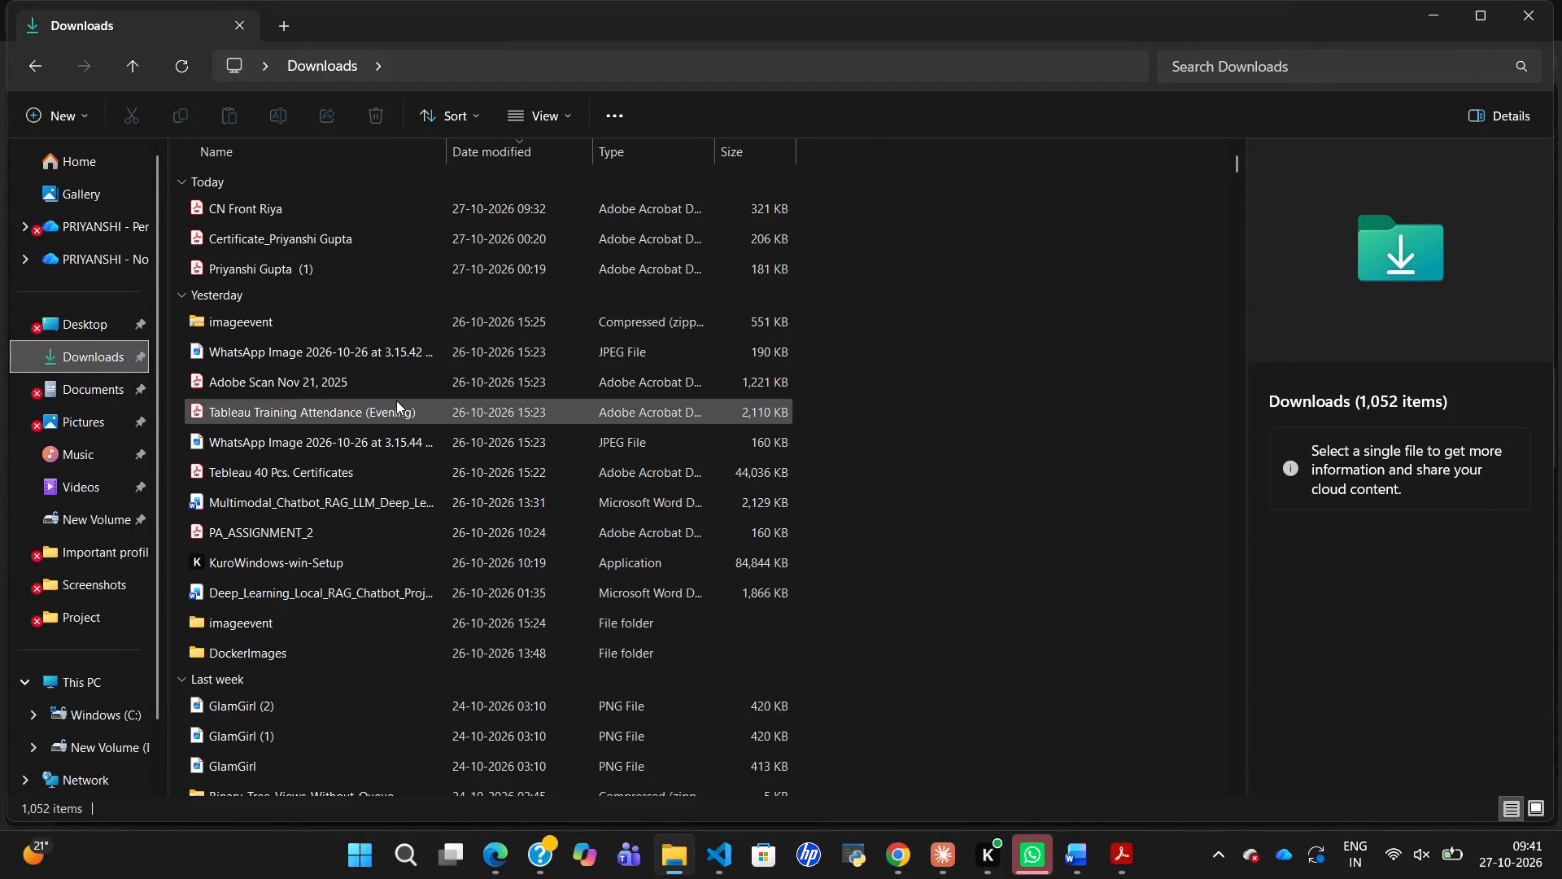
scroll(485, 398, "down", 2)
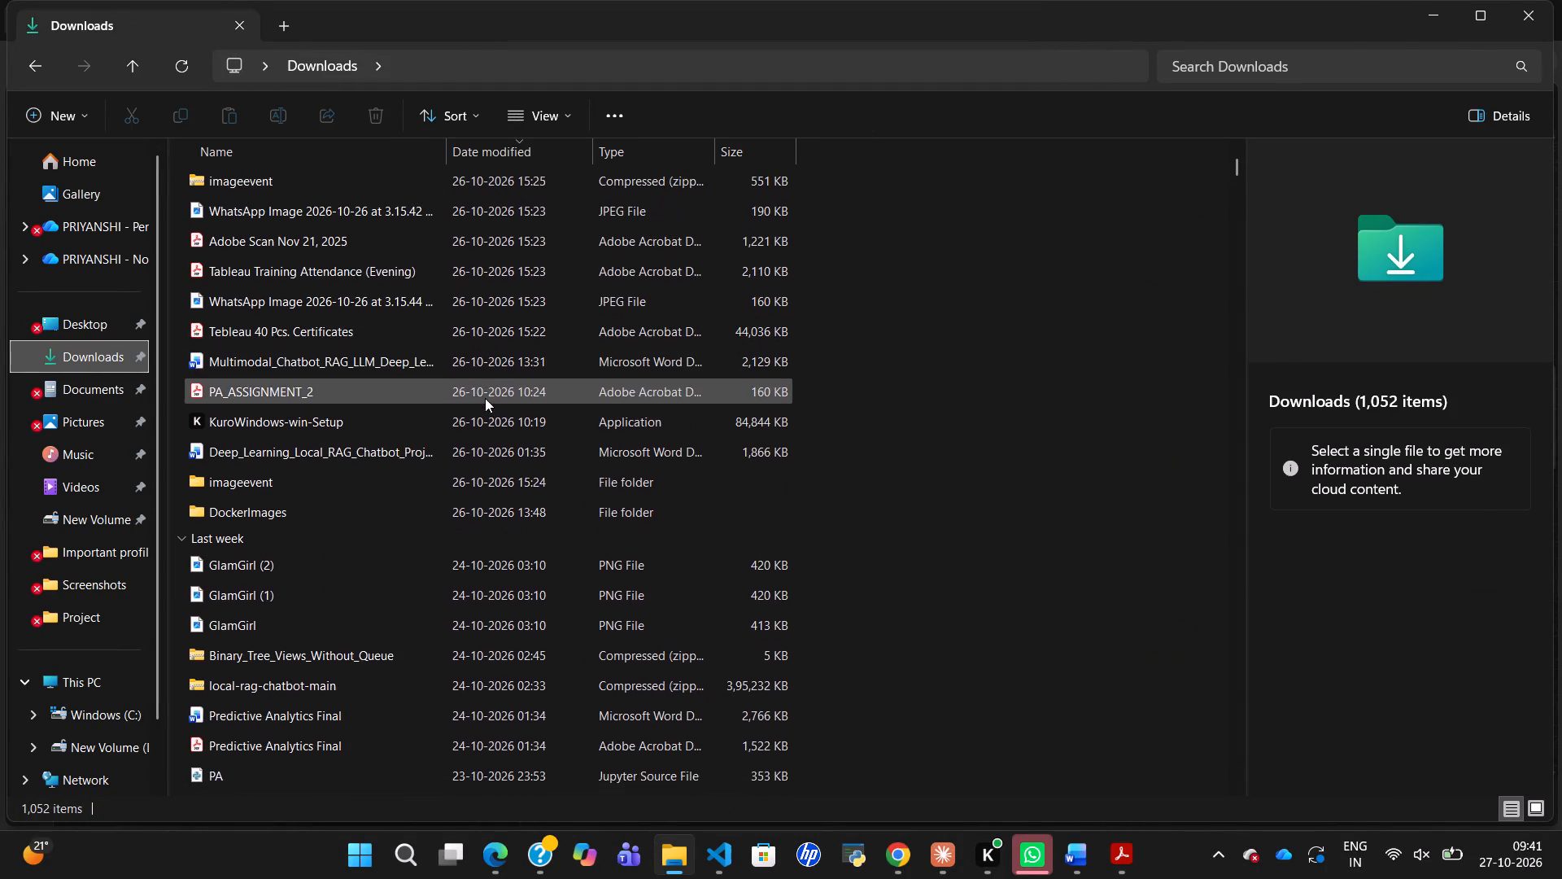
scroll(485, 398, "down", 1)
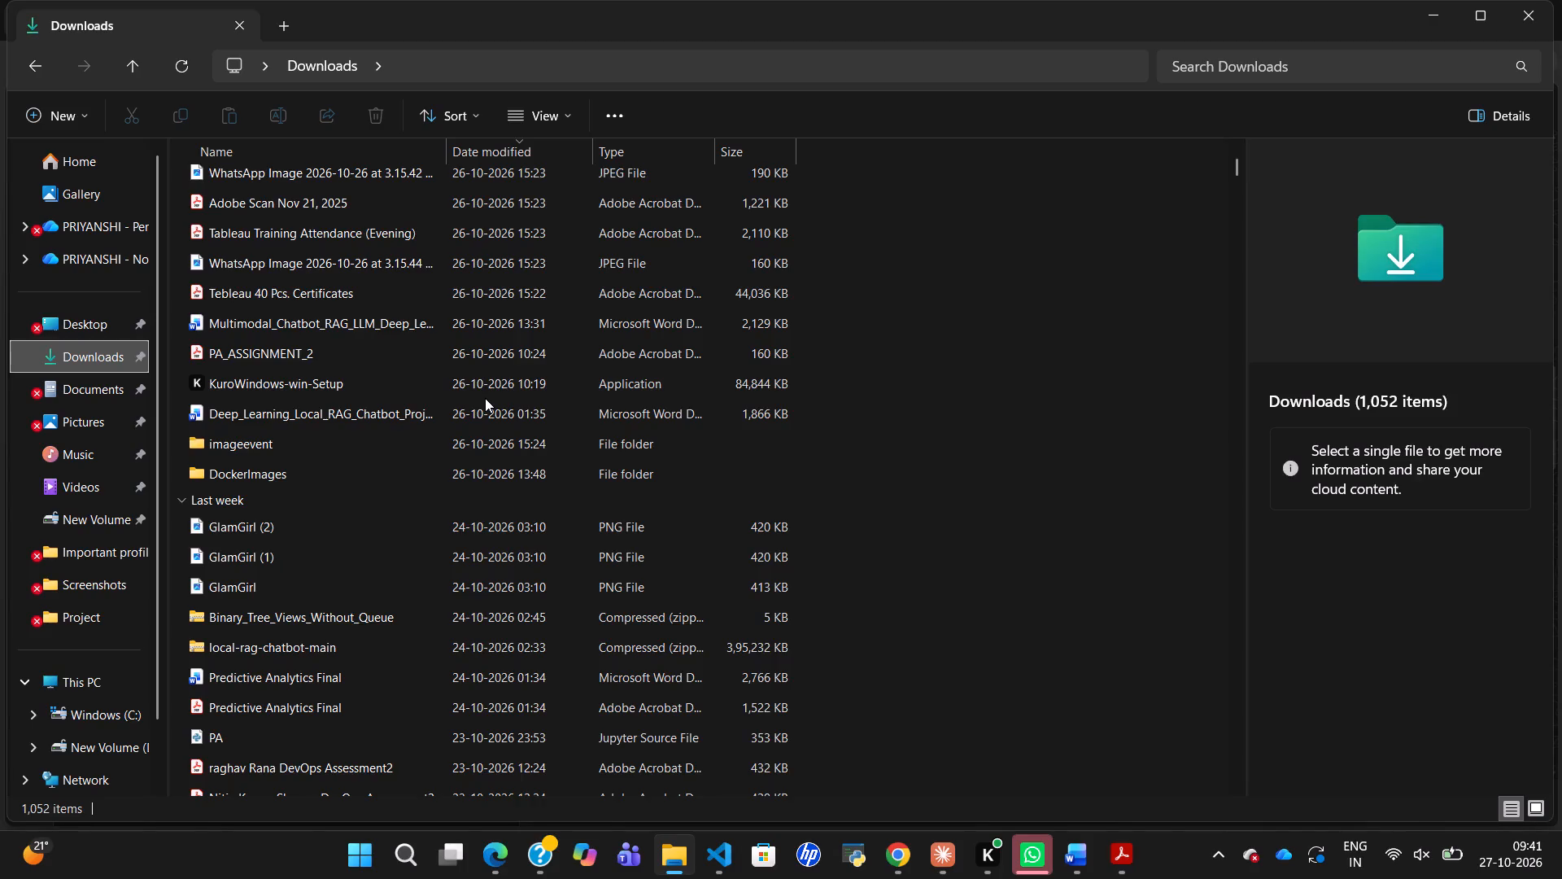
scroll(485, 398, "down", 1)
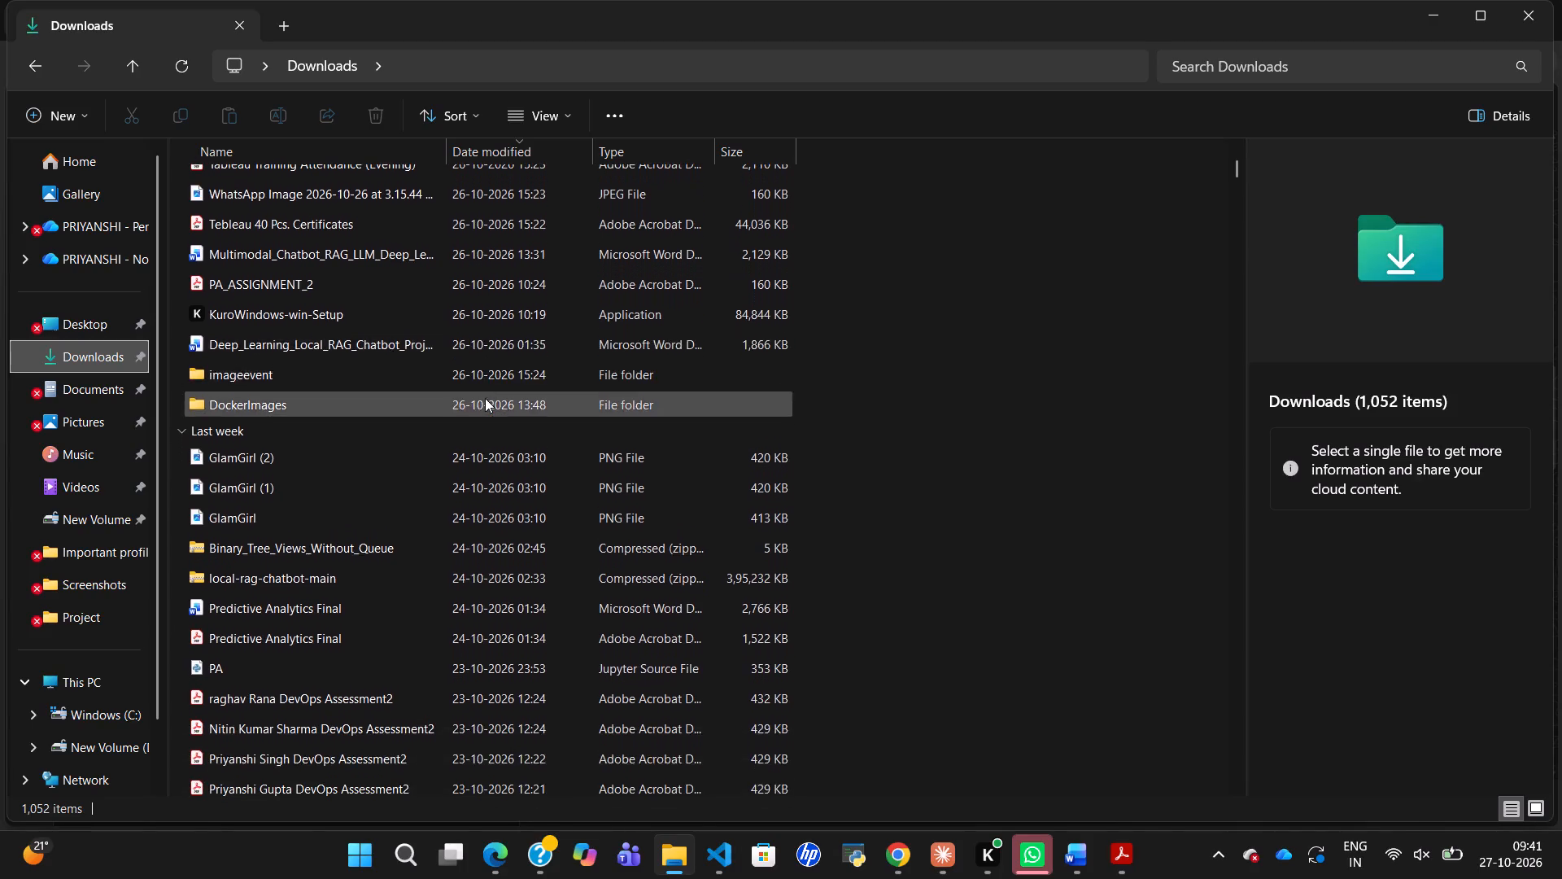
scroll(485, 398, "down", 4)
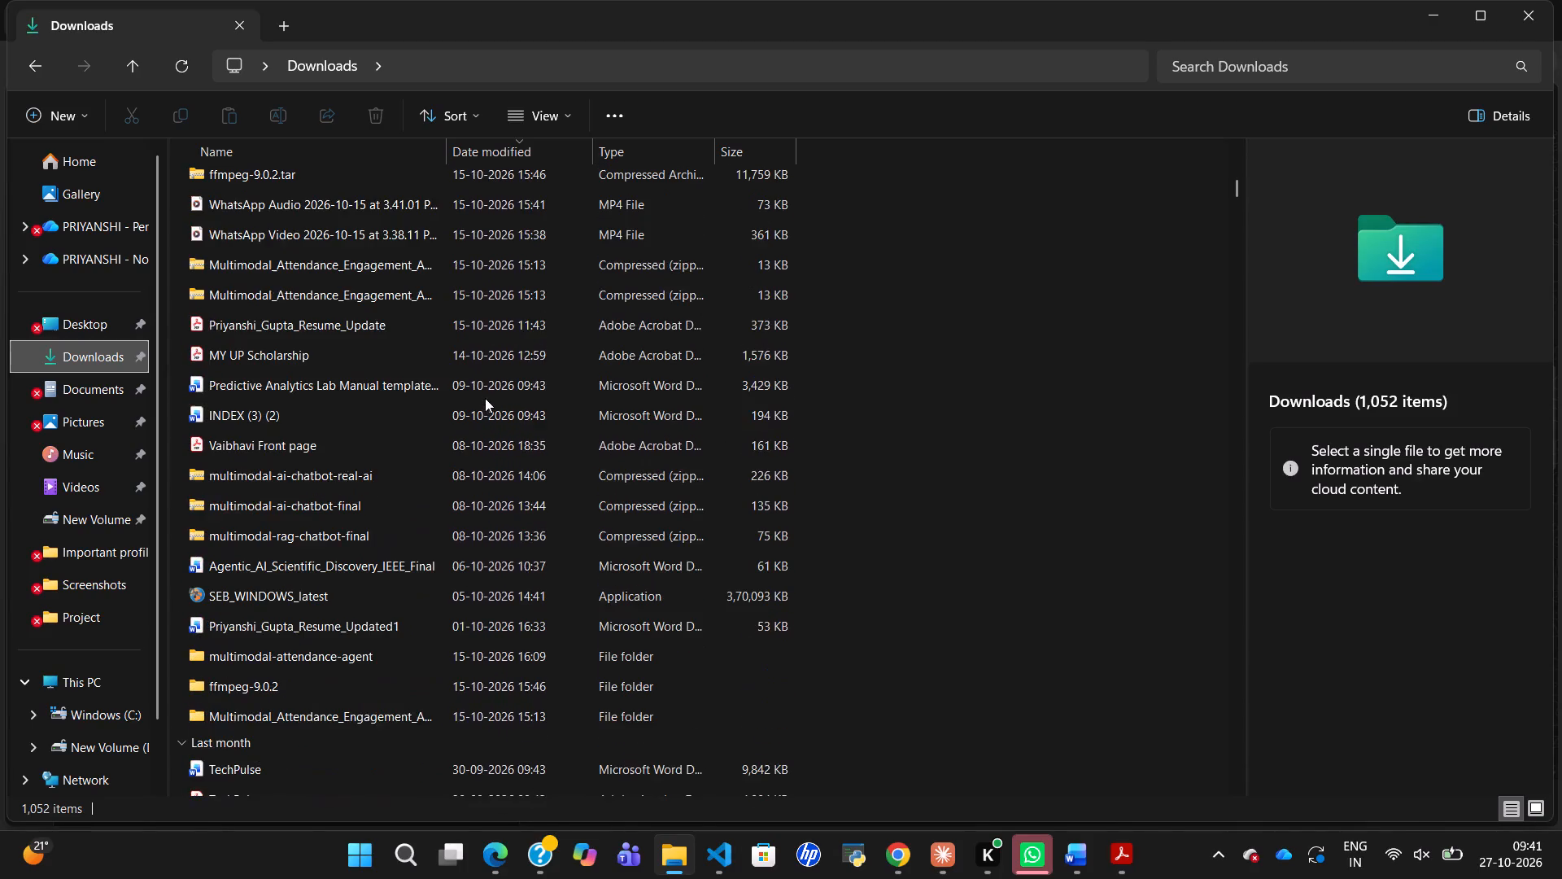
scroll(485, 398, "up", 1)
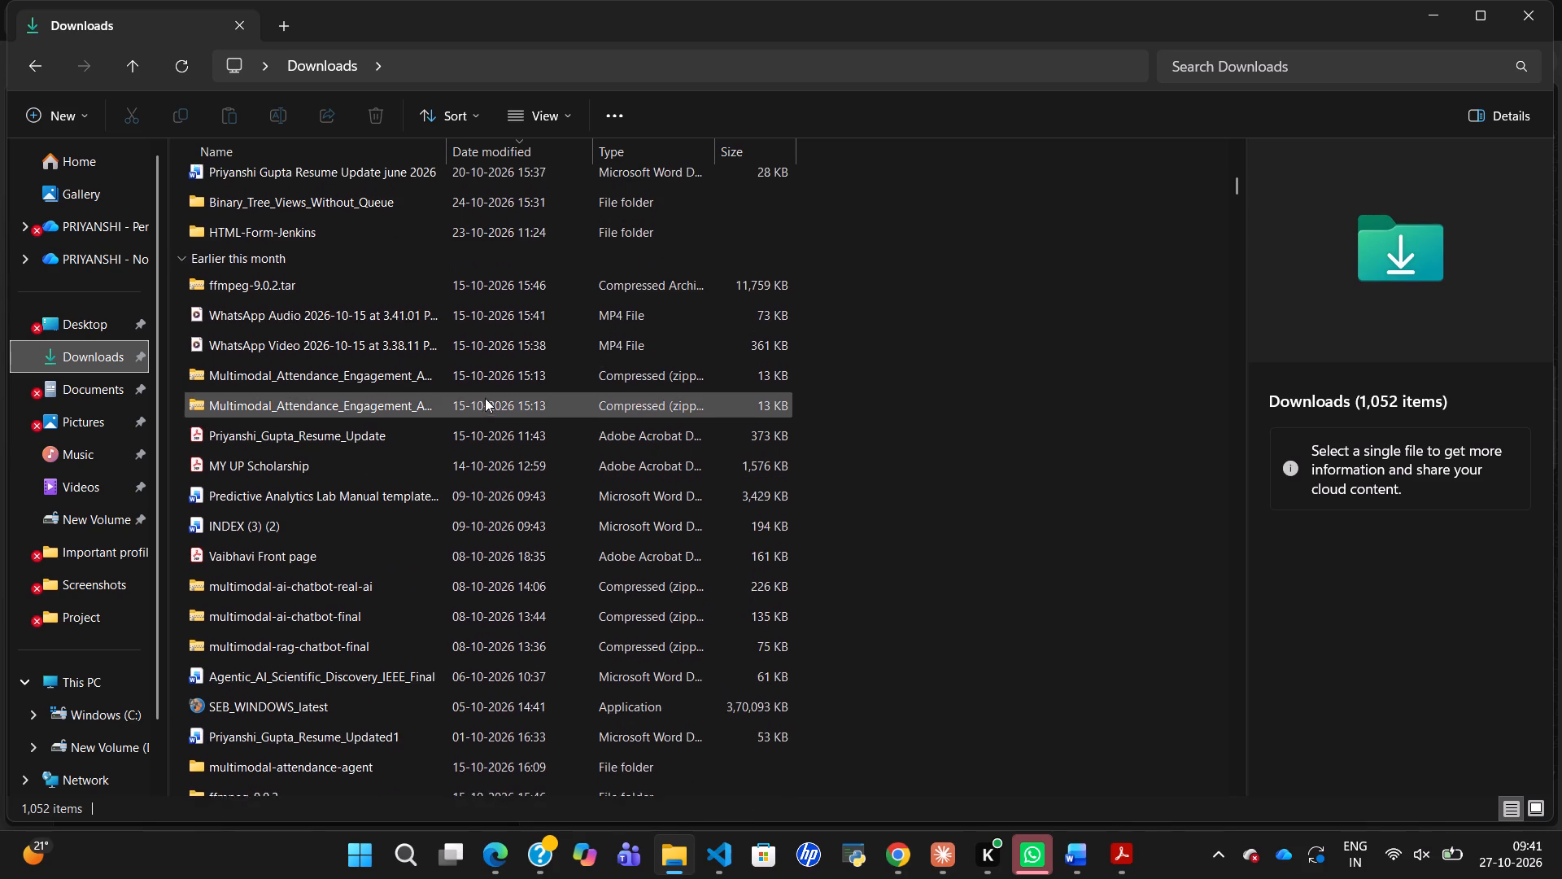
scroll(485, 398, "down", 2)
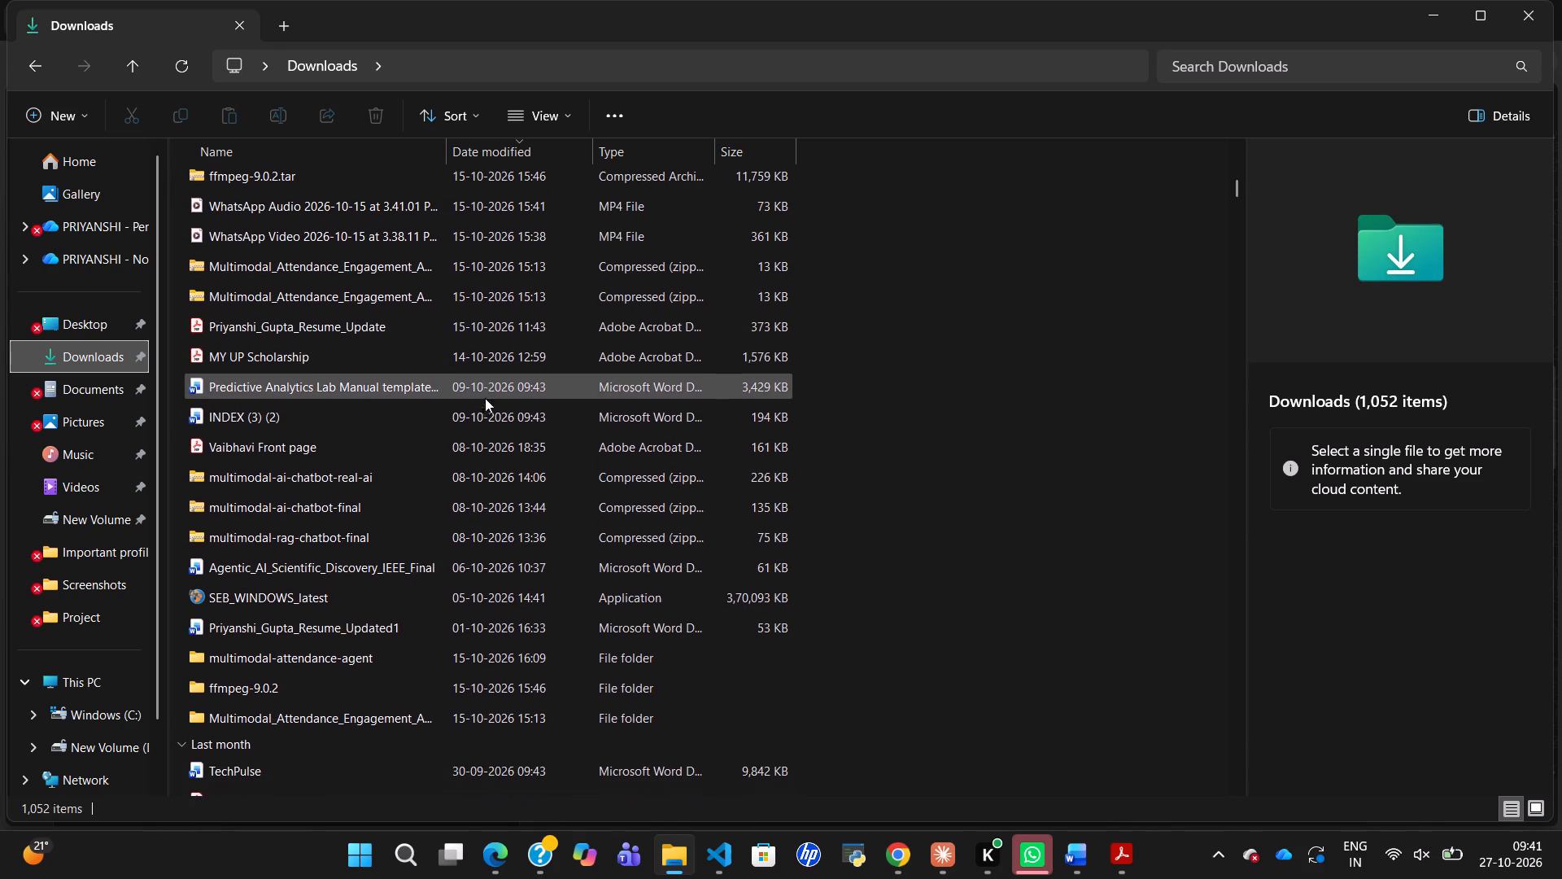
scroll(485, 398, "down", 1)
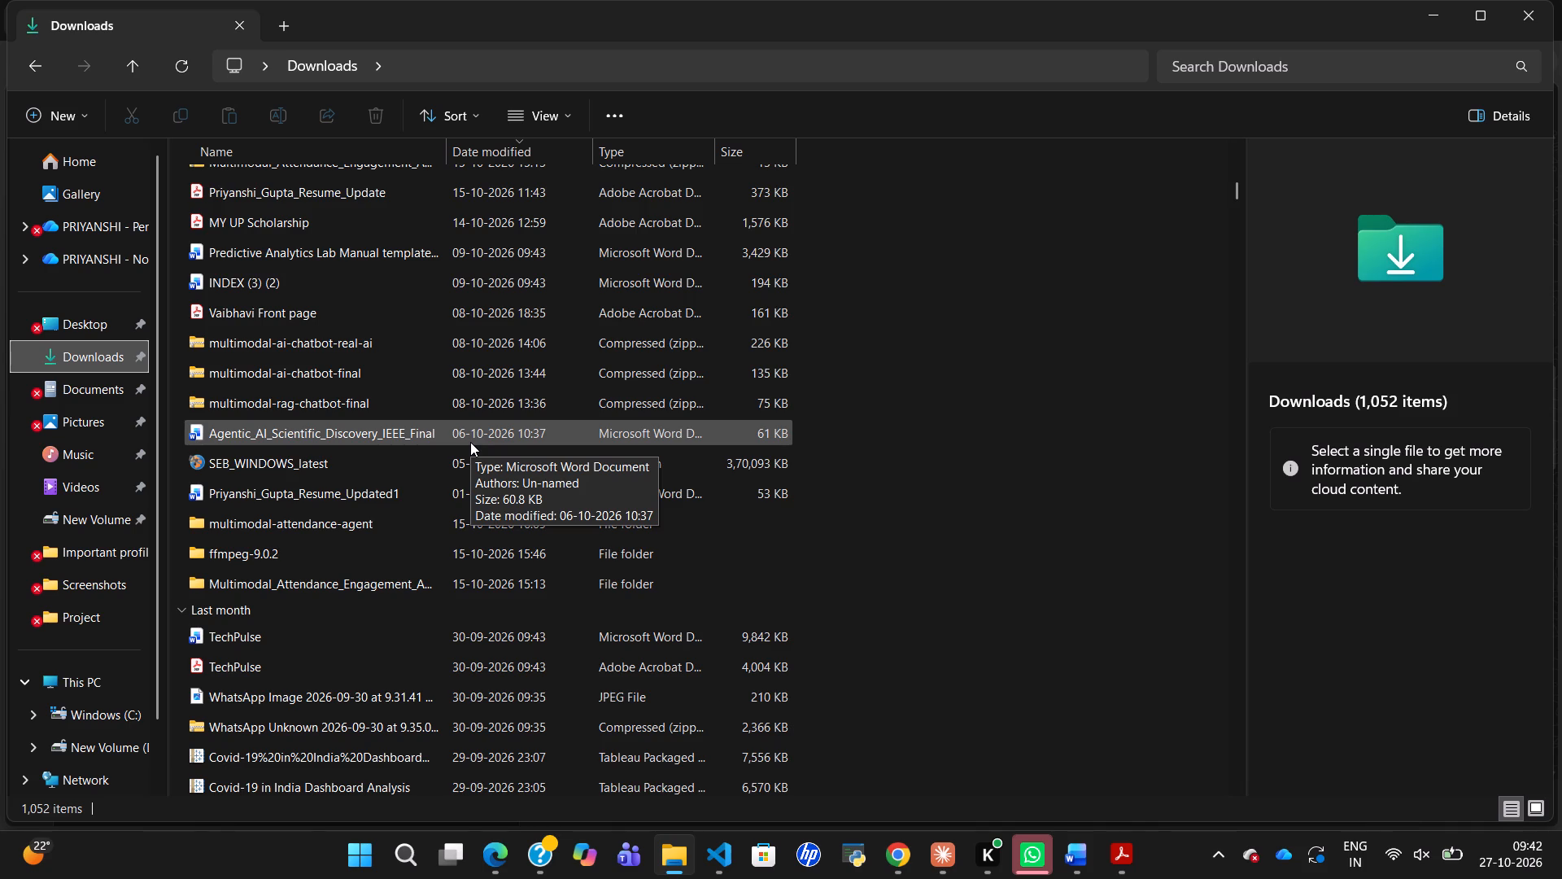
double_click(470, 442)
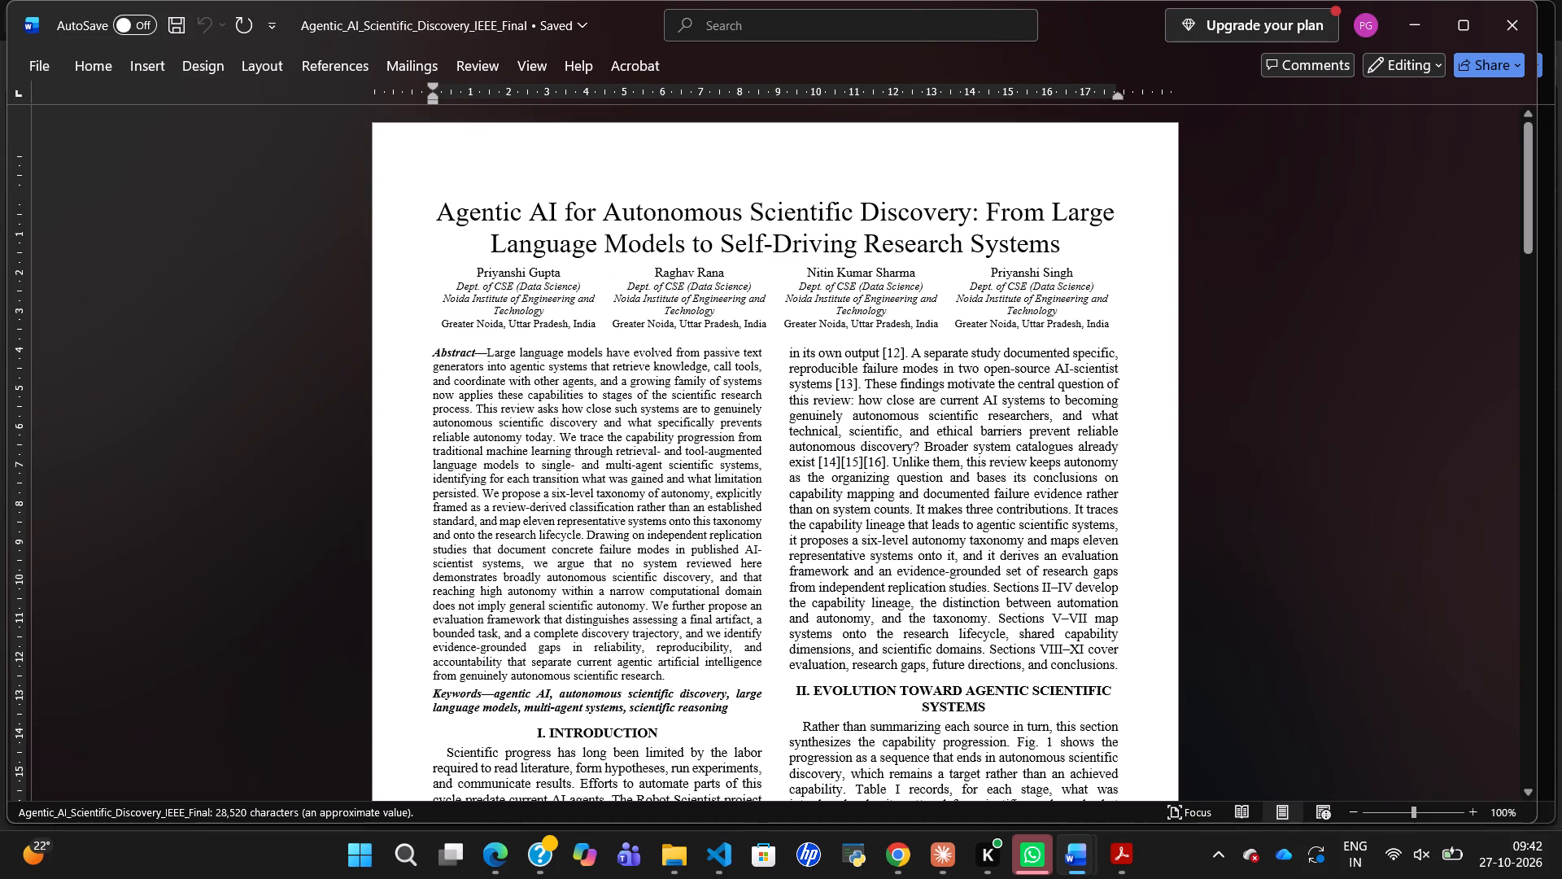
Look through the whole agentic AI paper, from its title page to the reference list, and check its overall page layout.
scroll(637, 530, "down", 4)
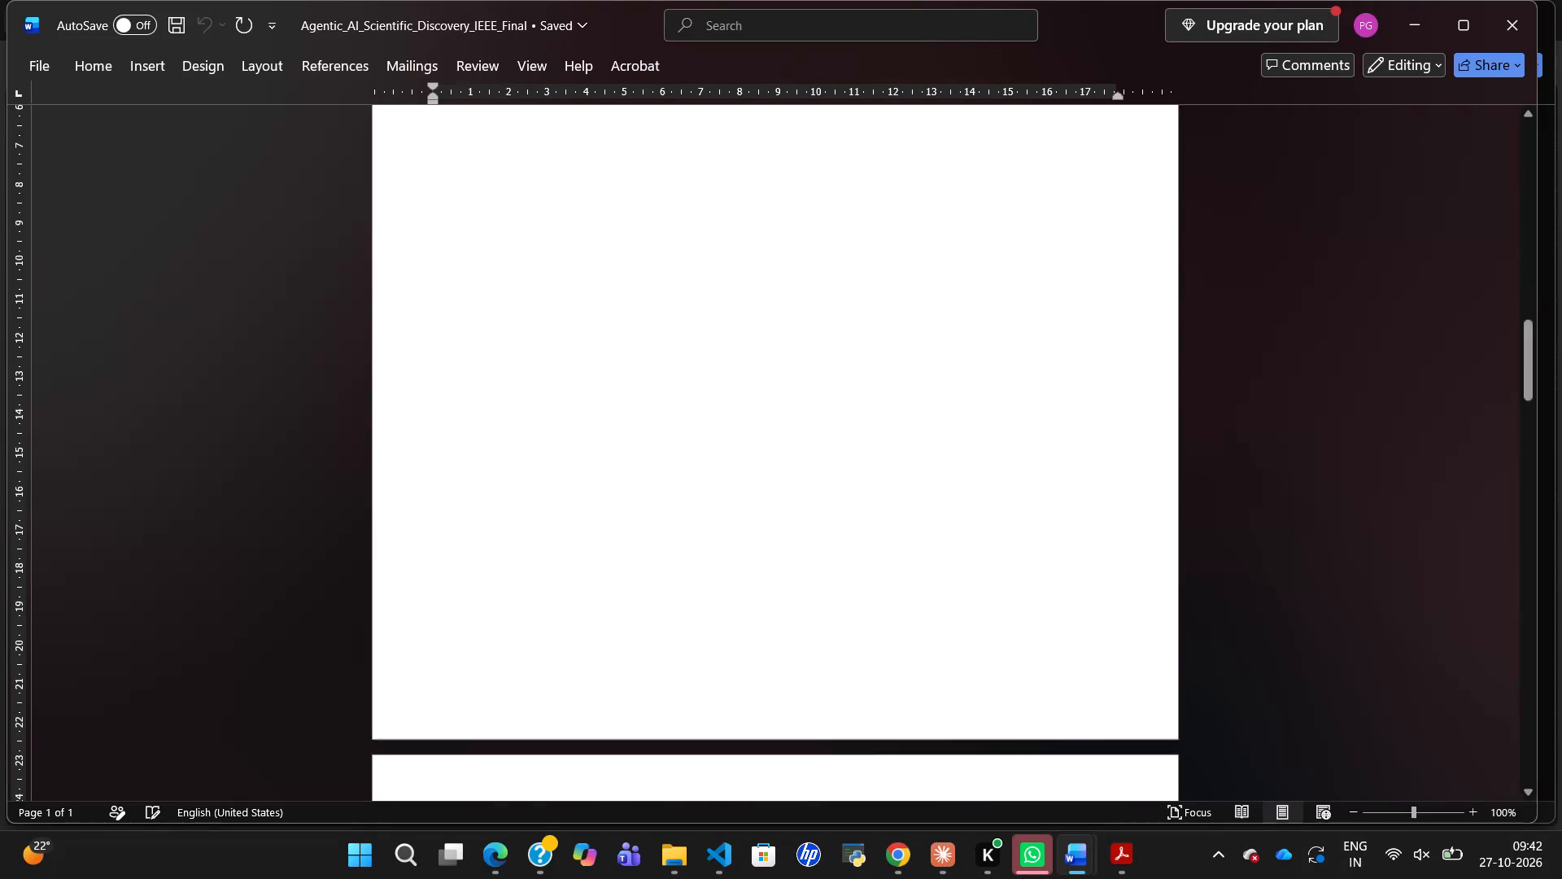
scroll(637, 530, "down", 7)
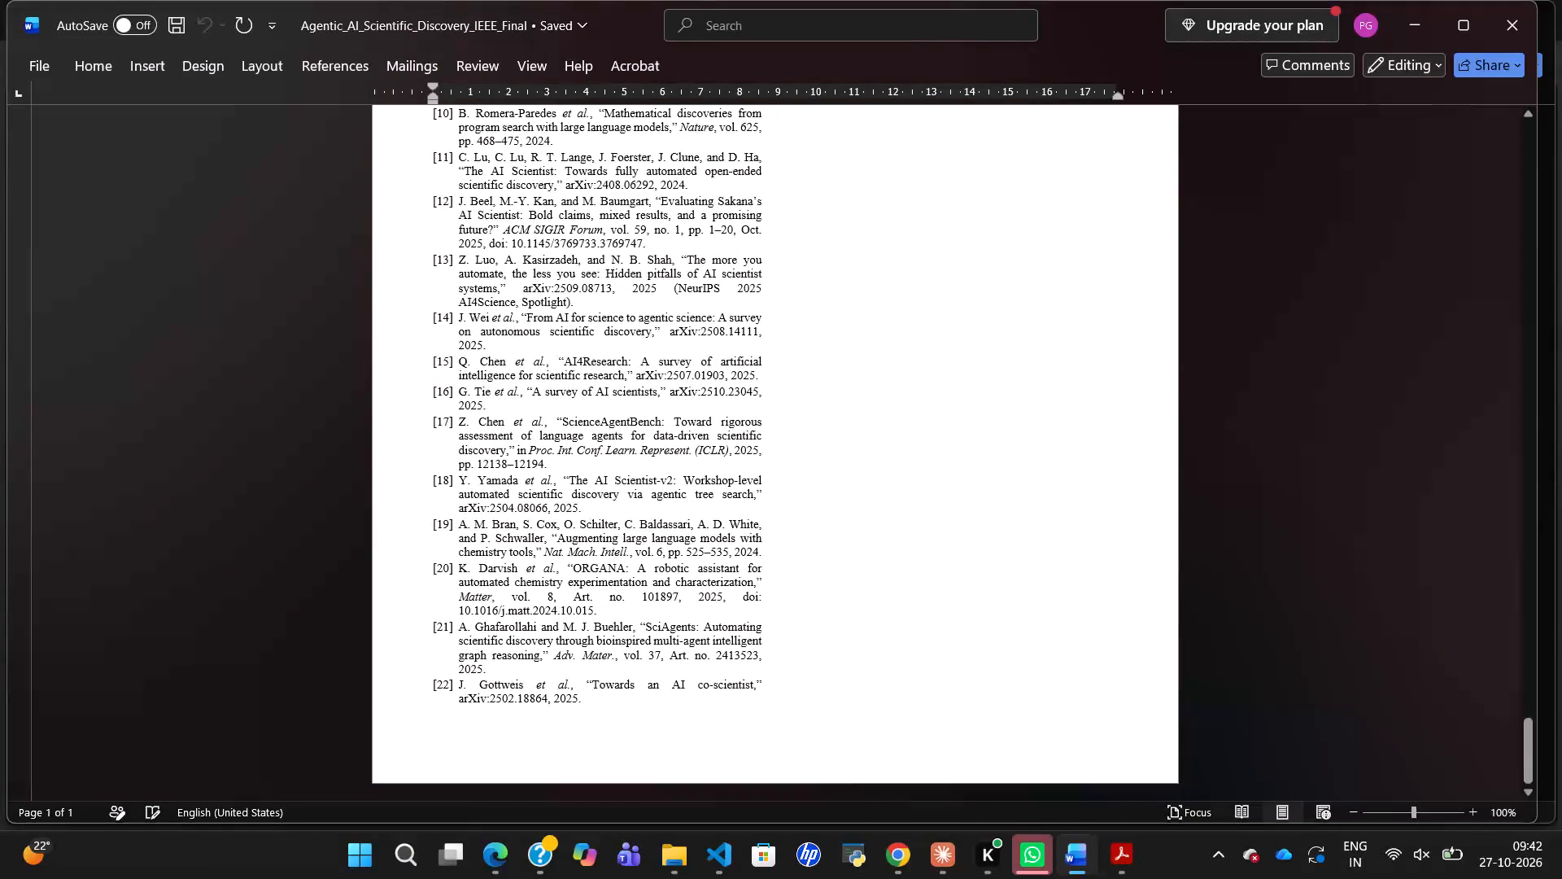
left_click(923, 598)
scroll(923, 598, "up", 1)
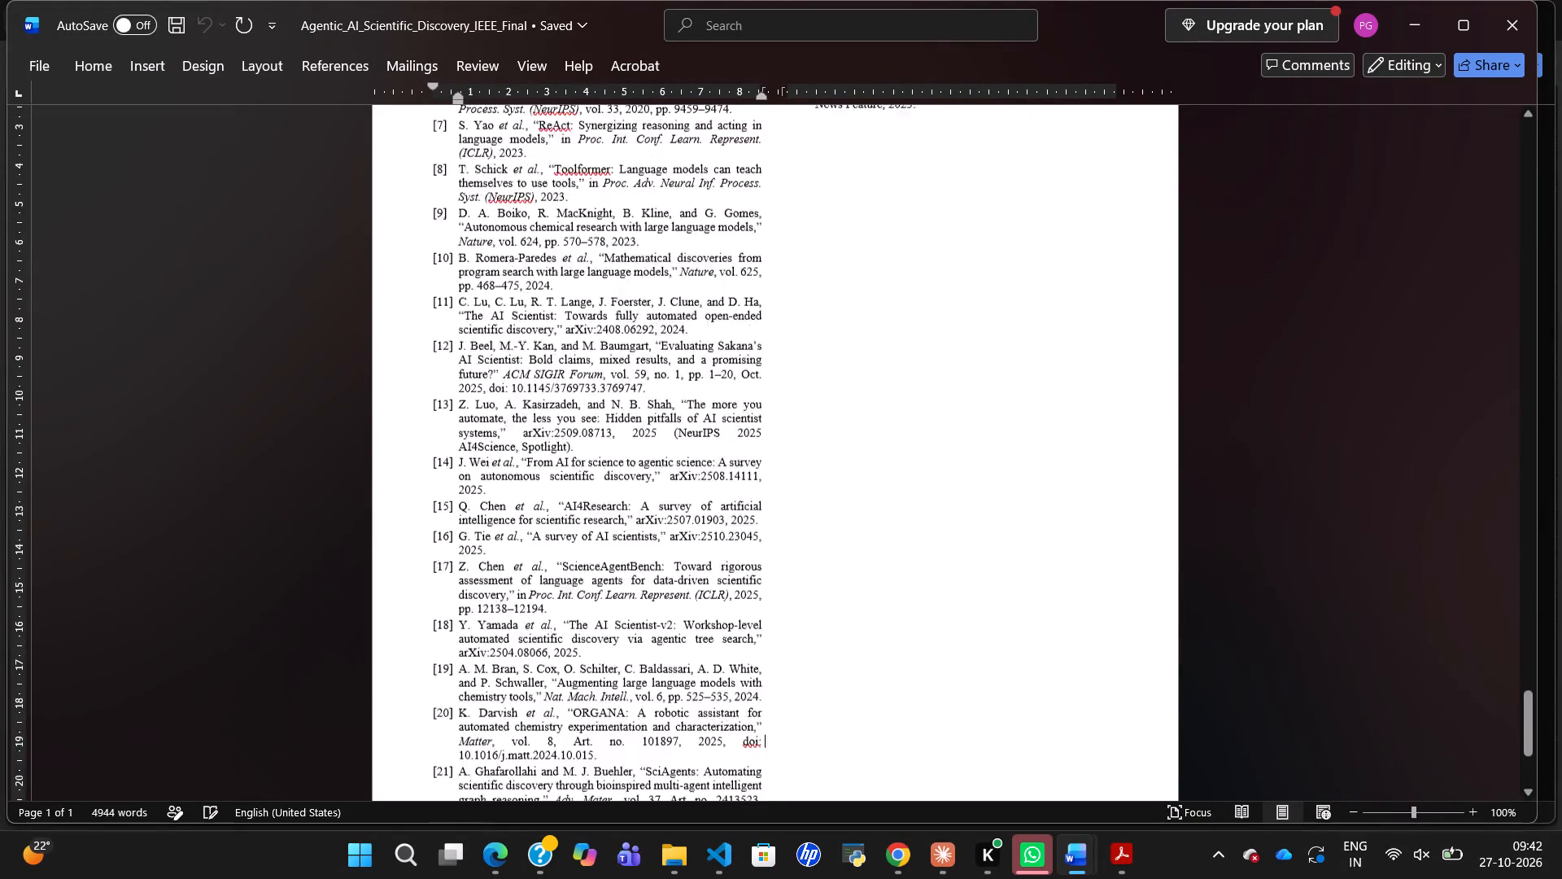
scroll(923, 598, "up", 1)
scroll(923, 598, "down", 1, "ctrl")
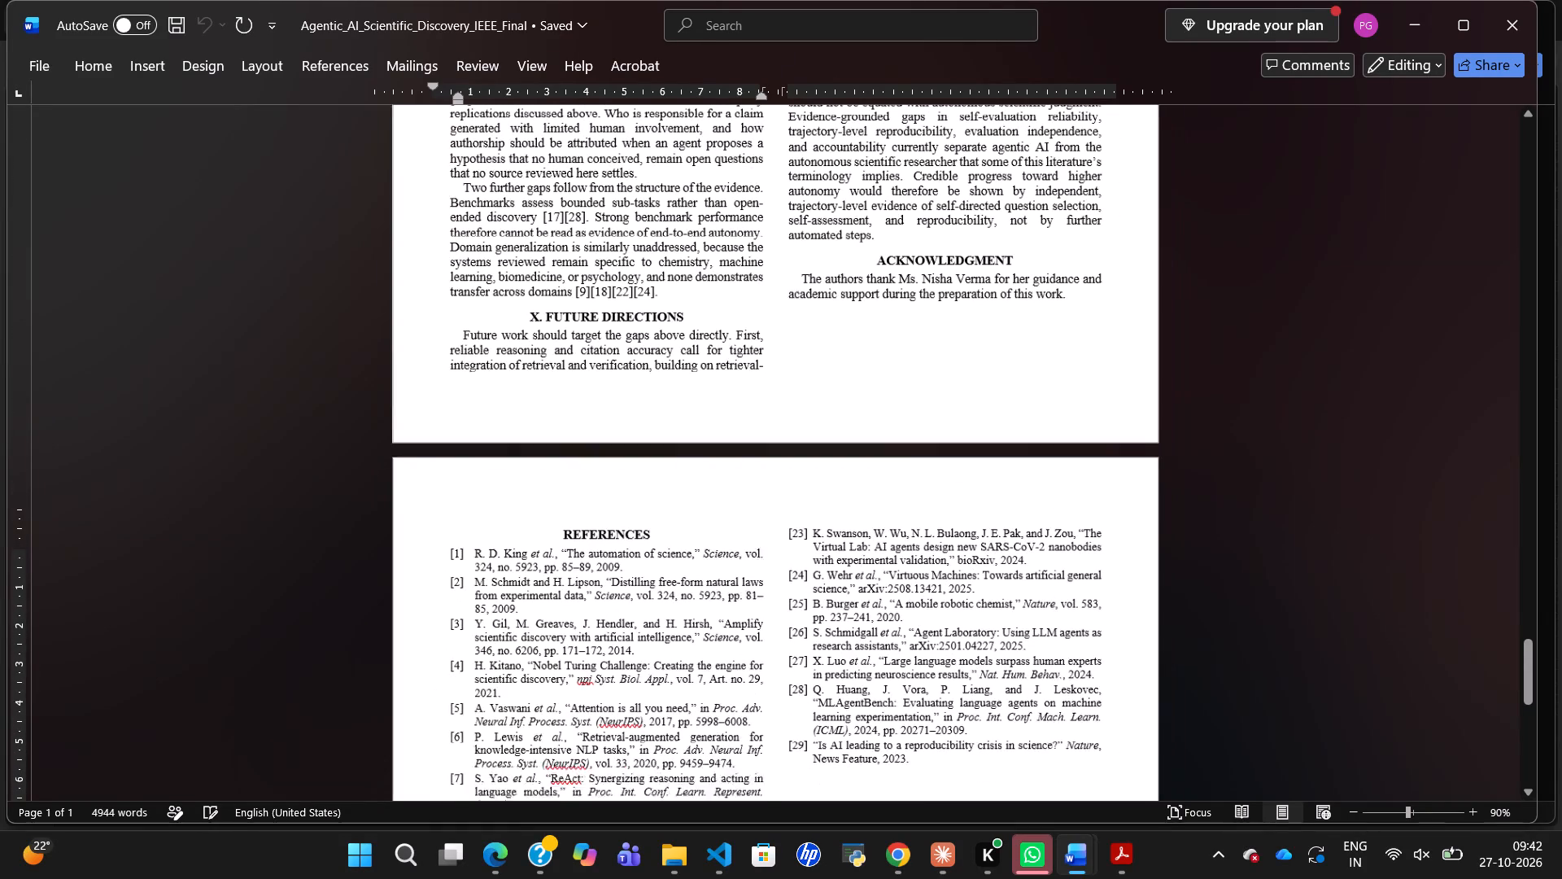
scroll(923, 598, "down", 5, "ctrl")
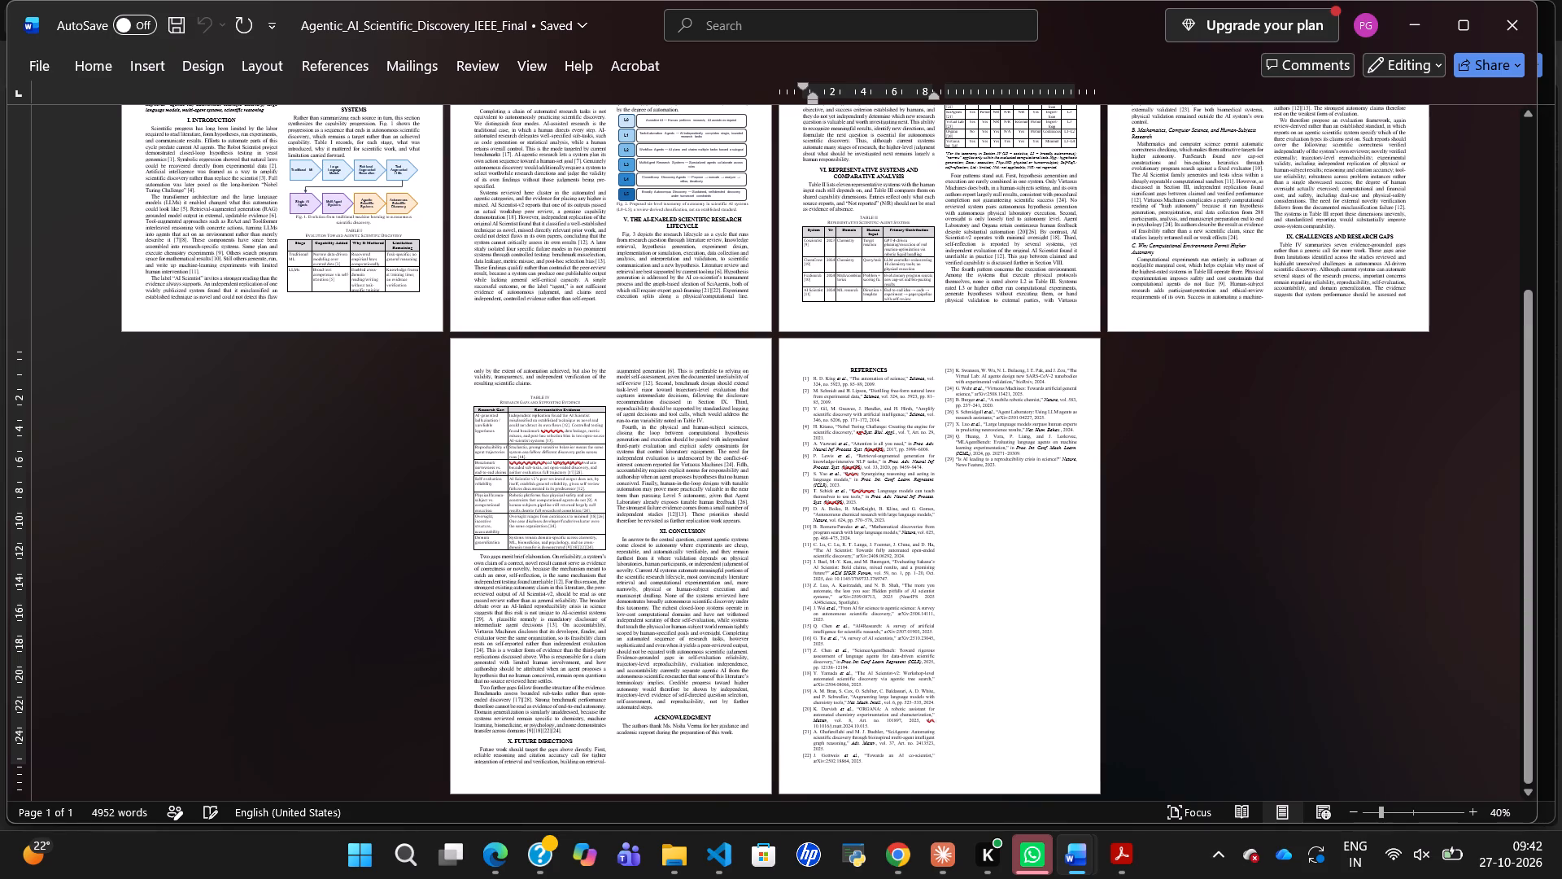
scroll(927, 634, "up", 1)
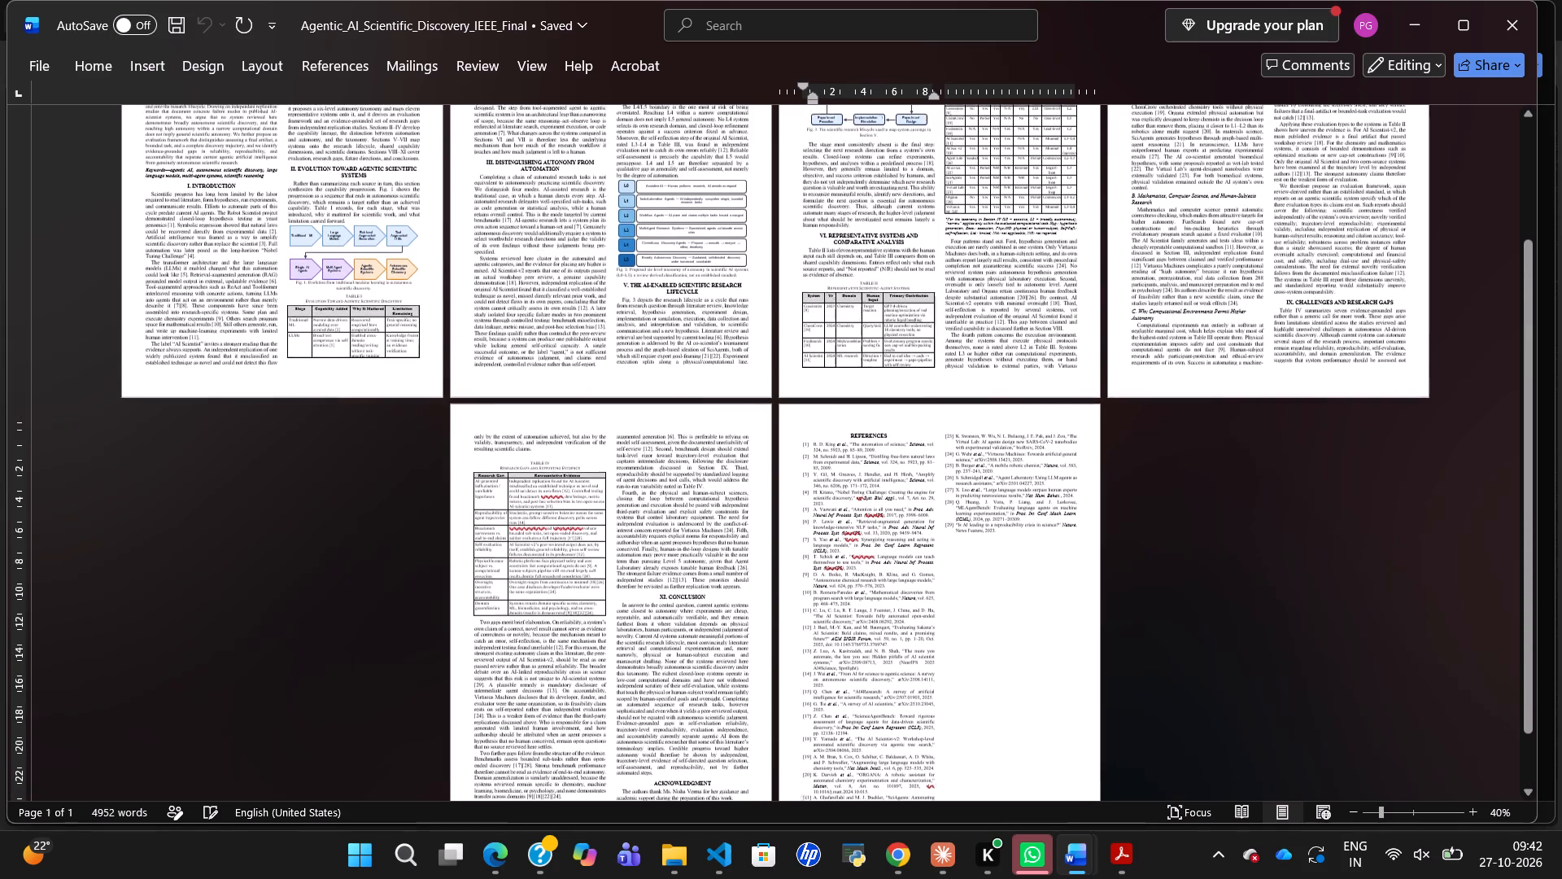
scroll(927, 634, "up", 4, "ctrl")
scroll(927, 634, "up", 11)
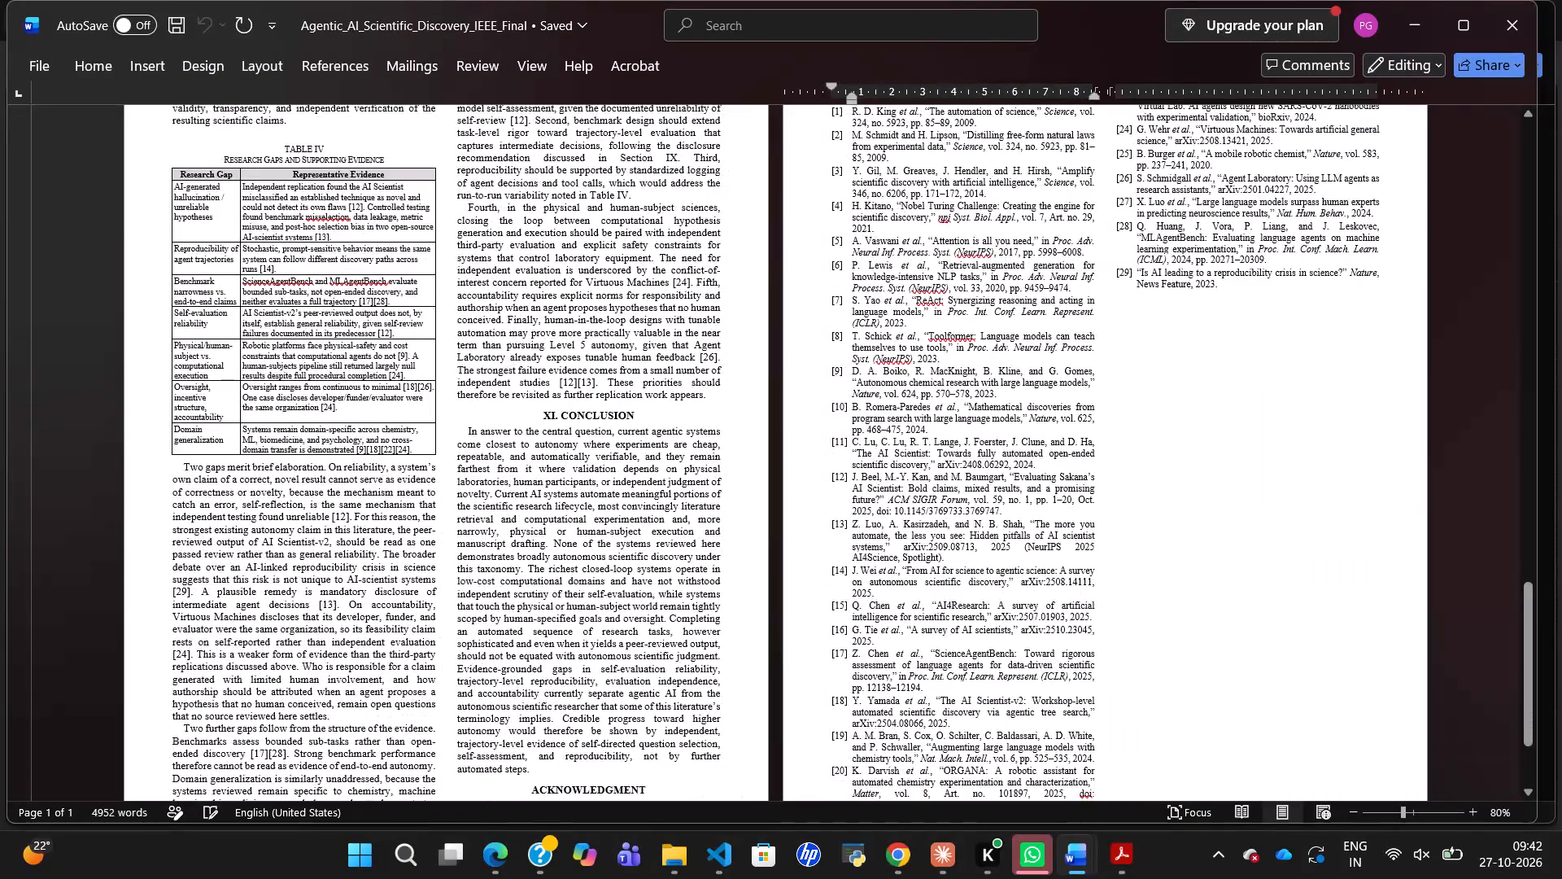
scroll(927, 634, "up", 9)
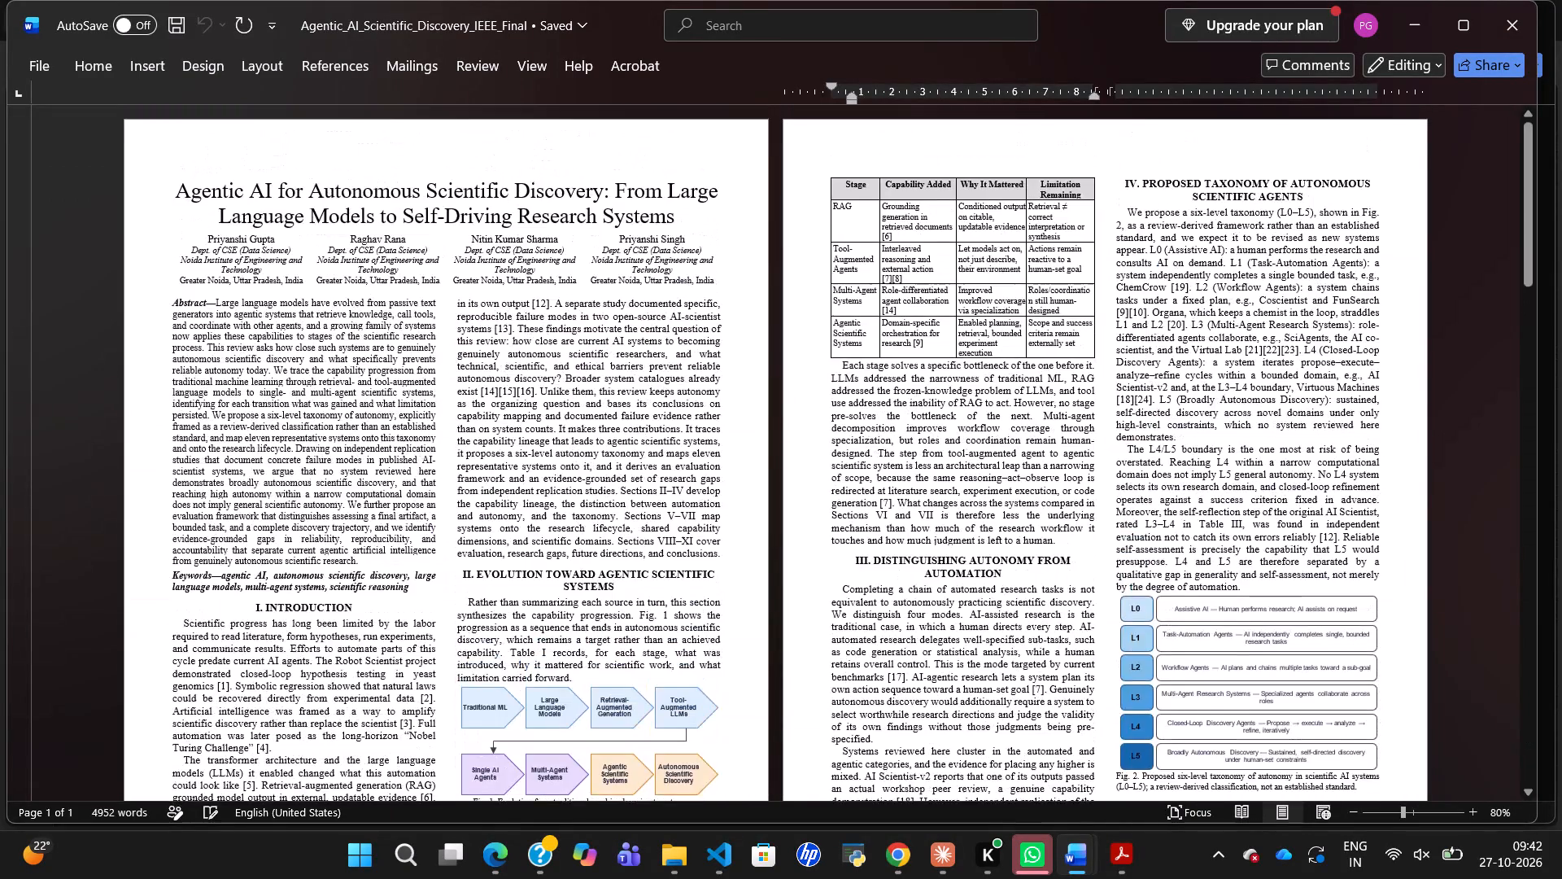
Examine the paper's first two pages, including the abstract, the evolution figure, Table I and the six-level taxonomy figure.
scroll(545, 461, "down", 1)
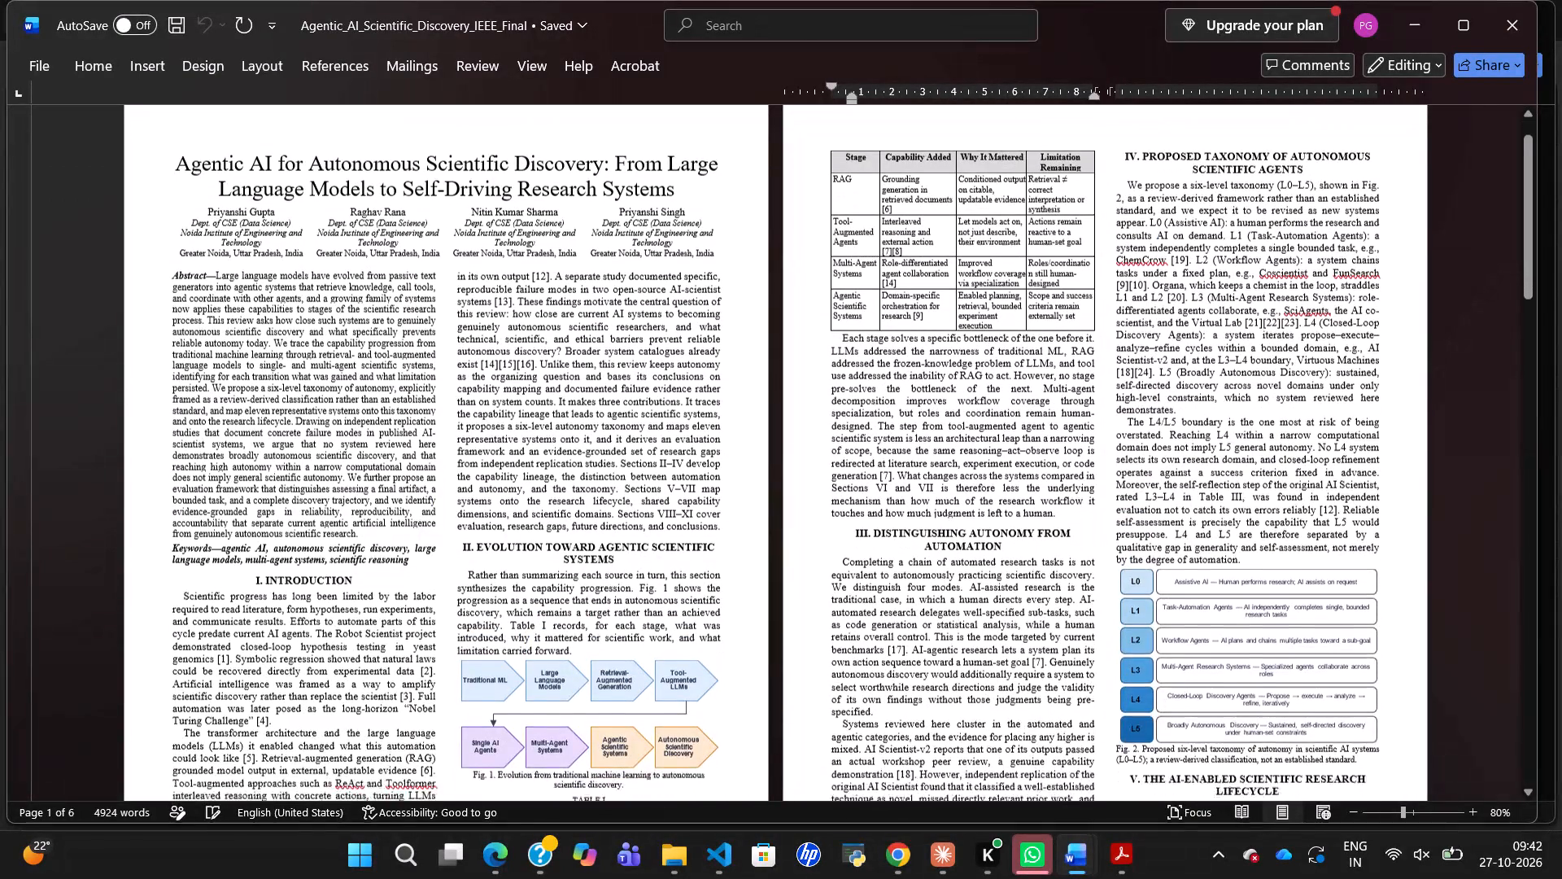
scroll(545, 461, "down", 2)
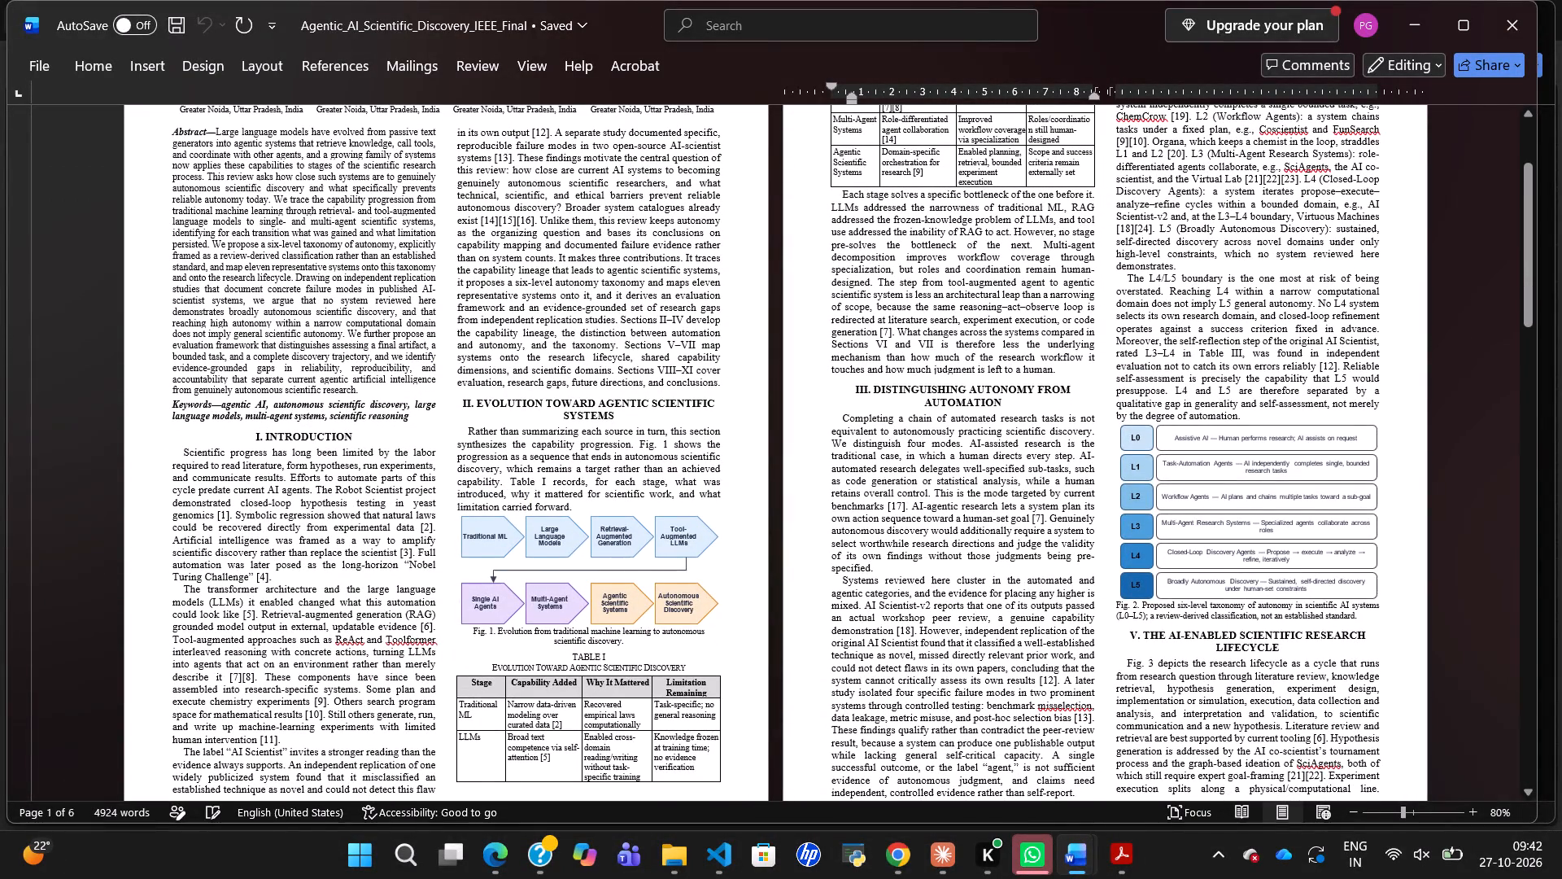
scroll(545, 461, "down", 3)
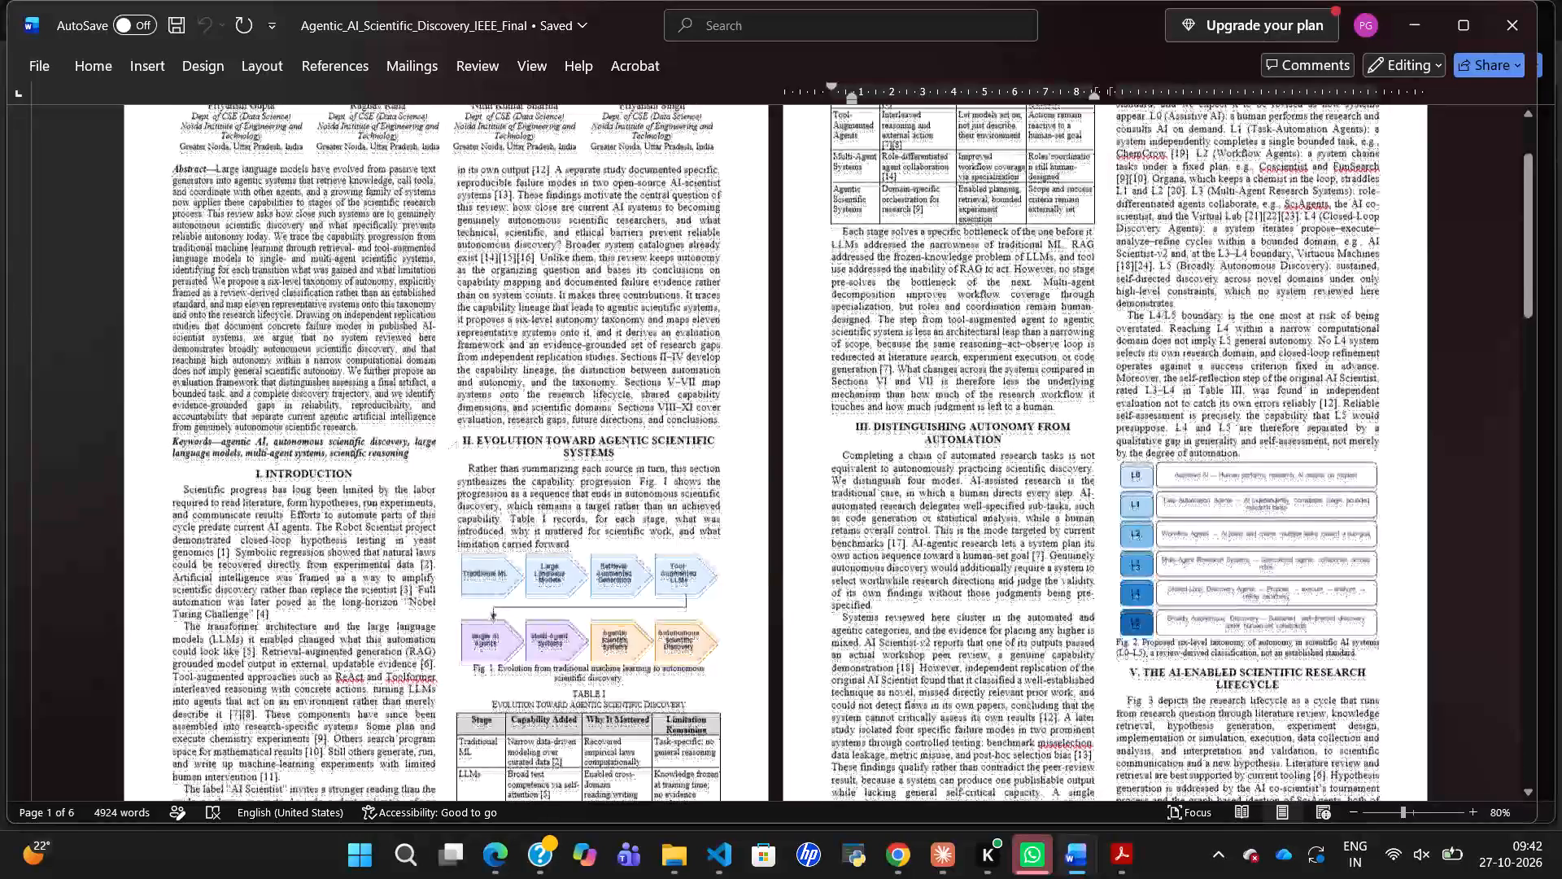
scroll(545, 461, "down", 2)
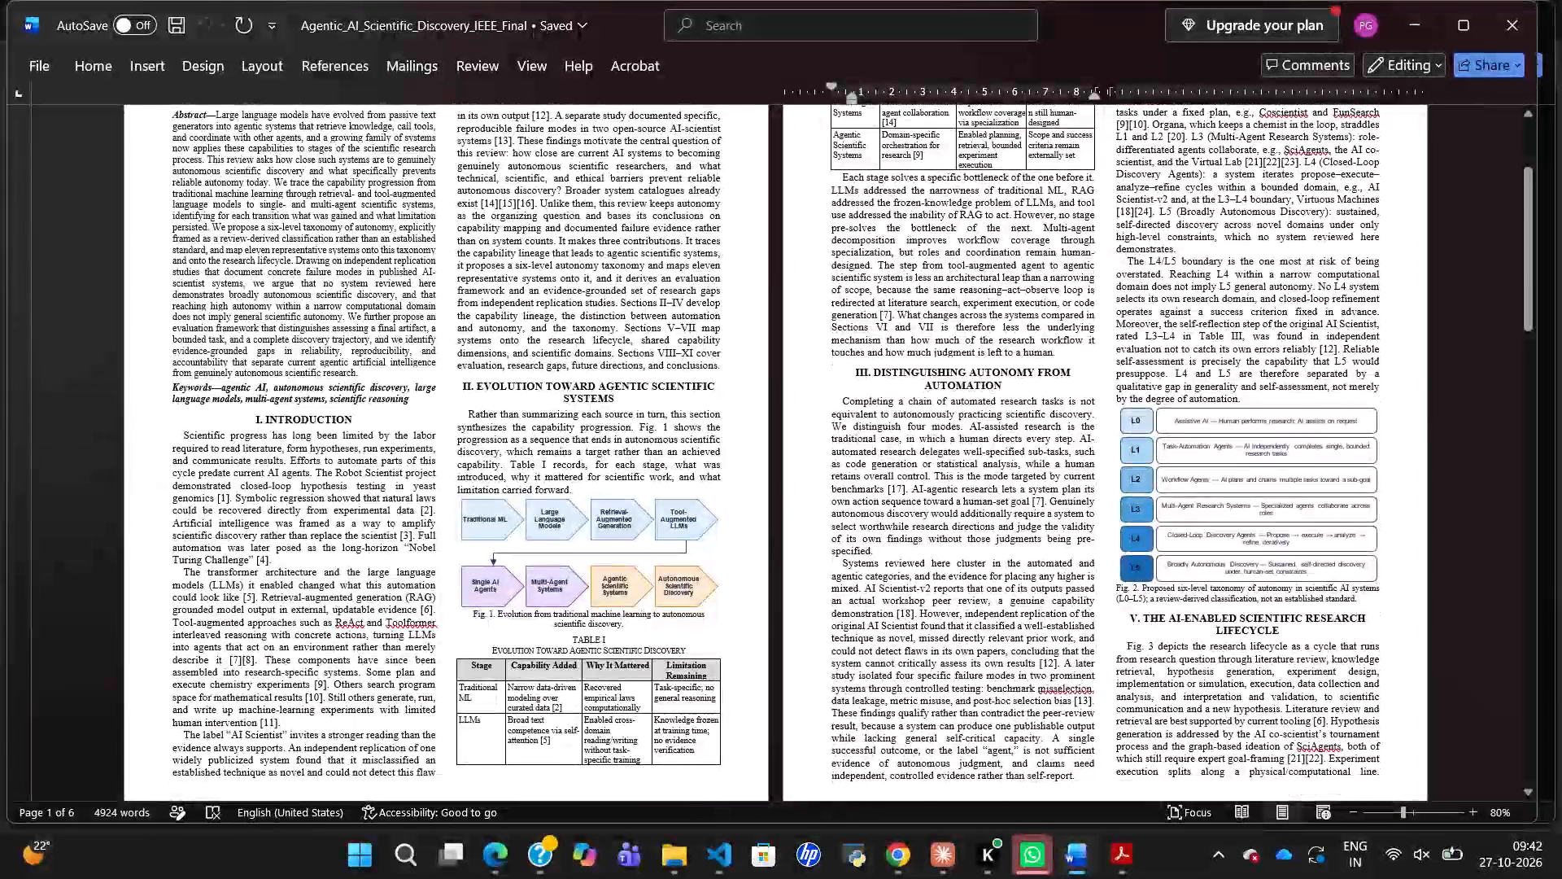
scroll(545, 461, "down", 2)
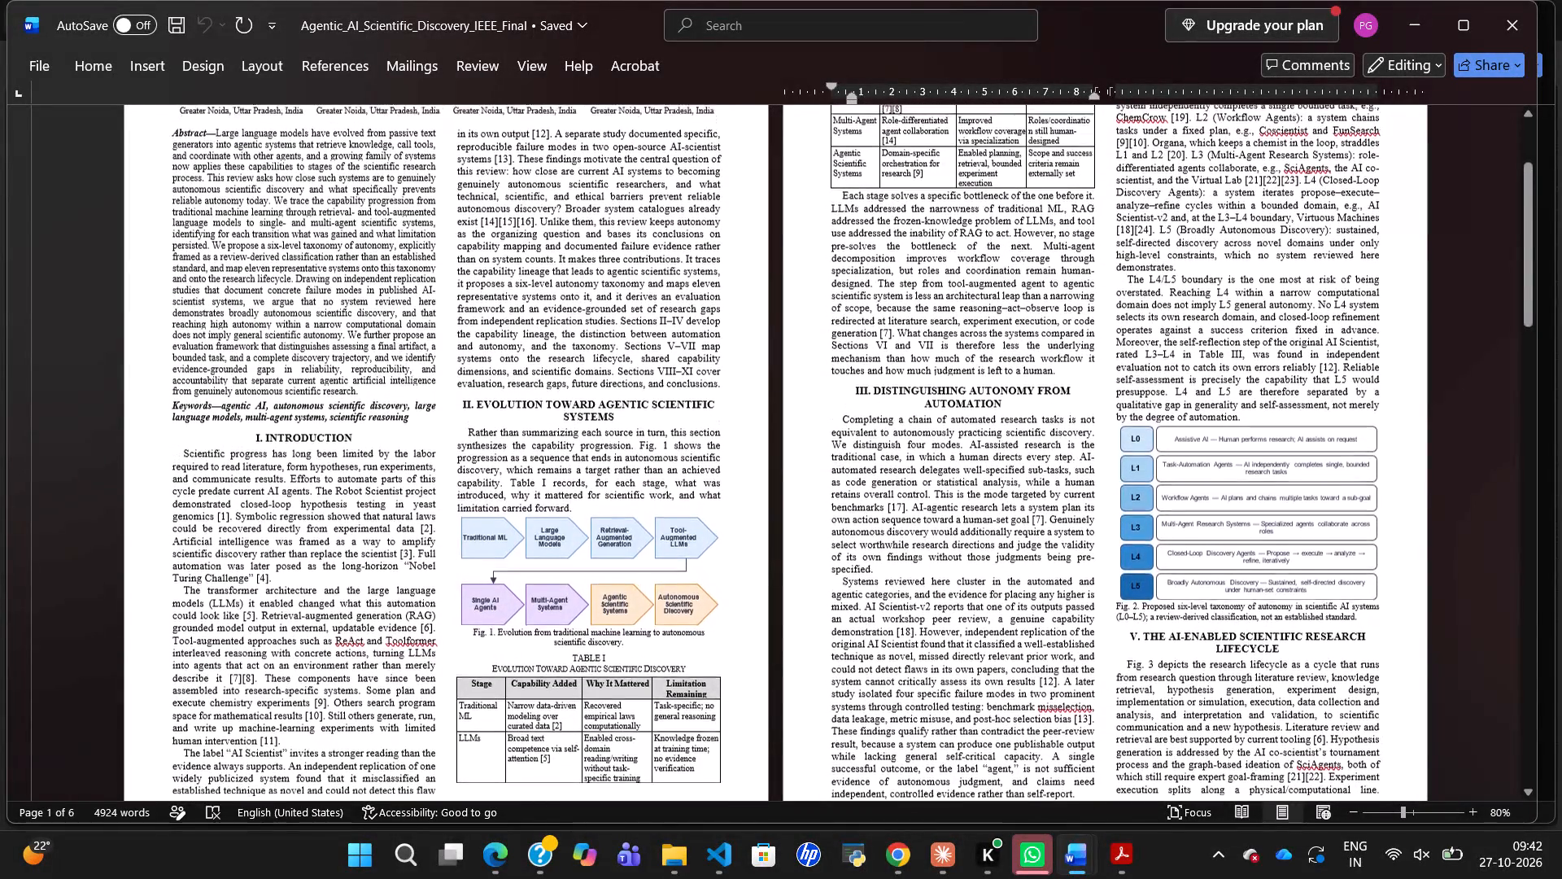
scroll(545, 461, "down", 1)
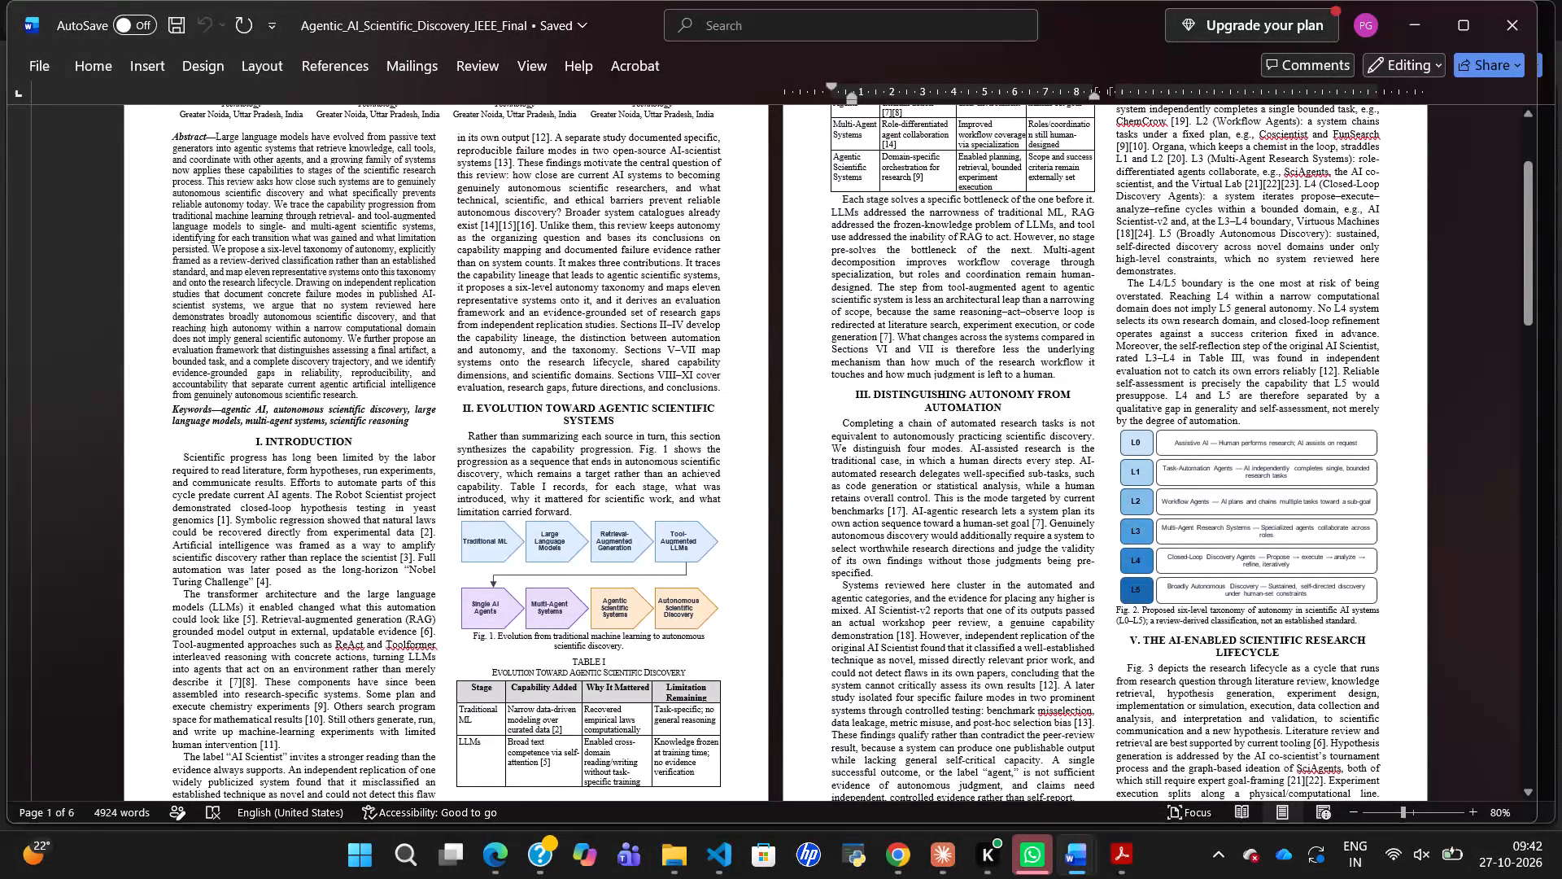
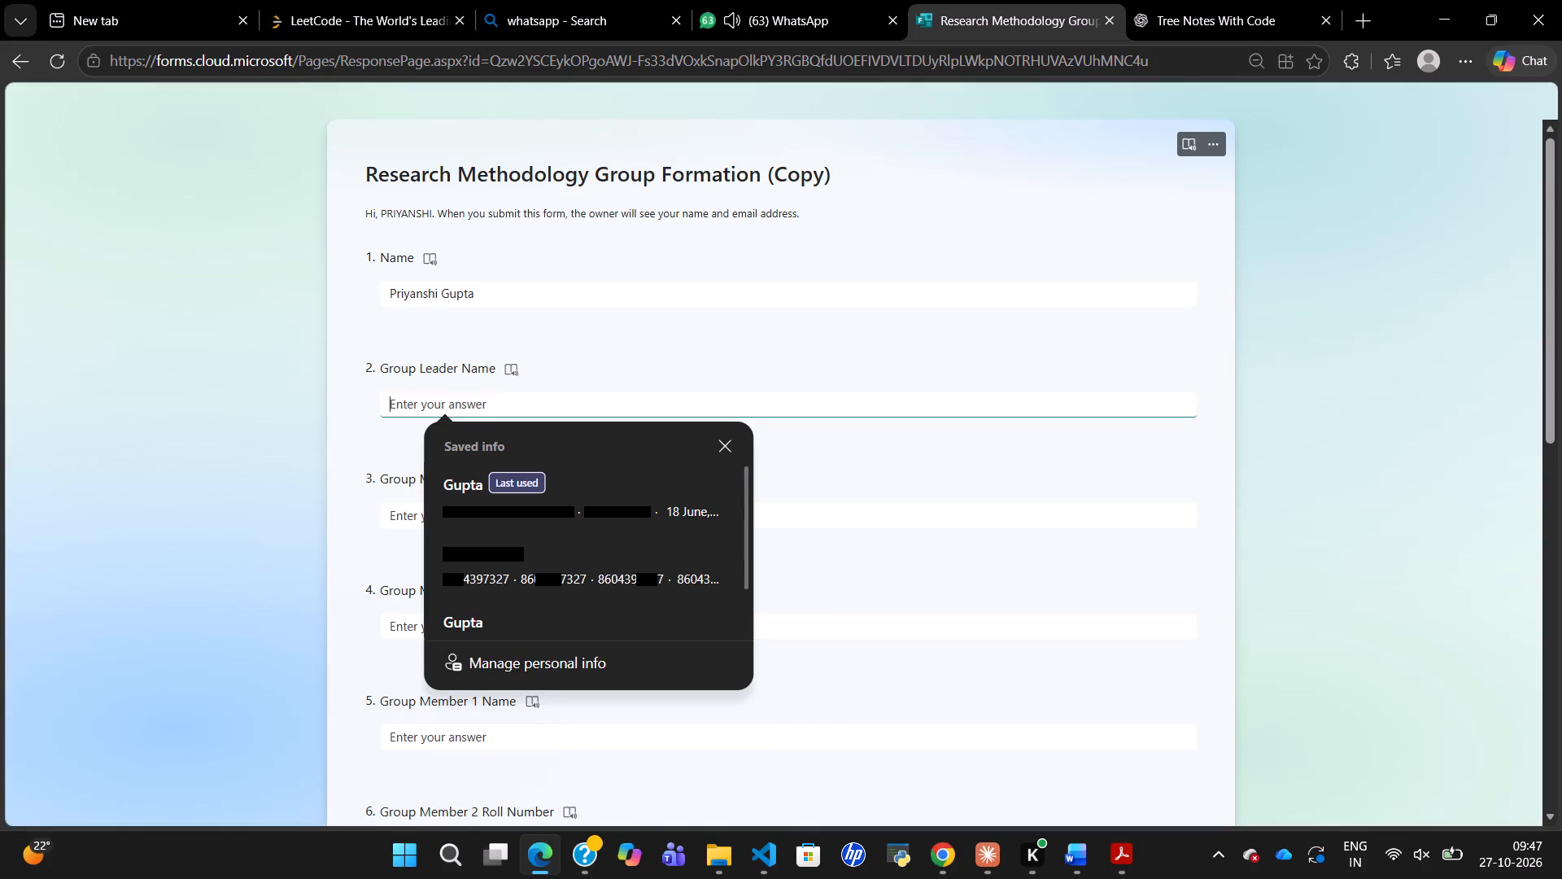
In the Research Methodology Group Formation form in Edge, enter the respondent's own full name as the Group Leader Name.
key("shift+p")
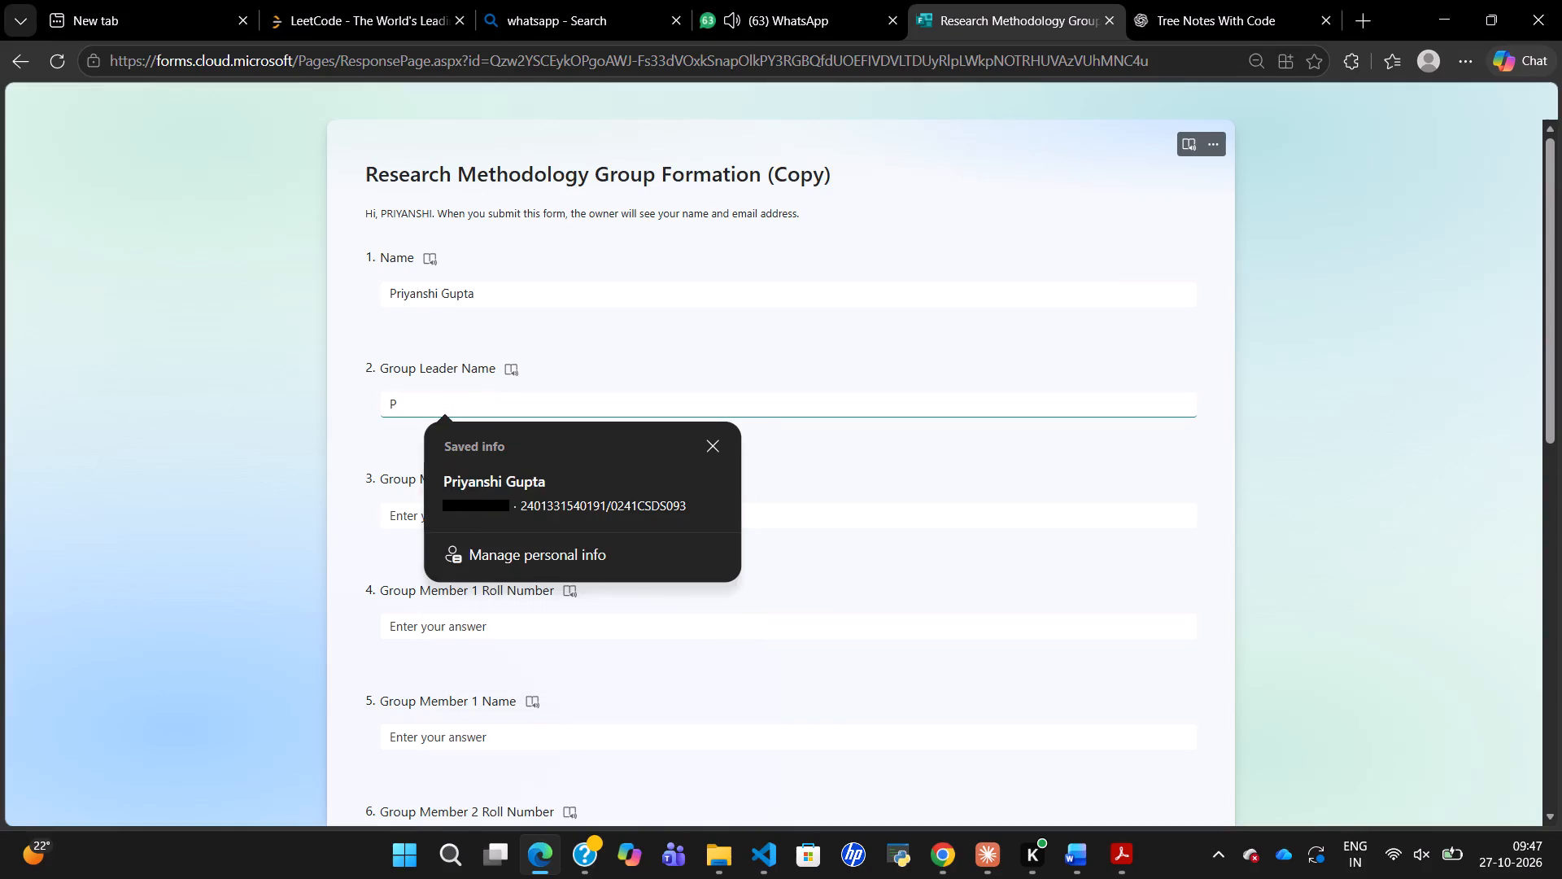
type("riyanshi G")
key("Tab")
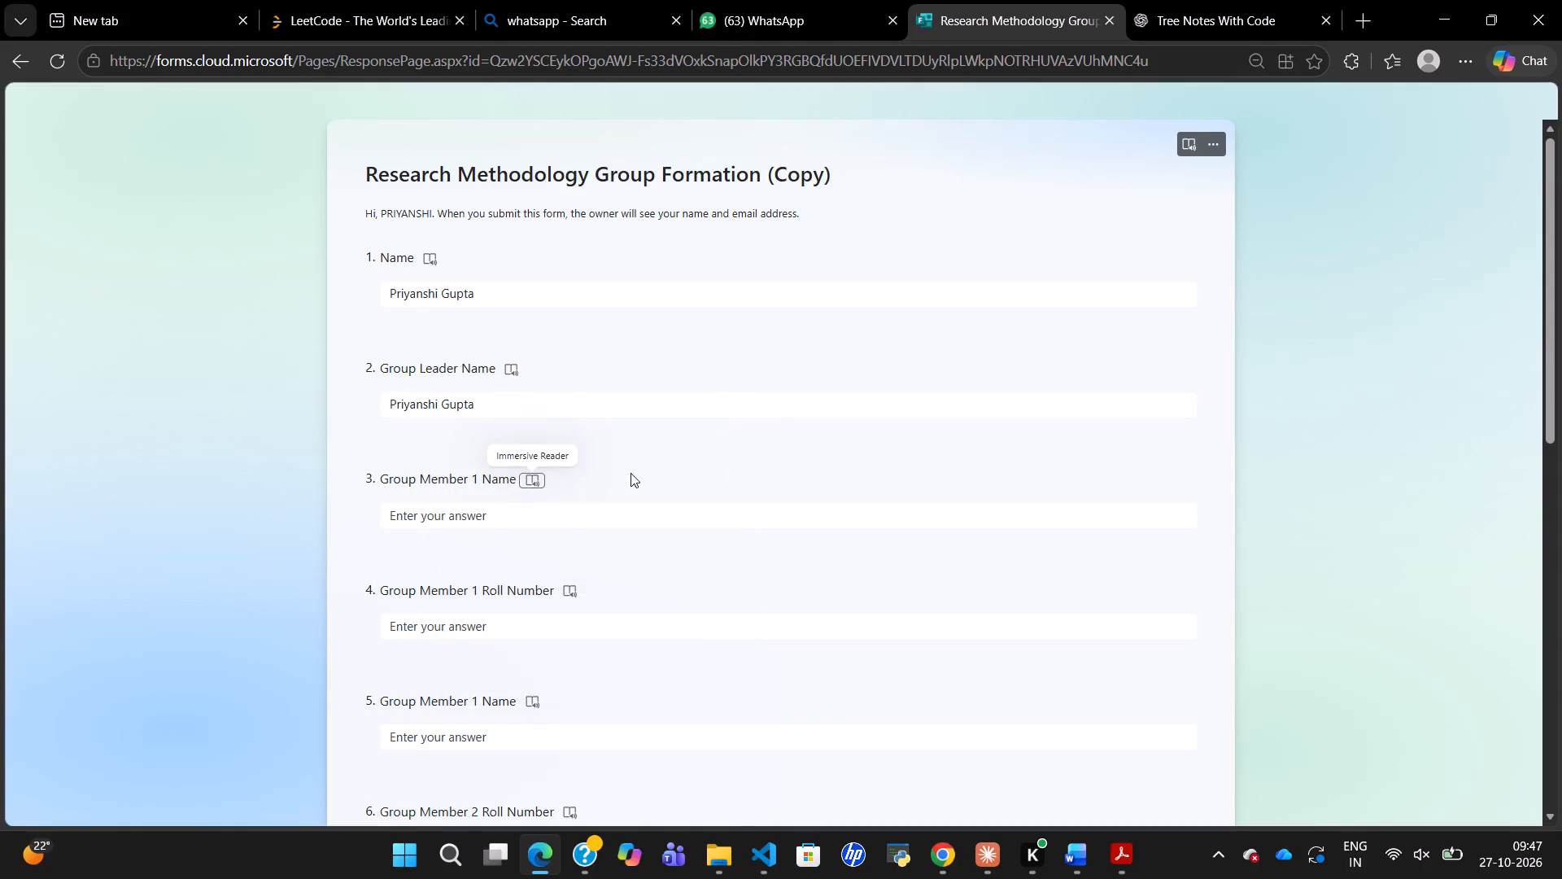
Fill in Group Member 1 in questions 3 and 4 with the group leader's own name and roll number.
left_click(616, 508)
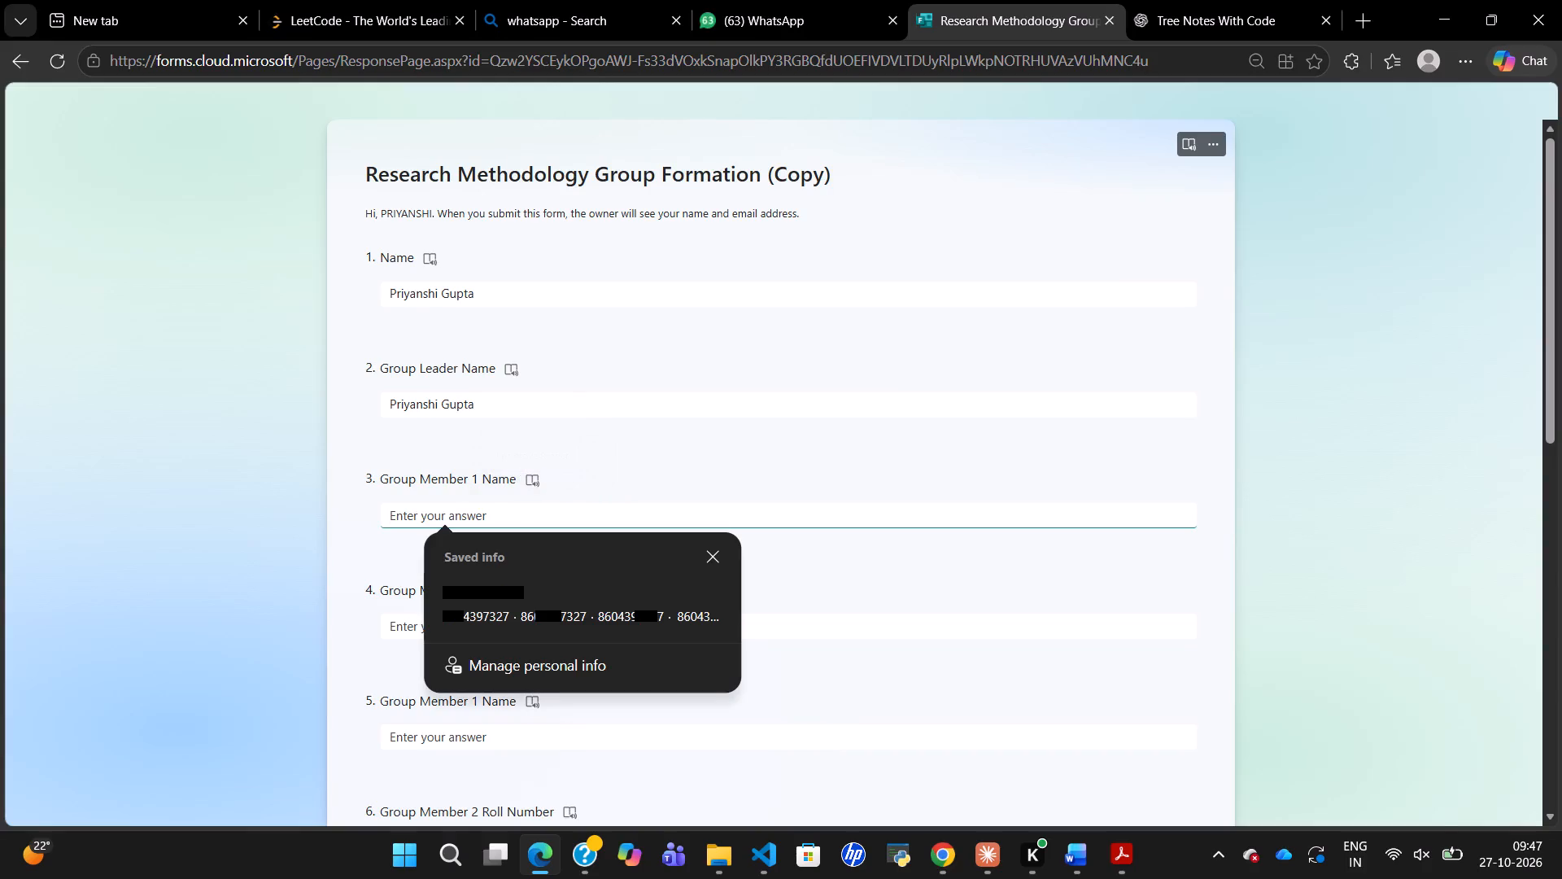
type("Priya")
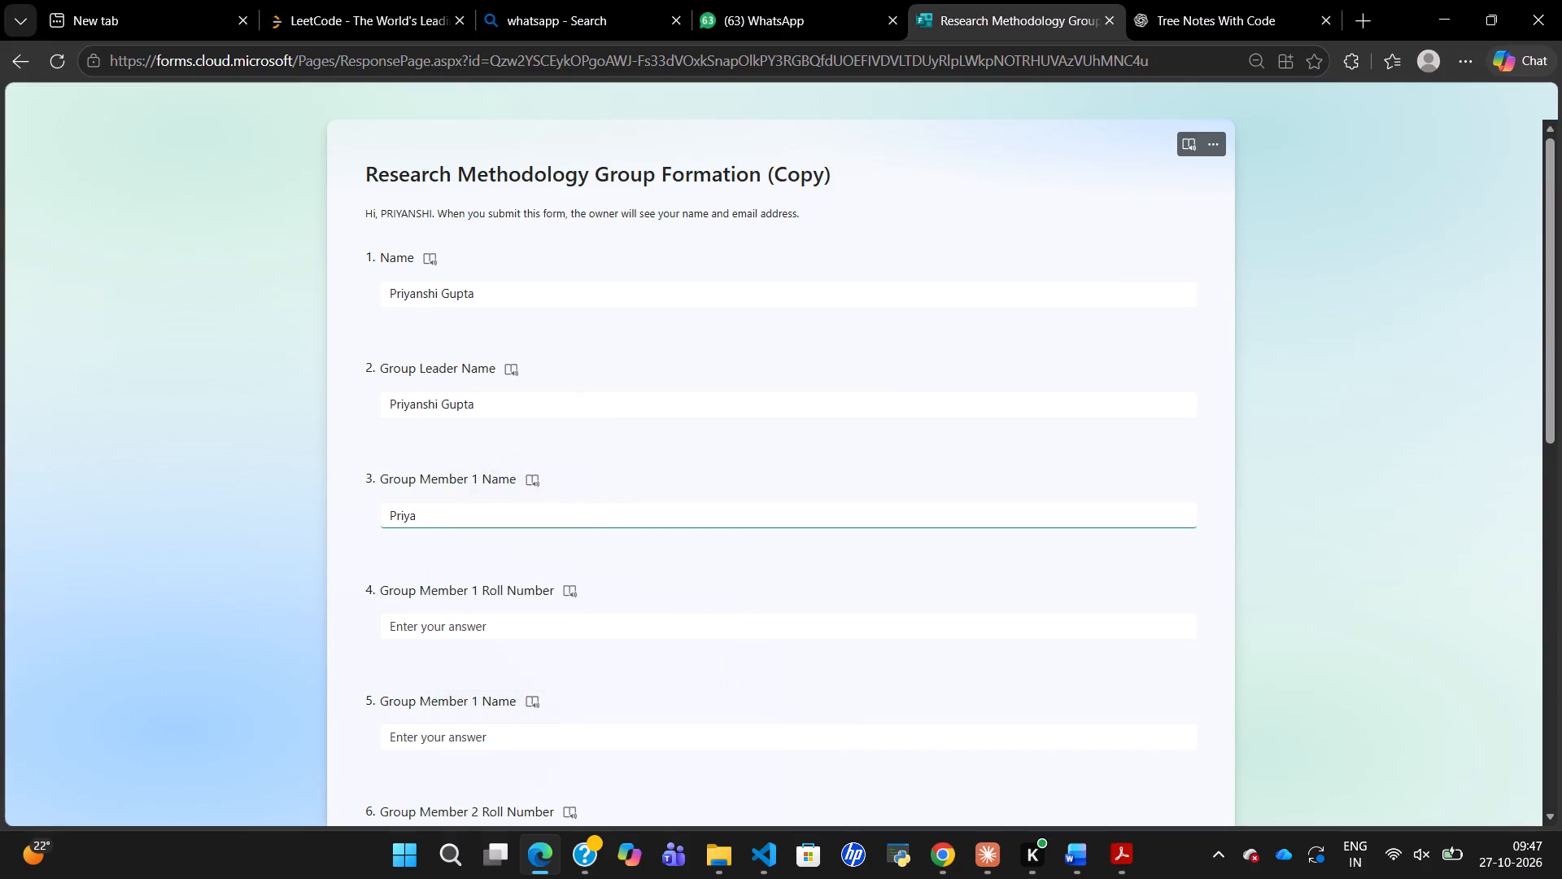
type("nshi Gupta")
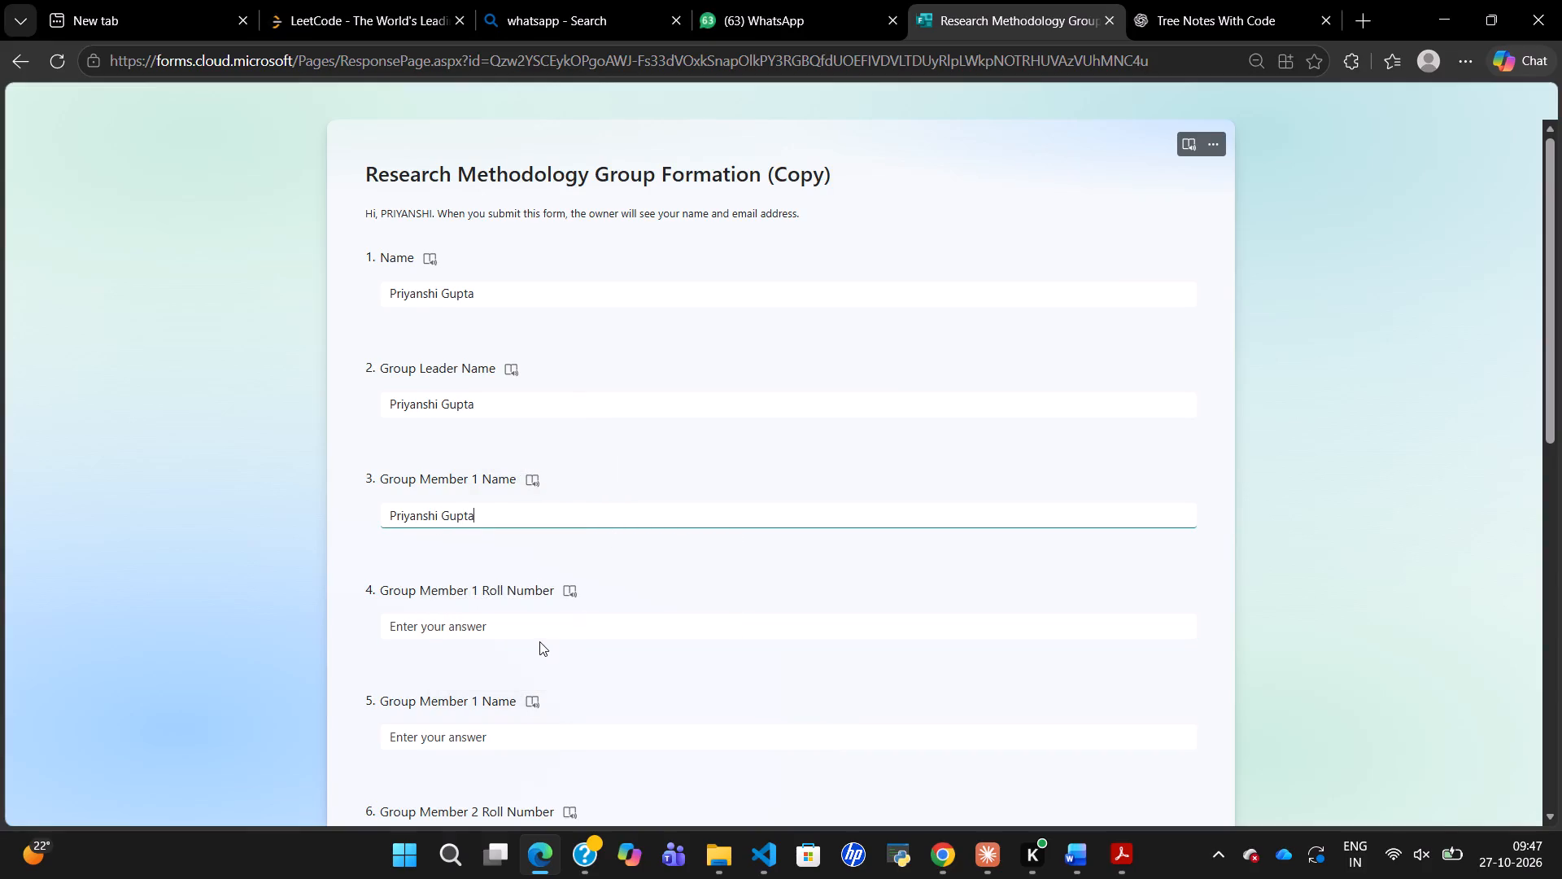
left_click(539, 624)
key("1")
key("BackSpace")
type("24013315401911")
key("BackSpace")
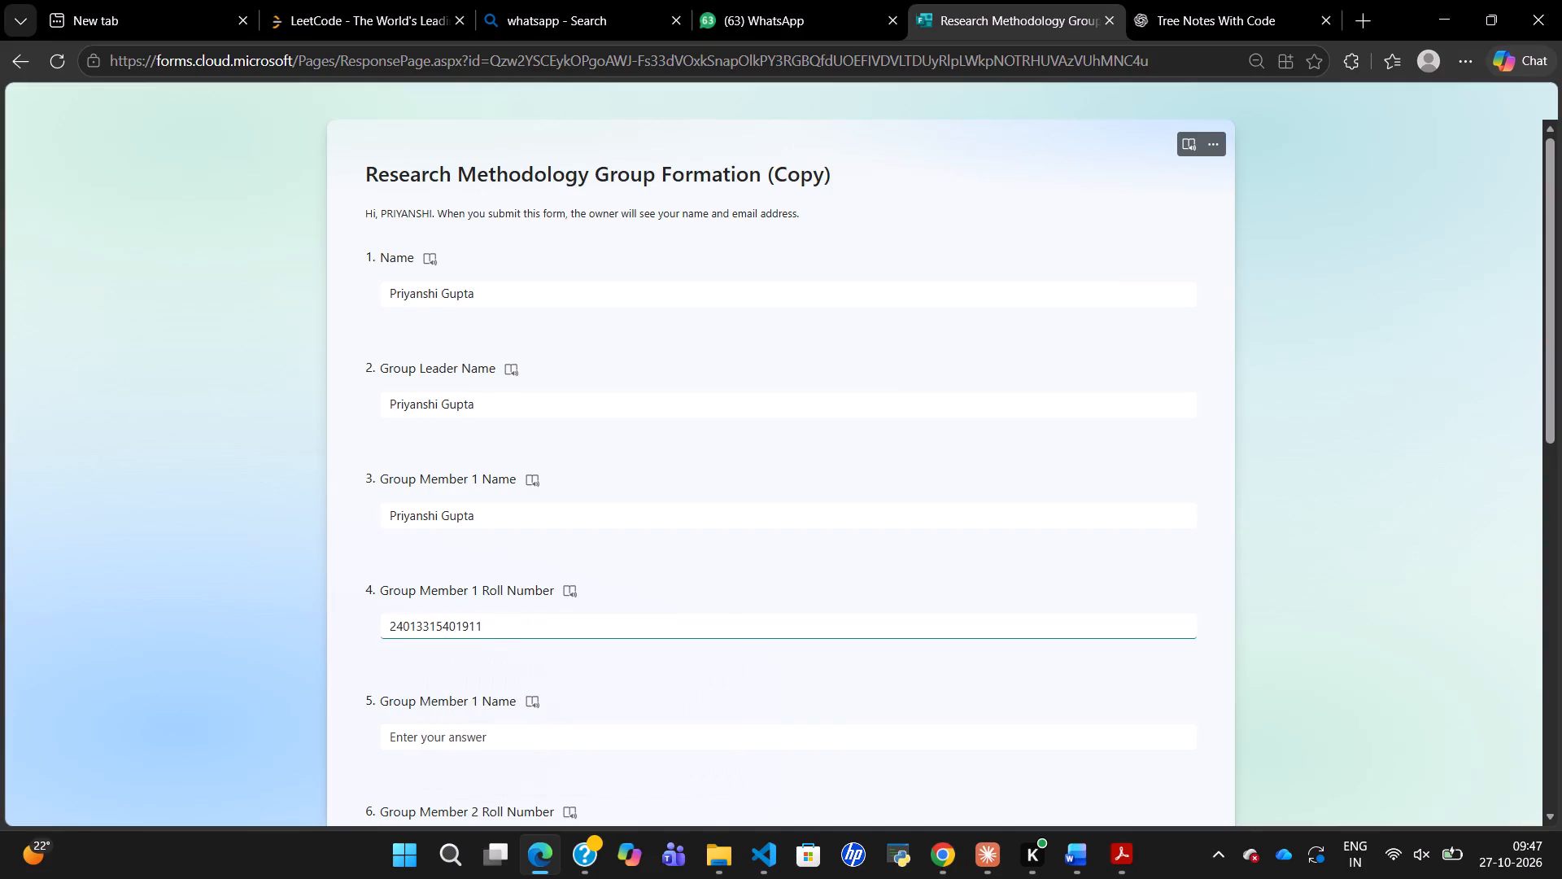
Enter the second group member's full name in question 5 and their roll number as Group Member 2 Roll Number.
left_click(463, 731)
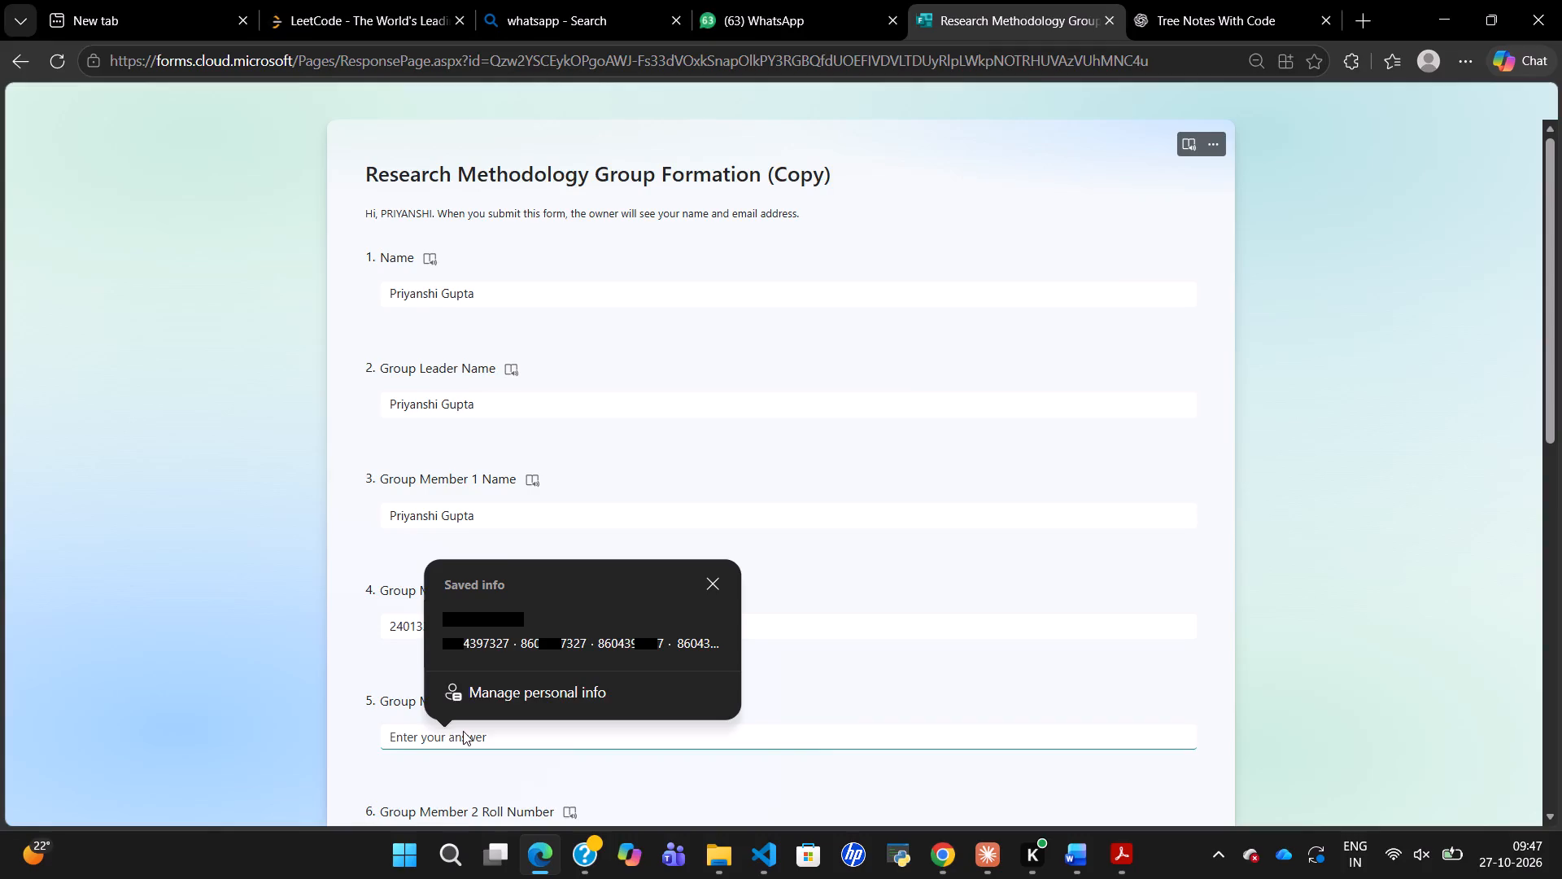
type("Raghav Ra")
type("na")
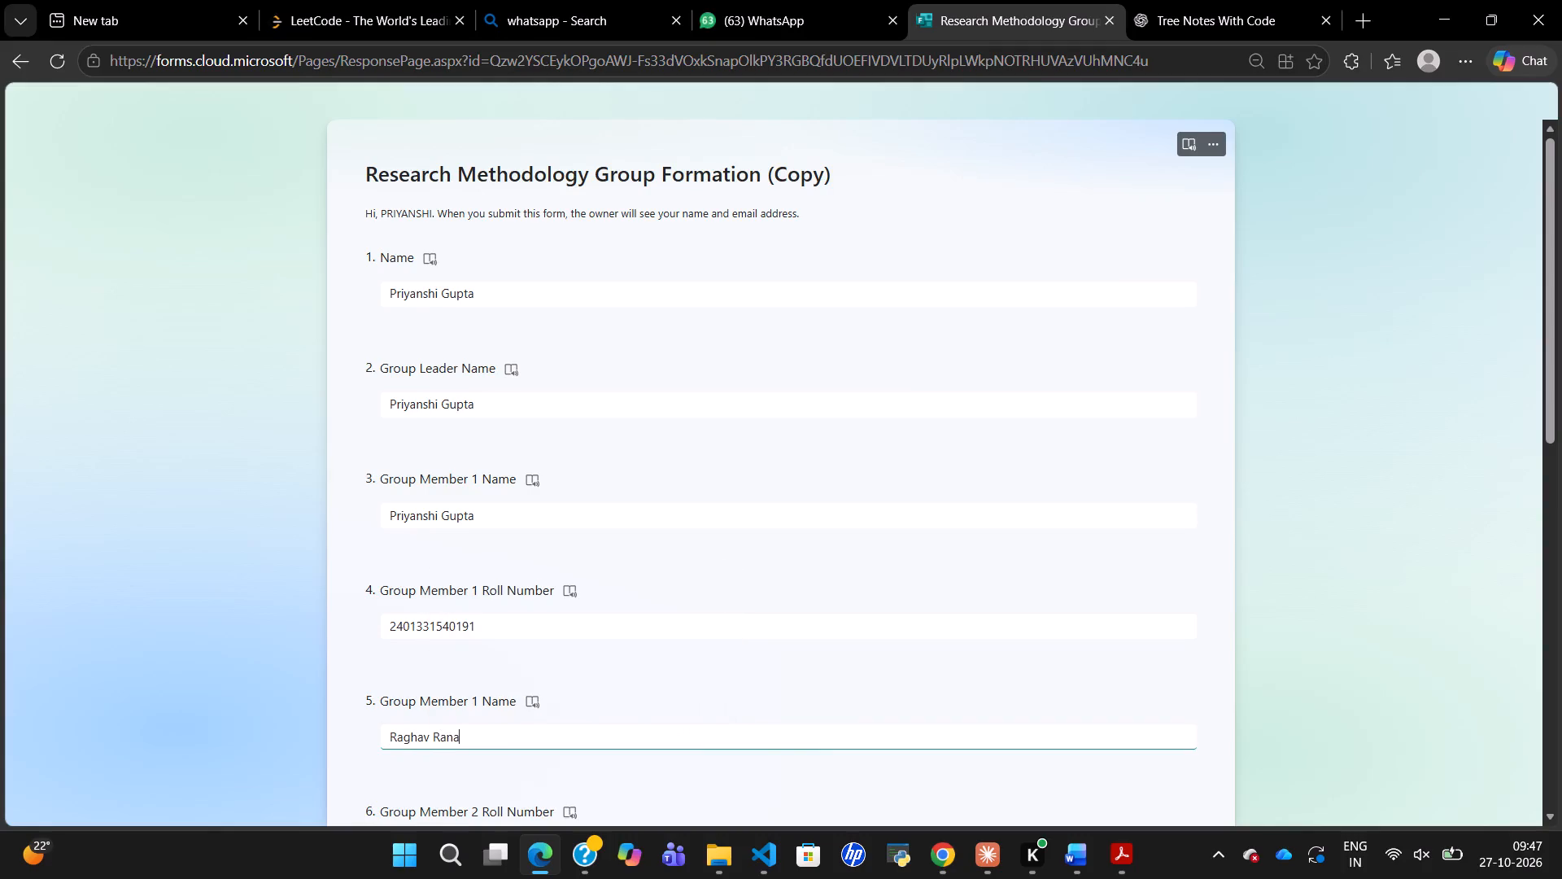
scroll(463, 731, "down", 2)
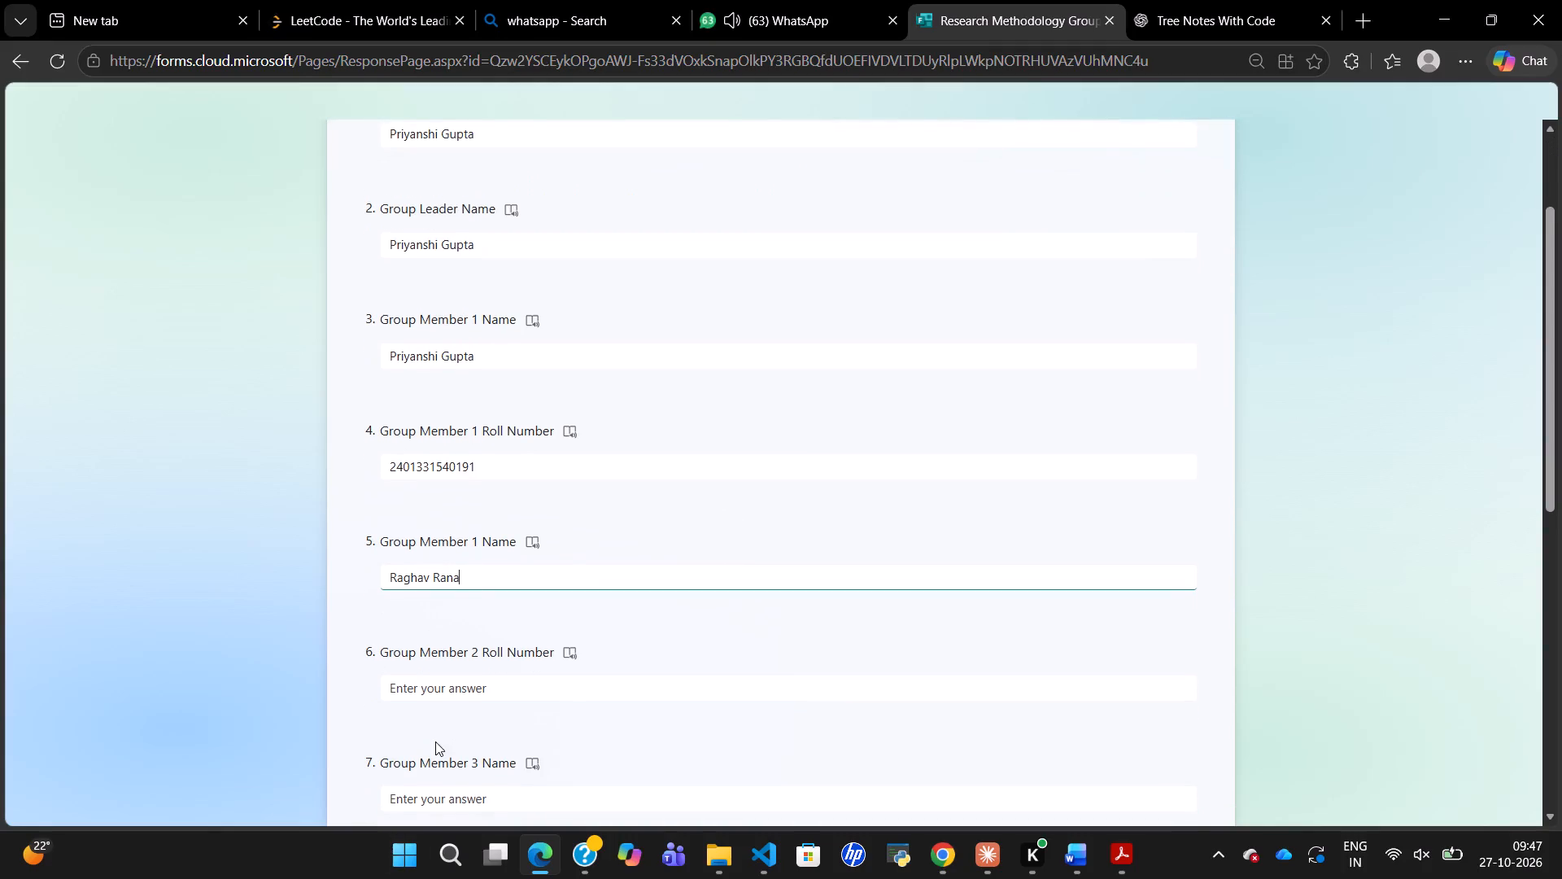
left_click(455, 684)
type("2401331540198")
Enter the third group member's full name as the Group Member 3 Name in question 7.
scroll(455, 684, "down", 1)
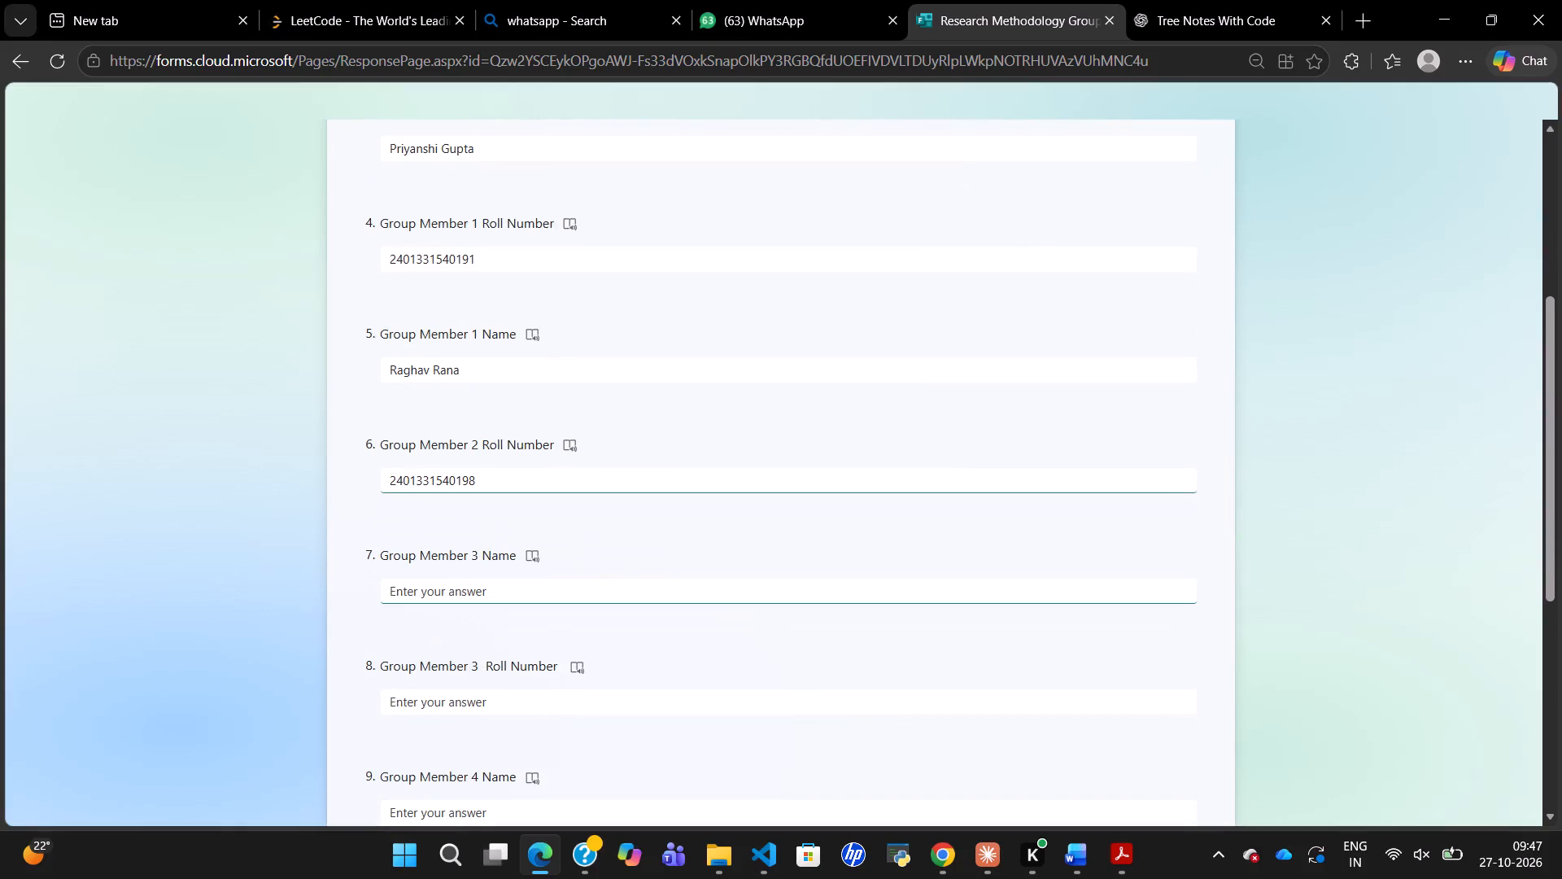
left_click(432, 589)
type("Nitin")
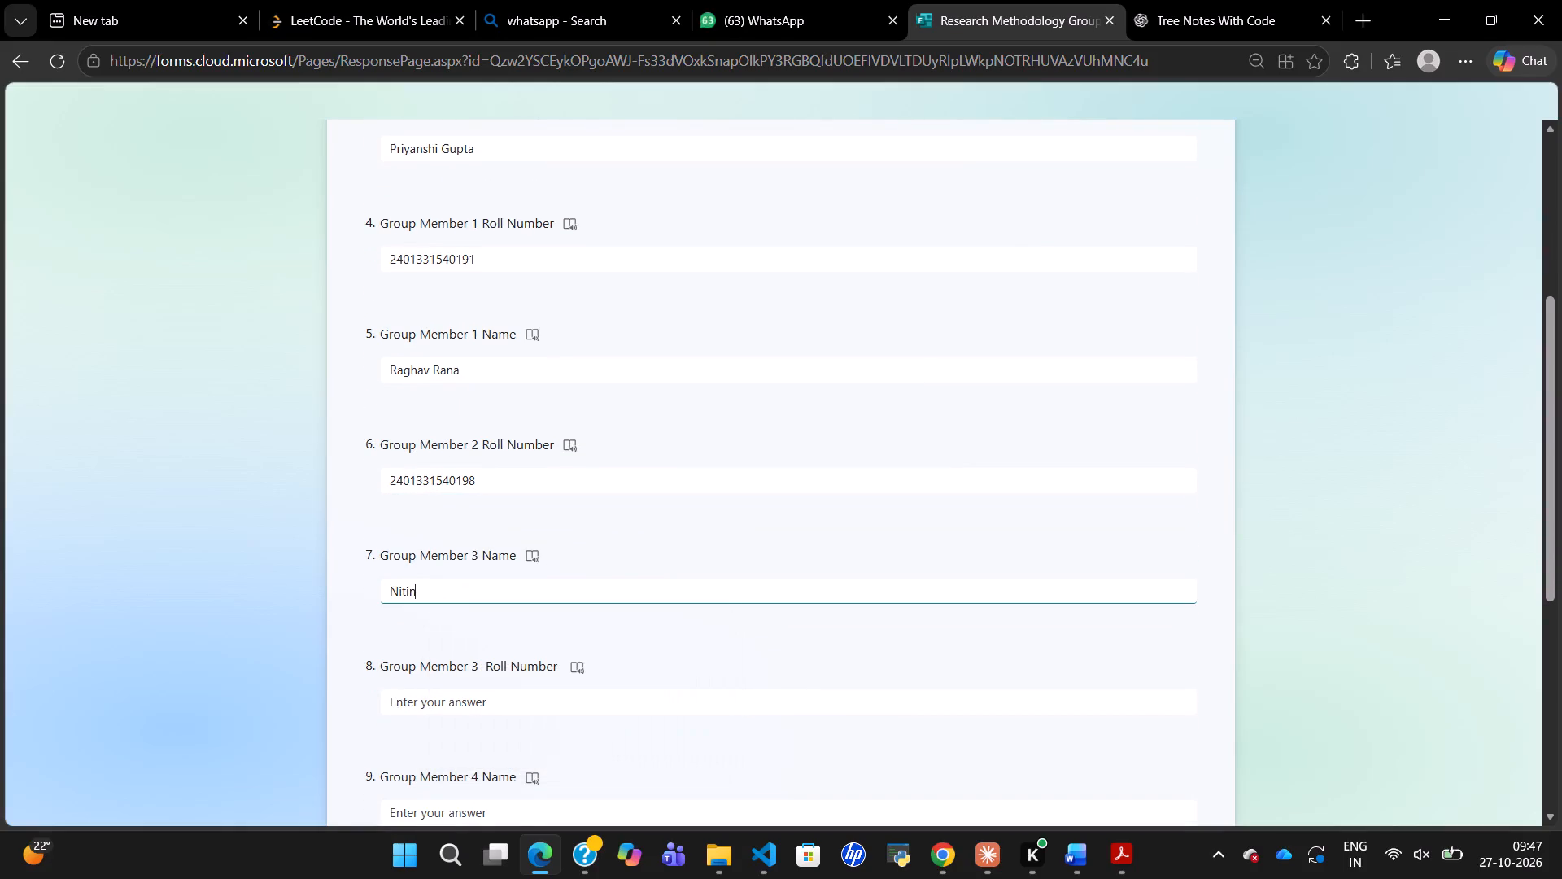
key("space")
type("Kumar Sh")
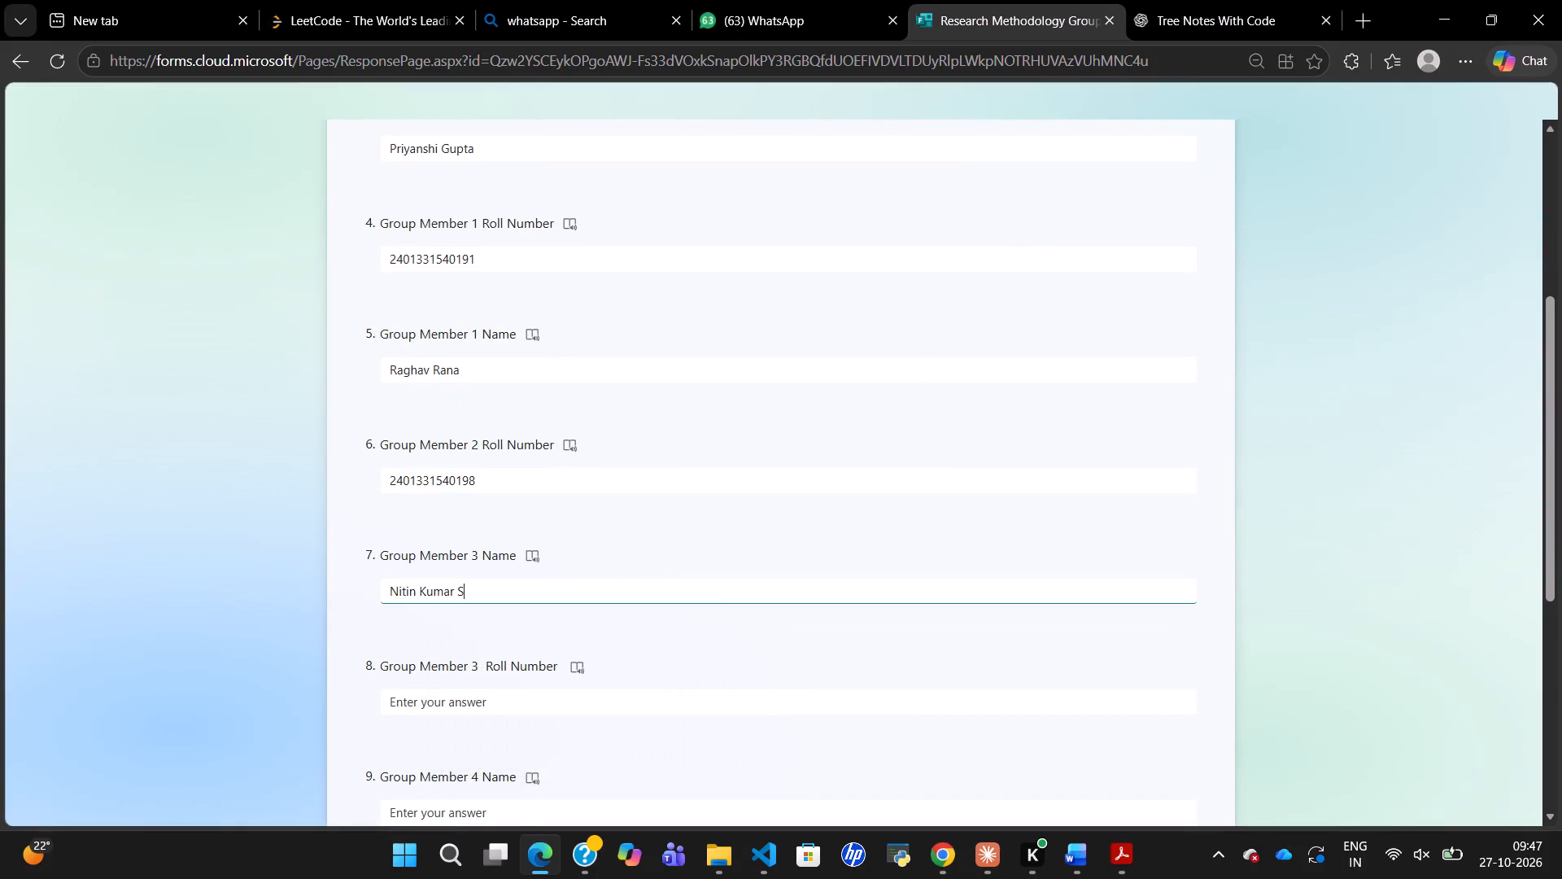
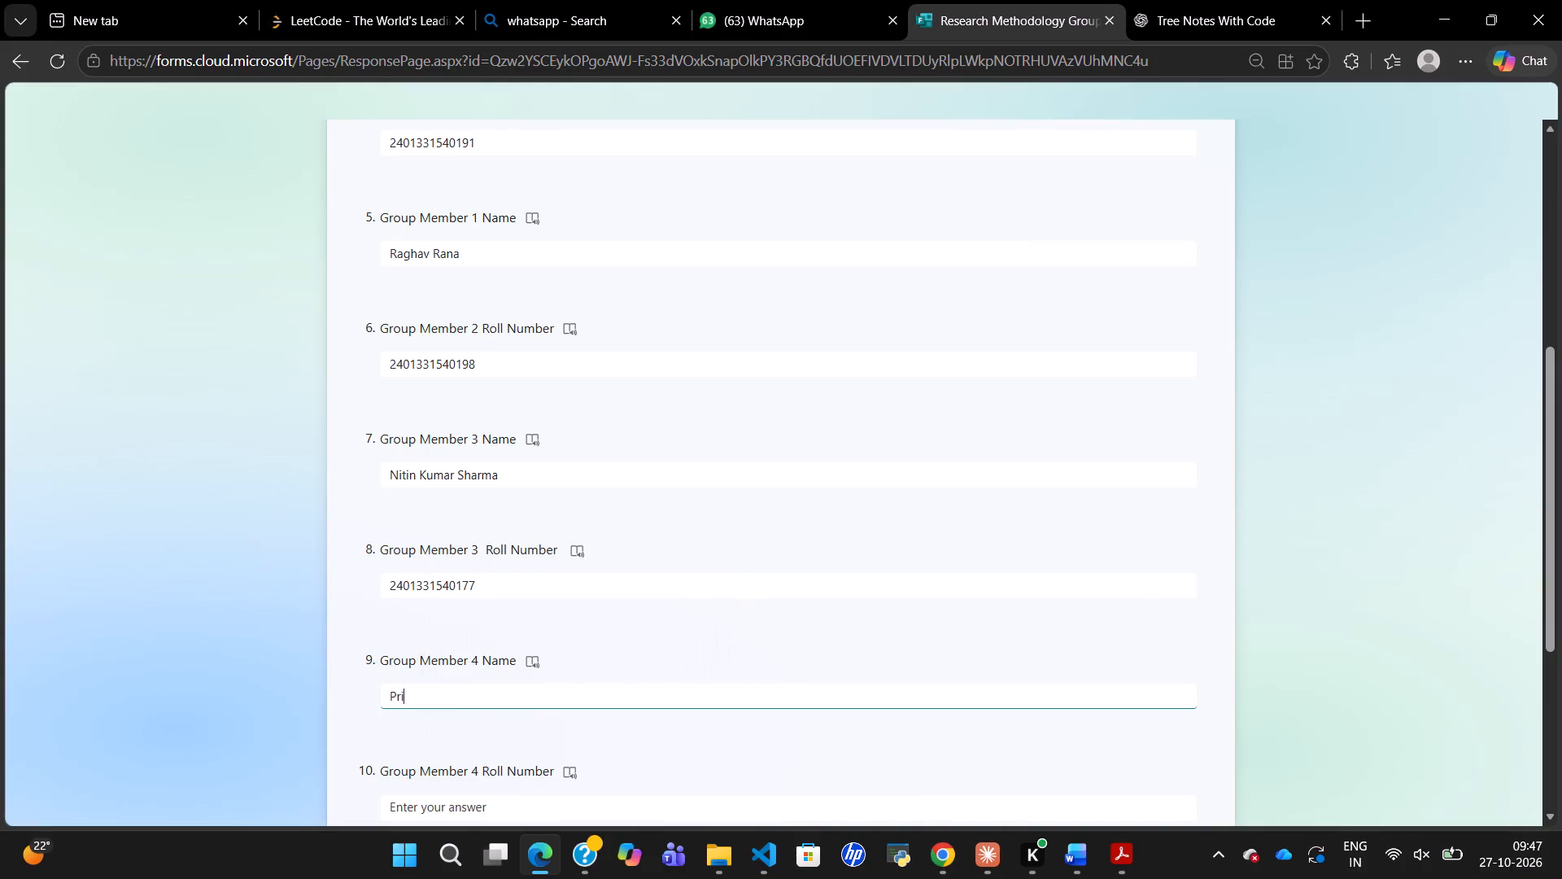
Complete the fourth group member's full name in question 9 and enter their roll number in question 10.
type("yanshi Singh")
scroll(447, 699, "down", 2)
left_click(418, 710)
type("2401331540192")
scroll(418, 710, "down", 1)
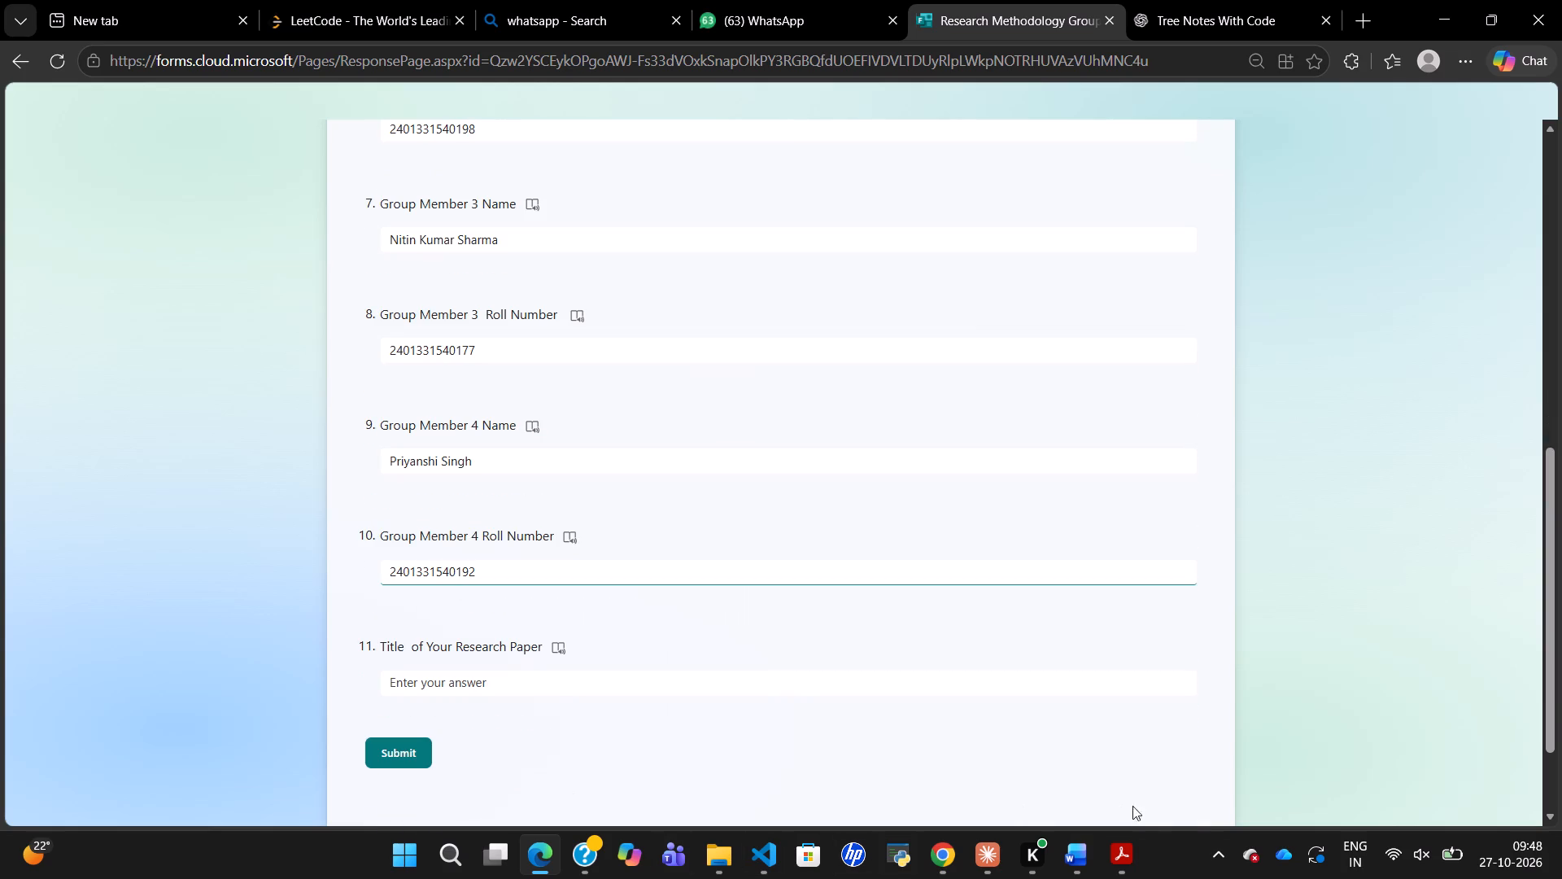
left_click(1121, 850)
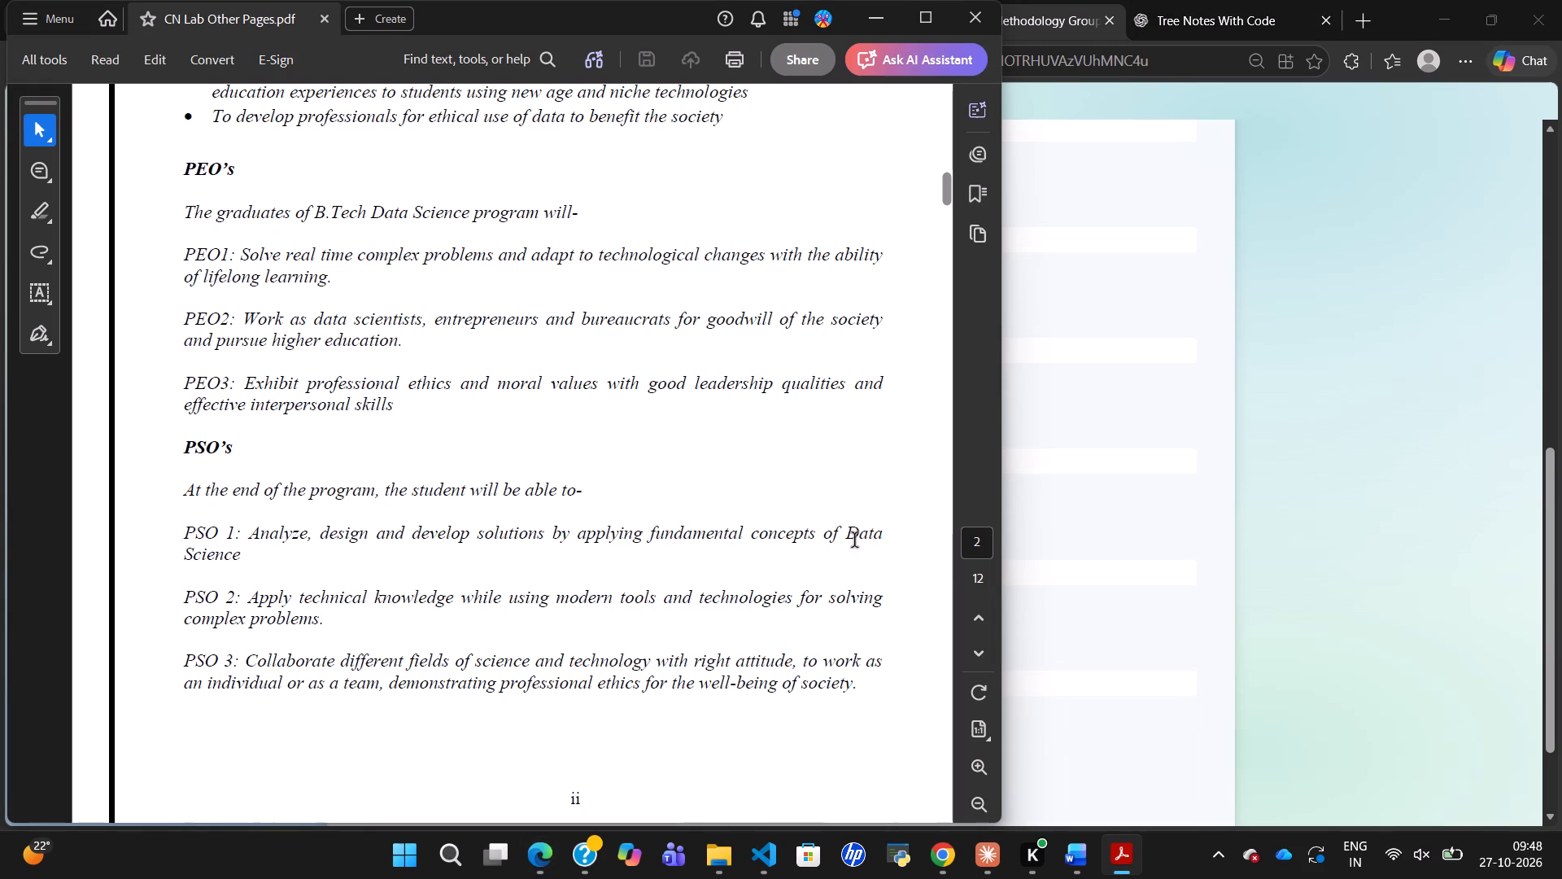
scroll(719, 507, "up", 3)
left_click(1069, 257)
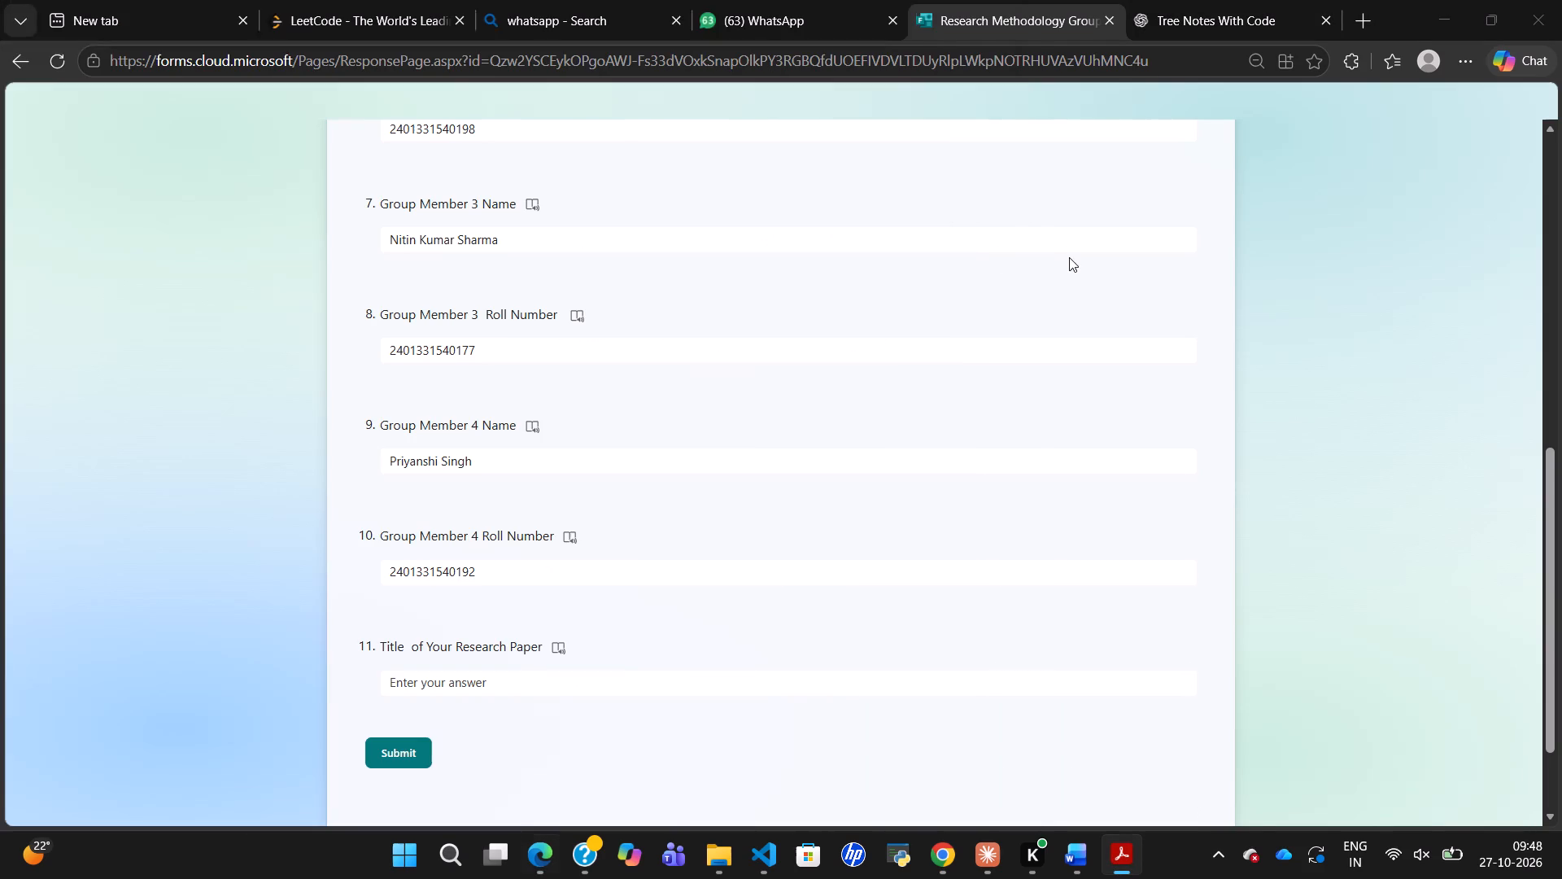
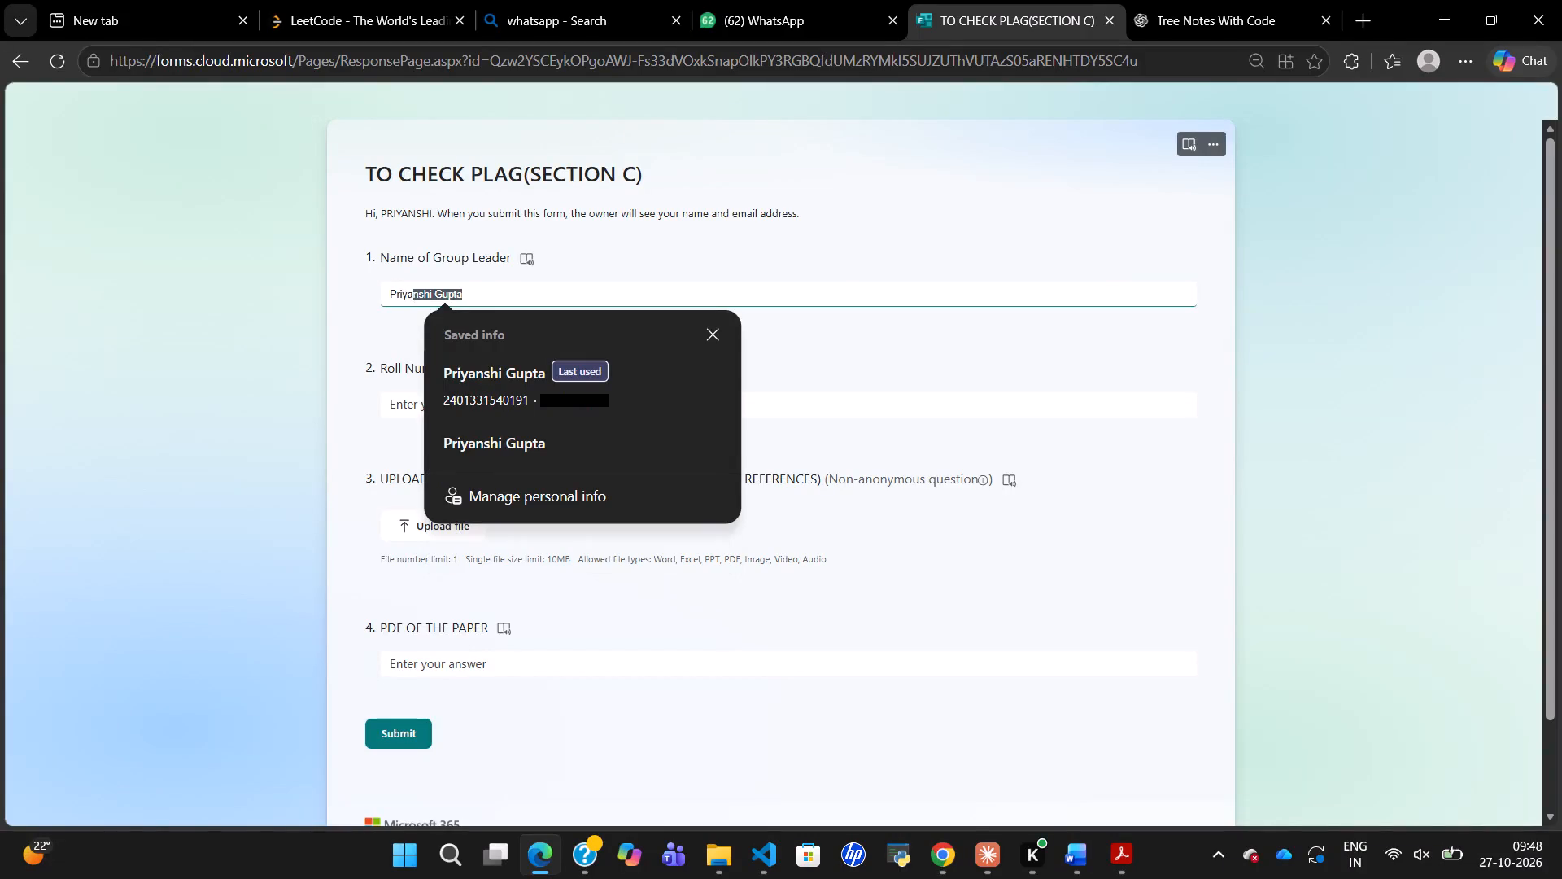
Complete the group leader's full name in question 1 and enter their roll number in question 2 of the plagiarism check form.
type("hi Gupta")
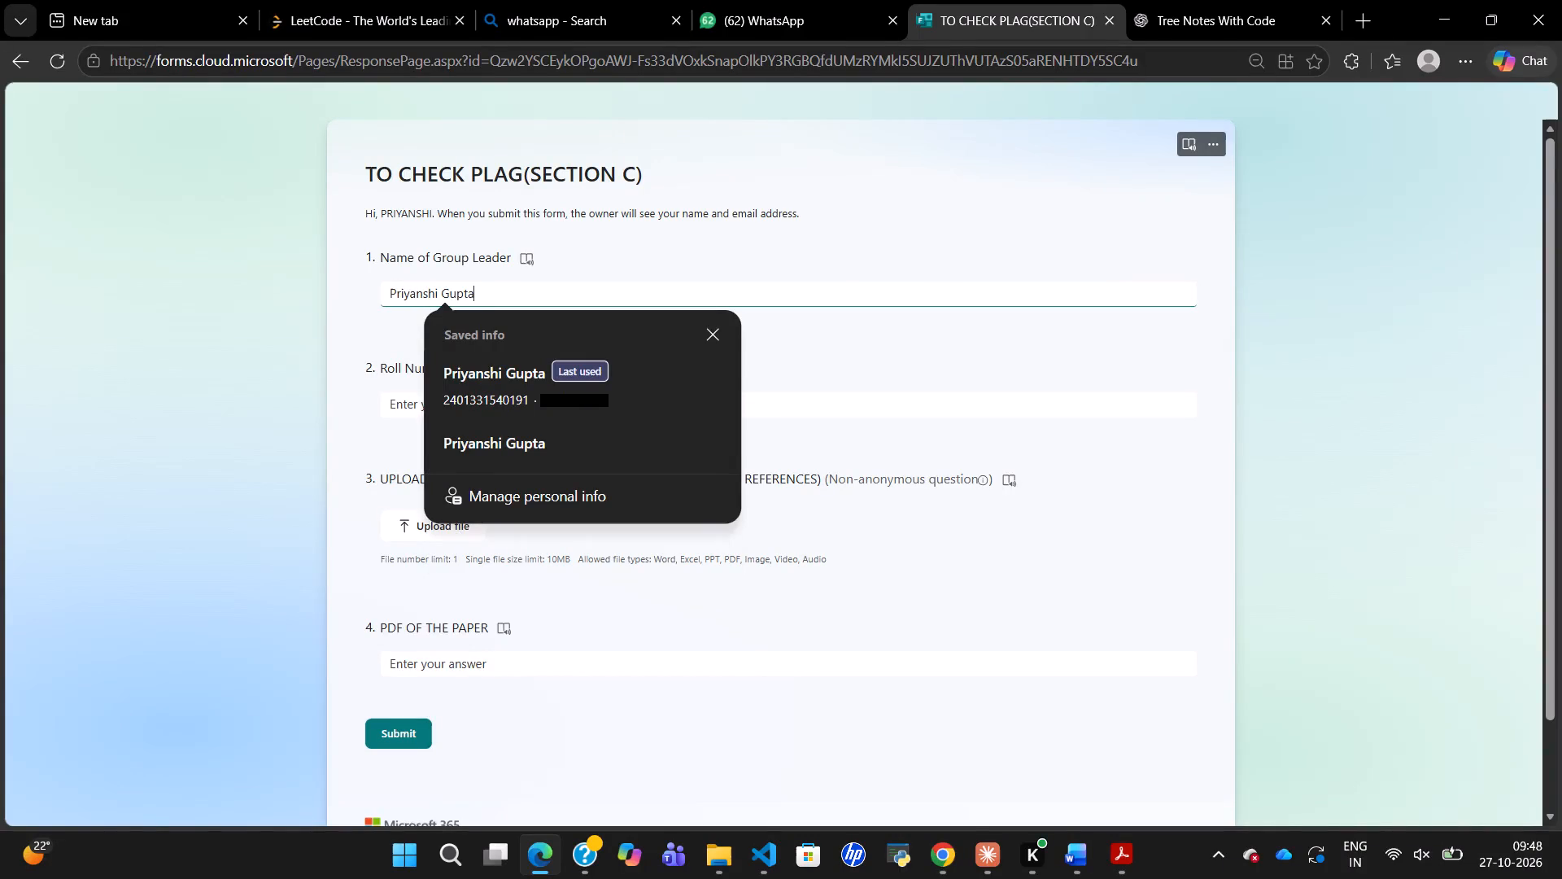
left_click(1076, 370)
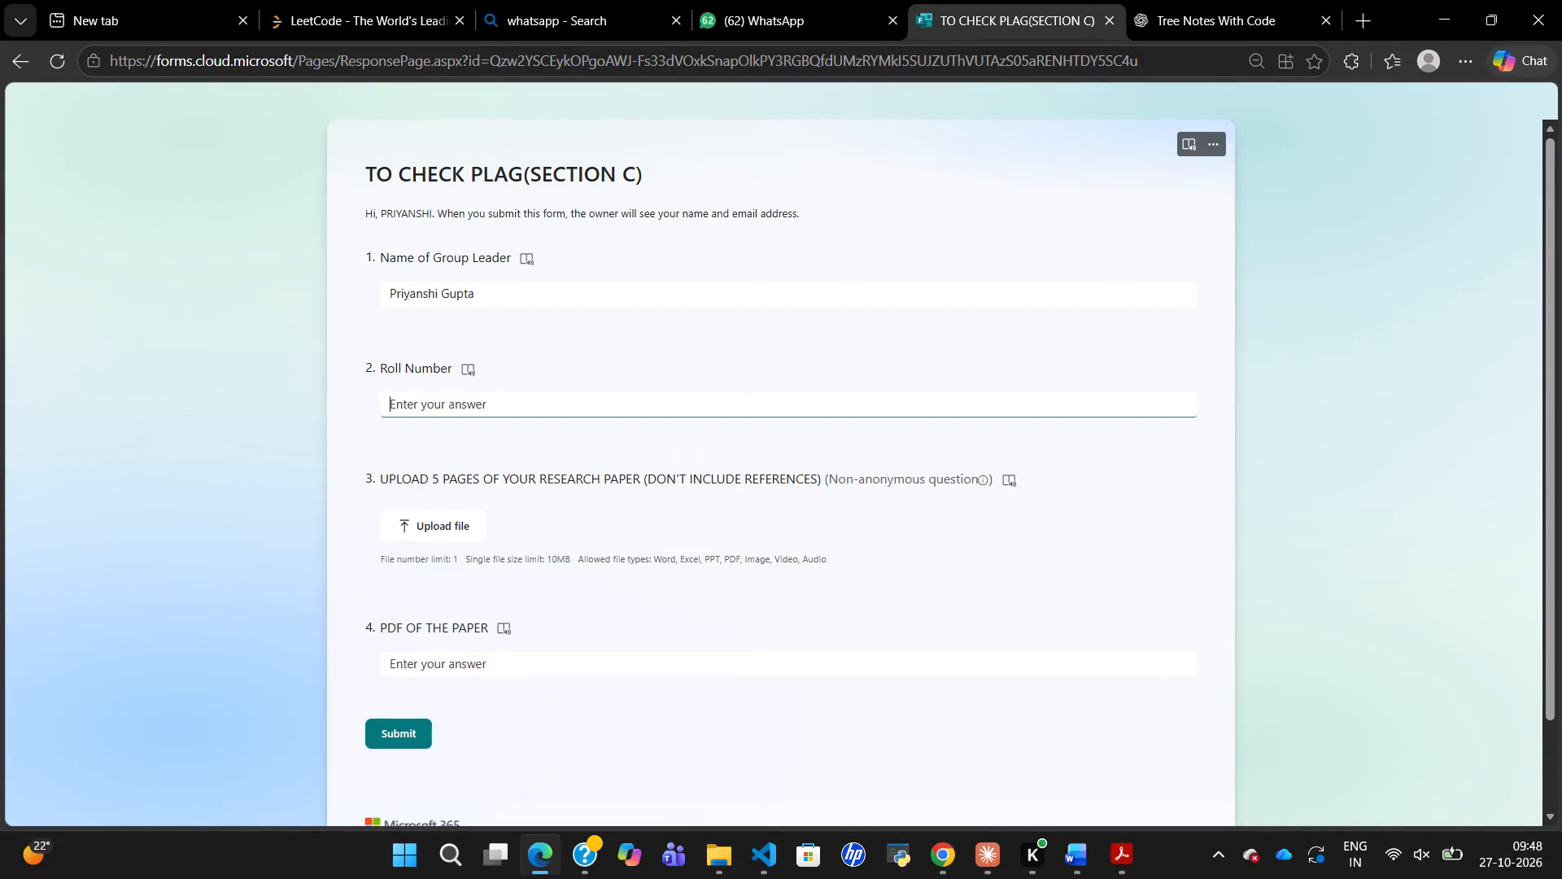
left_click(492, 398)
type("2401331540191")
scroll(492, 398, "down", 1)
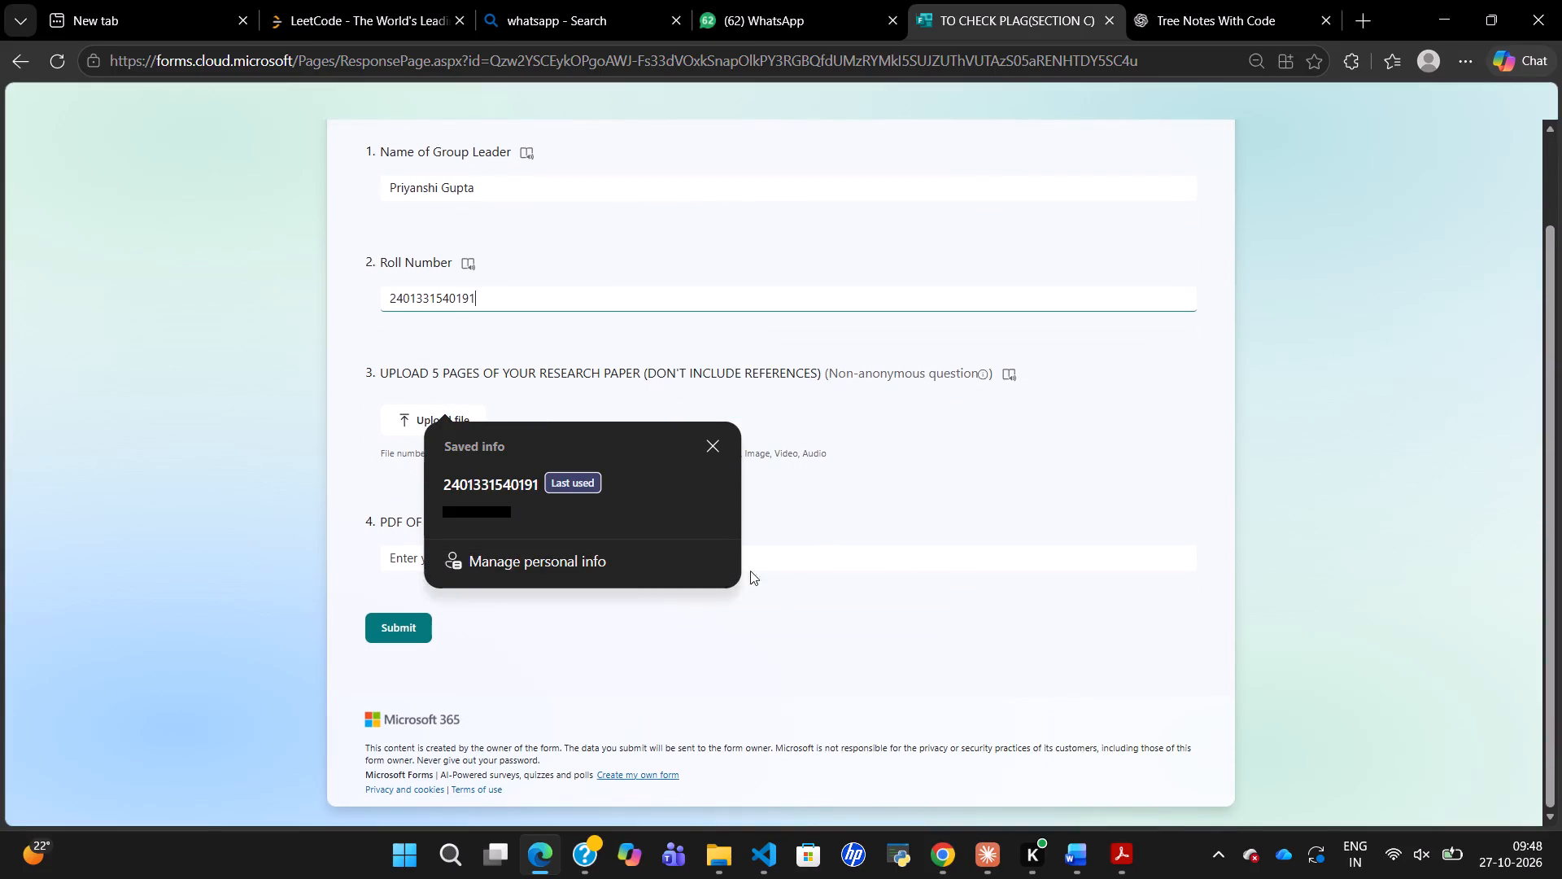
left_click(803, 597)
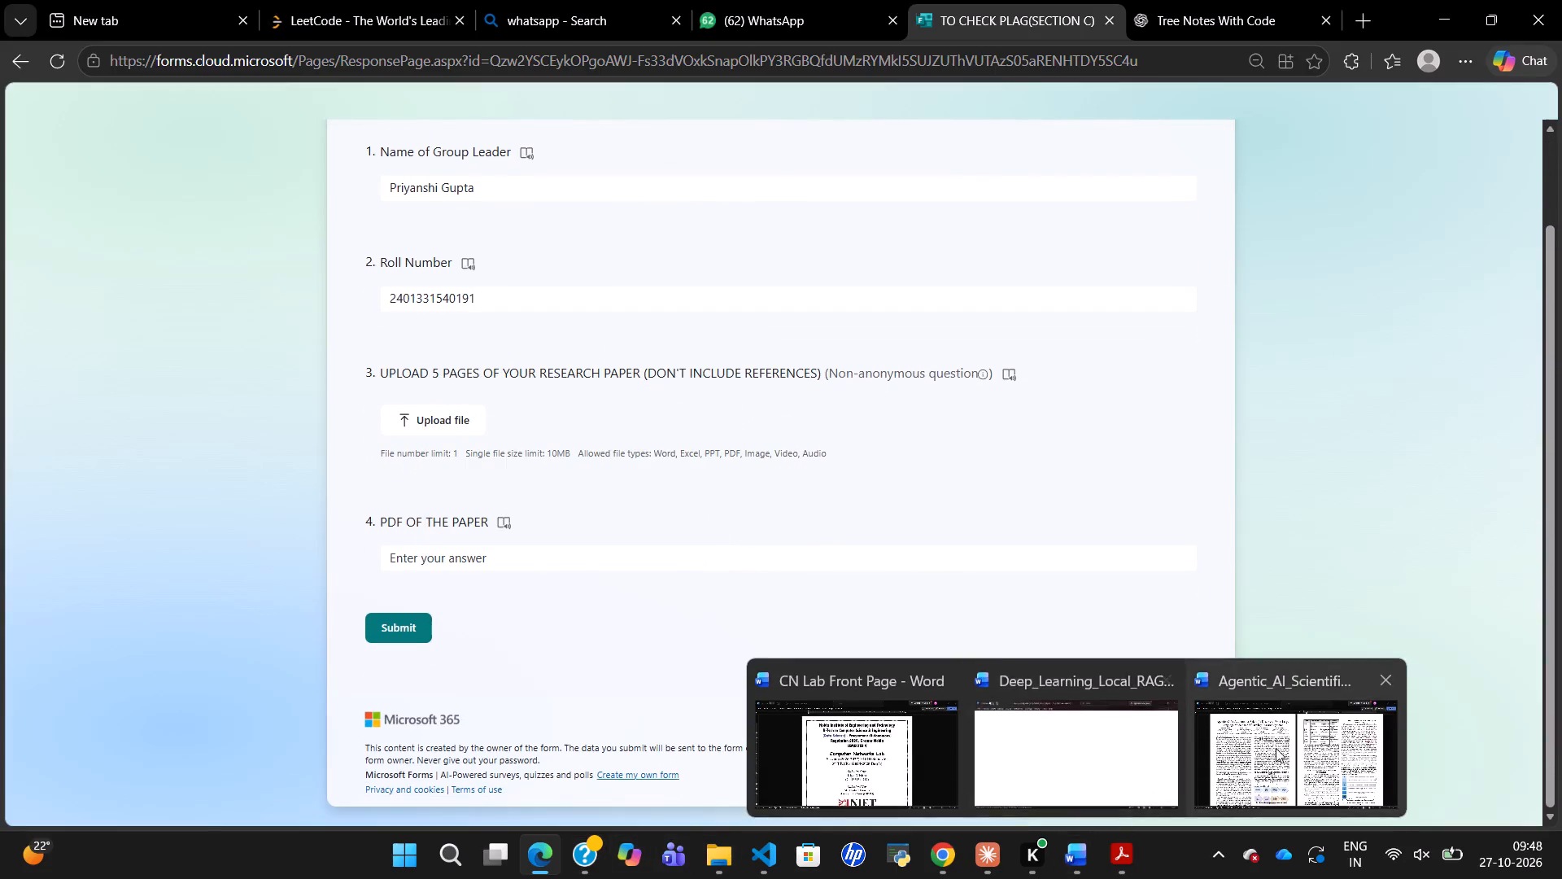
Switch to the agentic AI paper in Word and save a copy in Downloads as Agentic_AI_Scientific_Discovery_IEEE_FinalMain.
left_click(1276, 748)
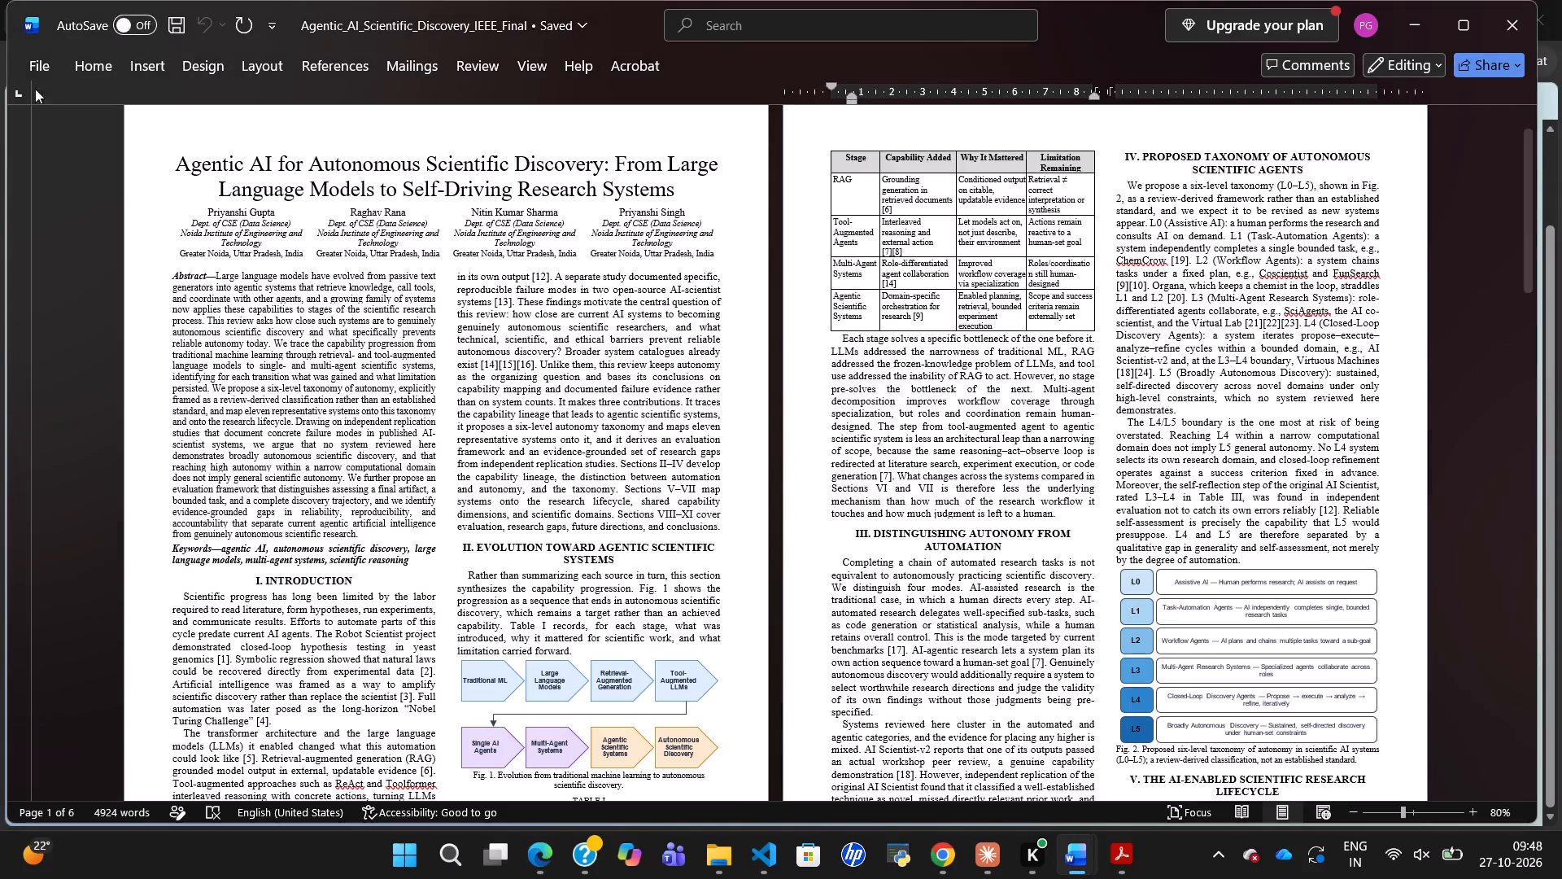
left_click(37, 66)
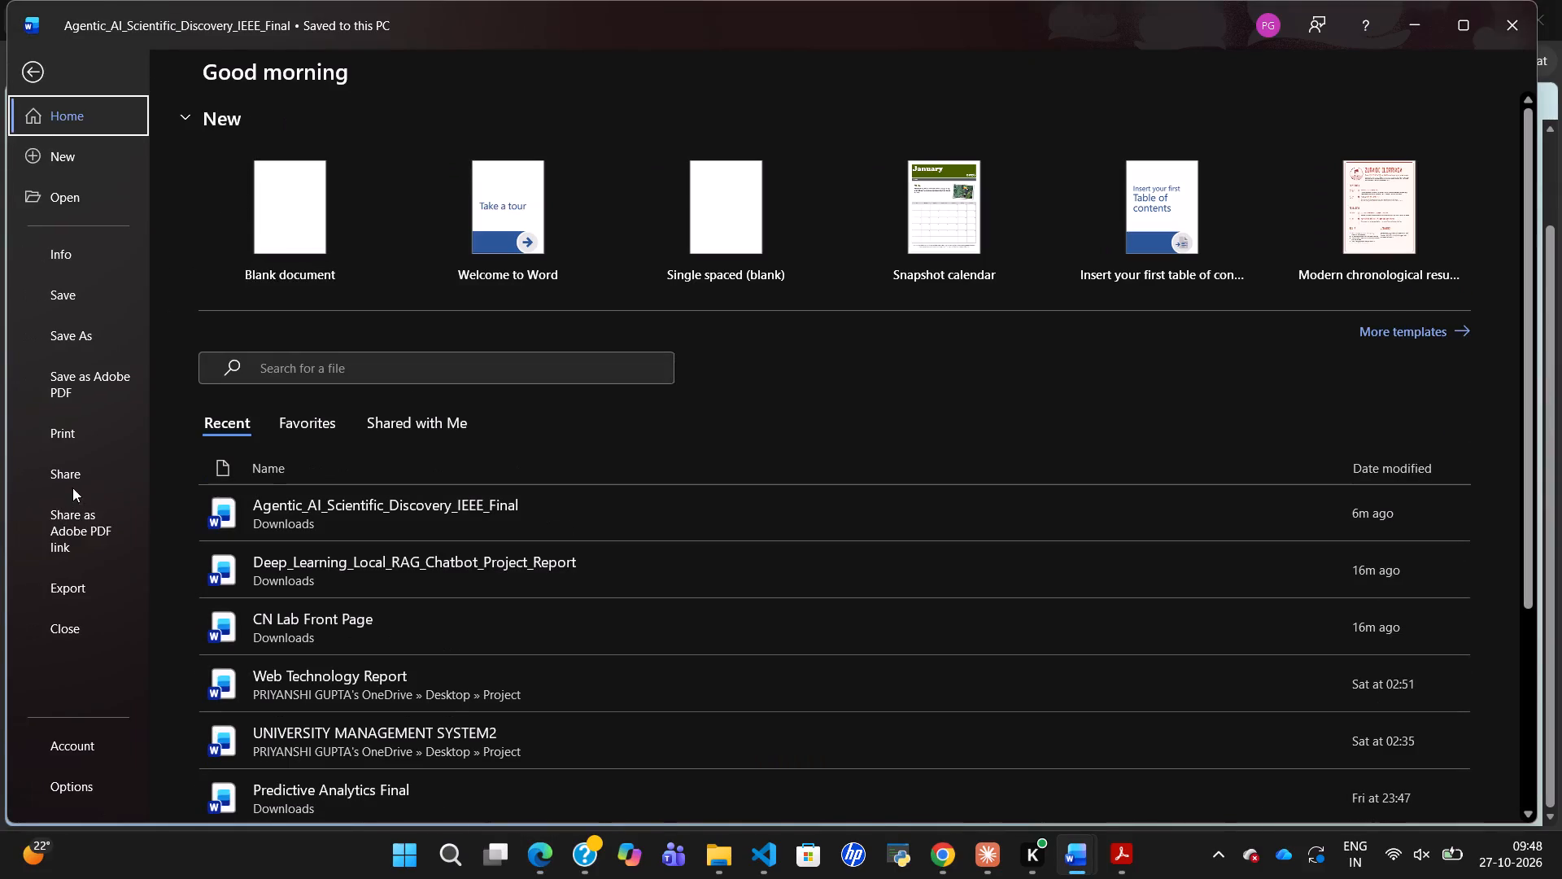
left_click(79, 339)
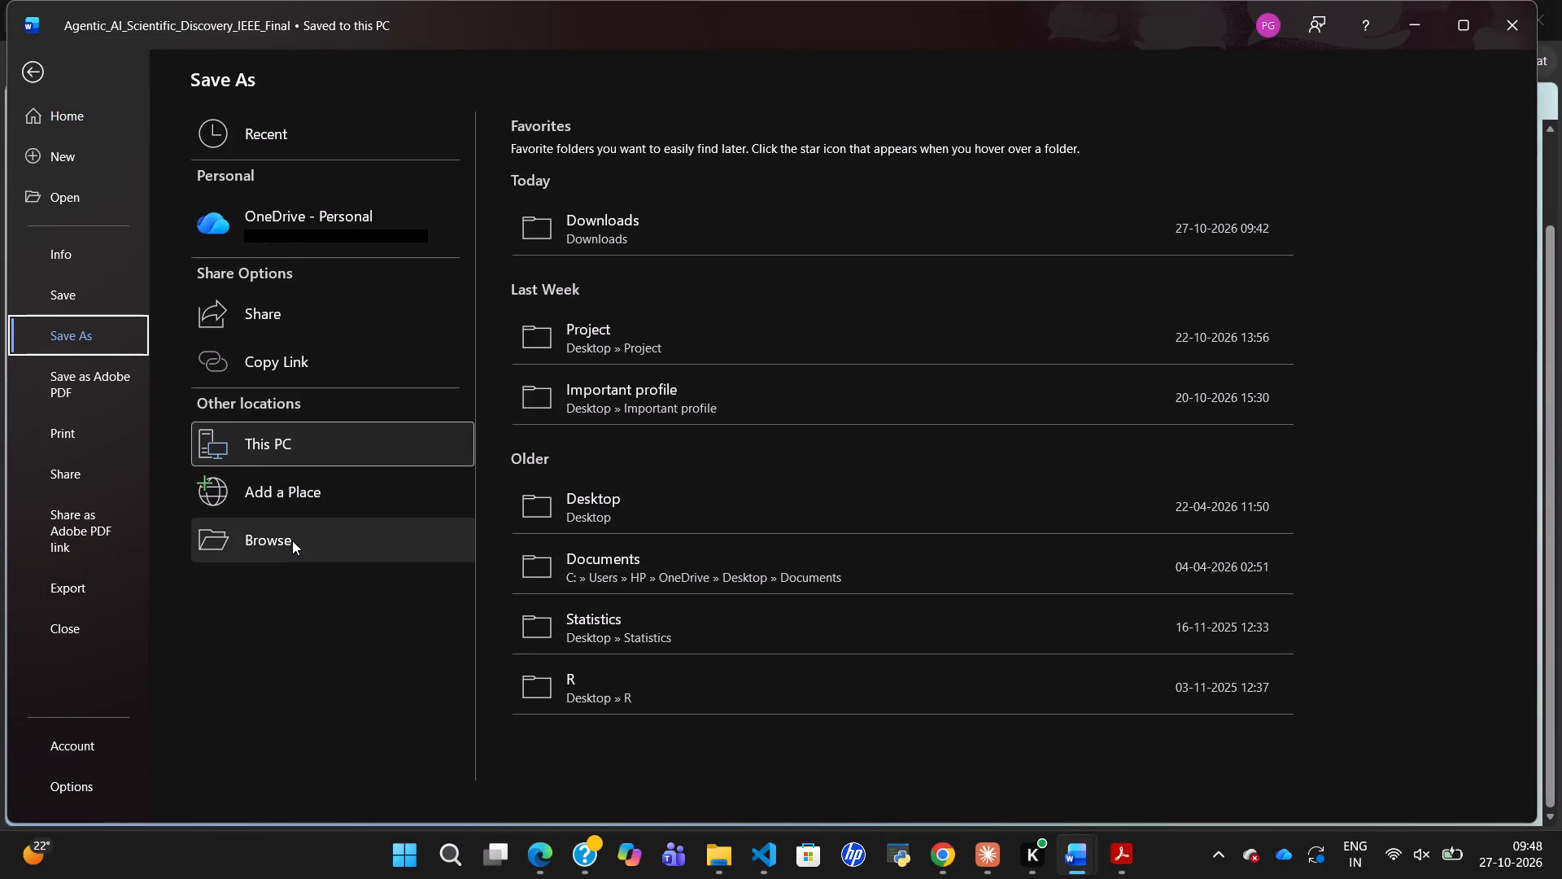
left_click(292, 540)
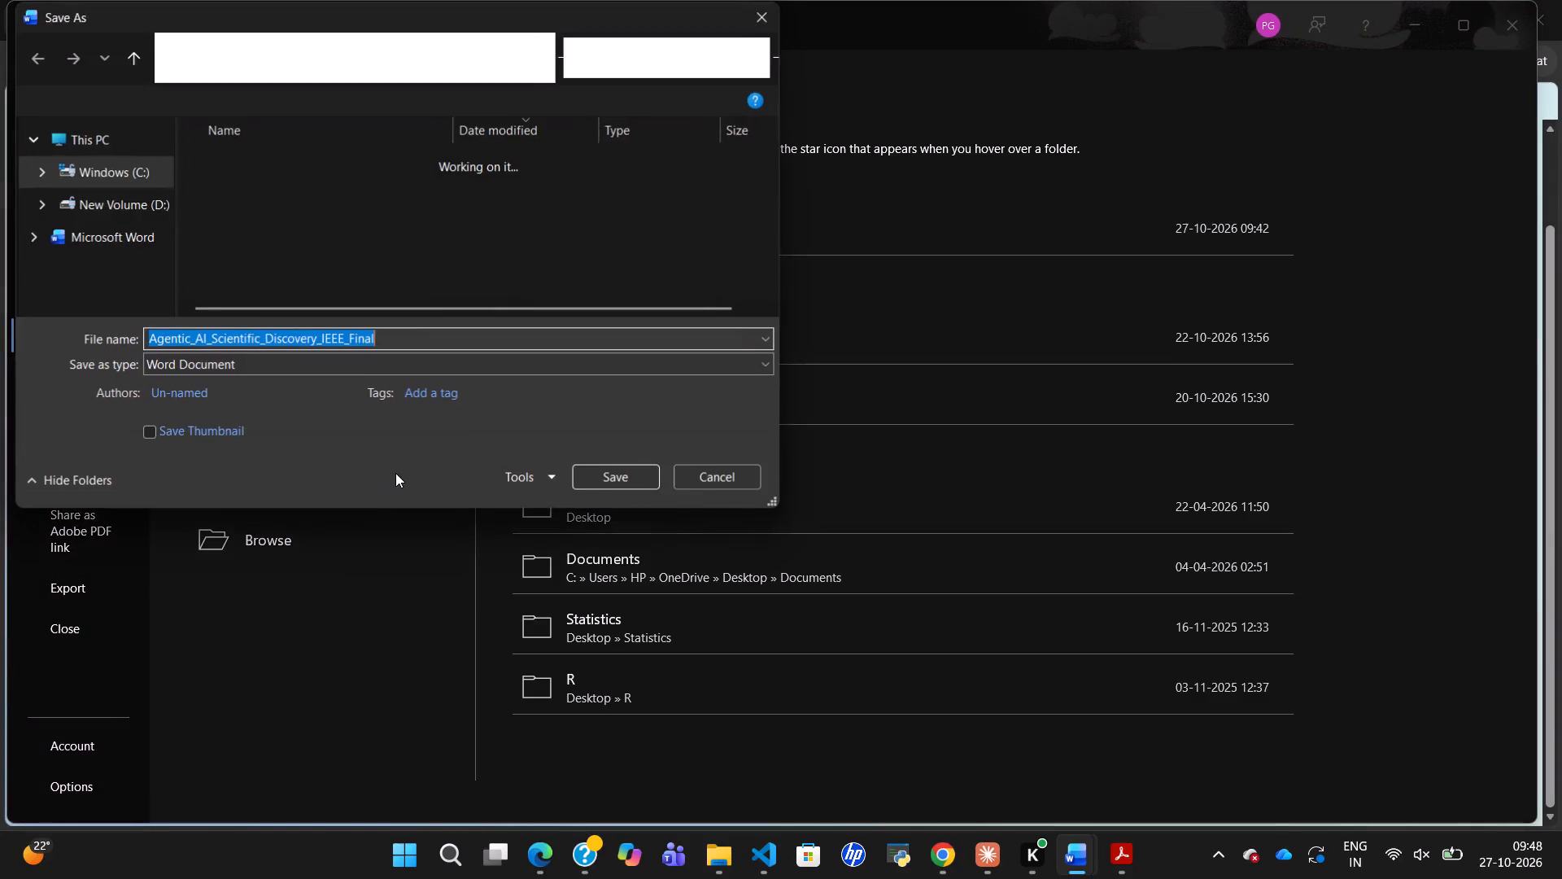
left_click(427, 334)
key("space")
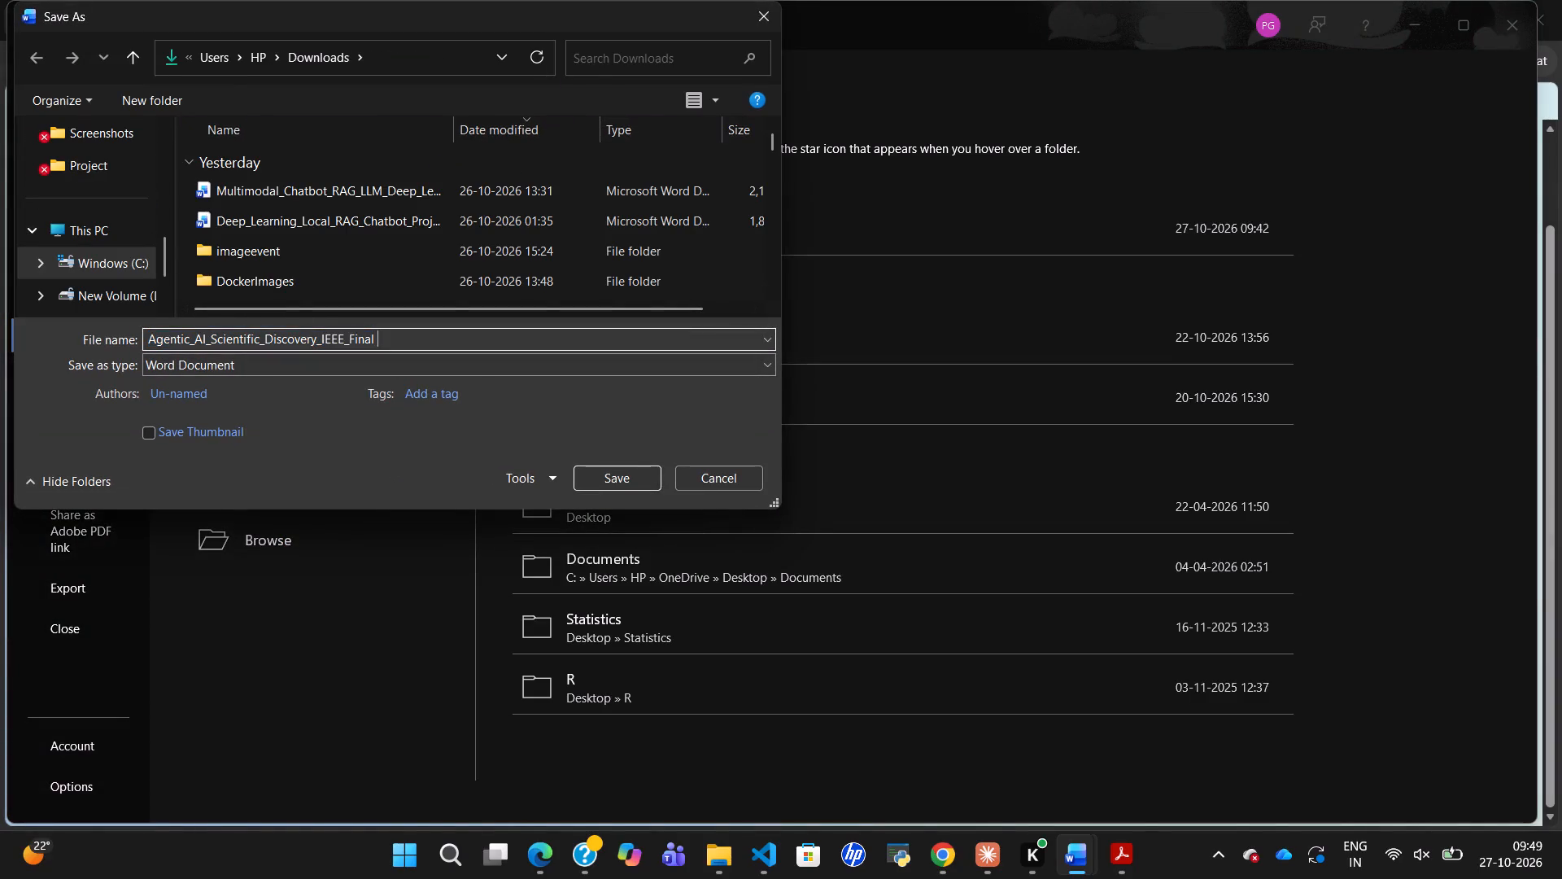
key("BackSpace")
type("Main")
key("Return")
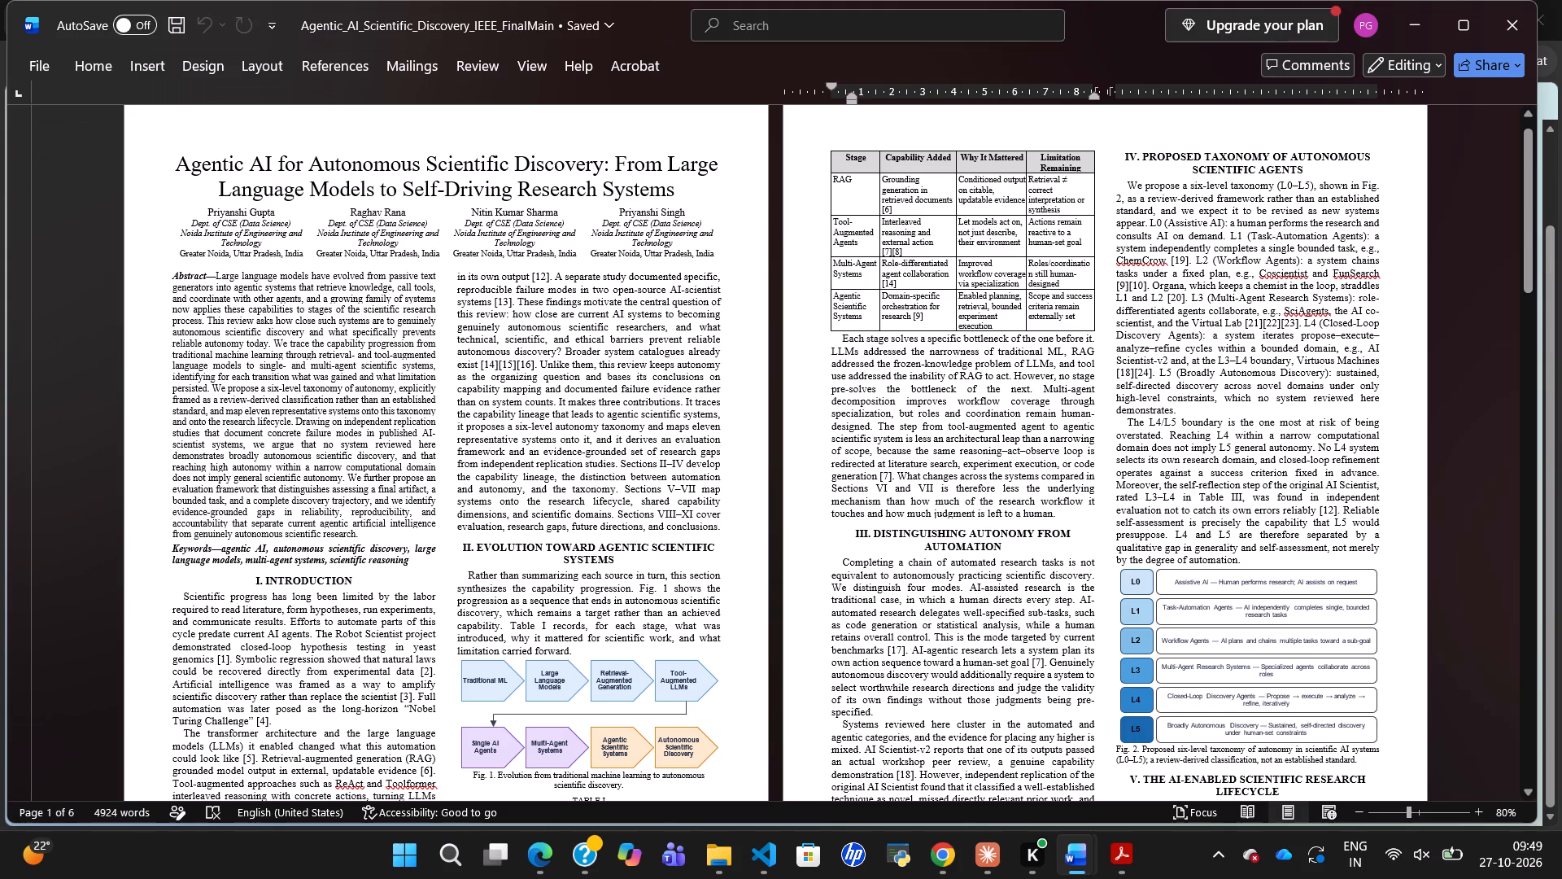
Delete the whole References section, its heading and entries [1] to [29], from the paper's sixth page.
scroll(578, 452, "down", 5)
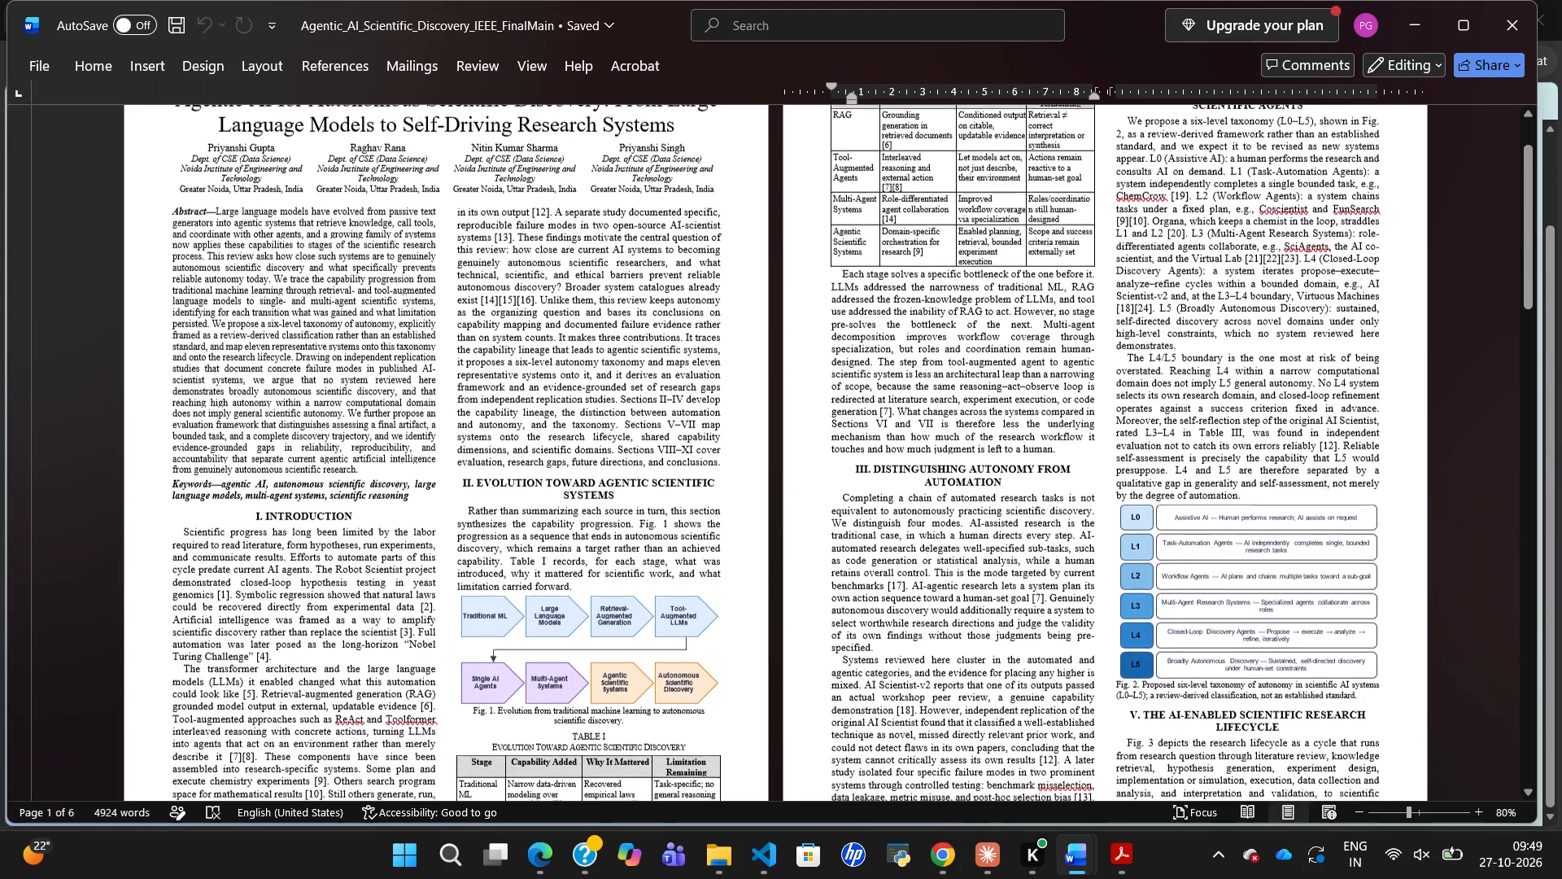
scroll(578, 452, "down", 5)
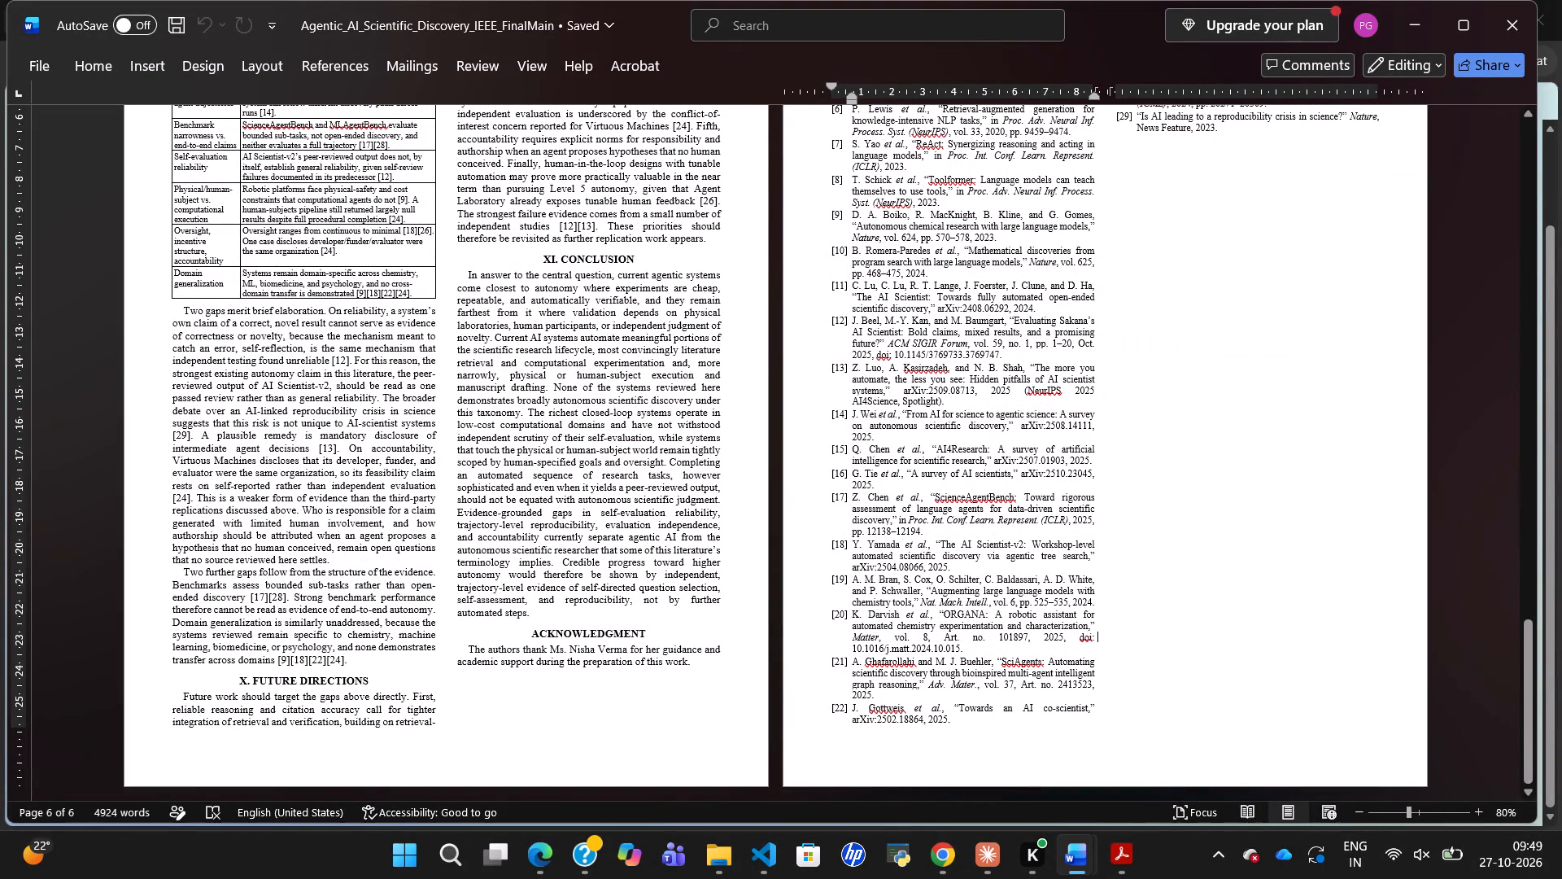
left_click_drag(999, 727, 794, 431)
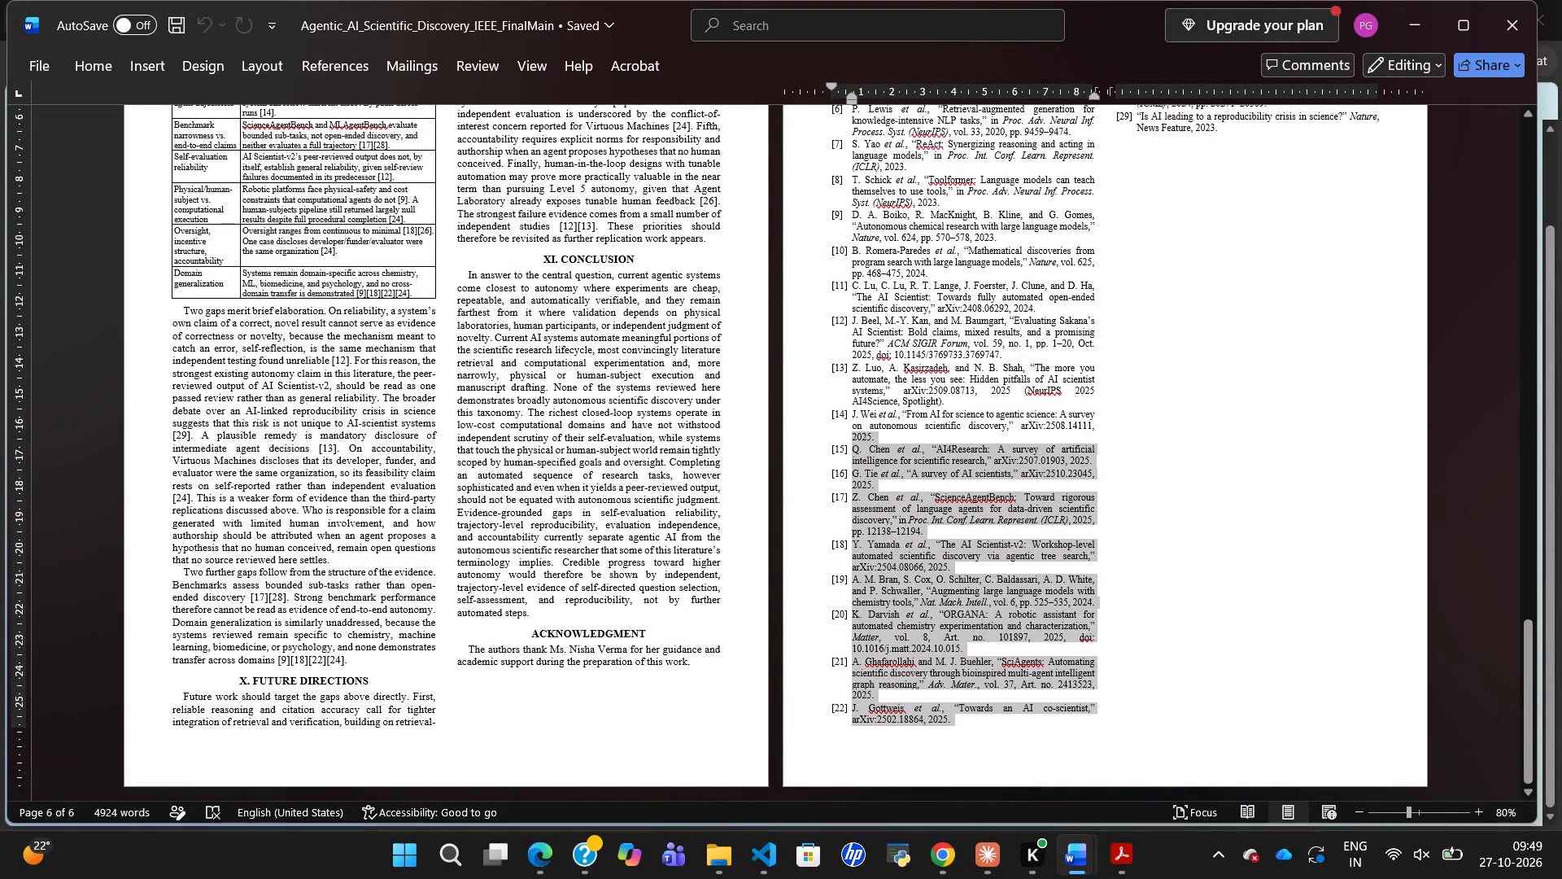
left_click_drag(794, 431, 798, 133)
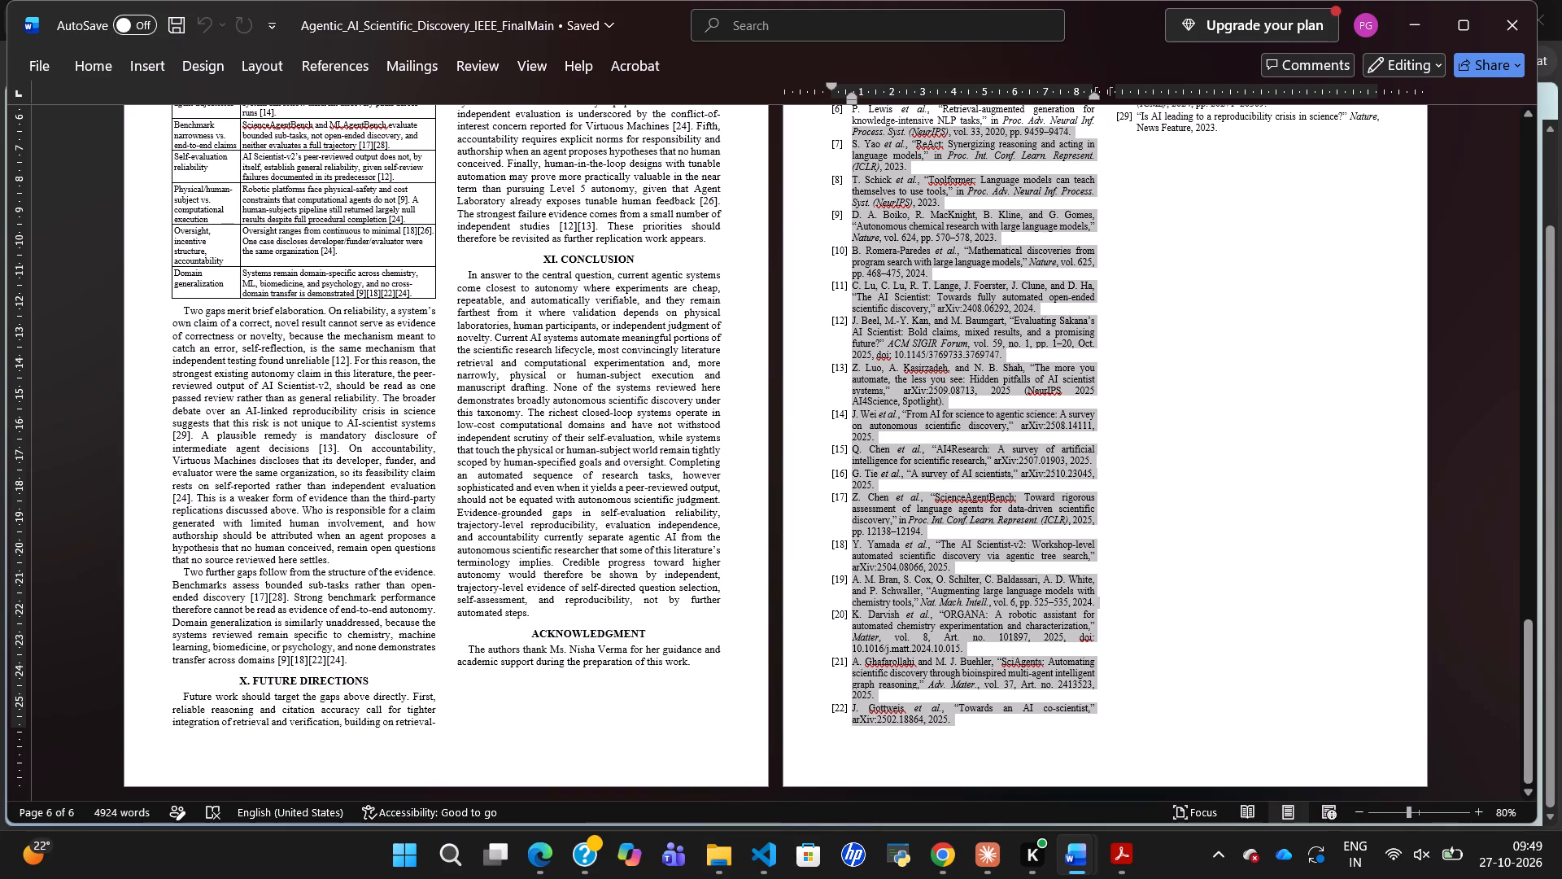
left_click_drag(798, 133, 1114, 469)
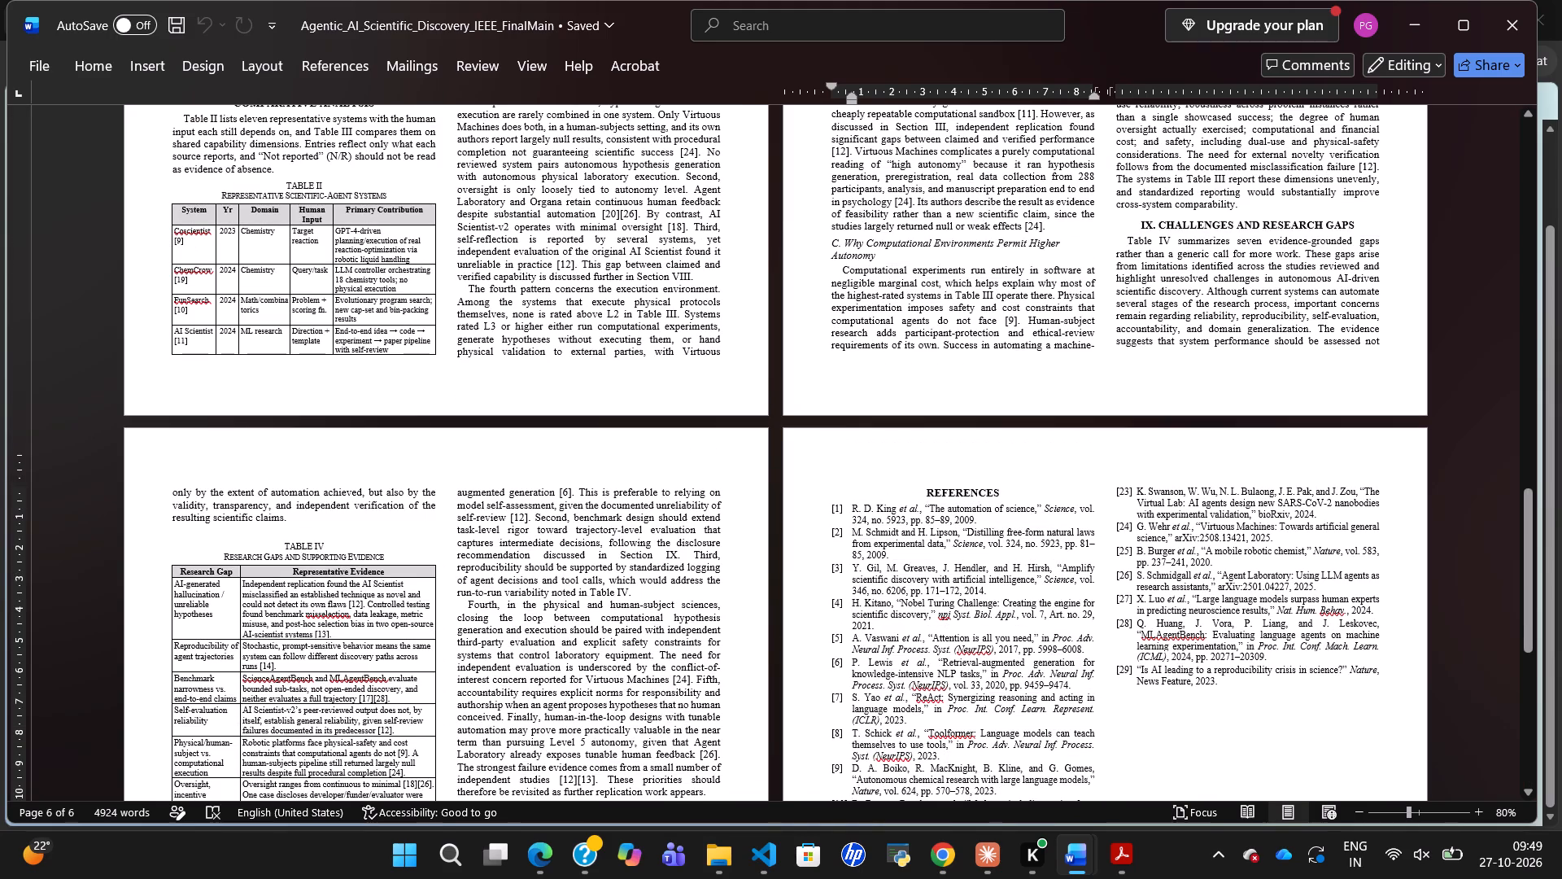
left_click_drag(905, 486, 1319, 674)
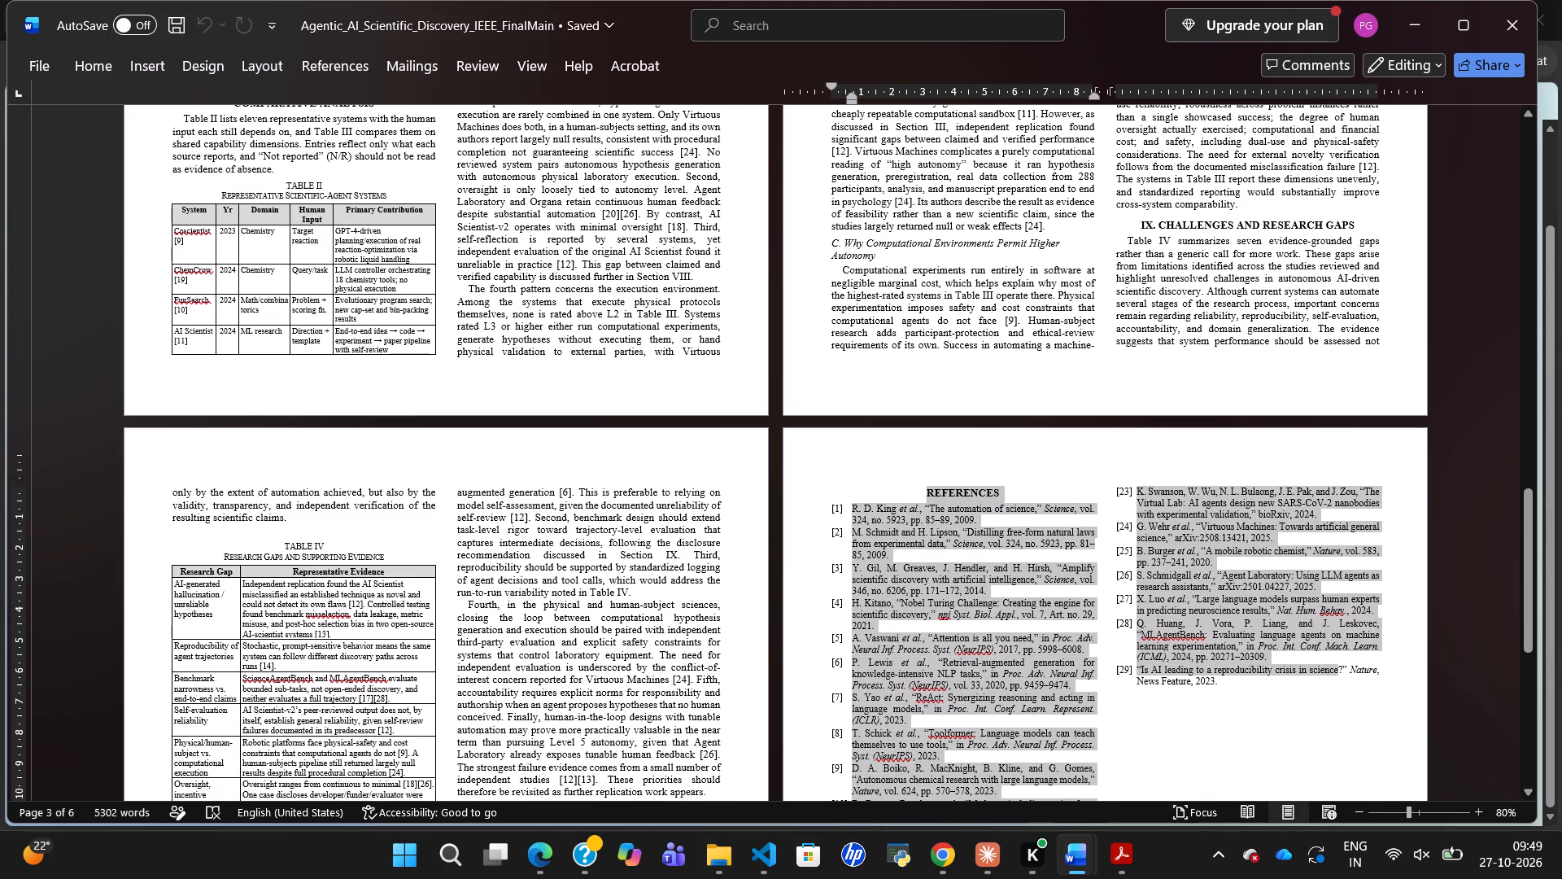
left_click_drag(1319, 674, 1325, 685)
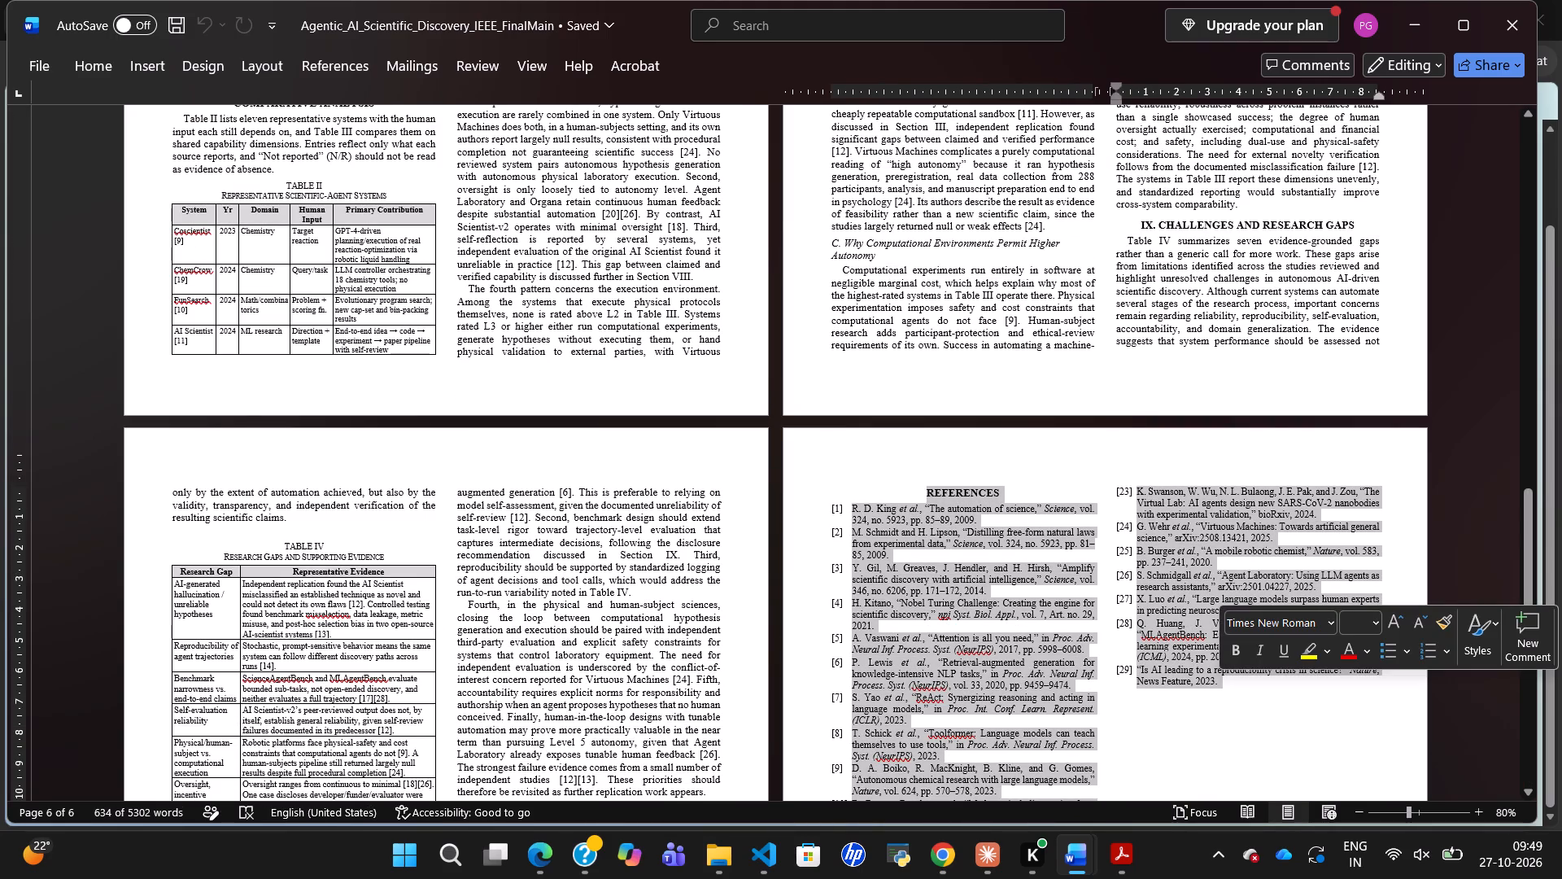
key("BackSpace")
key("BackSpace")
key("BackSpace")
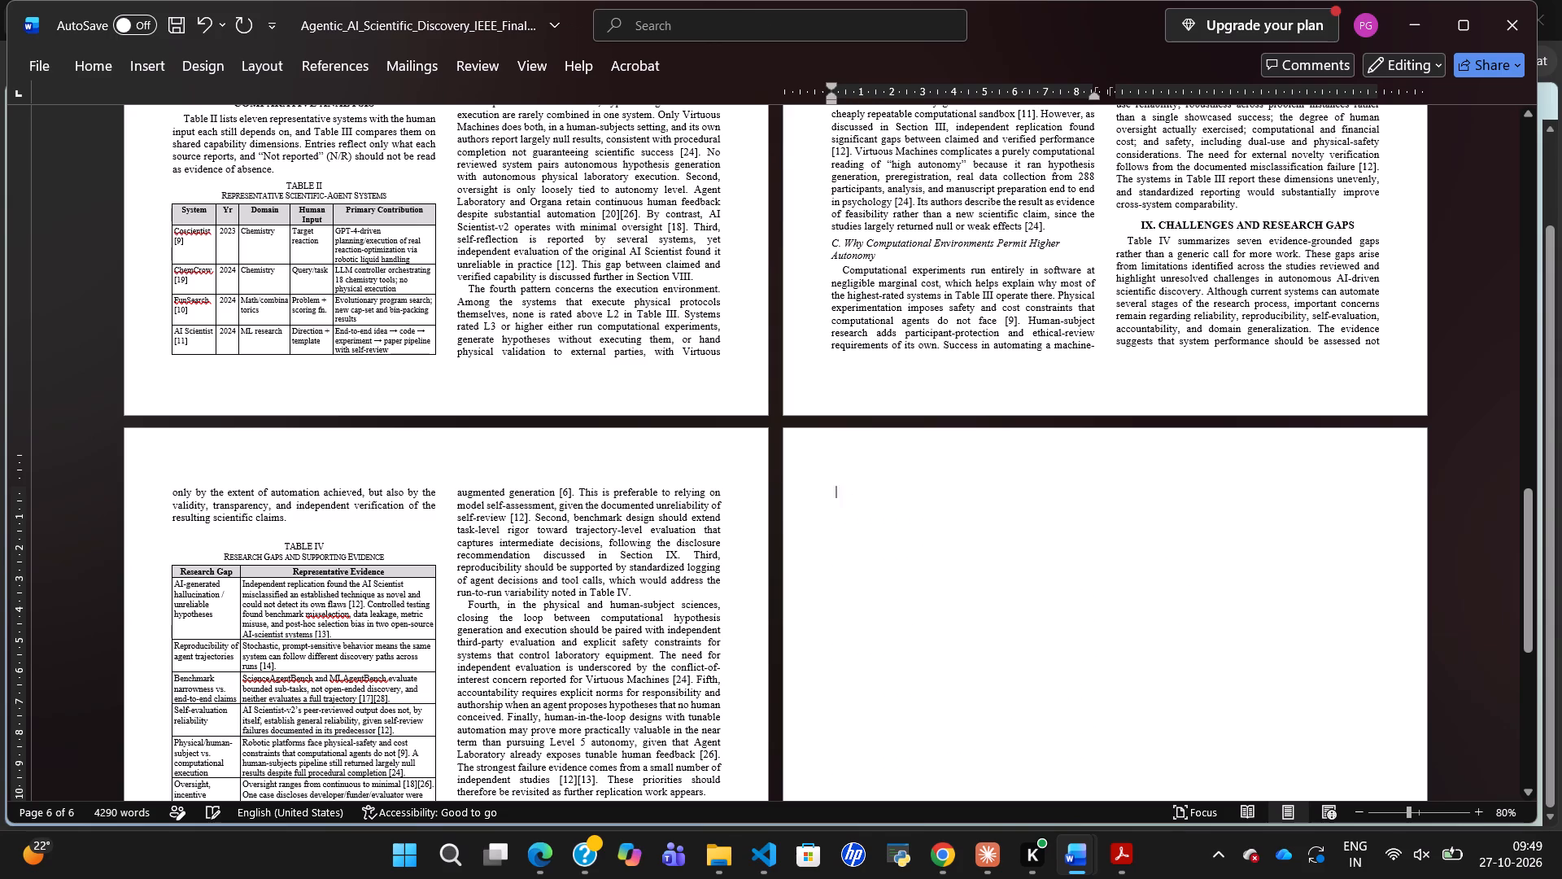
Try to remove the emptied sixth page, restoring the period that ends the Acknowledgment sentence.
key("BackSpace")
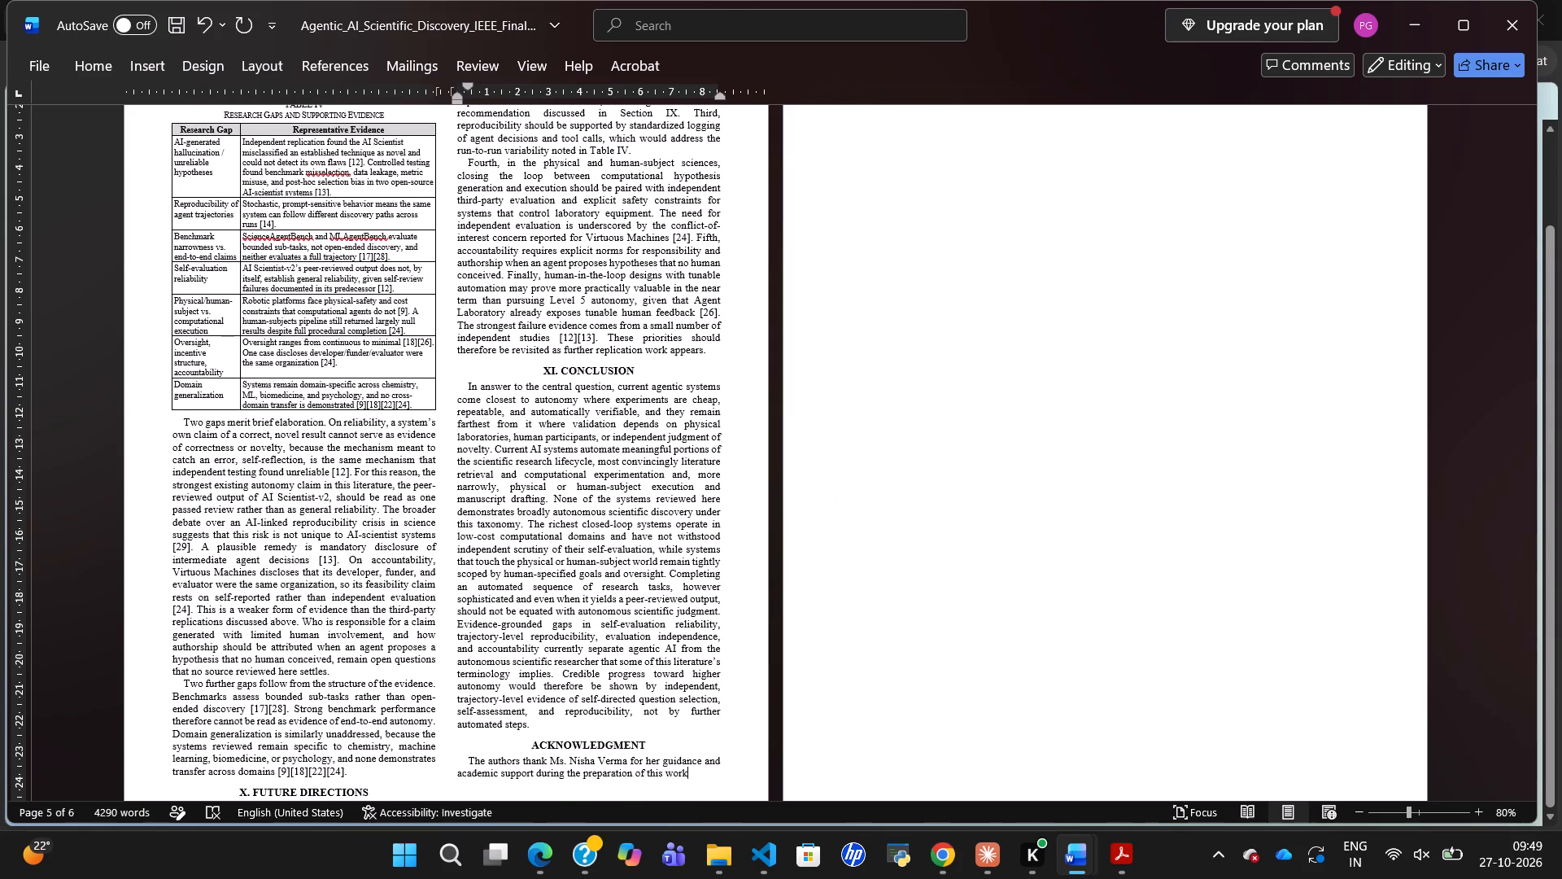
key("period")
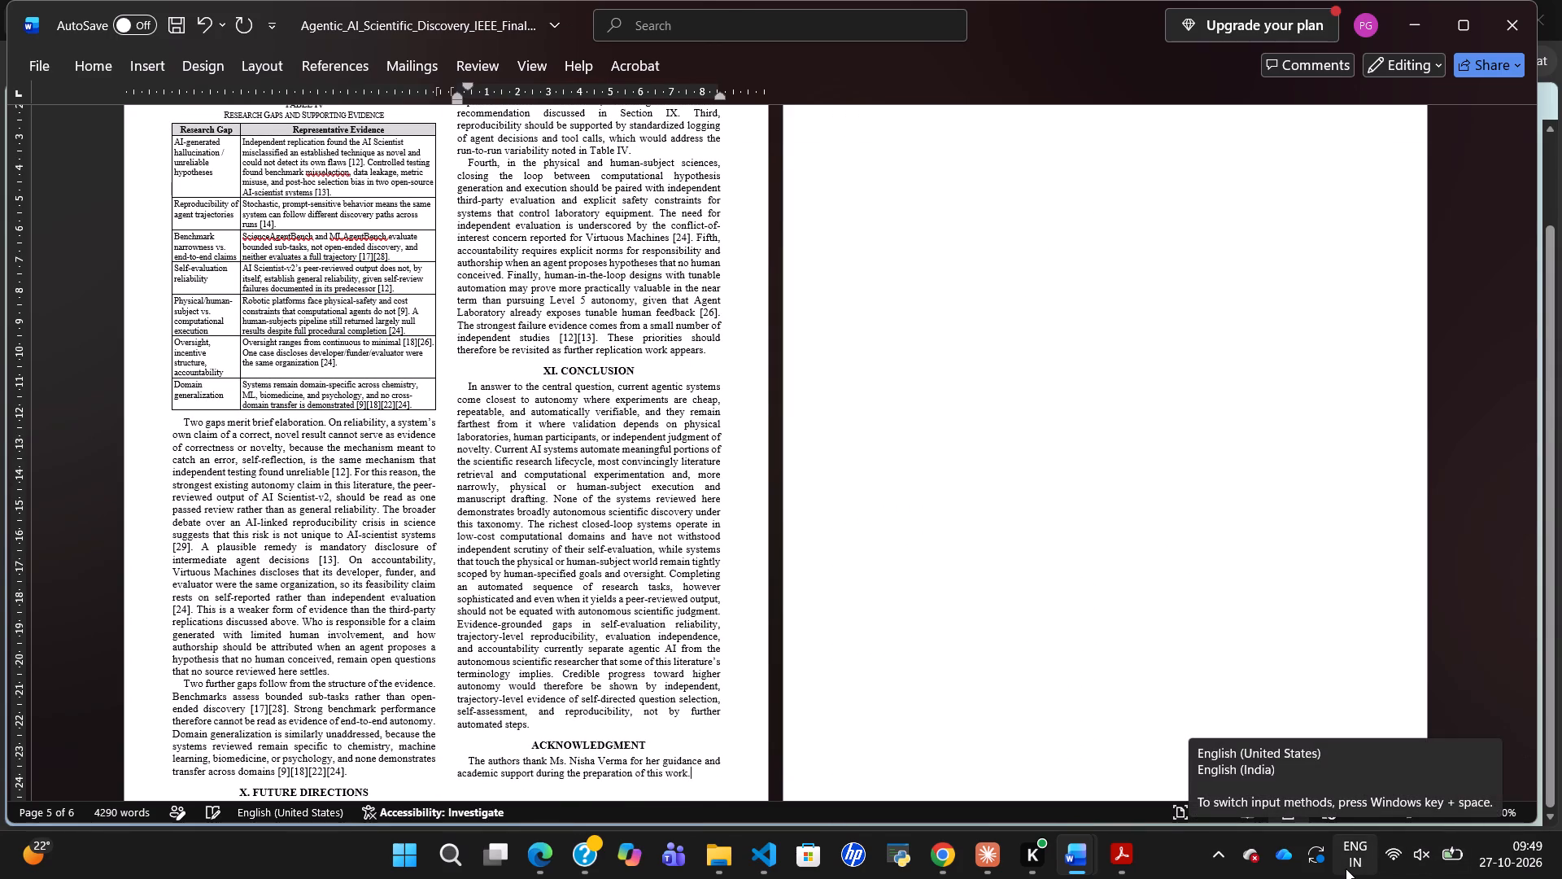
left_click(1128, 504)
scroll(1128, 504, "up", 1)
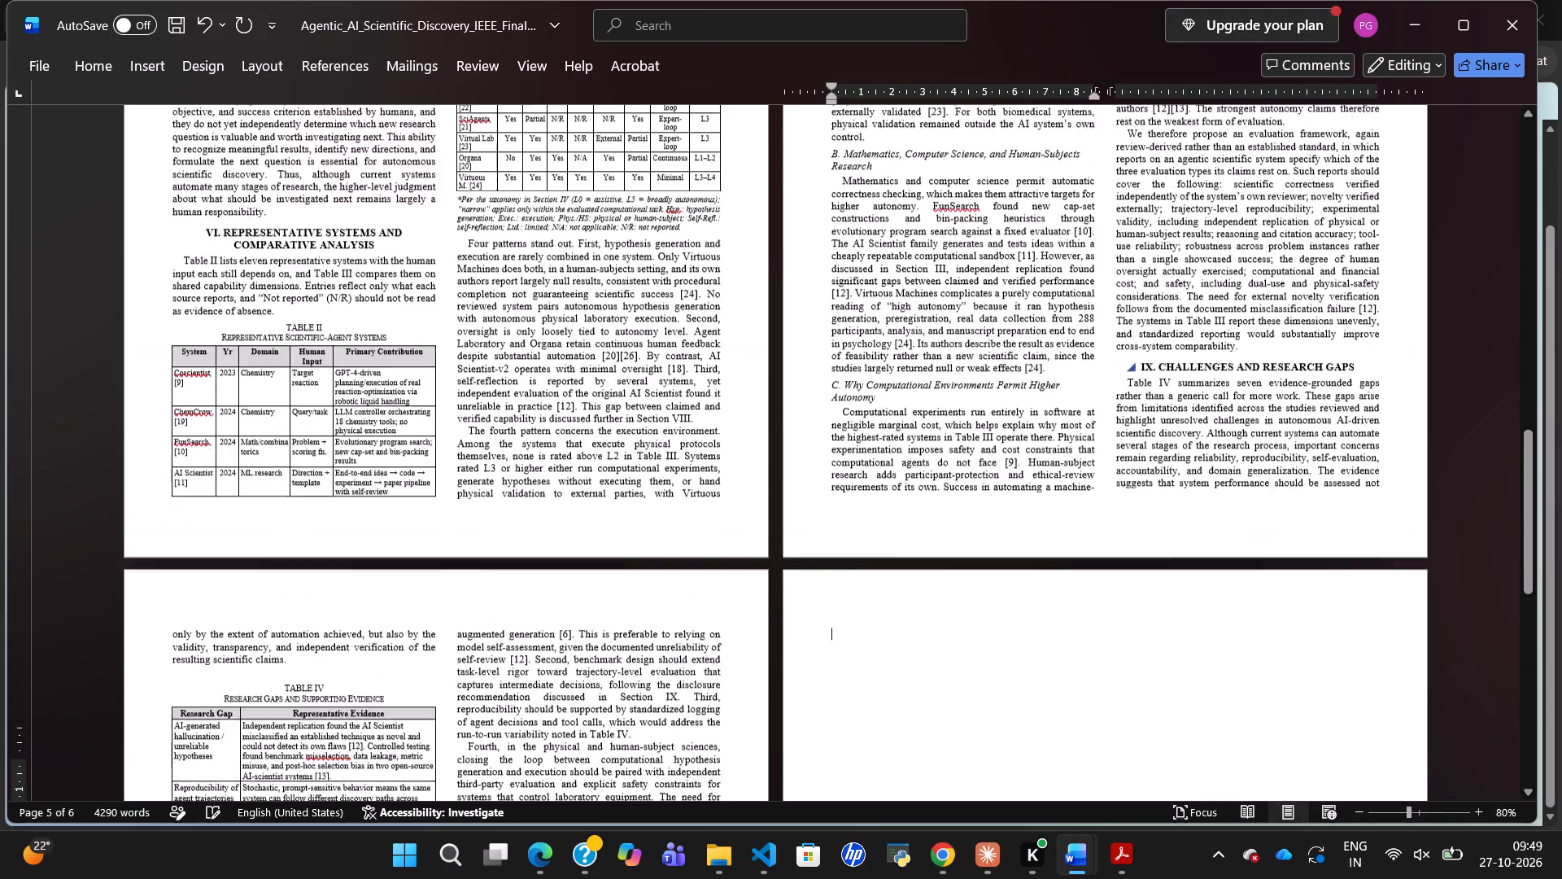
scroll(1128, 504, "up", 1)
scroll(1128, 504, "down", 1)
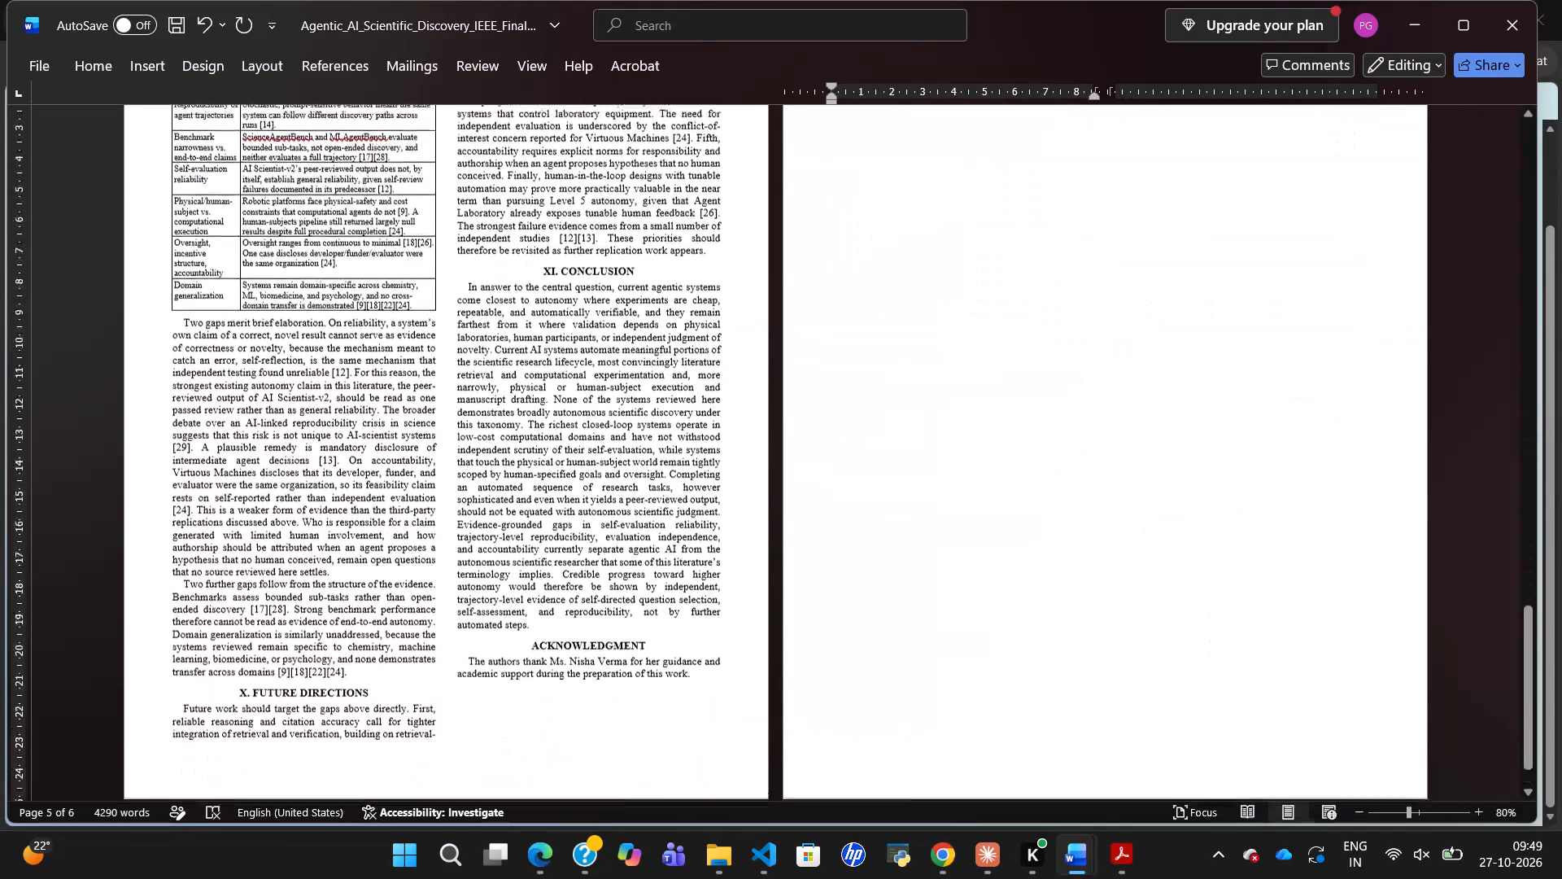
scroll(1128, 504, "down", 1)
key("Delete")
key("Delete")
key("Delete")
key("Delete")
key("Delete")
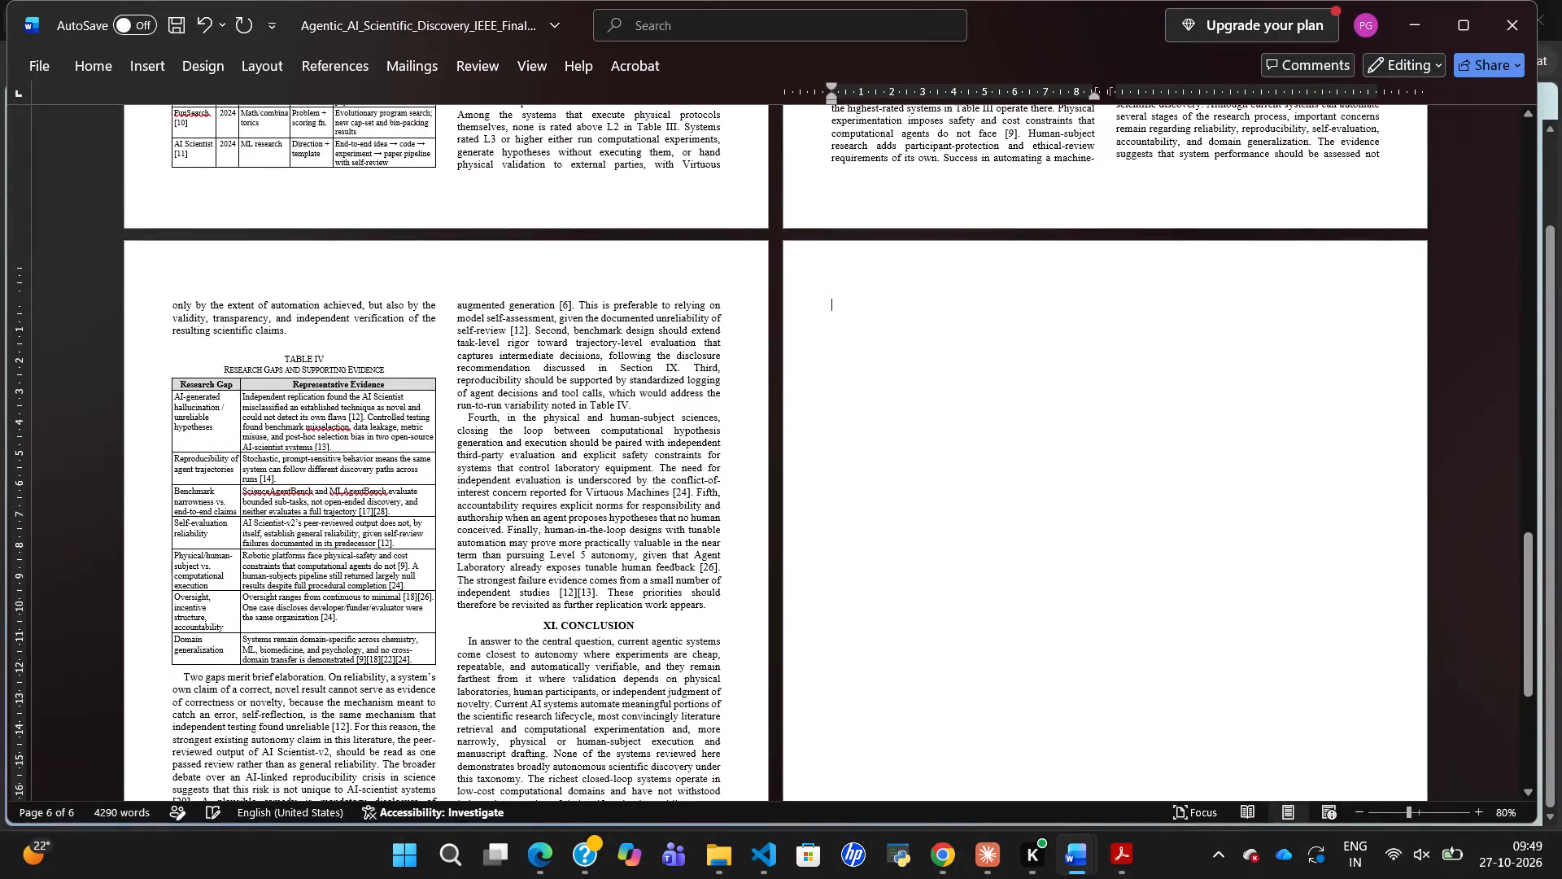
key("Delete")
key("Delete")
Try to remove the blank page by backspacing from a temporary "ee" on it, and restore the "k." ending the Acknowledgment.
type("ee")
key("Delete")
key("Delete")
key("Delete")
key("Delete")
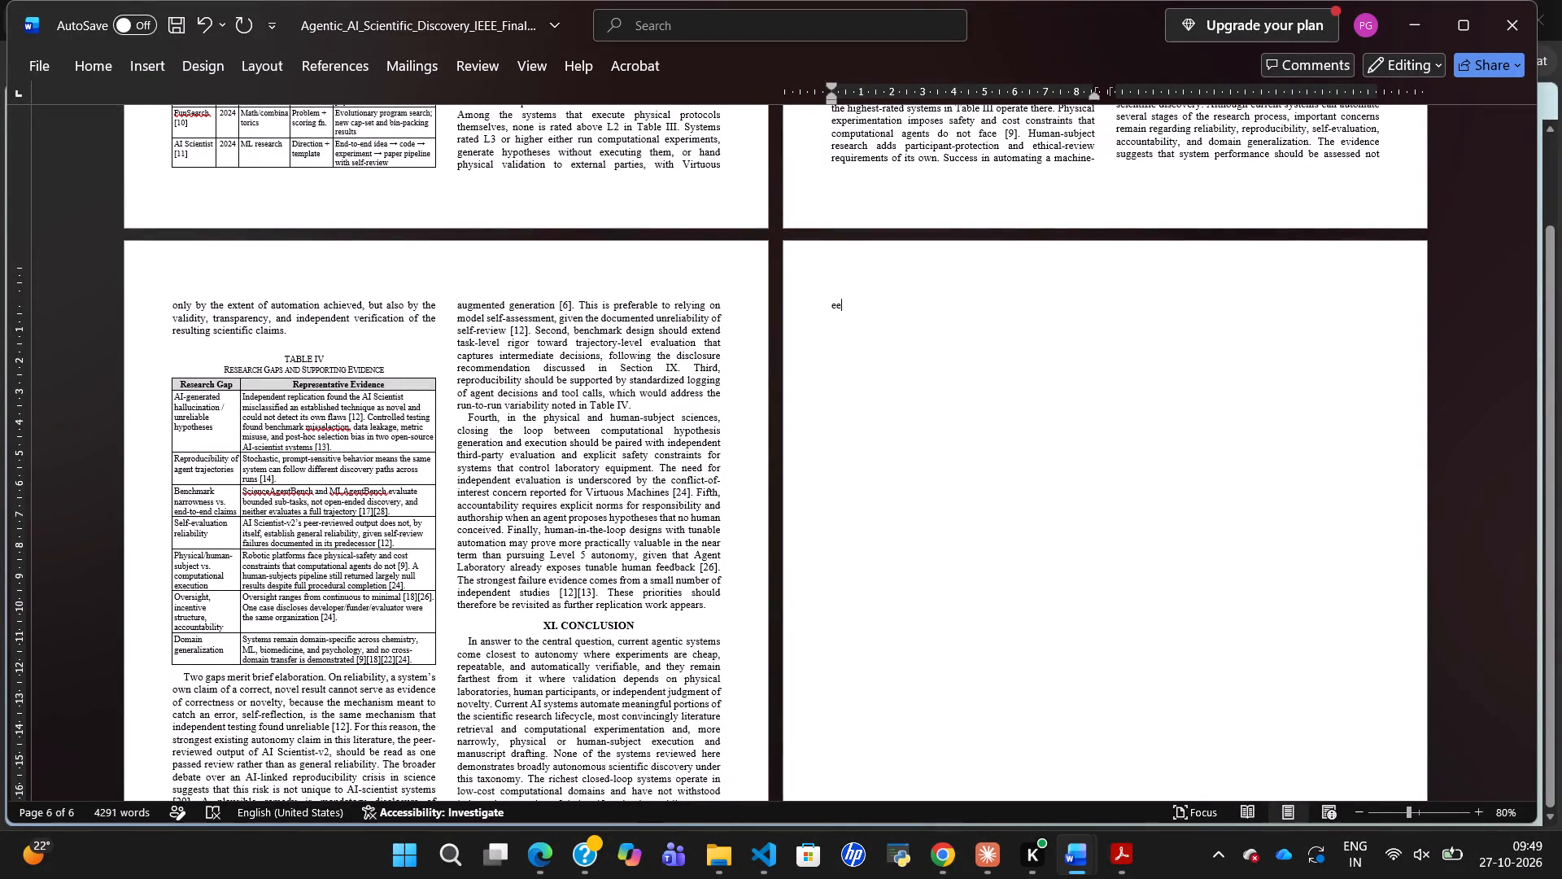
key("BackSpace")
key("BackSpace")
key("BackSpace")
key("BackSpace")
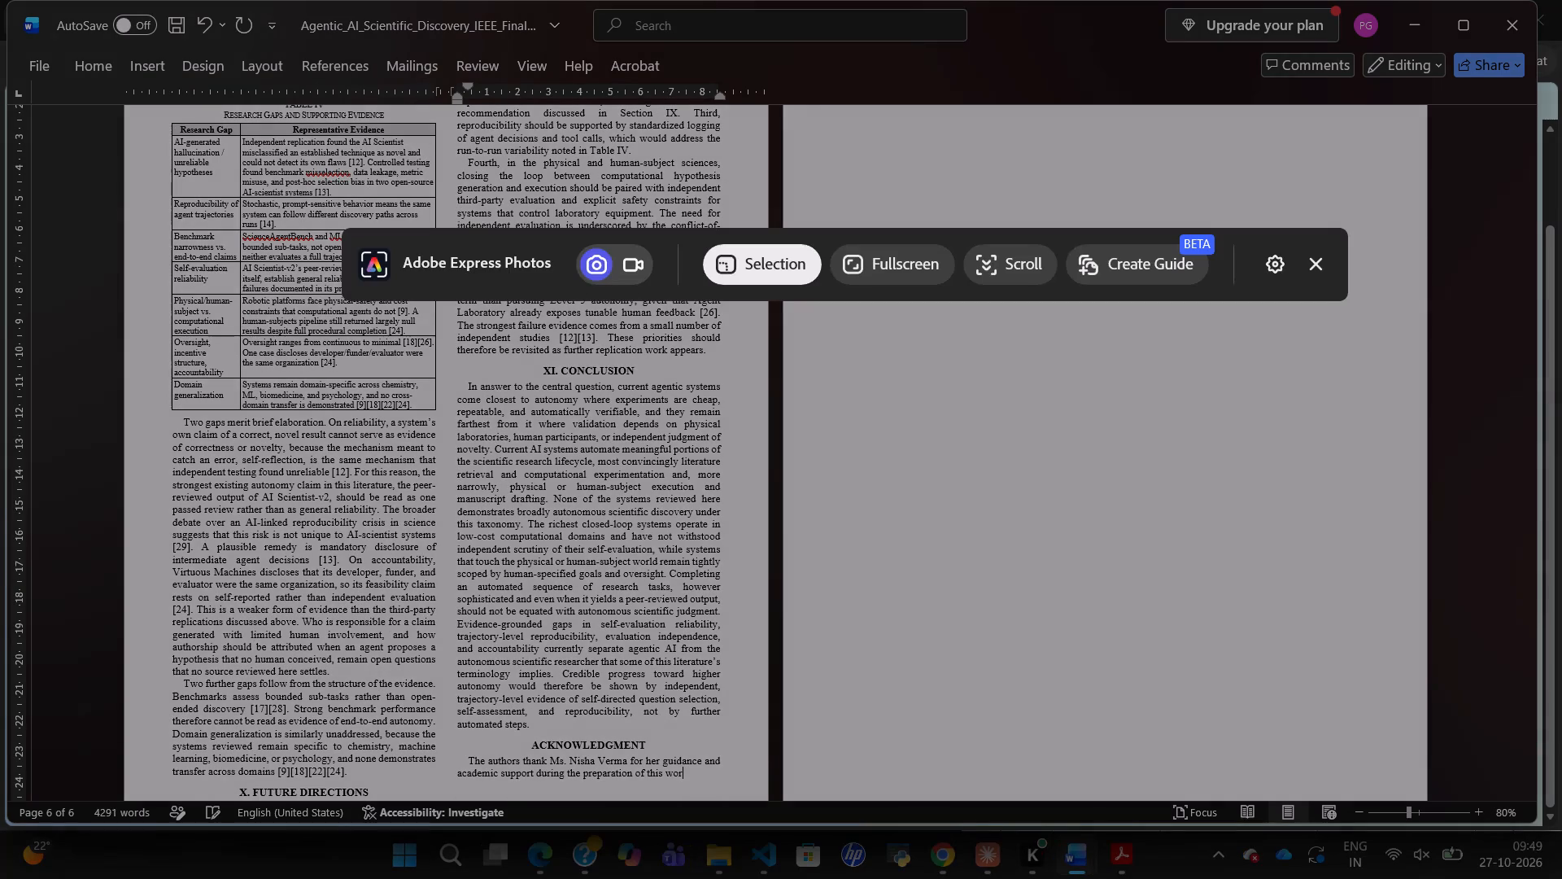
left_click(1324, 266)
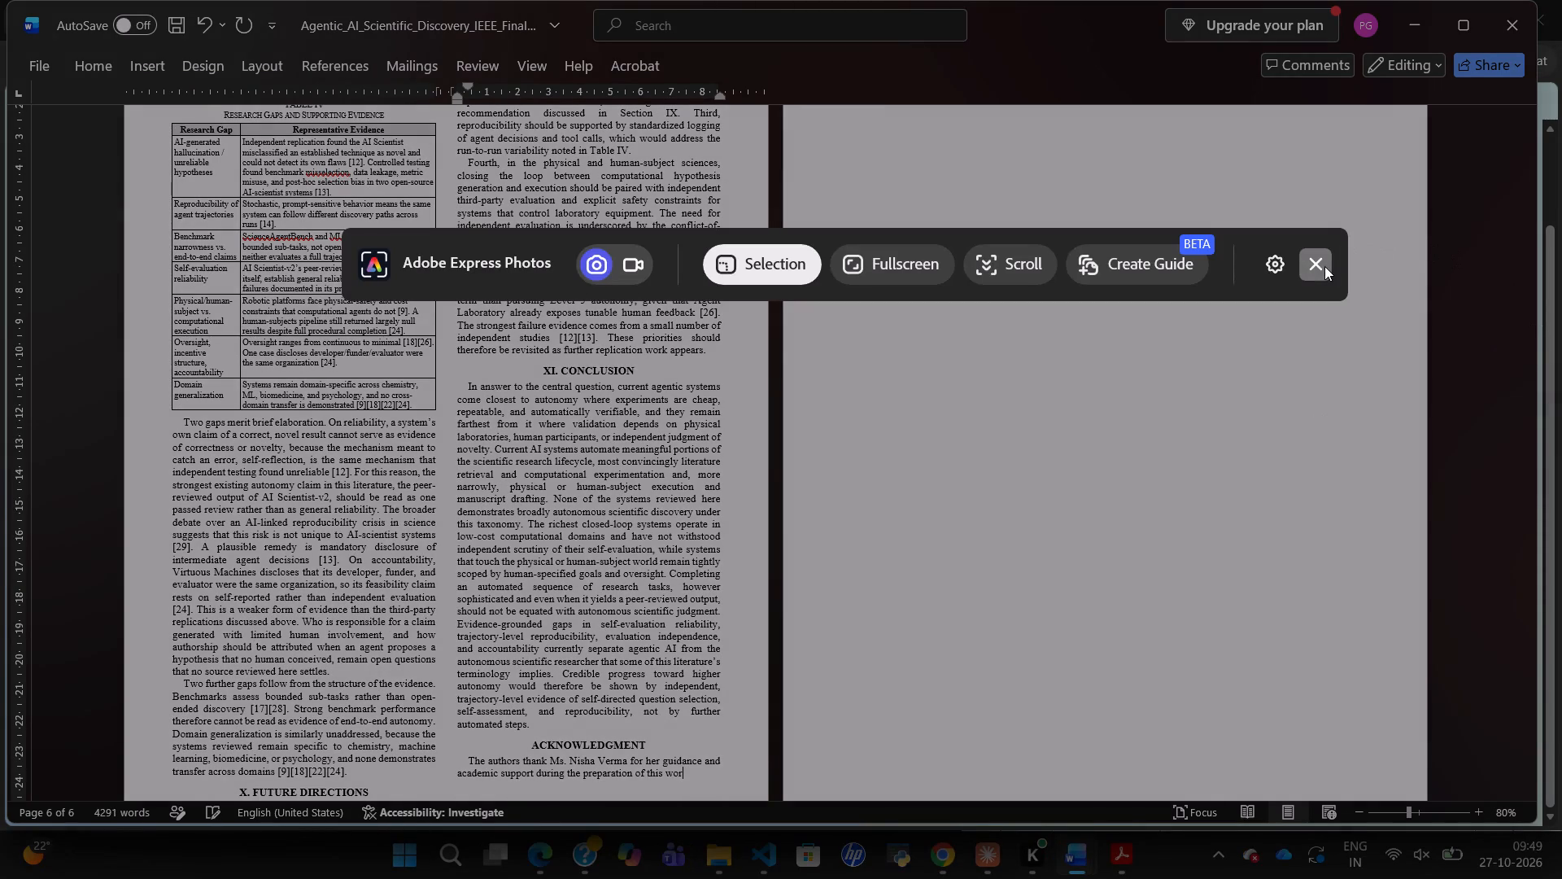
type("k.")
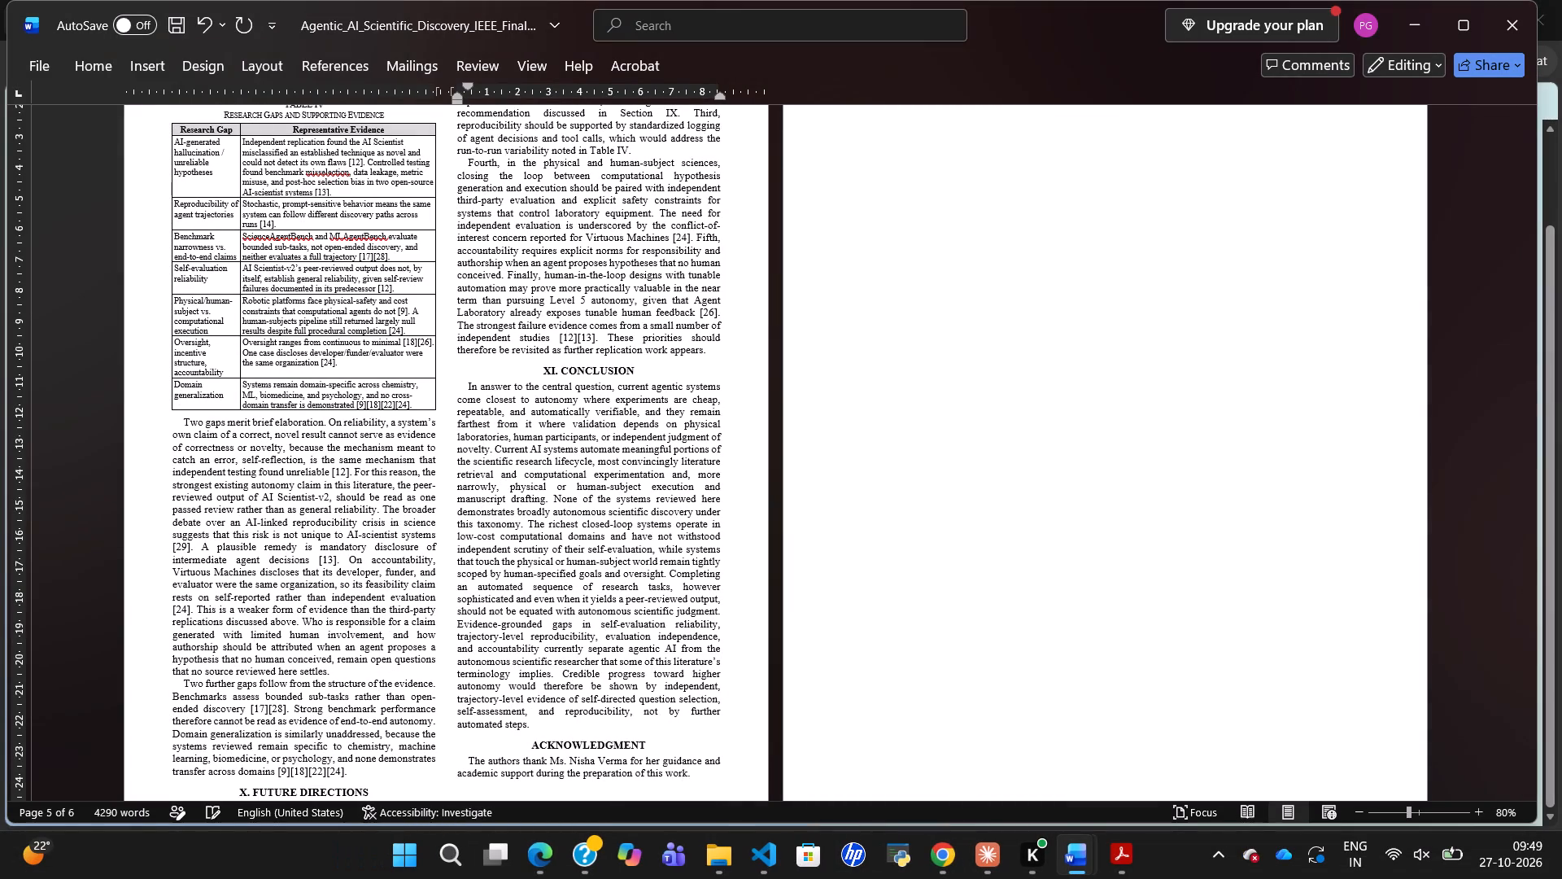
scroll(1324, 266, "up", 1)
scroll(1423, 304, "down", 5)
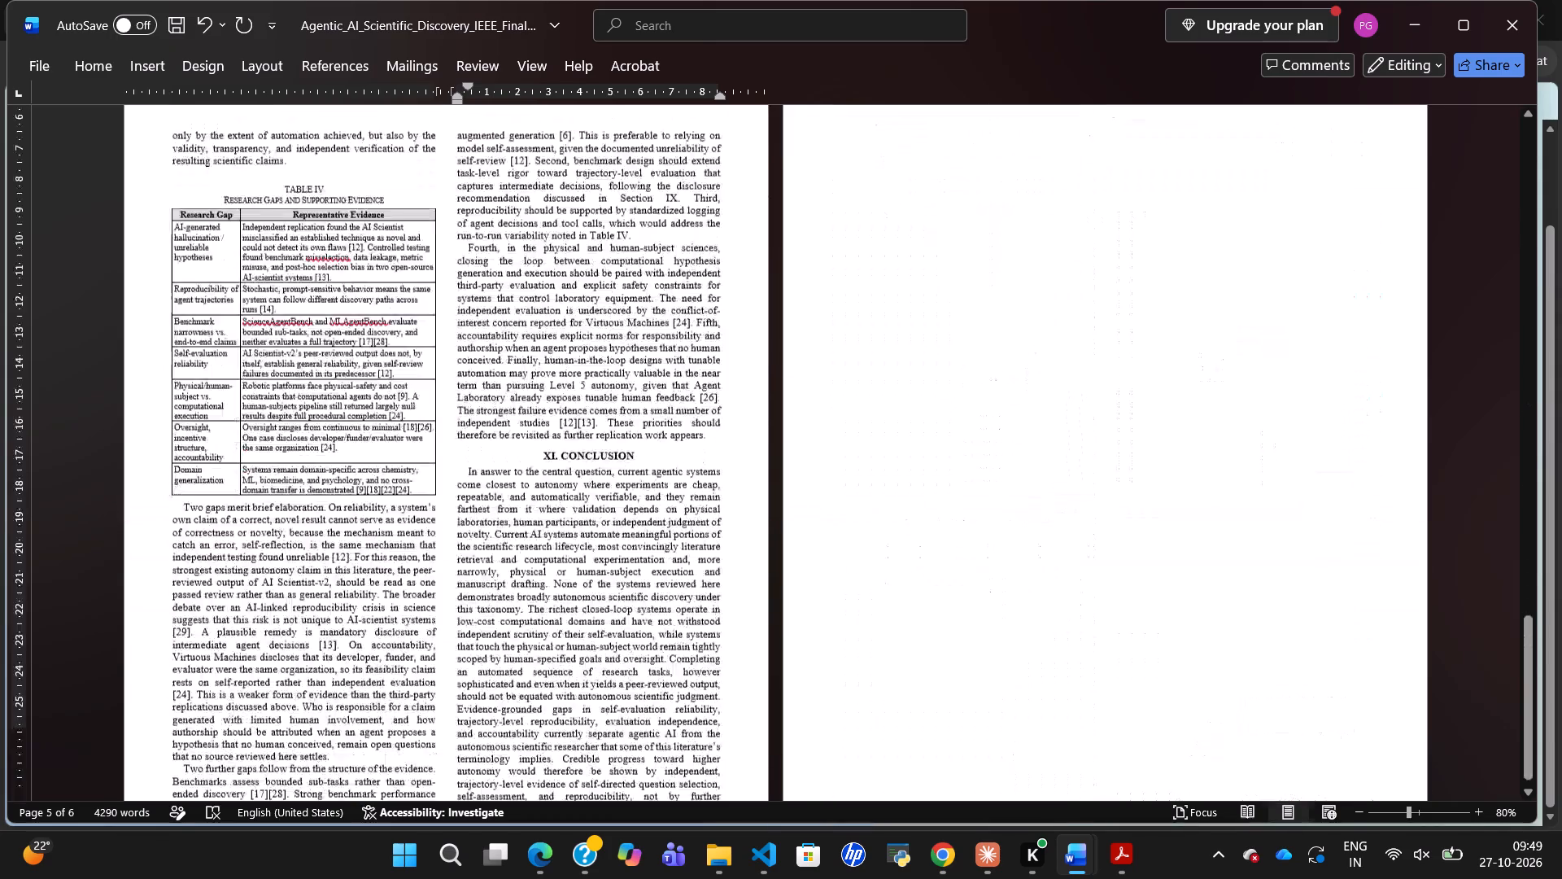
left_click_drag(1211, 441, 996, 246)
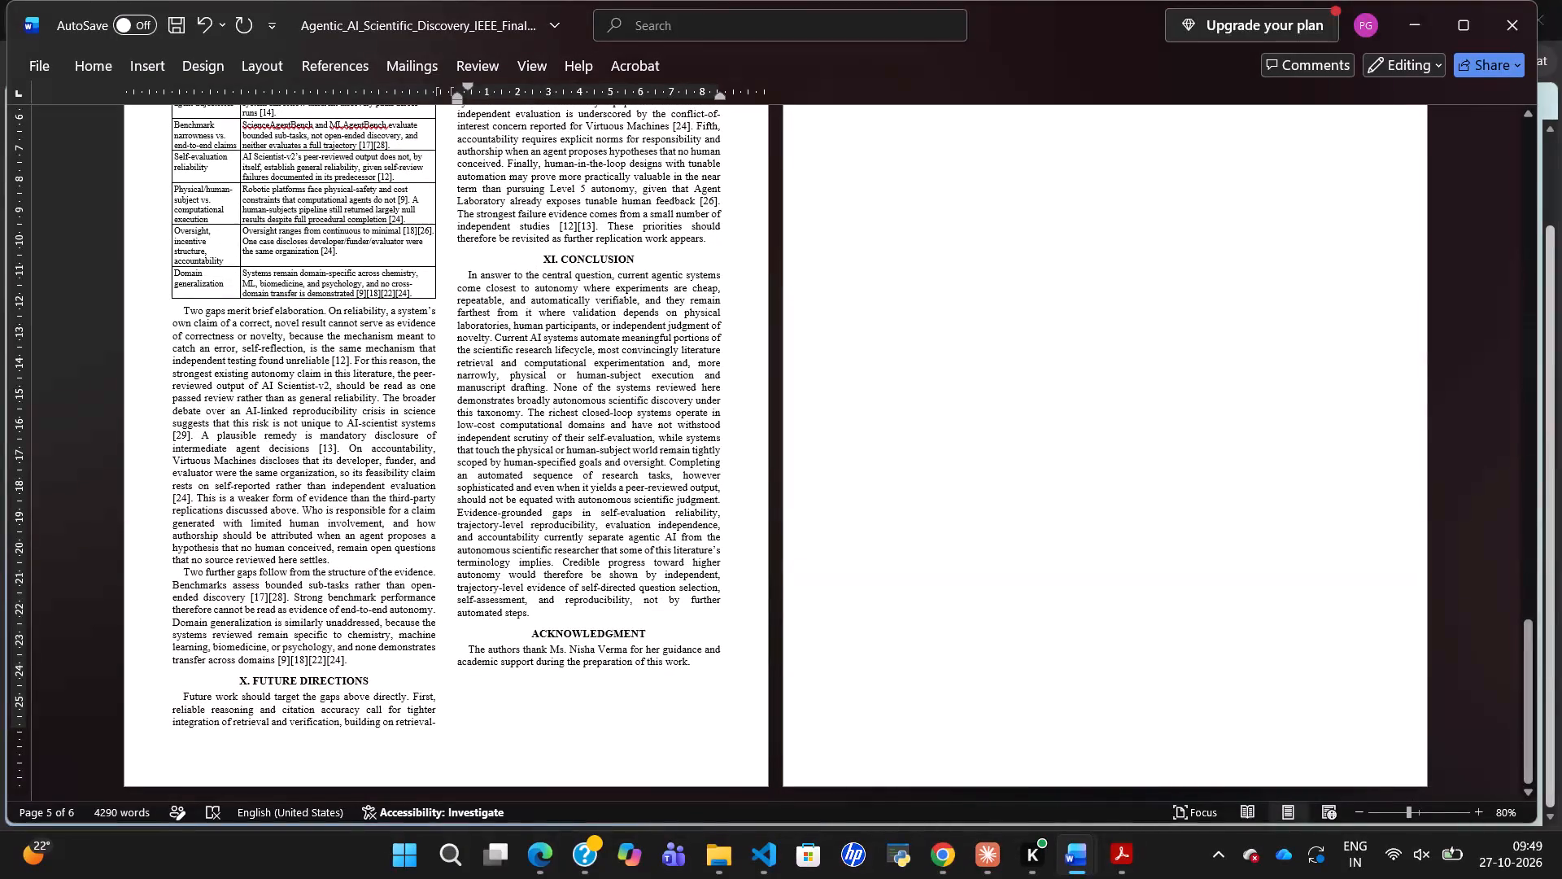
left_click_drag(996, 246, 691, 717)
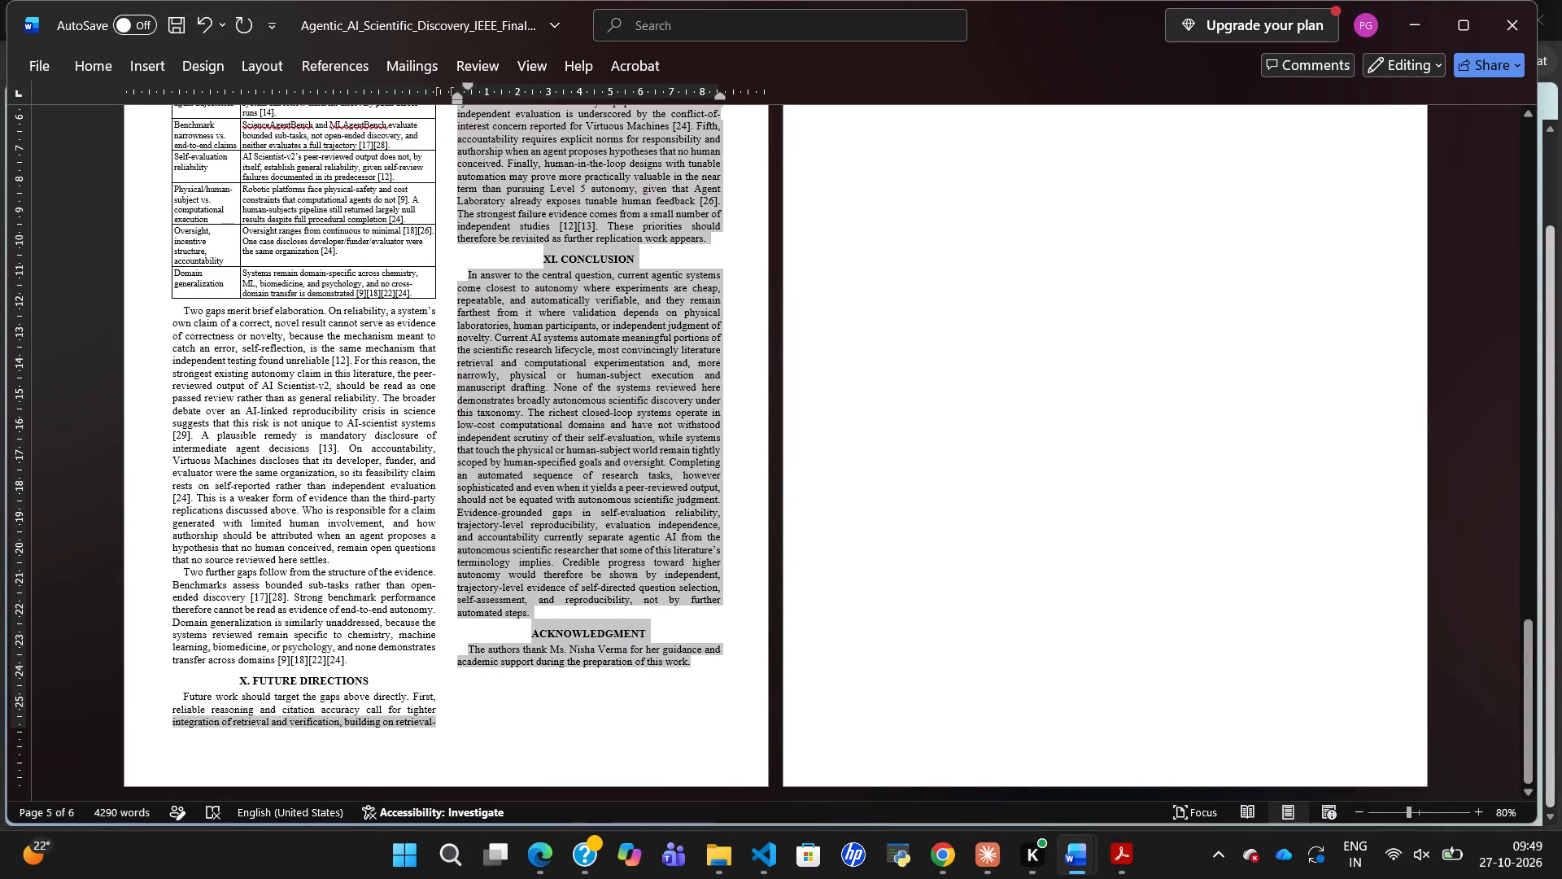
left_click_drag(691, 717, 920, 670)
Add a temporary "ddd" on the blank sixth page, delete everything from the Acknowledgment's final "k." through it, and restore the "k.".
left_click(920, 670)
scroll(920, 670, "up", 1)
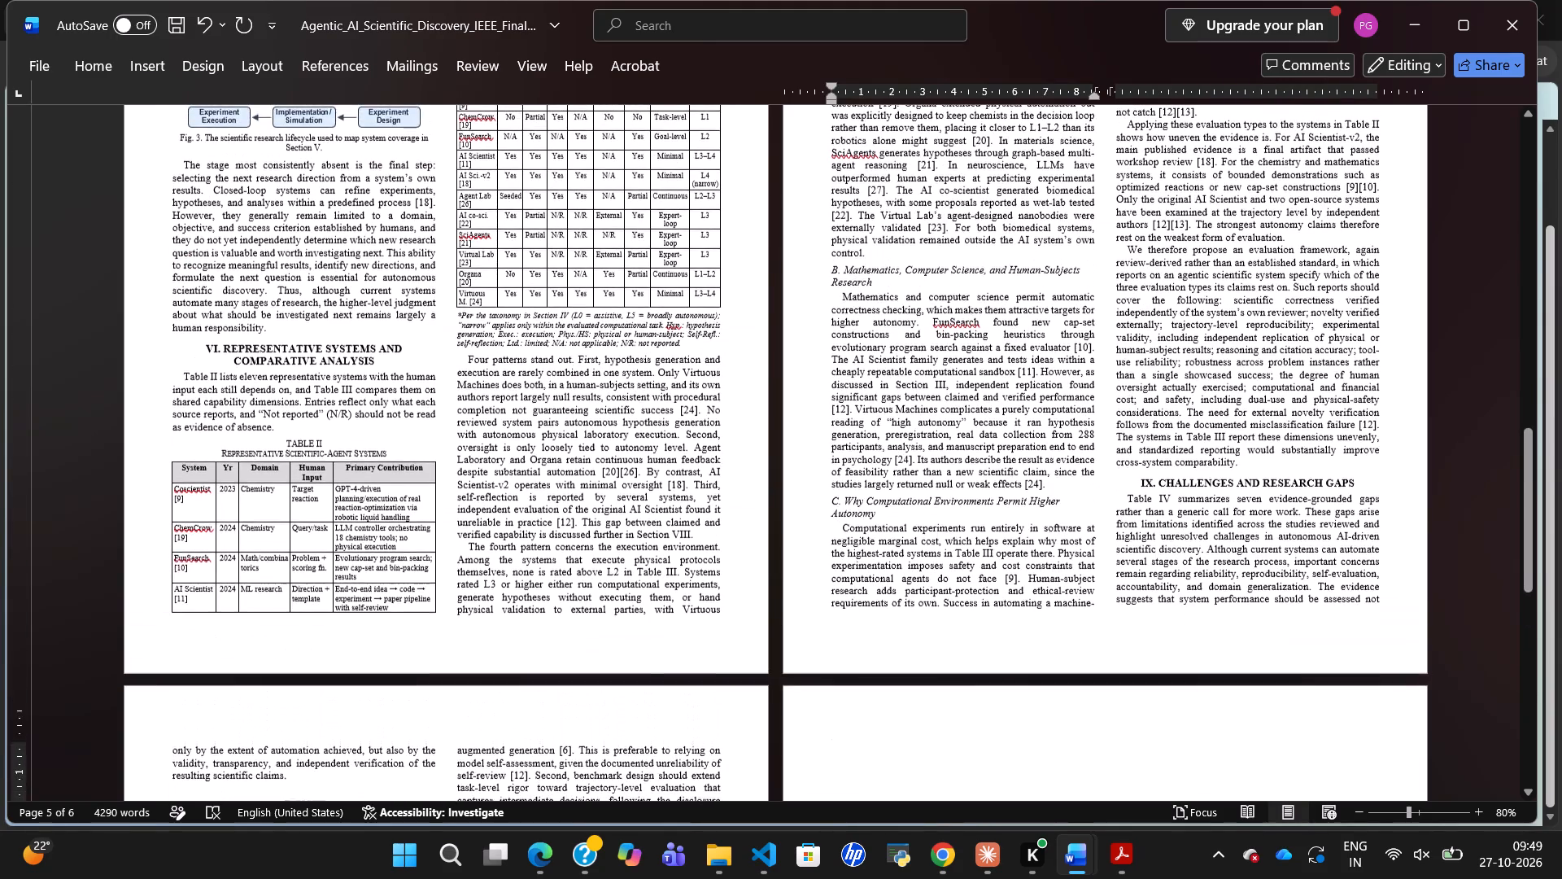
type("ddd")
scroll(920, 670, "down", 1)
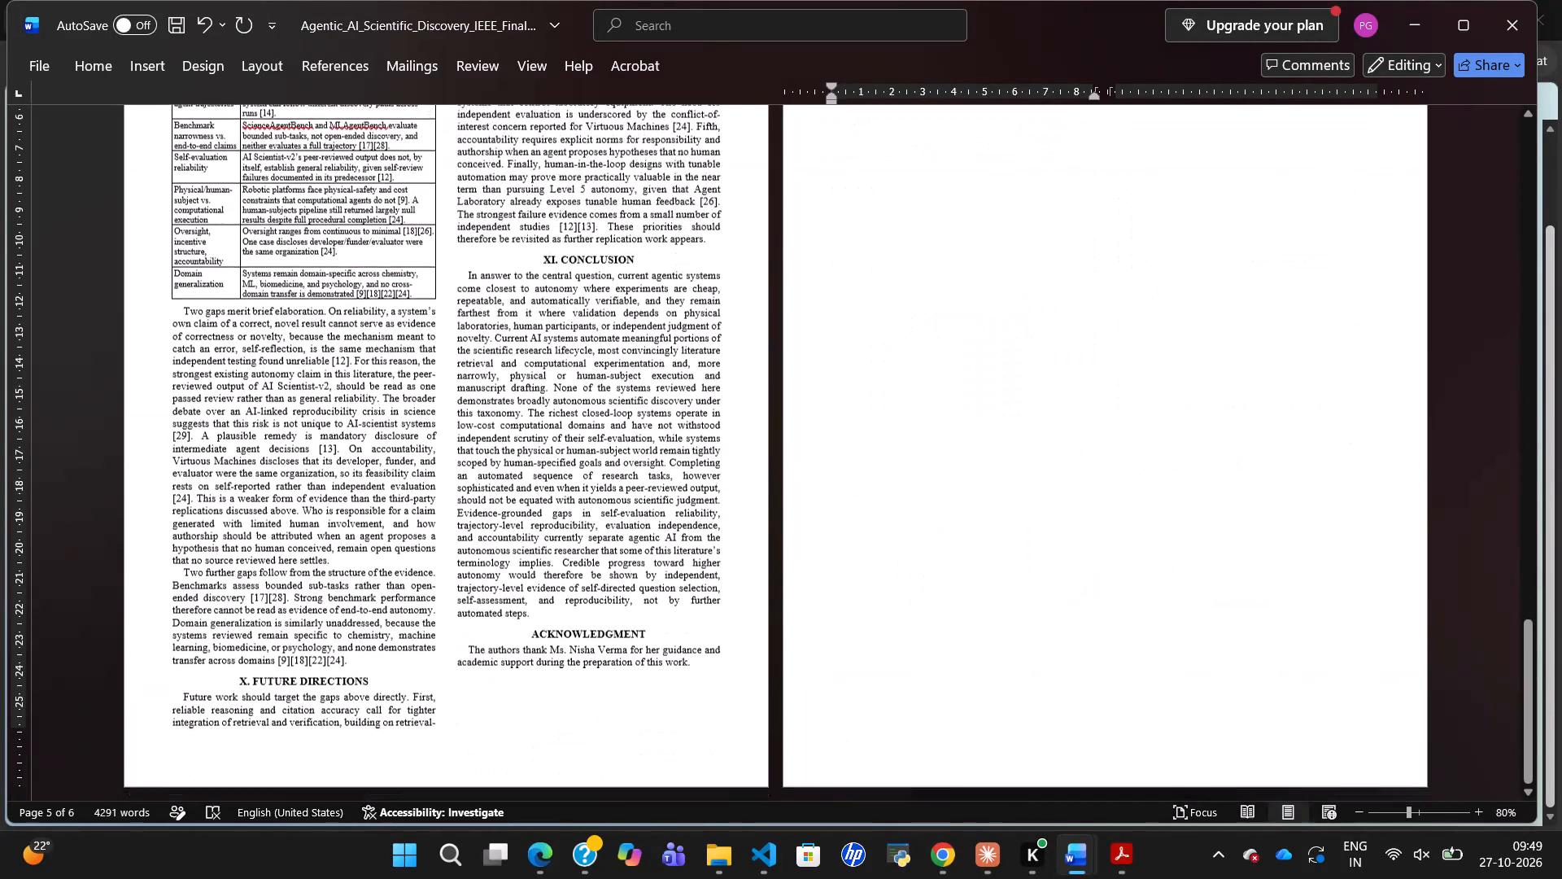
scroll(920, 670, "down", 1)
scroll(920, 670, "up", 1)
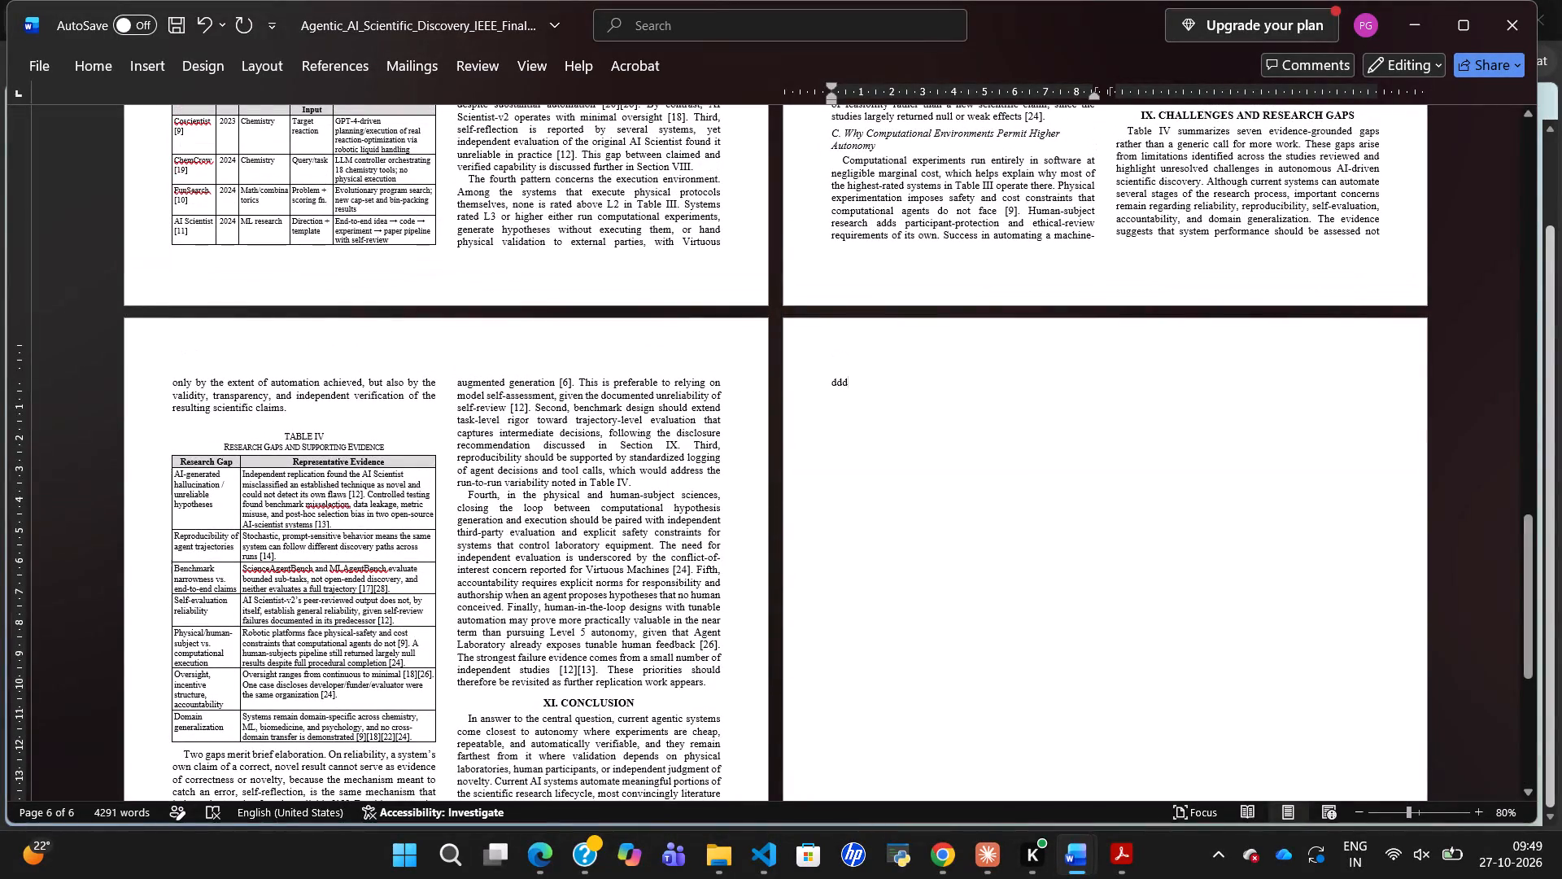
left_click_drag(889, 379, 728, 857)
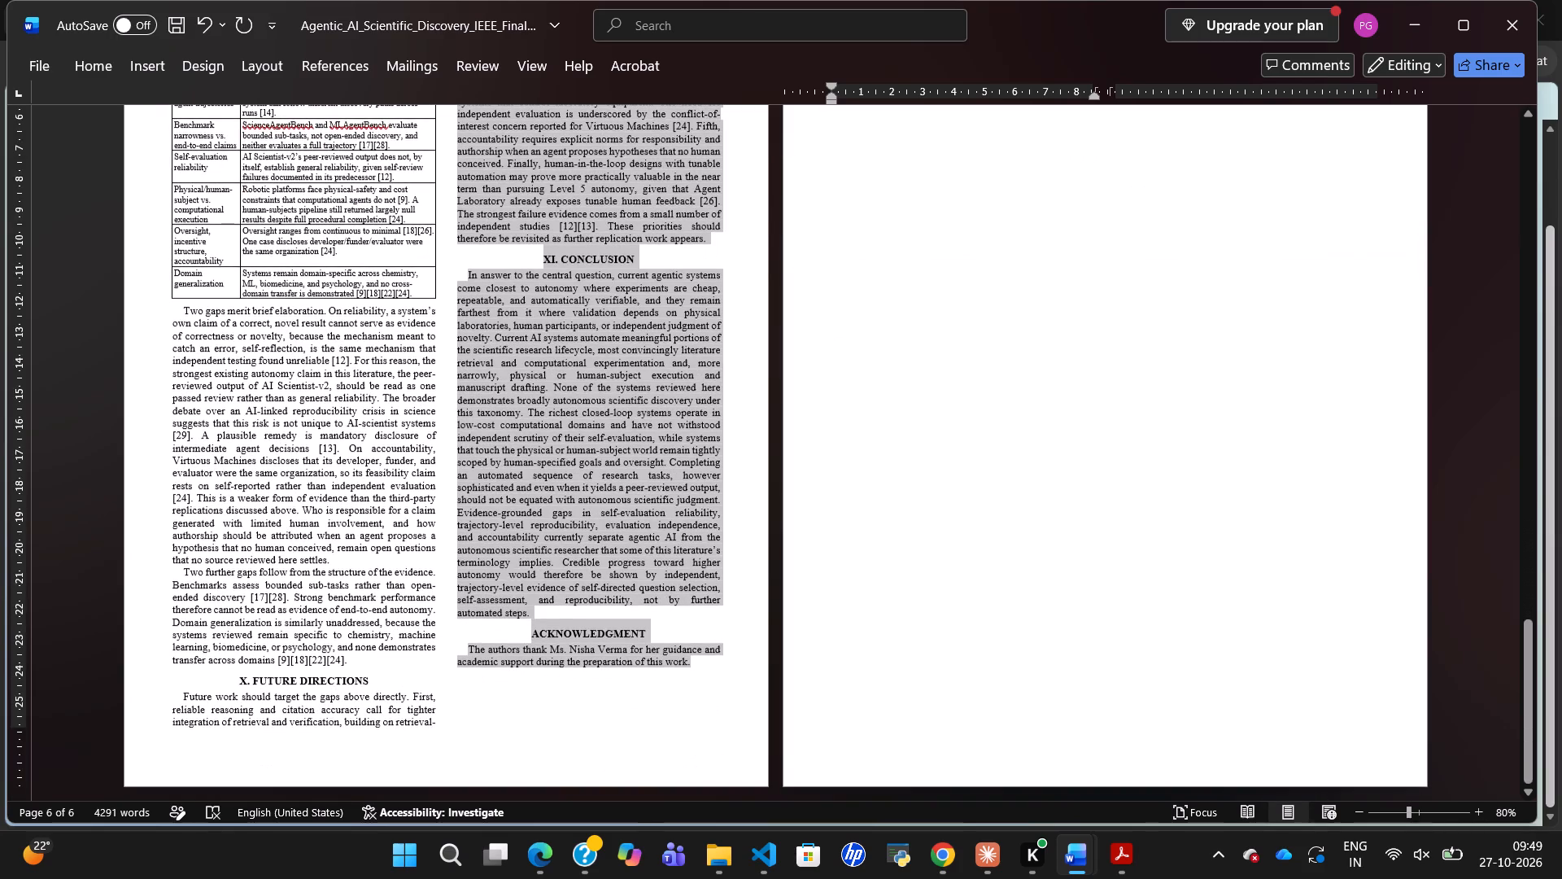
left_click_drag(728, 857, 669, 669)
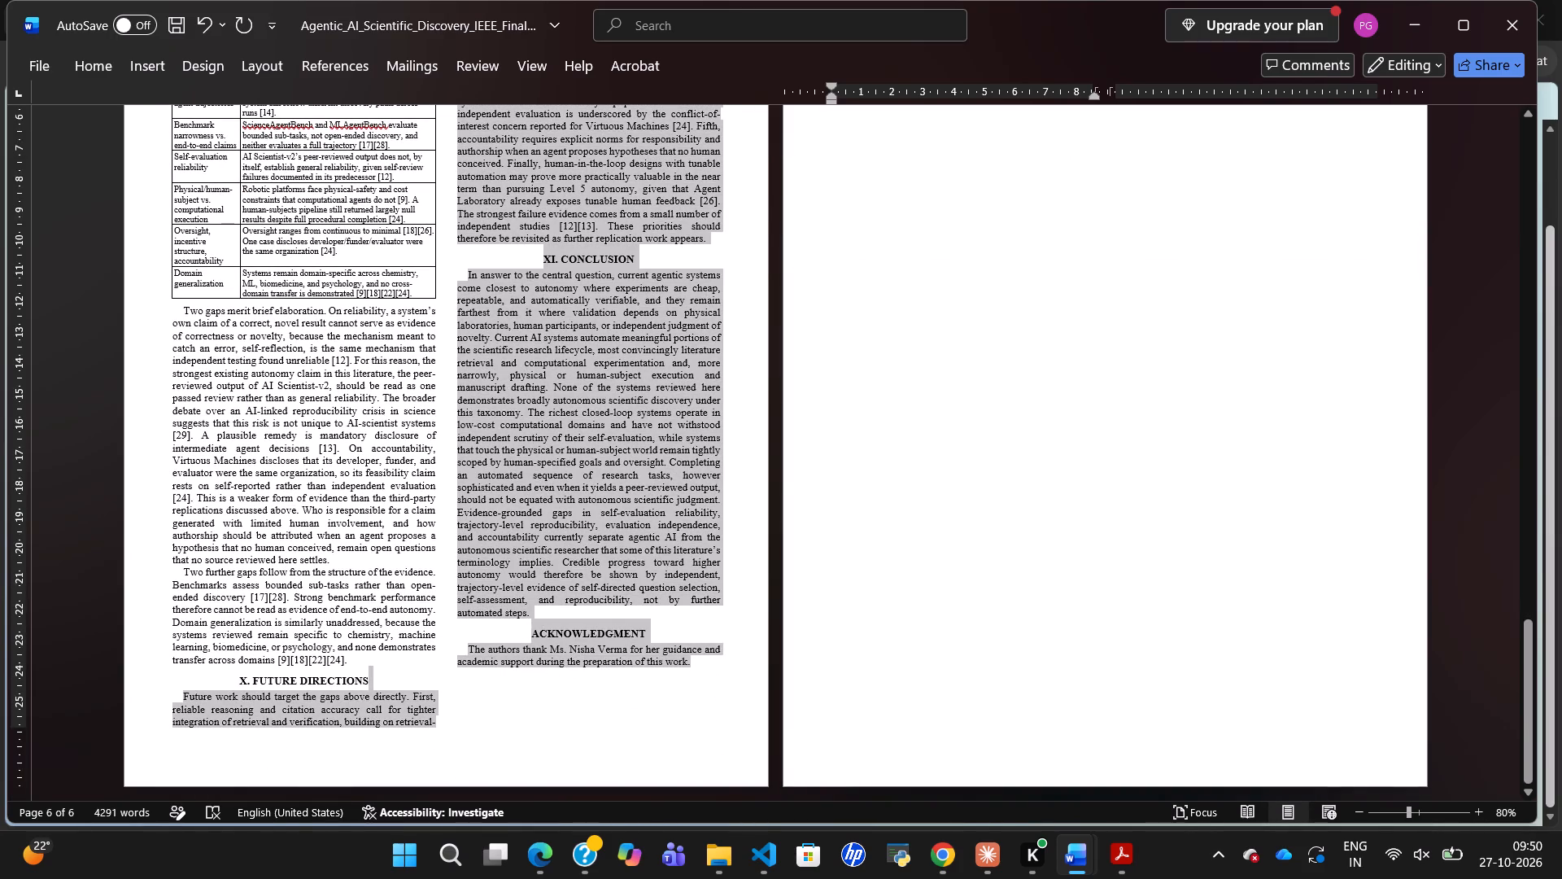
left_click_drag(669, 669, 685, 667)
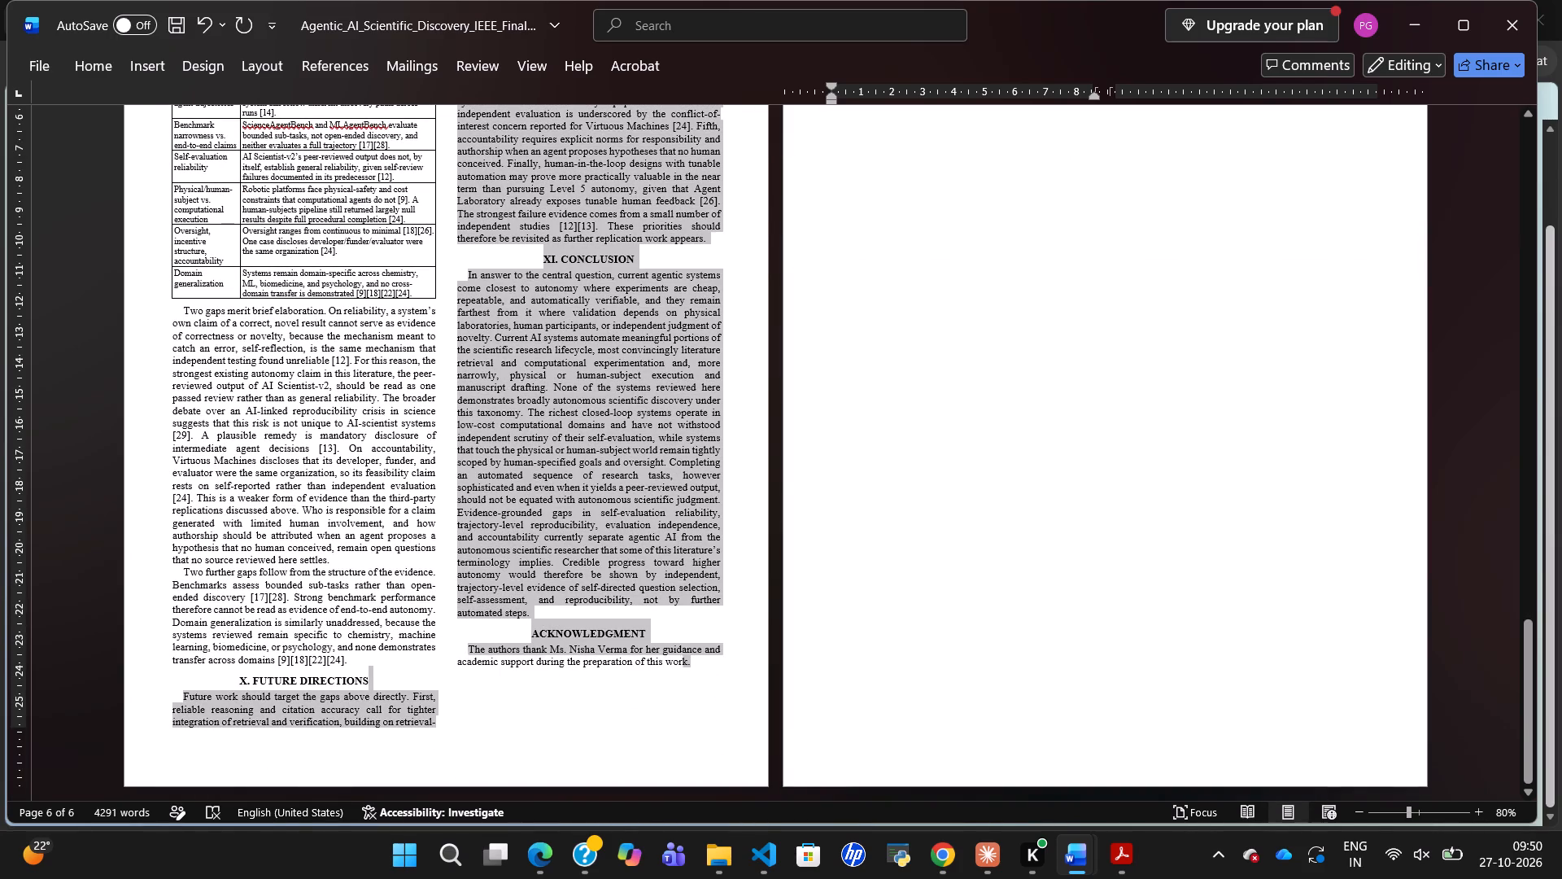
left_click_drag(685, 667, 684, 667)
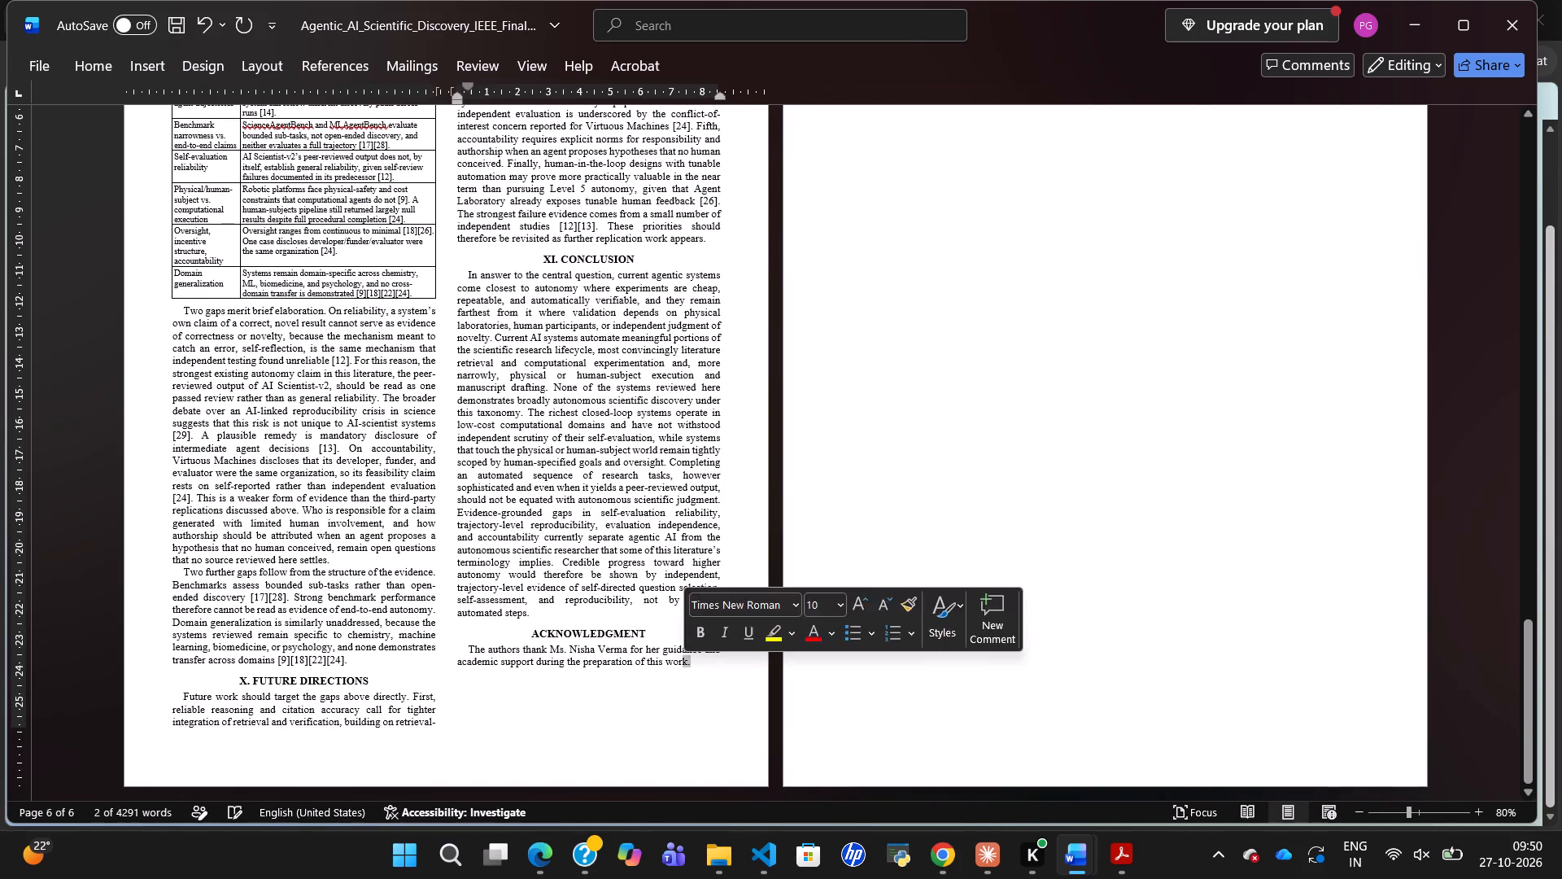
key("BackSpace")
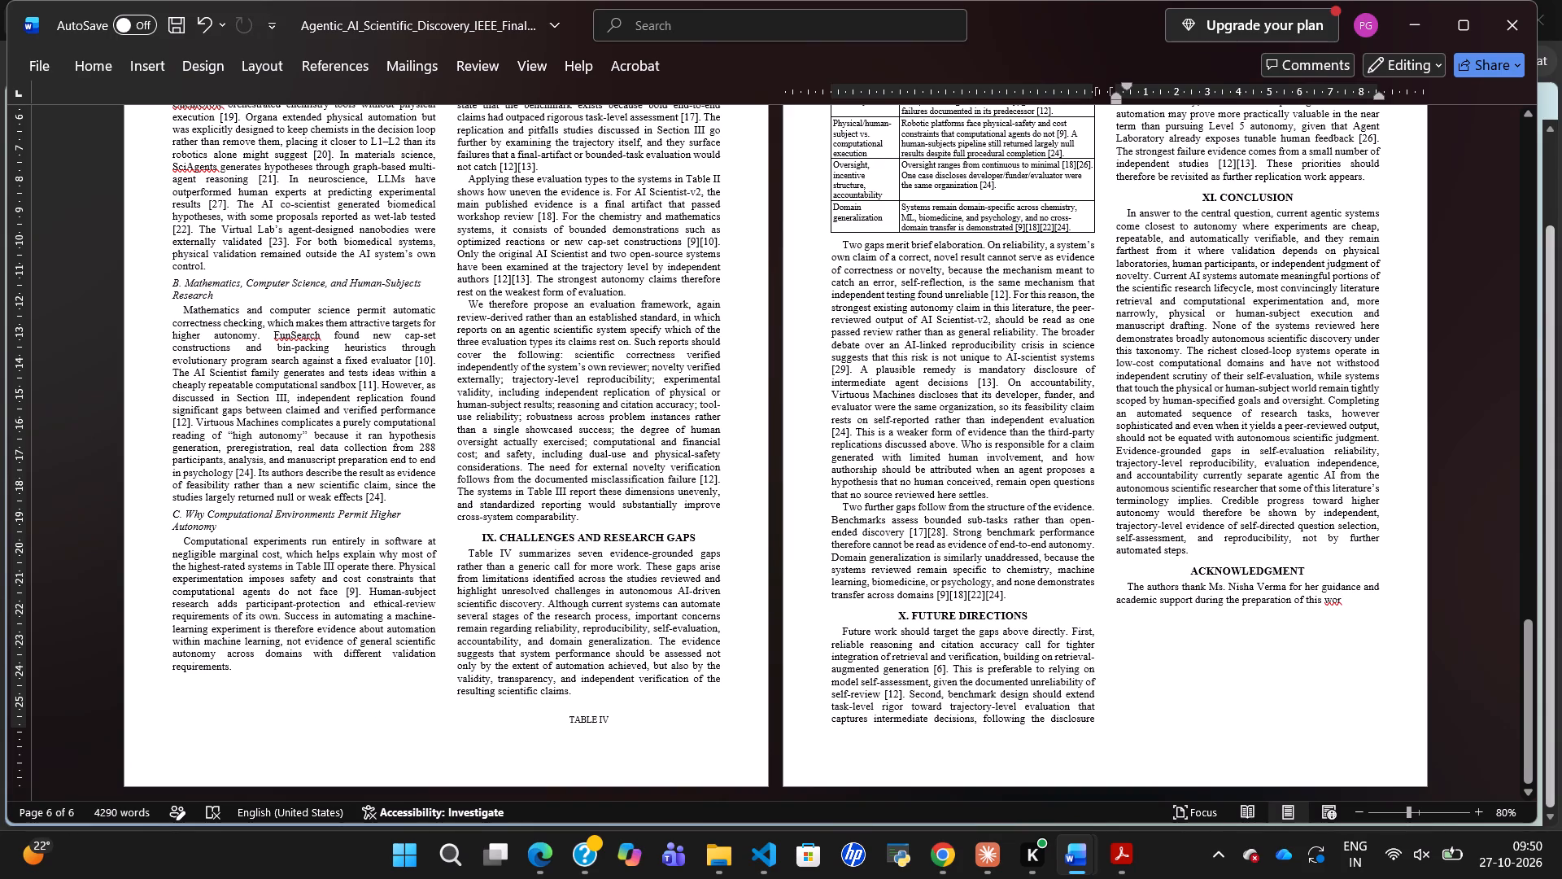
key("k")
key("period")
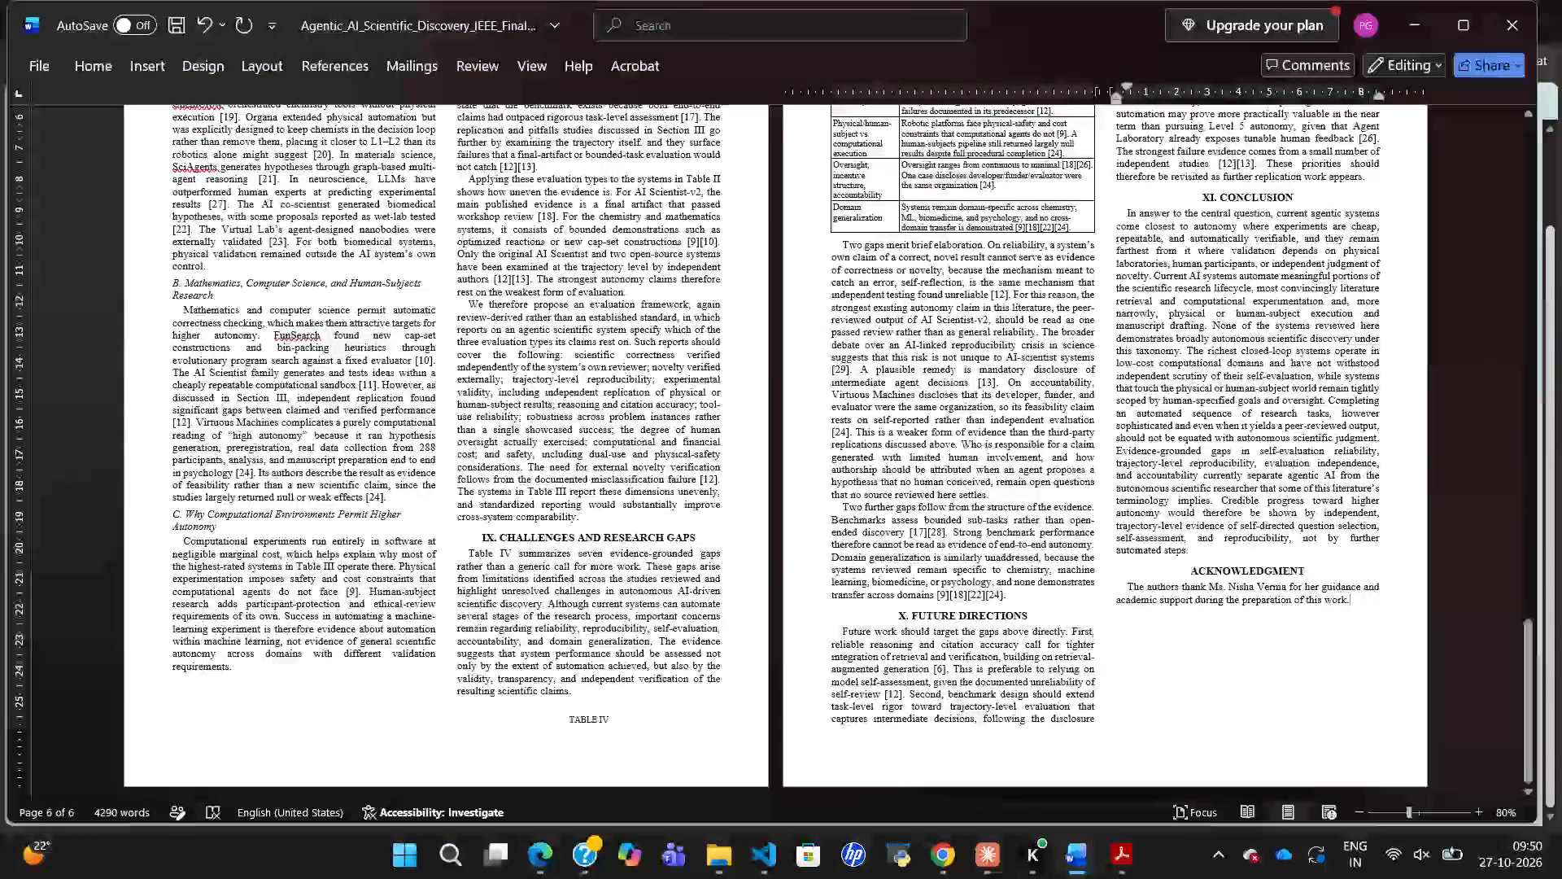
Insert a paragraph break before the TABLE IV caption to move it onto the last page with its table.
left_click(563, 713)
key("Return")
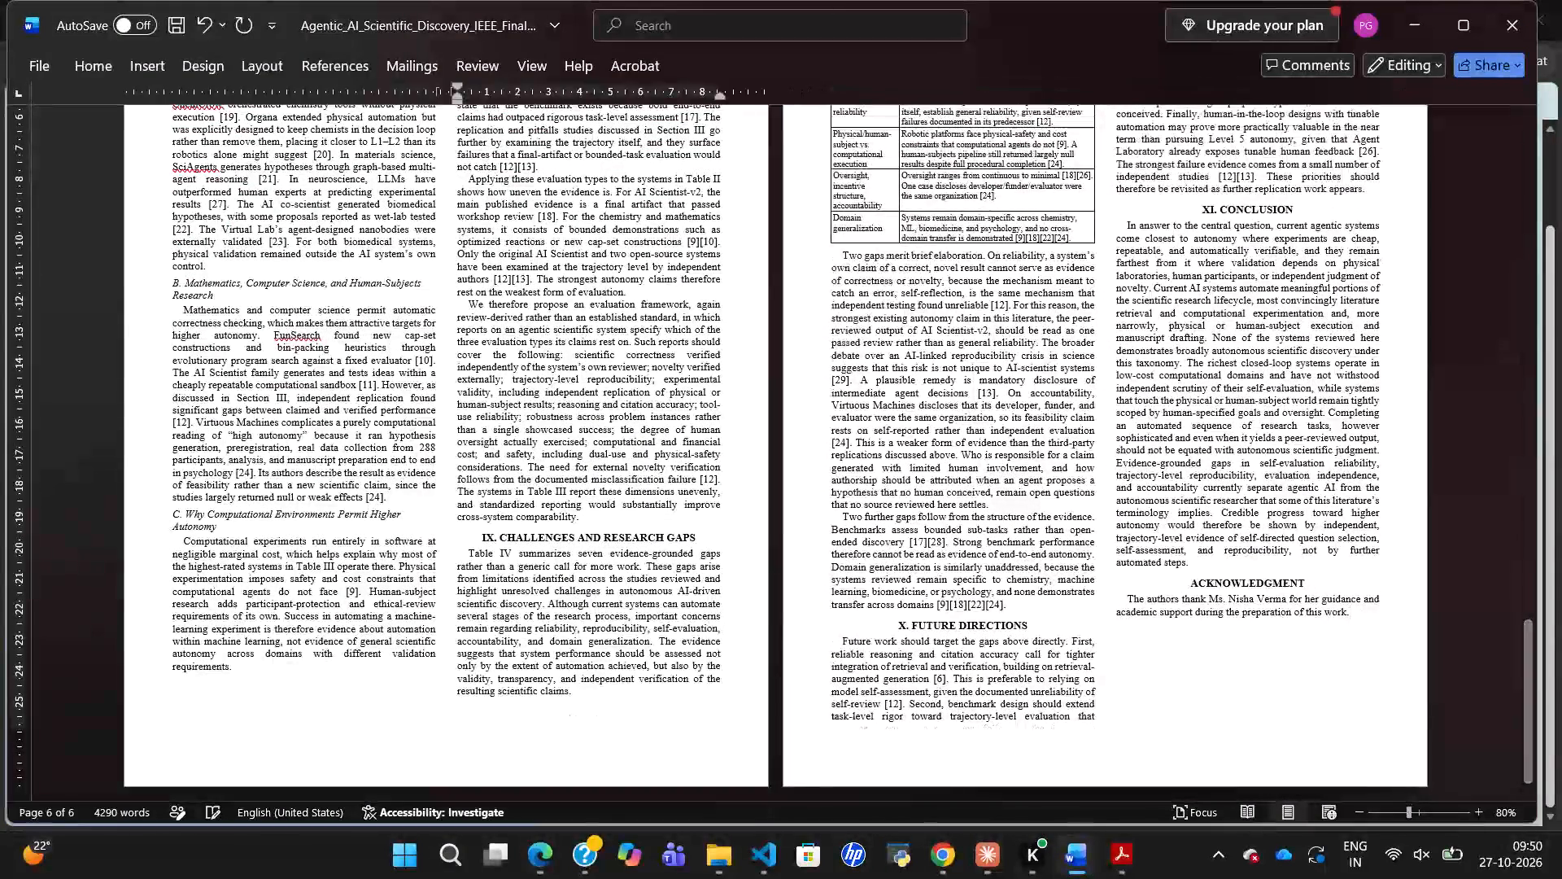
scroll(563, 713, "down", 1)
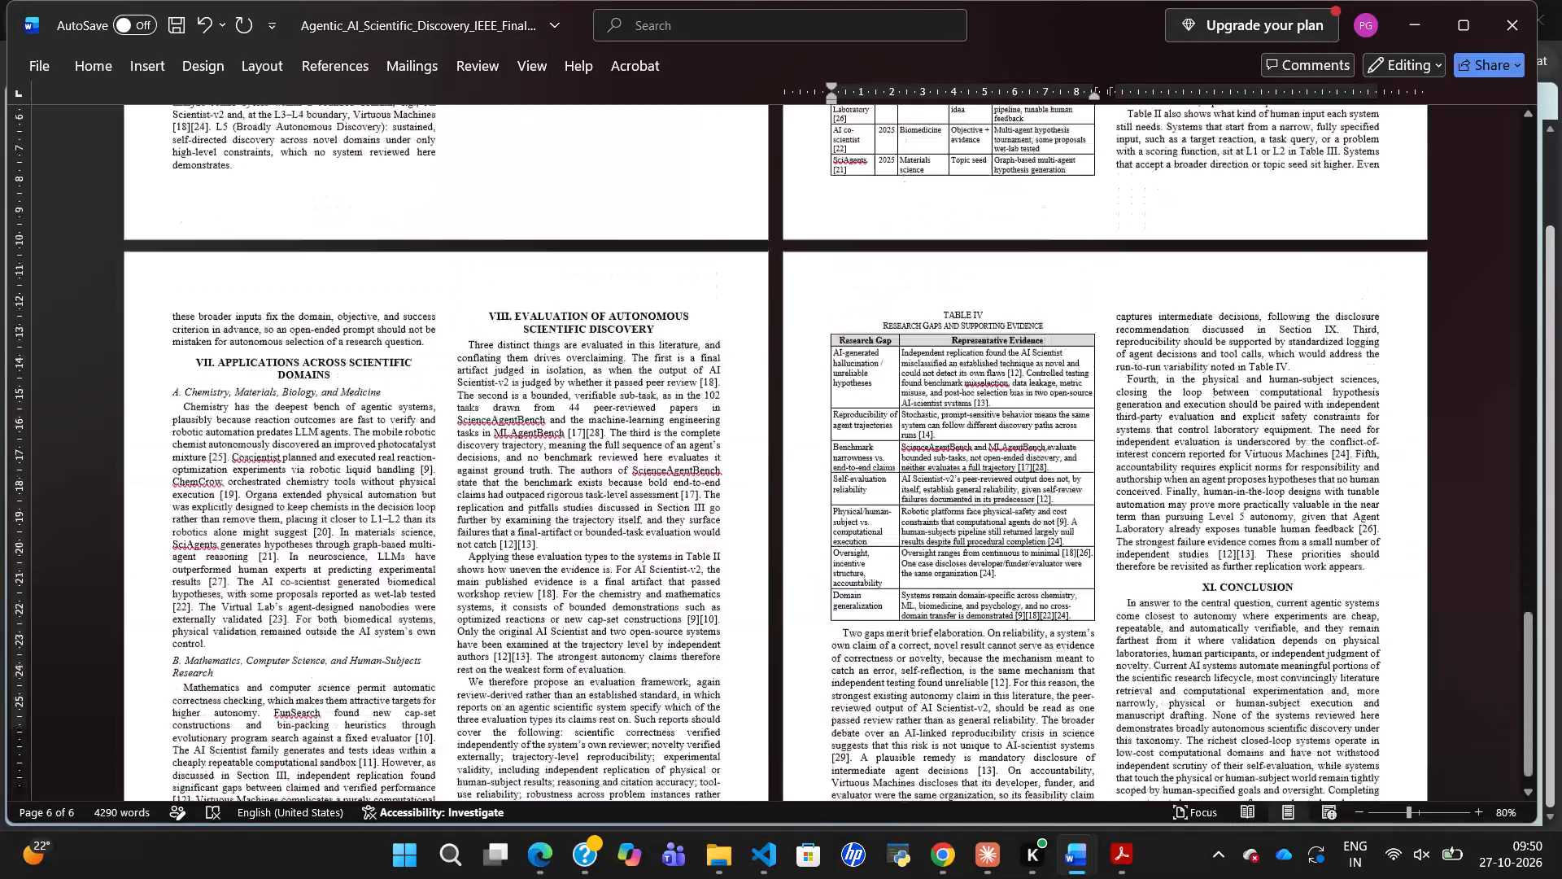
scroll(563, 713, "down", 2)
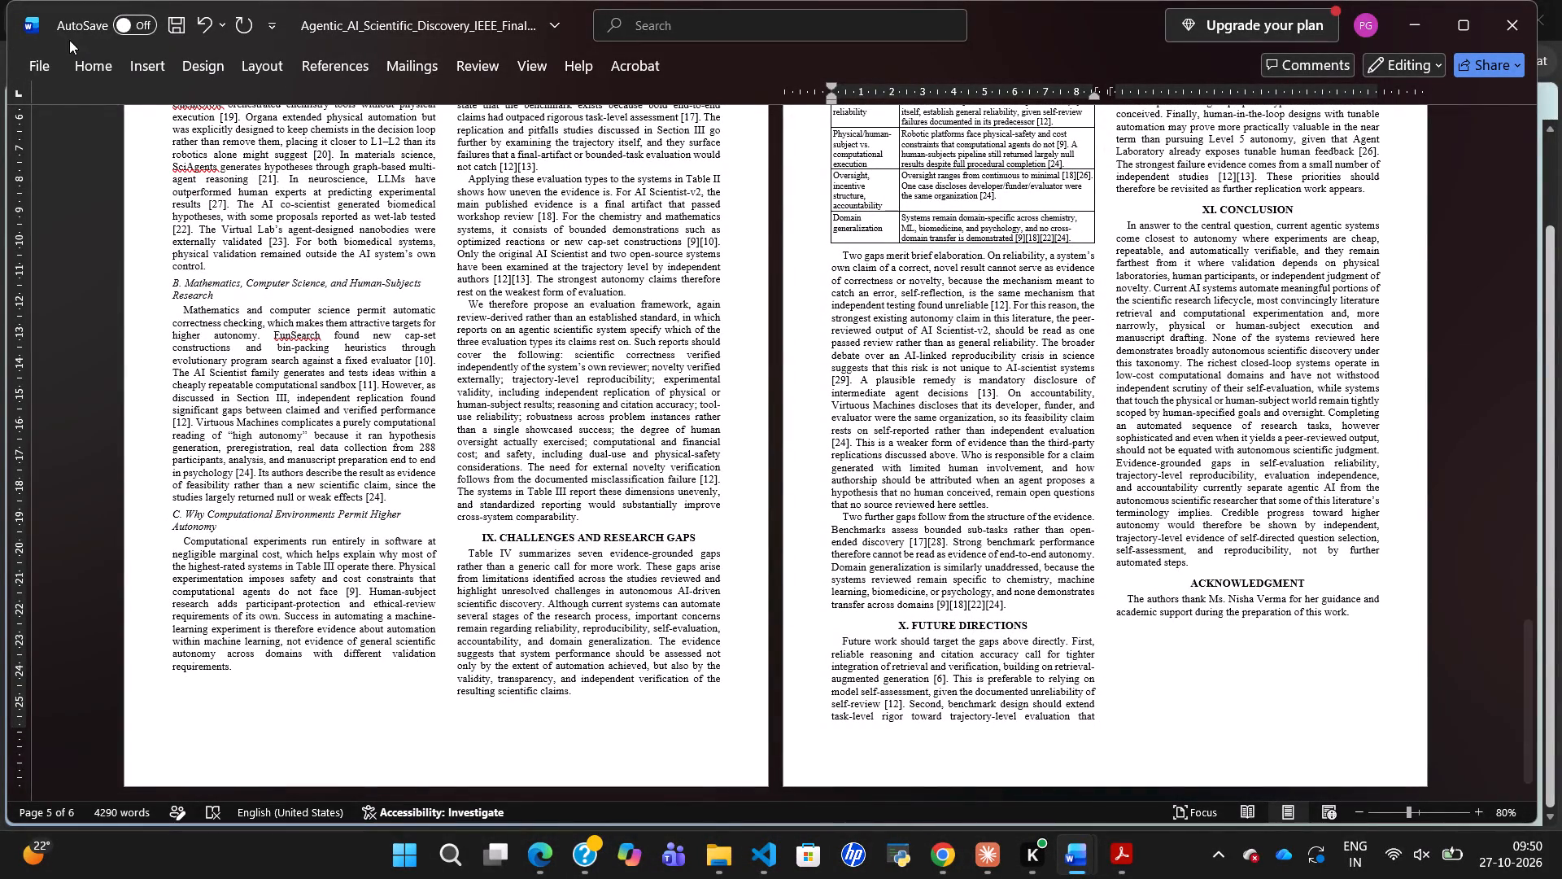
Export the paper as a PDF named Agentic_AI_Scientific_Discovery in Downloads.
left_click(39, 57)
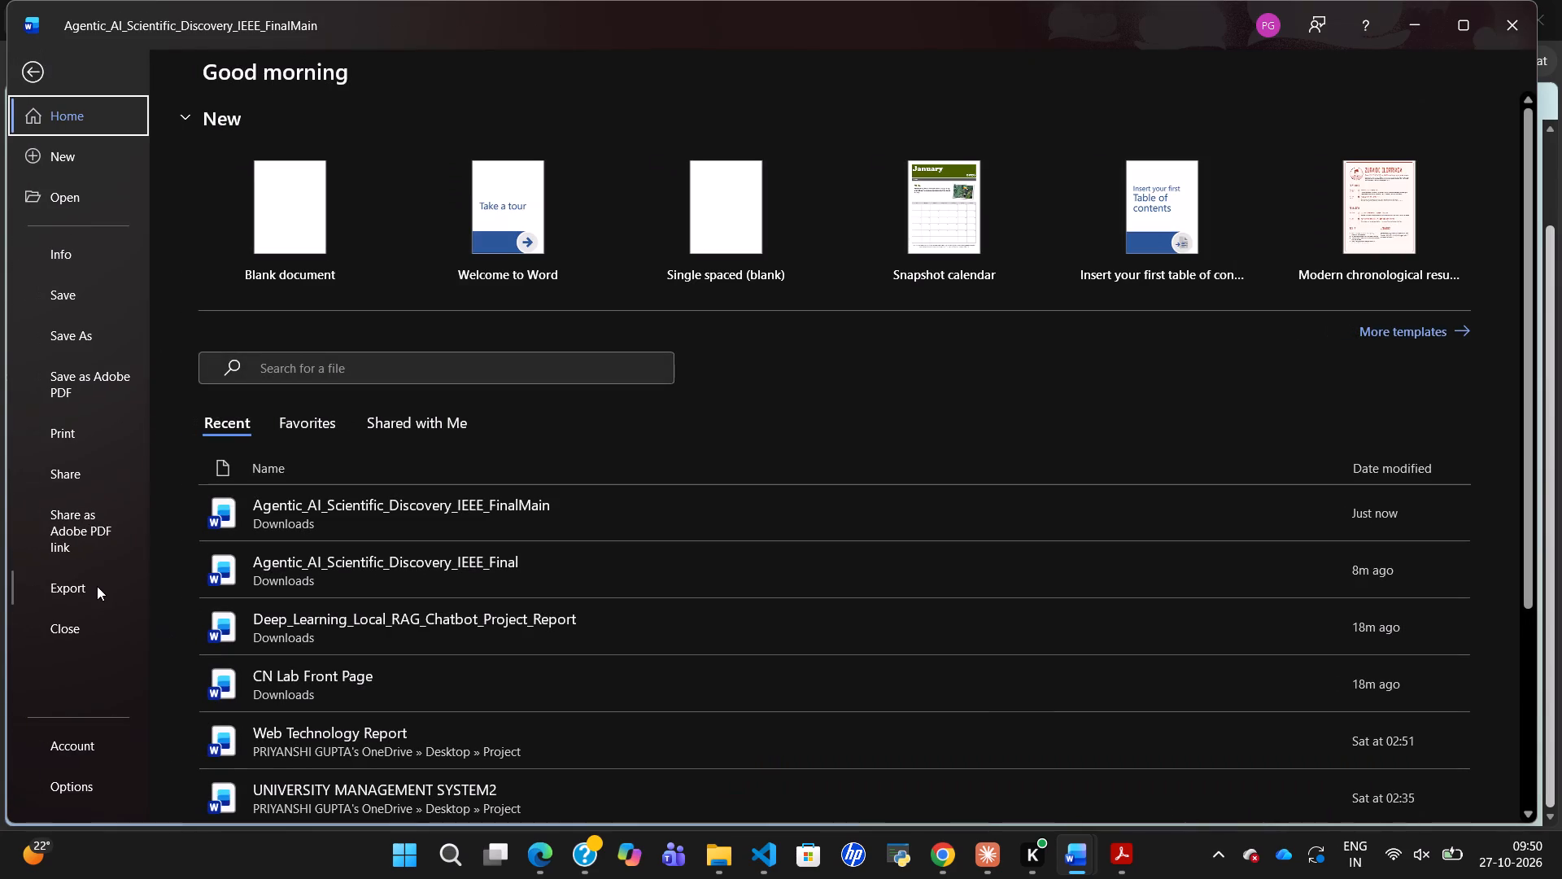
left_click(94, 584)
left_click(430, 208)
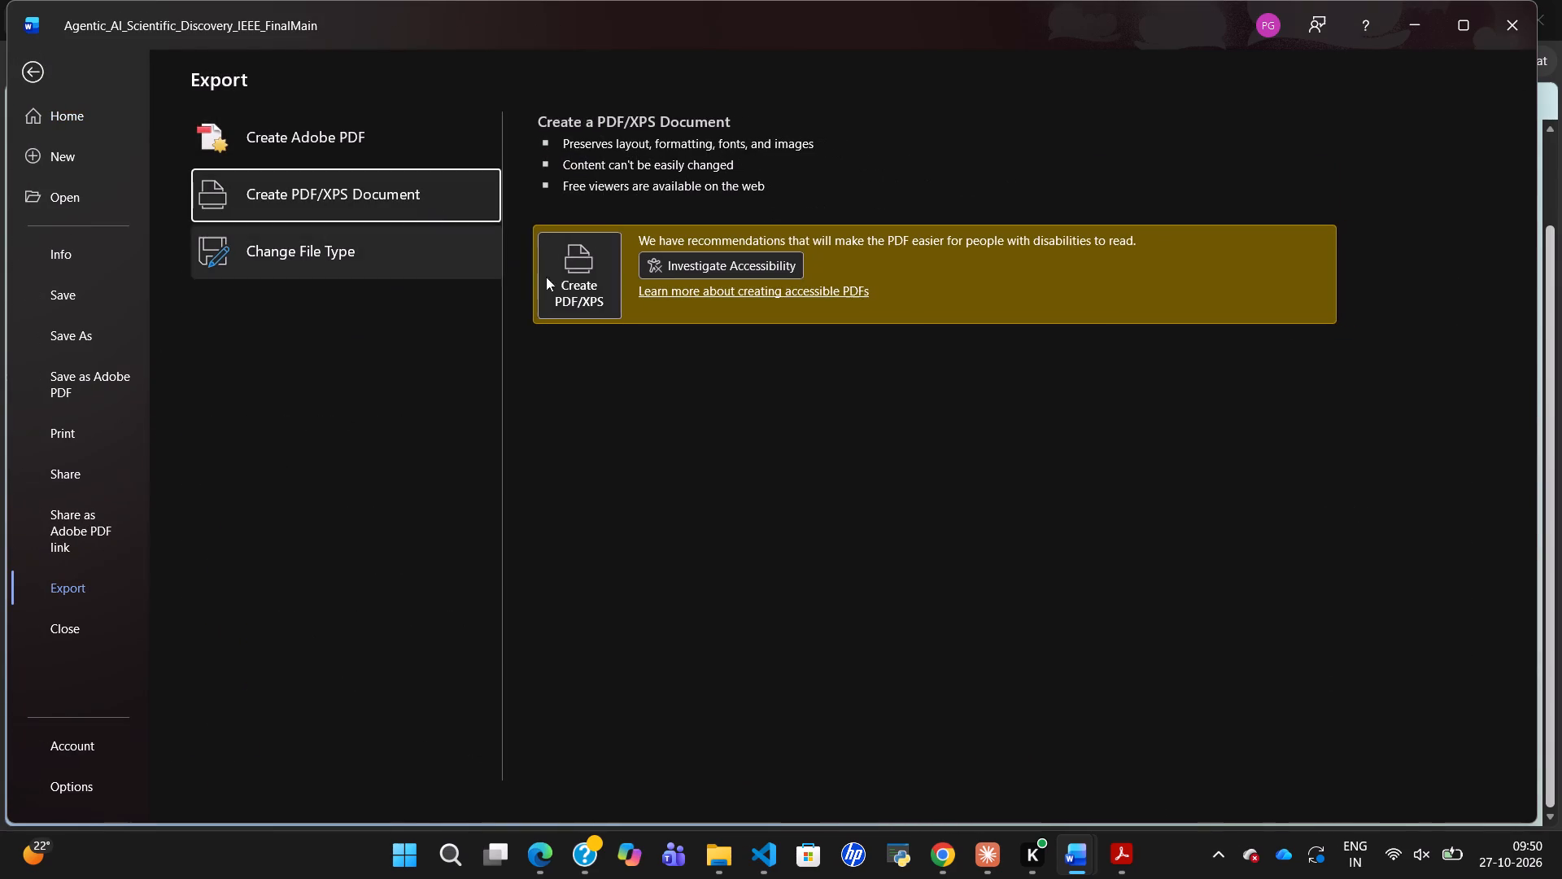
left_click(577, 296)
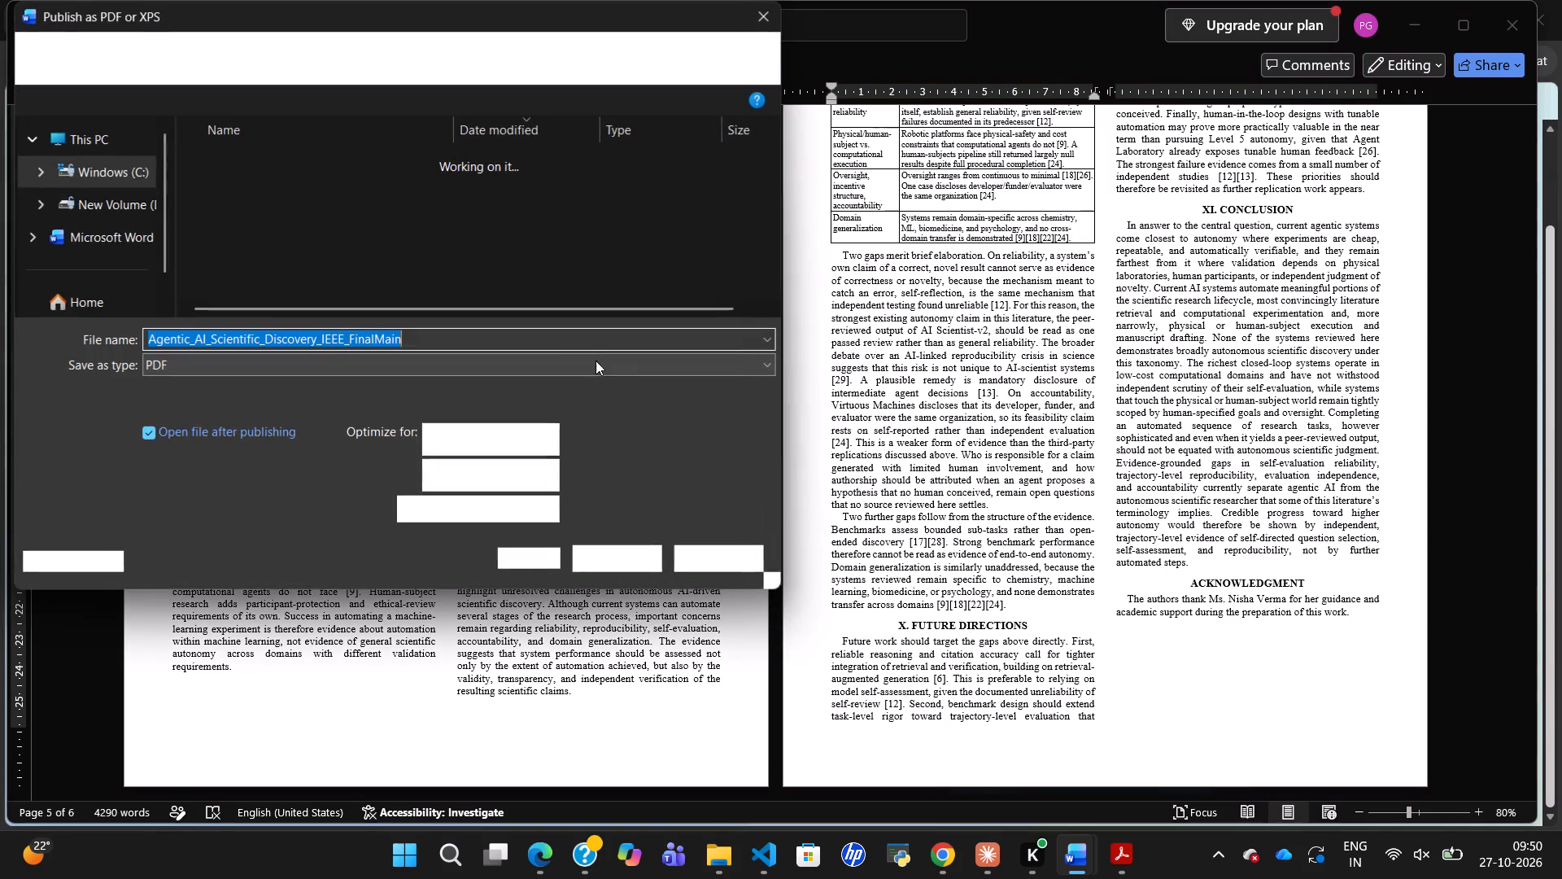
left_click(469, 336)
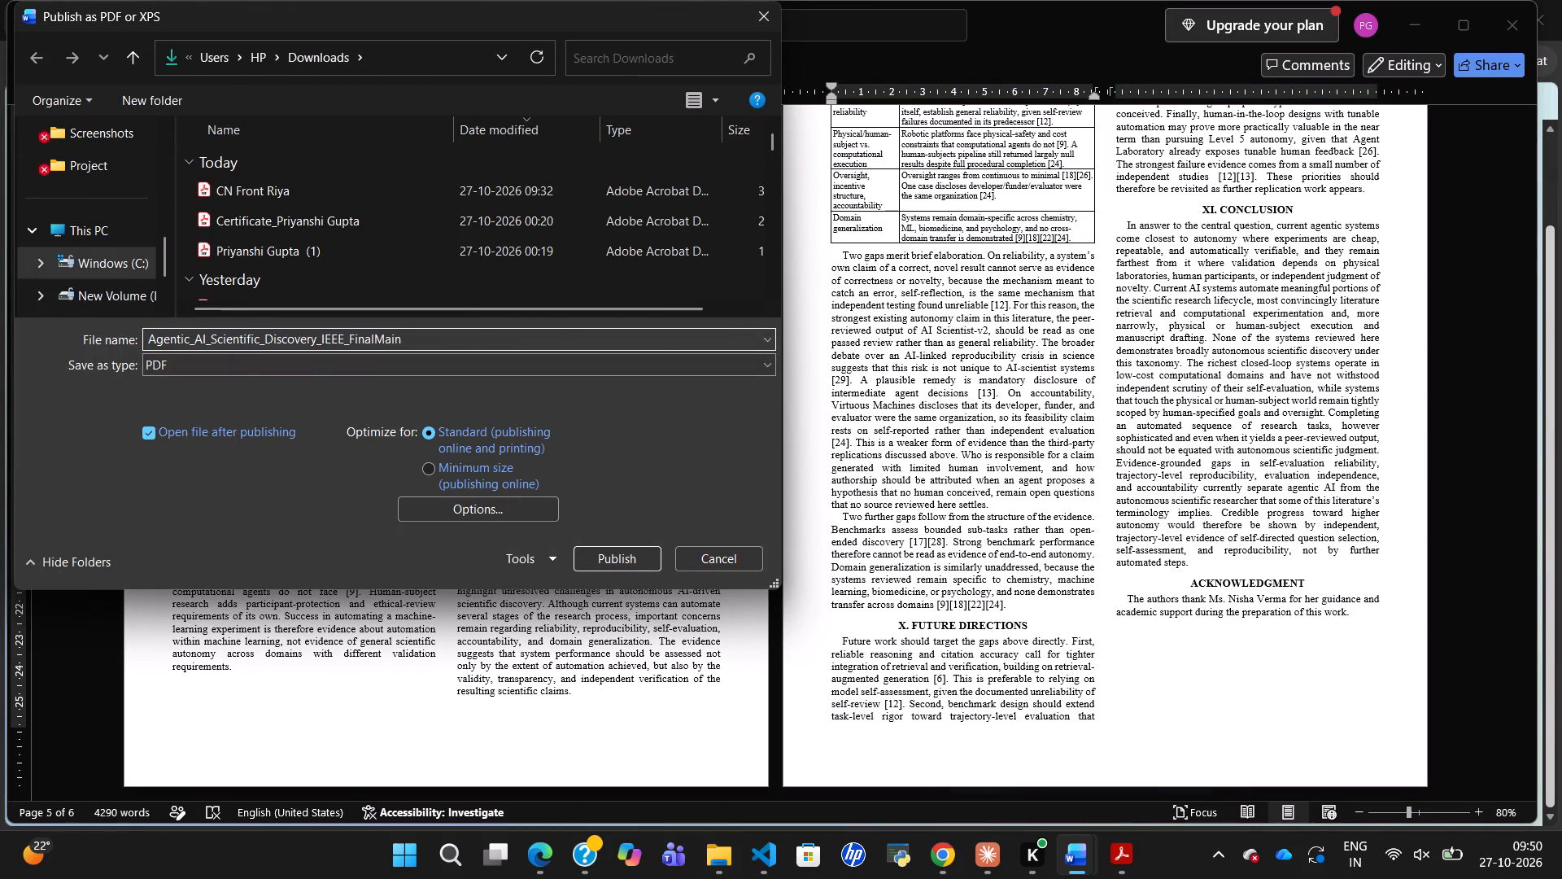
key("BackSpace")
key("BackSpace")
key("BackSpace")
key("BackSpace")
key("BackSpace")
key("BackSpace")
key("BackSpace")
key("BackSpace")
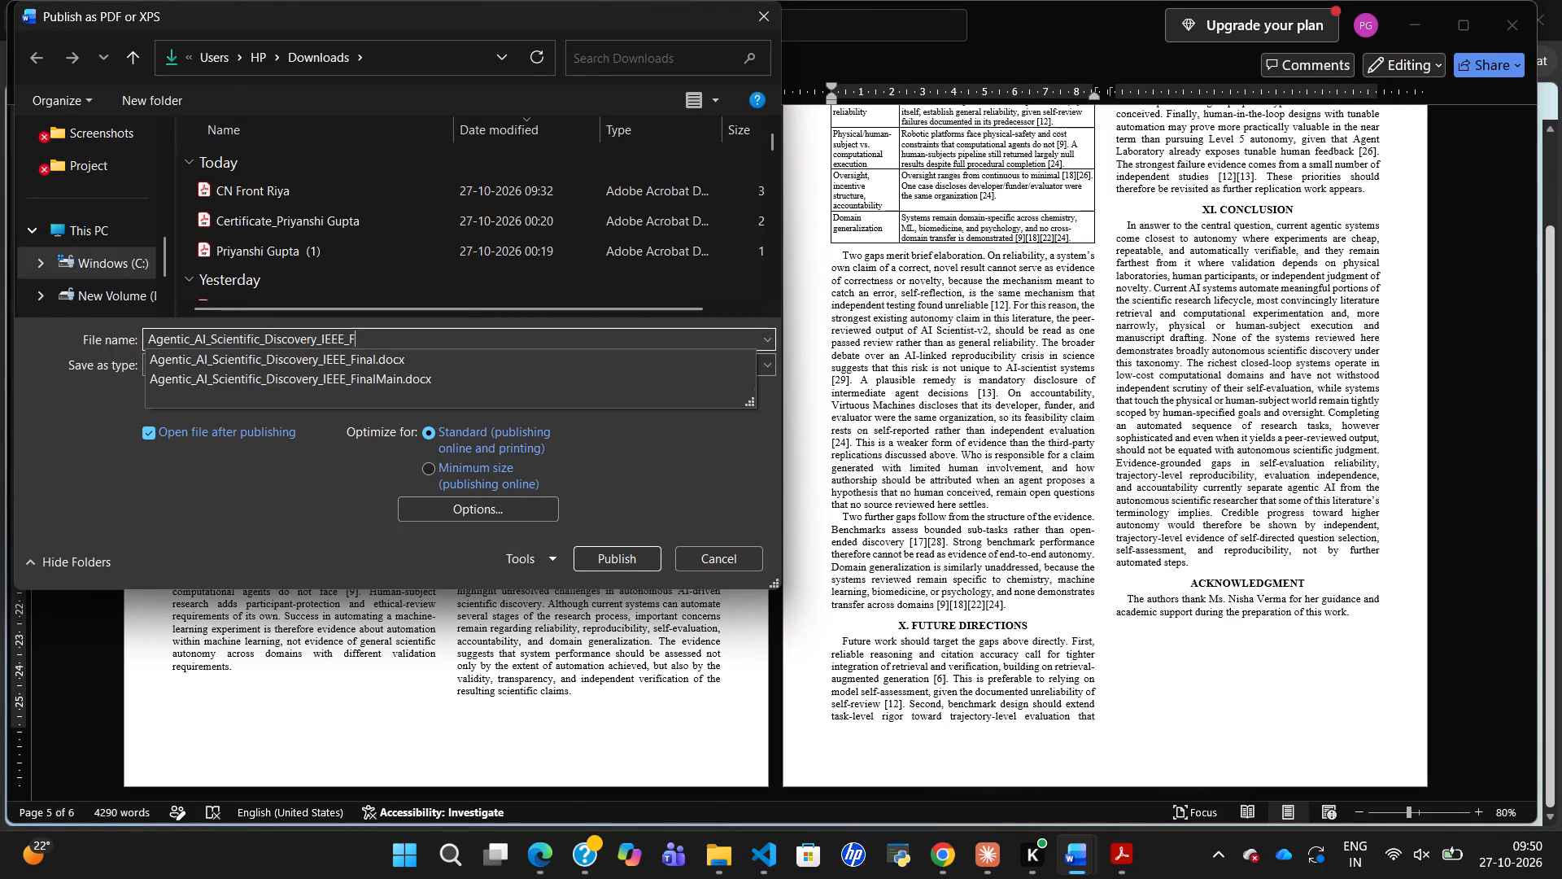
key("BackSpace")
key("BackSpace")
key("BackSpace")
key("BackSpace")
key("BackSpace")
key("BackSpace")
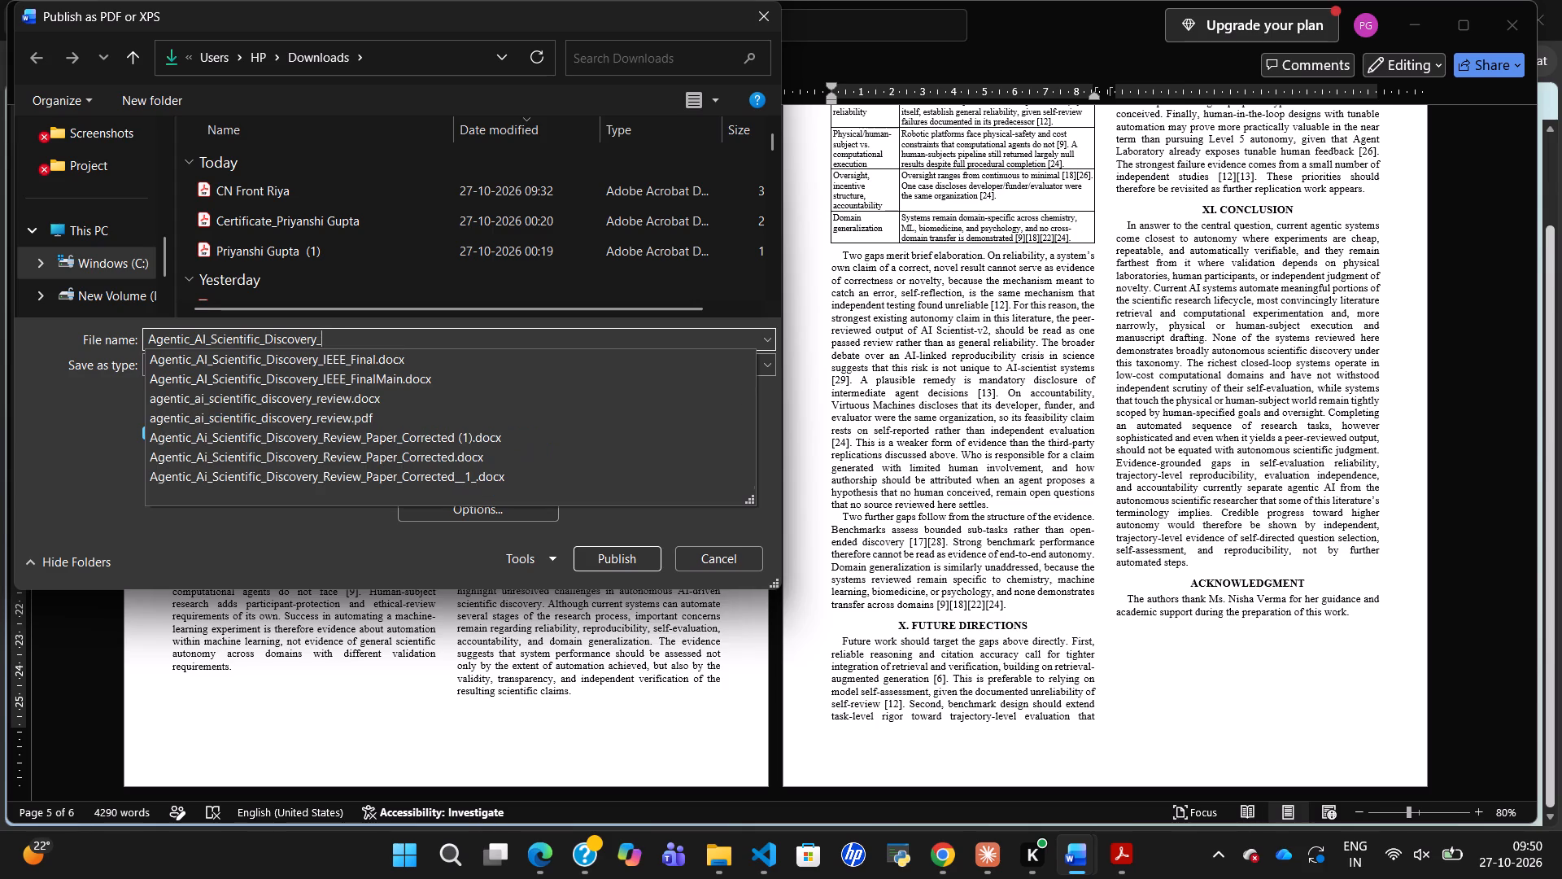
key("BackSpace")
key("Return")
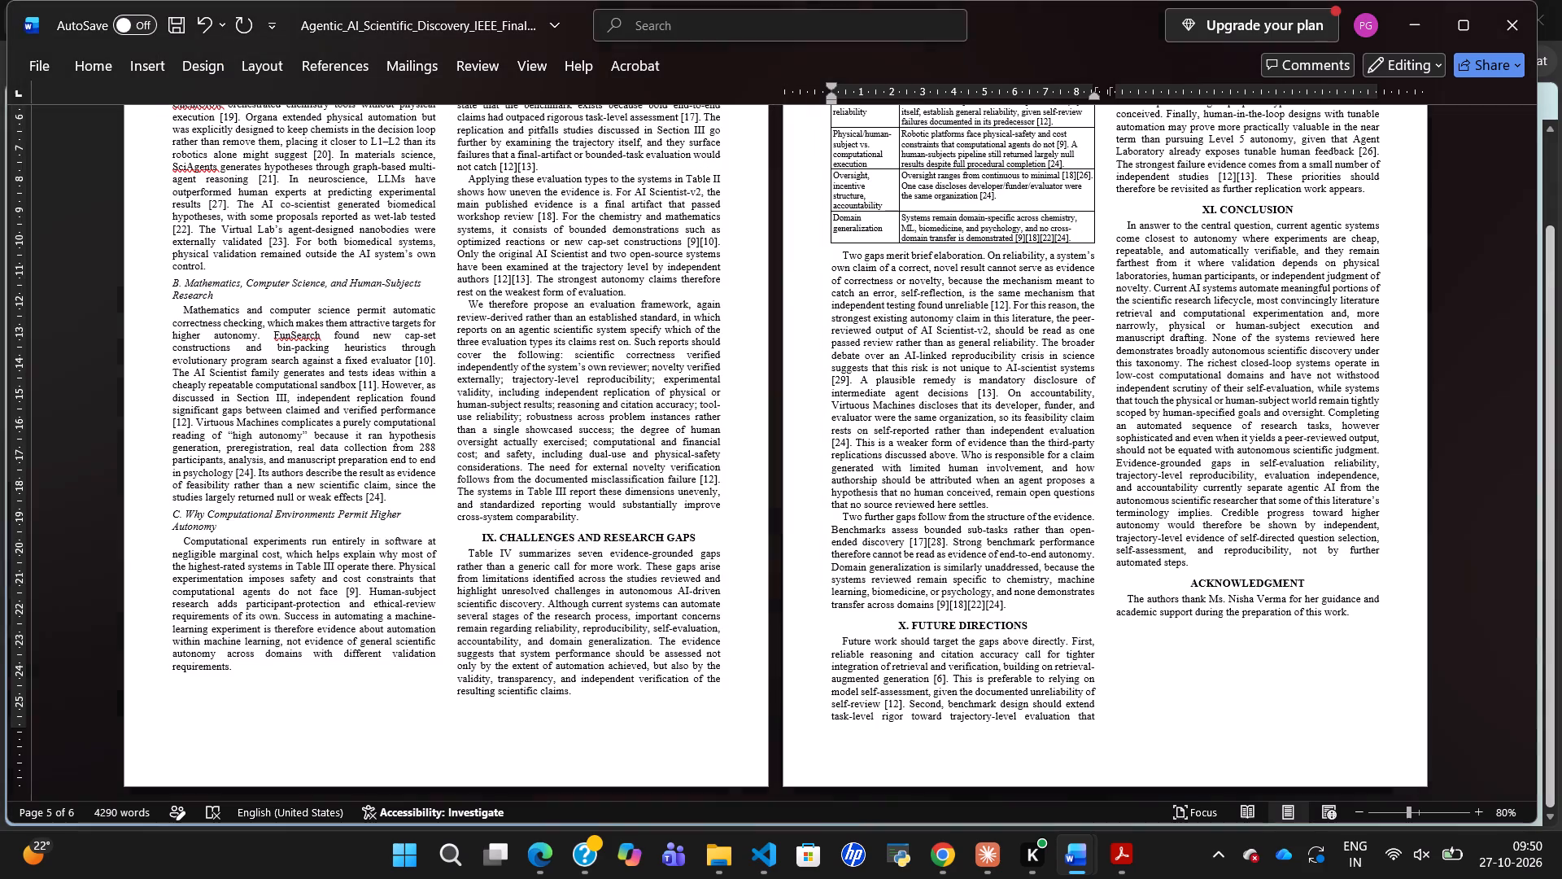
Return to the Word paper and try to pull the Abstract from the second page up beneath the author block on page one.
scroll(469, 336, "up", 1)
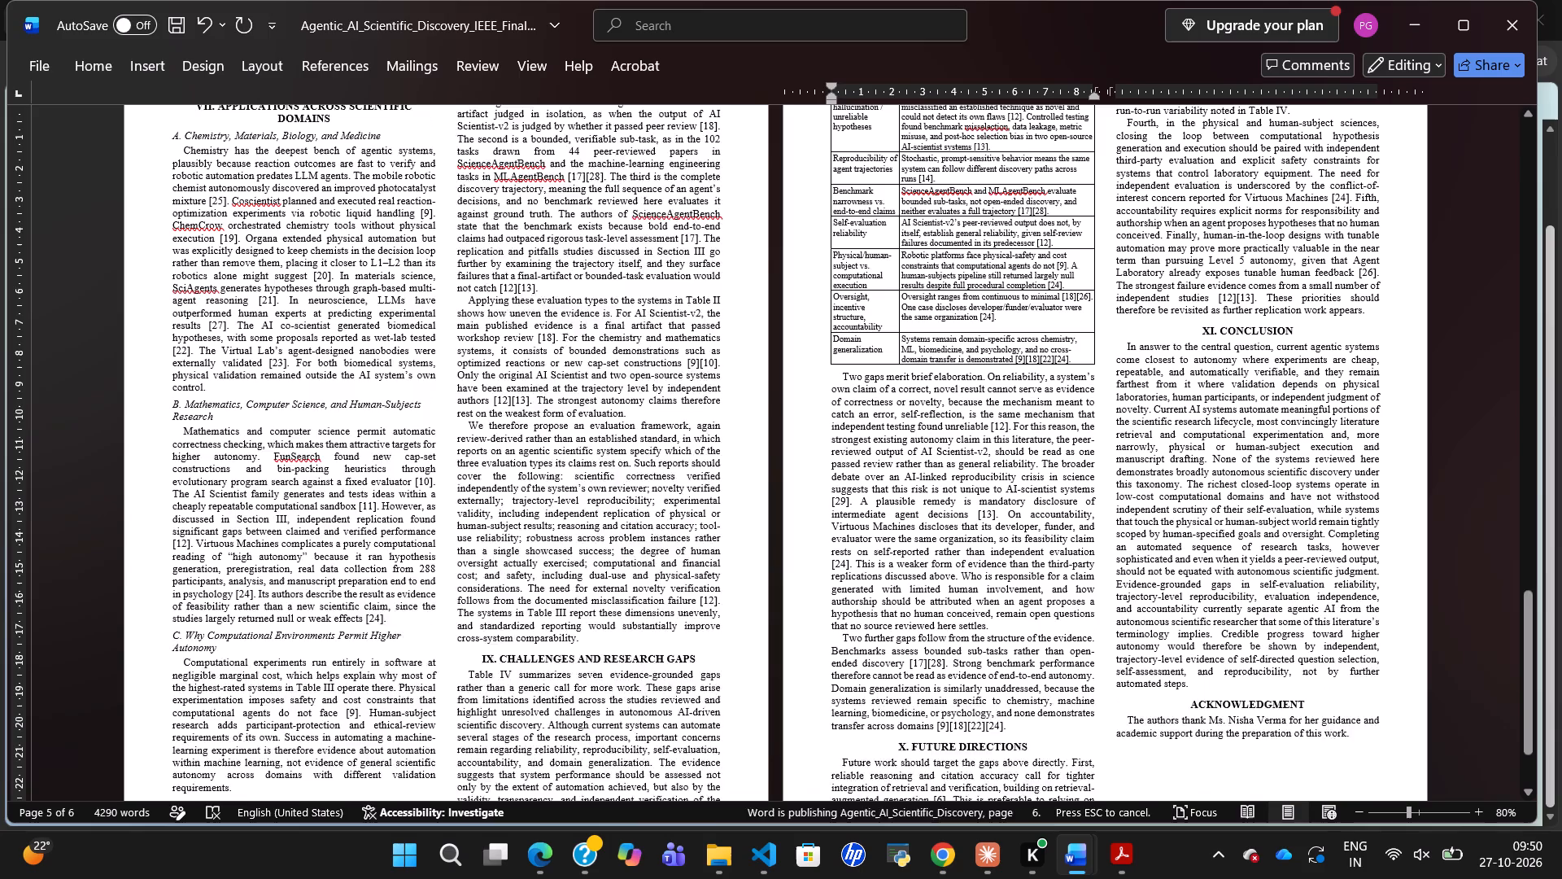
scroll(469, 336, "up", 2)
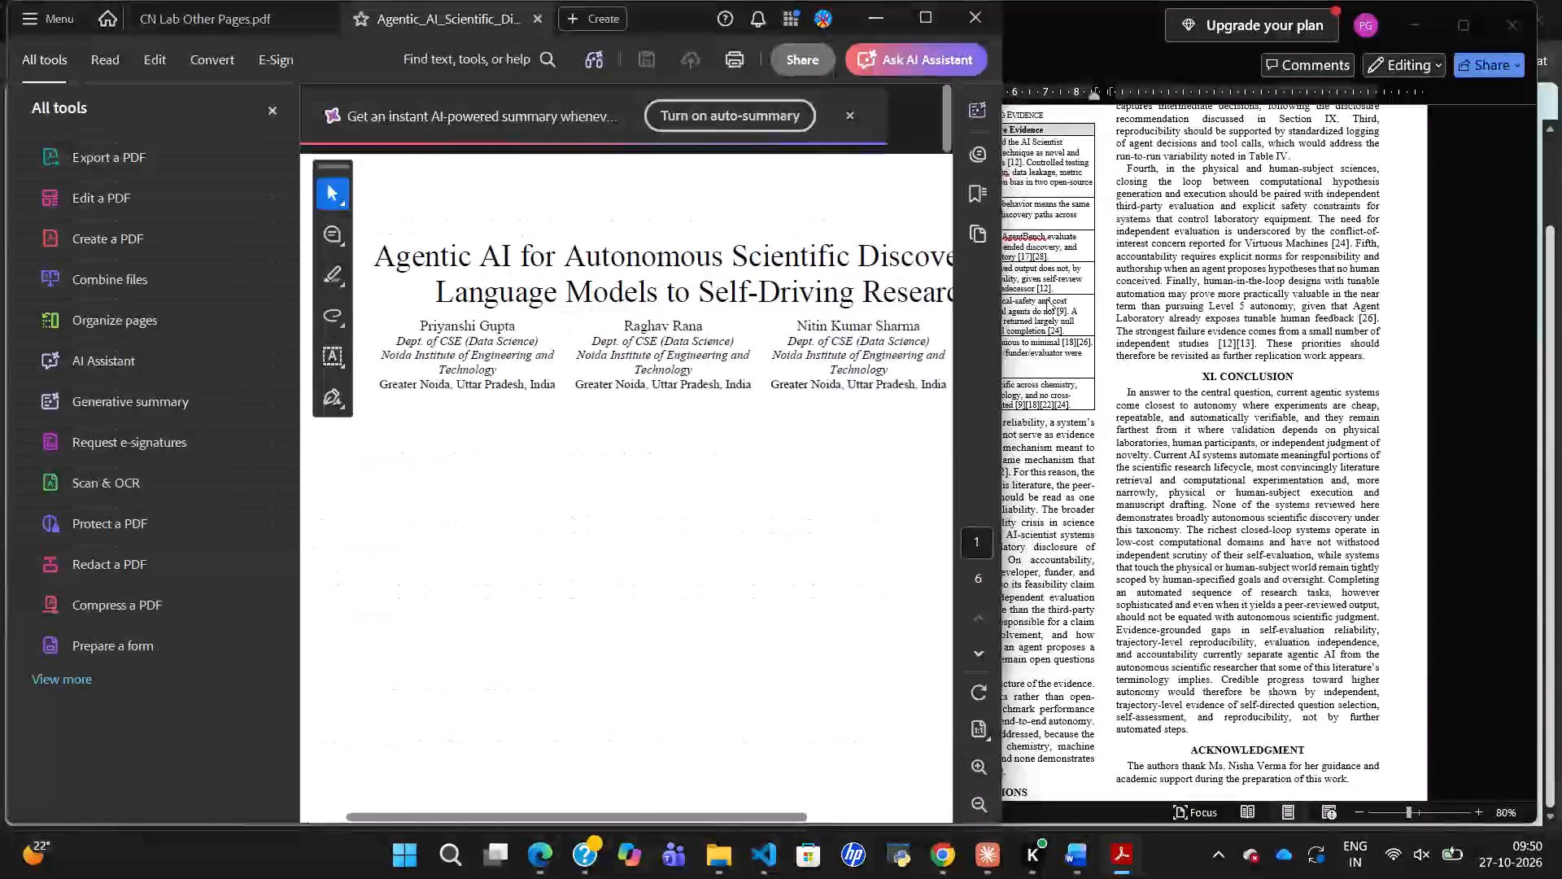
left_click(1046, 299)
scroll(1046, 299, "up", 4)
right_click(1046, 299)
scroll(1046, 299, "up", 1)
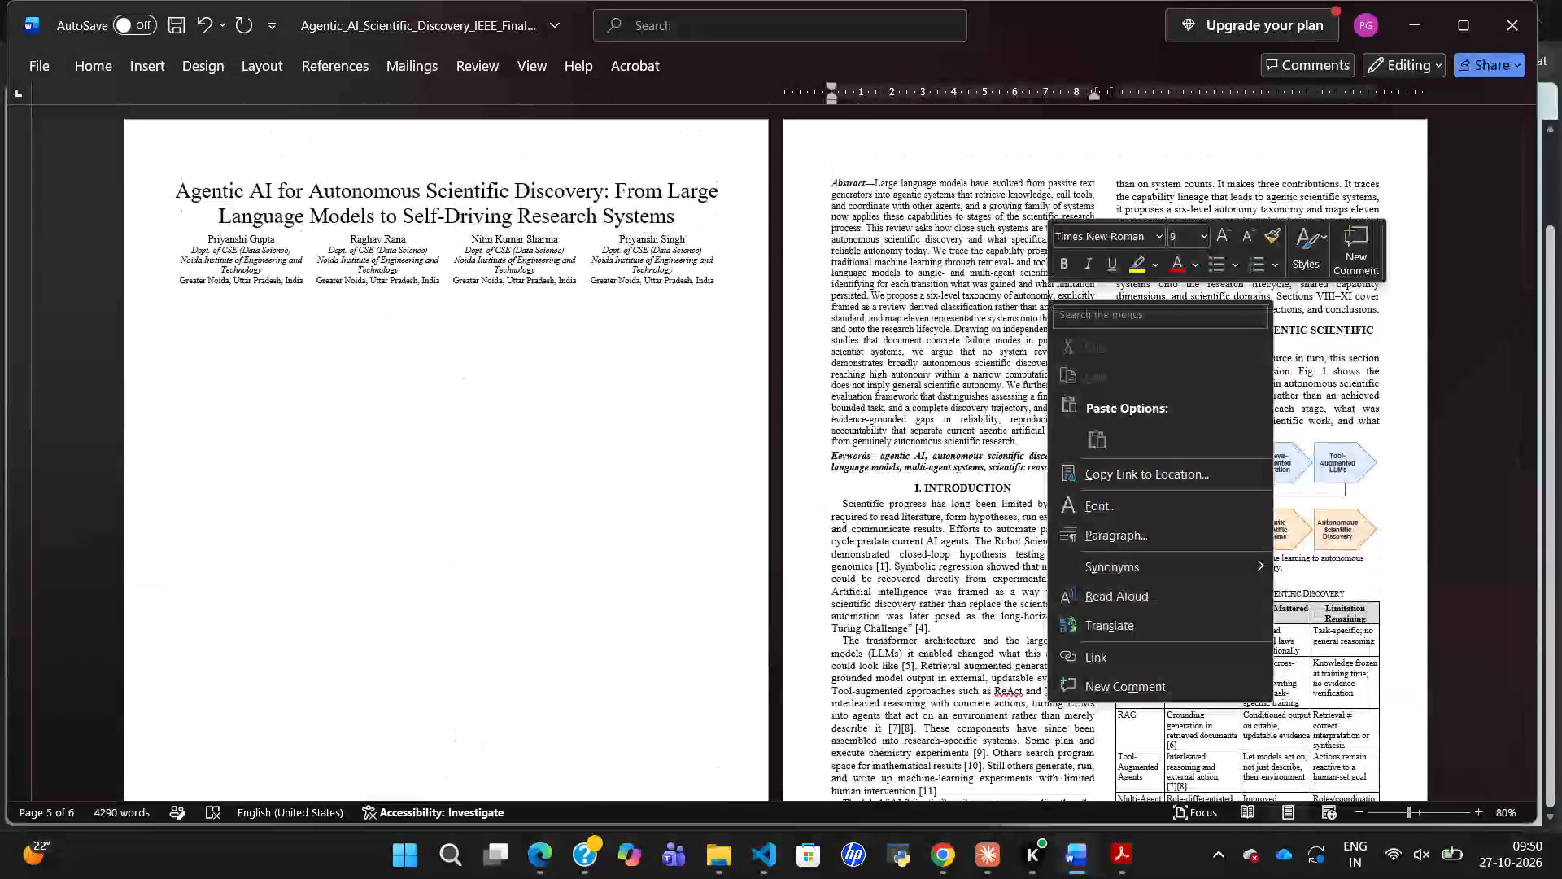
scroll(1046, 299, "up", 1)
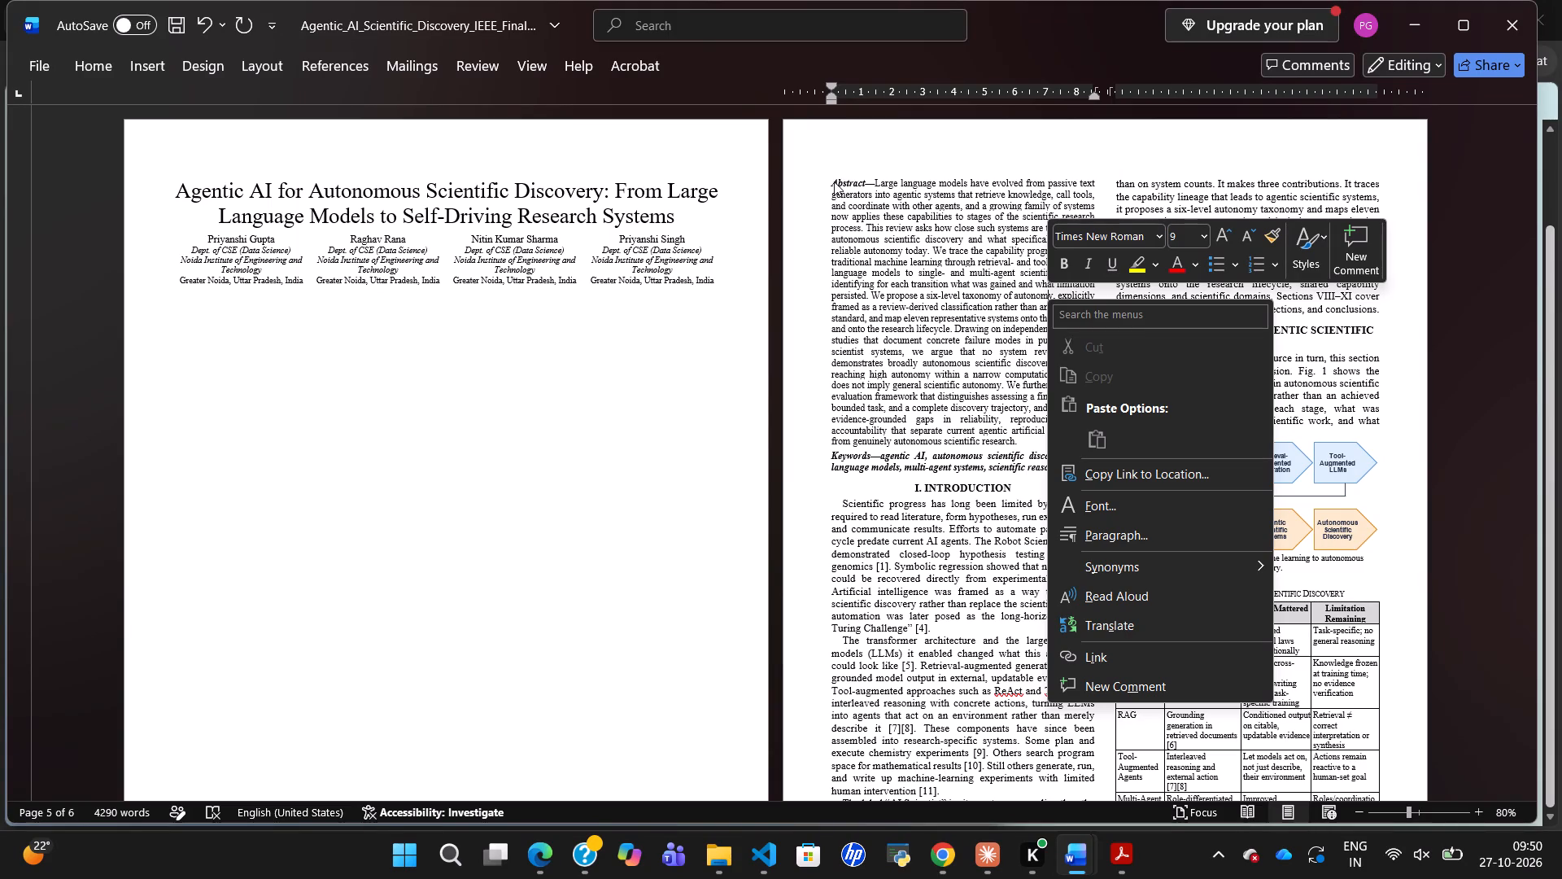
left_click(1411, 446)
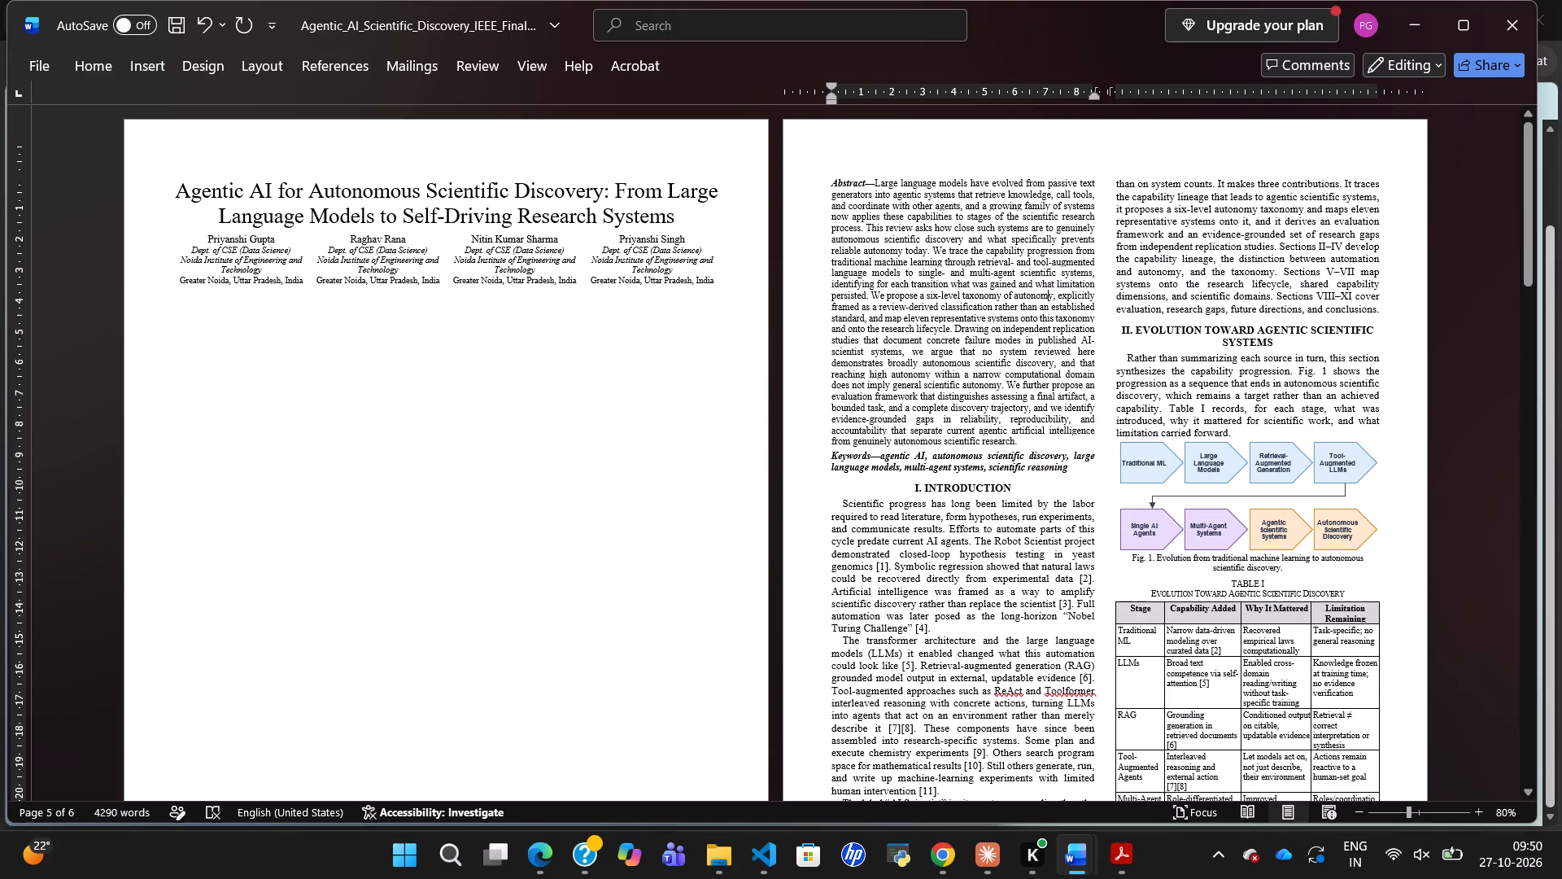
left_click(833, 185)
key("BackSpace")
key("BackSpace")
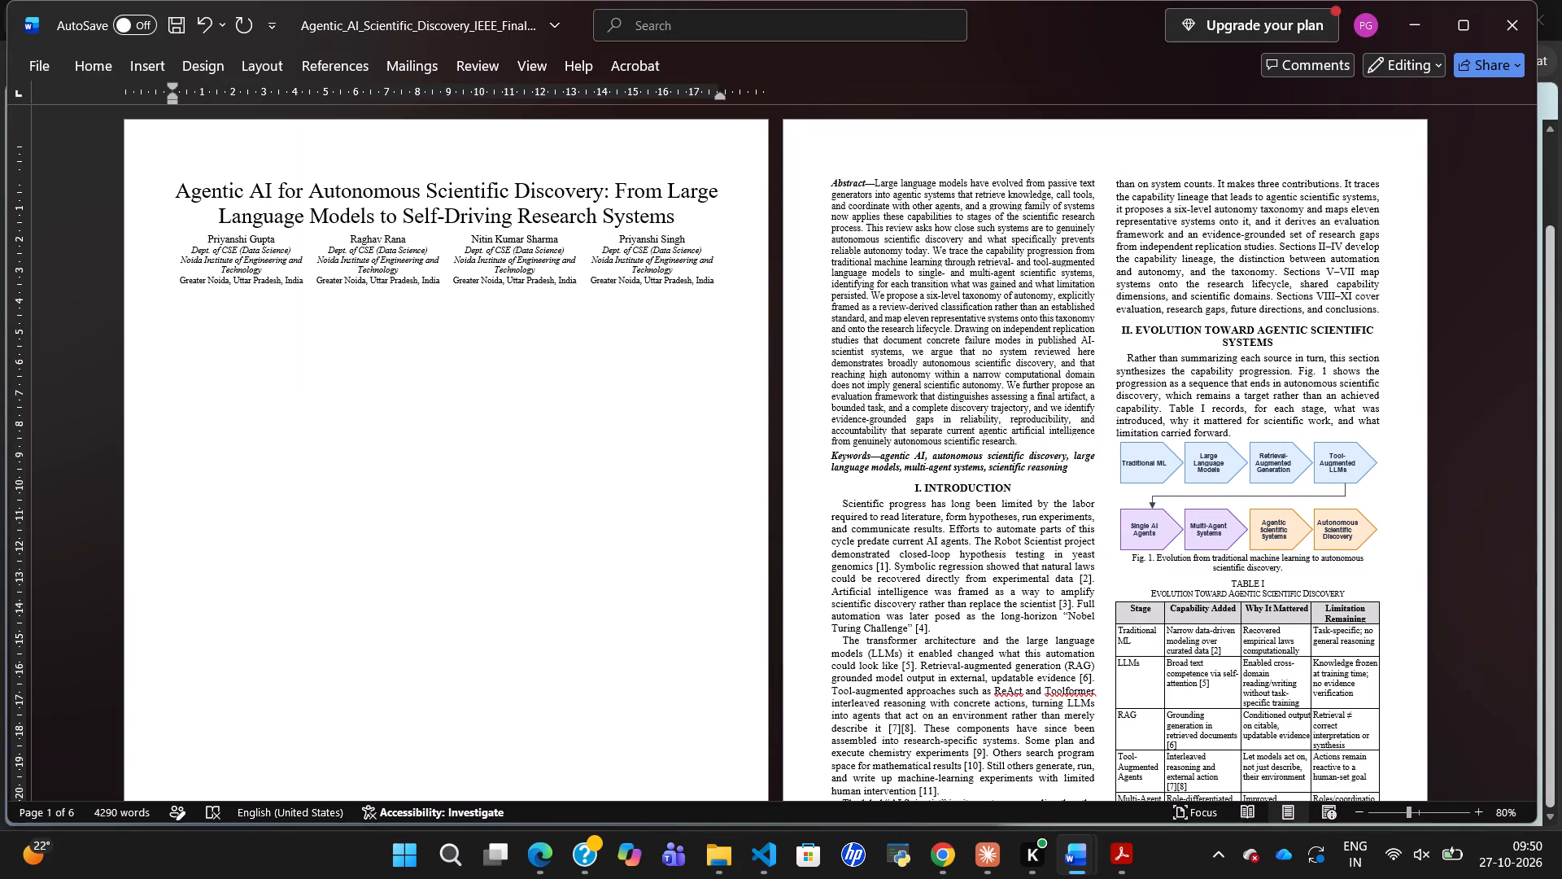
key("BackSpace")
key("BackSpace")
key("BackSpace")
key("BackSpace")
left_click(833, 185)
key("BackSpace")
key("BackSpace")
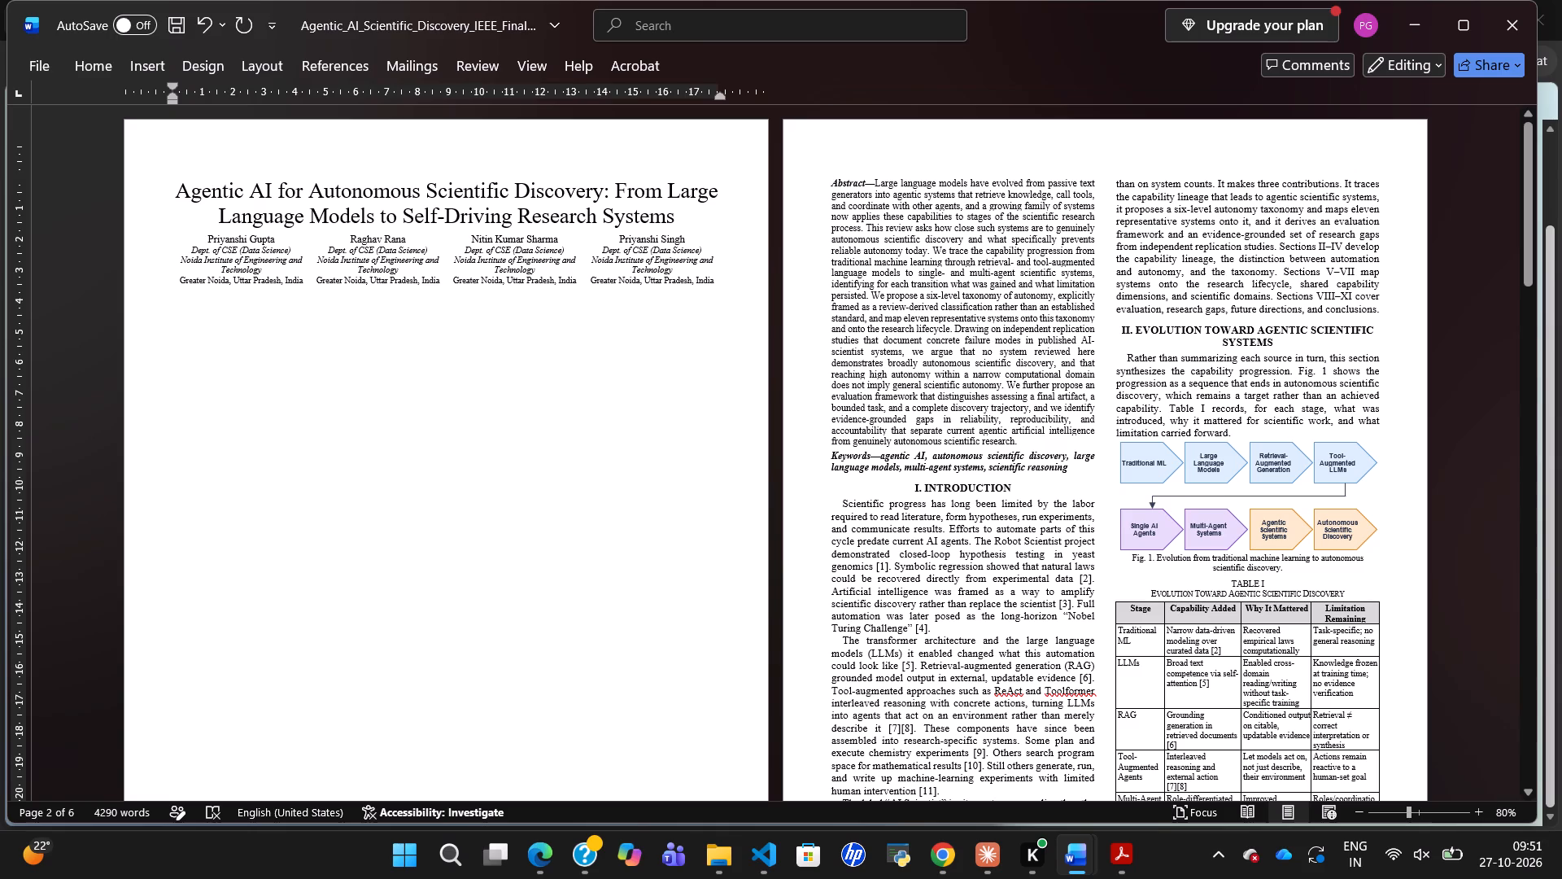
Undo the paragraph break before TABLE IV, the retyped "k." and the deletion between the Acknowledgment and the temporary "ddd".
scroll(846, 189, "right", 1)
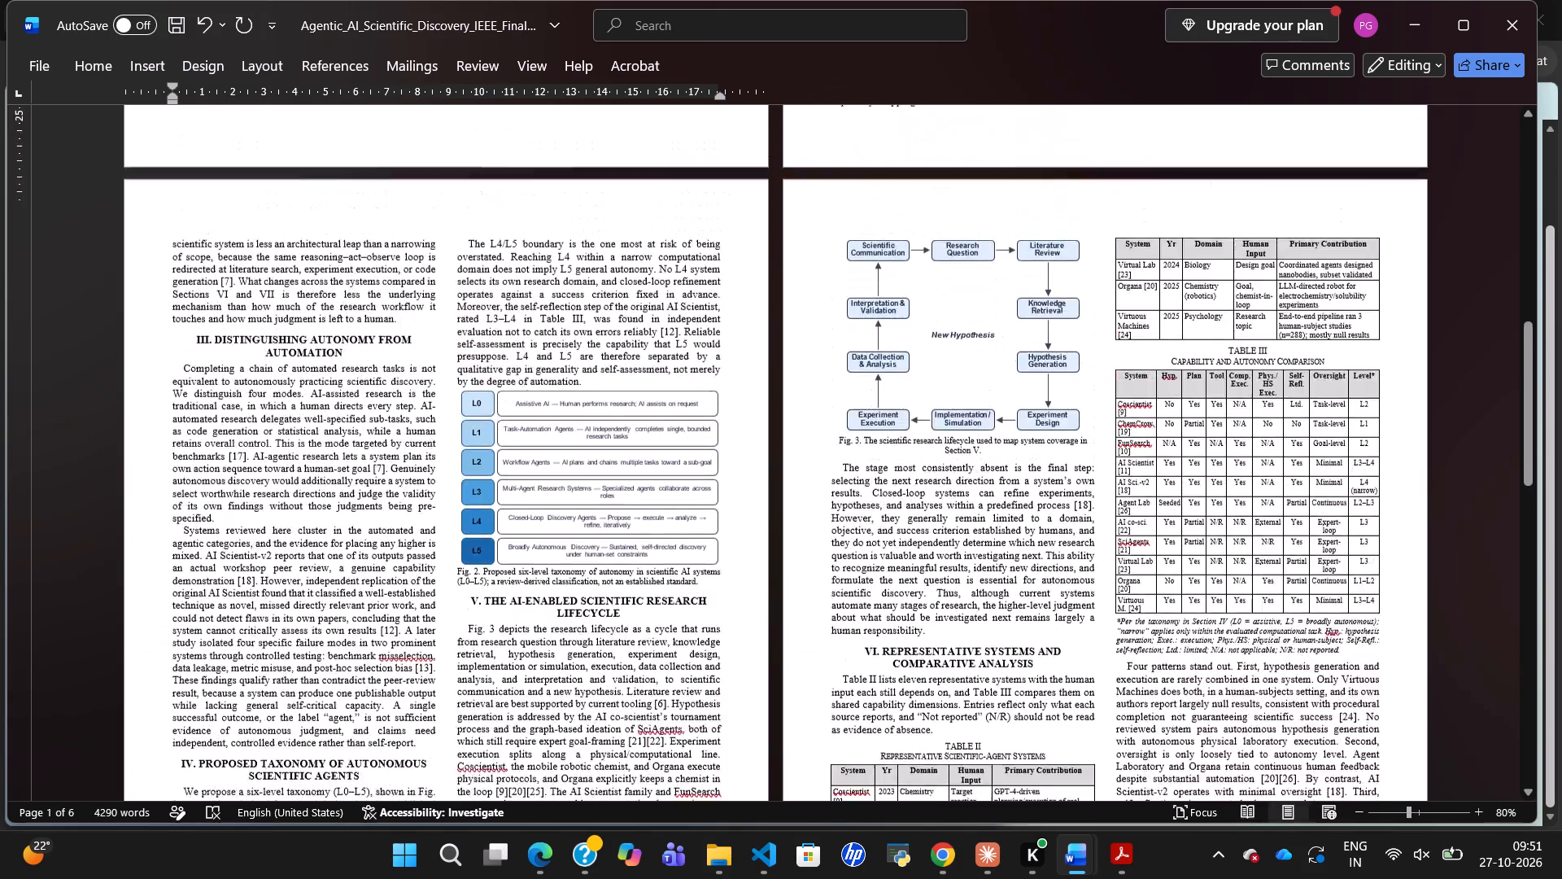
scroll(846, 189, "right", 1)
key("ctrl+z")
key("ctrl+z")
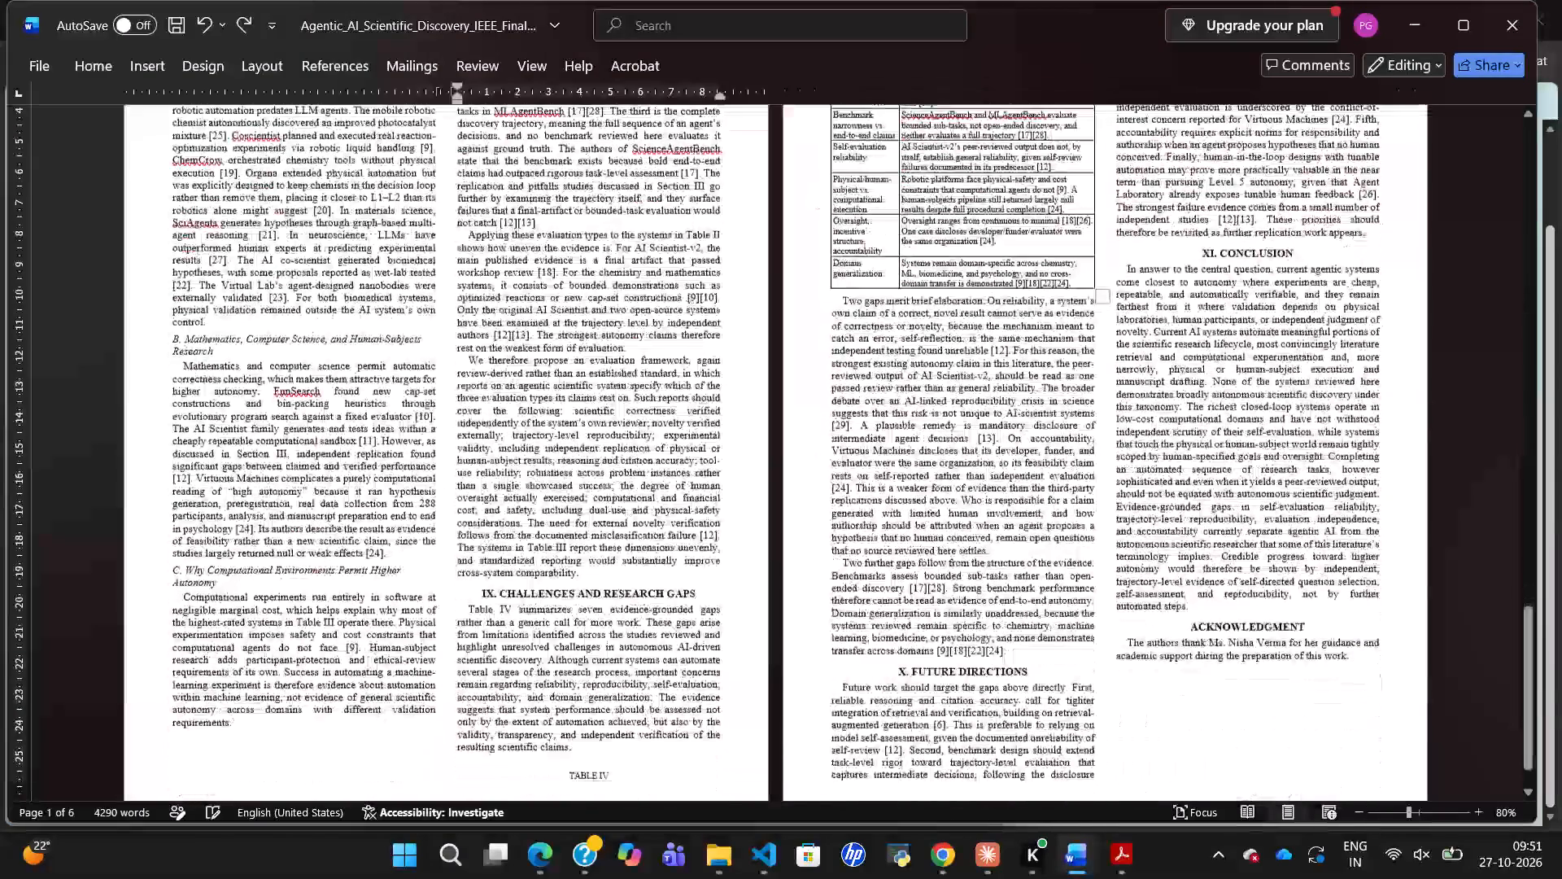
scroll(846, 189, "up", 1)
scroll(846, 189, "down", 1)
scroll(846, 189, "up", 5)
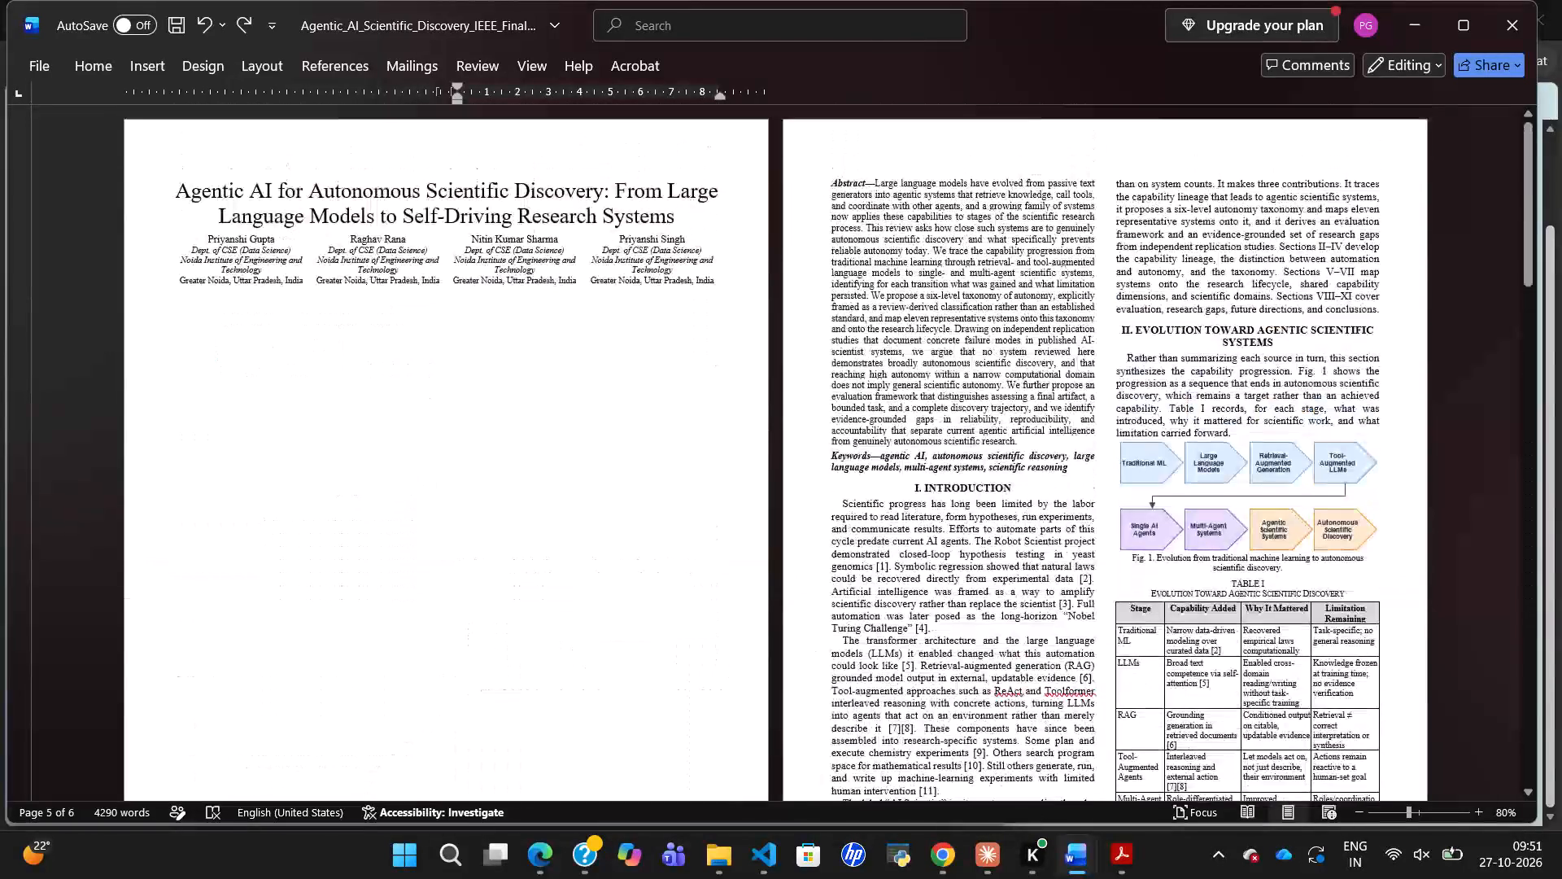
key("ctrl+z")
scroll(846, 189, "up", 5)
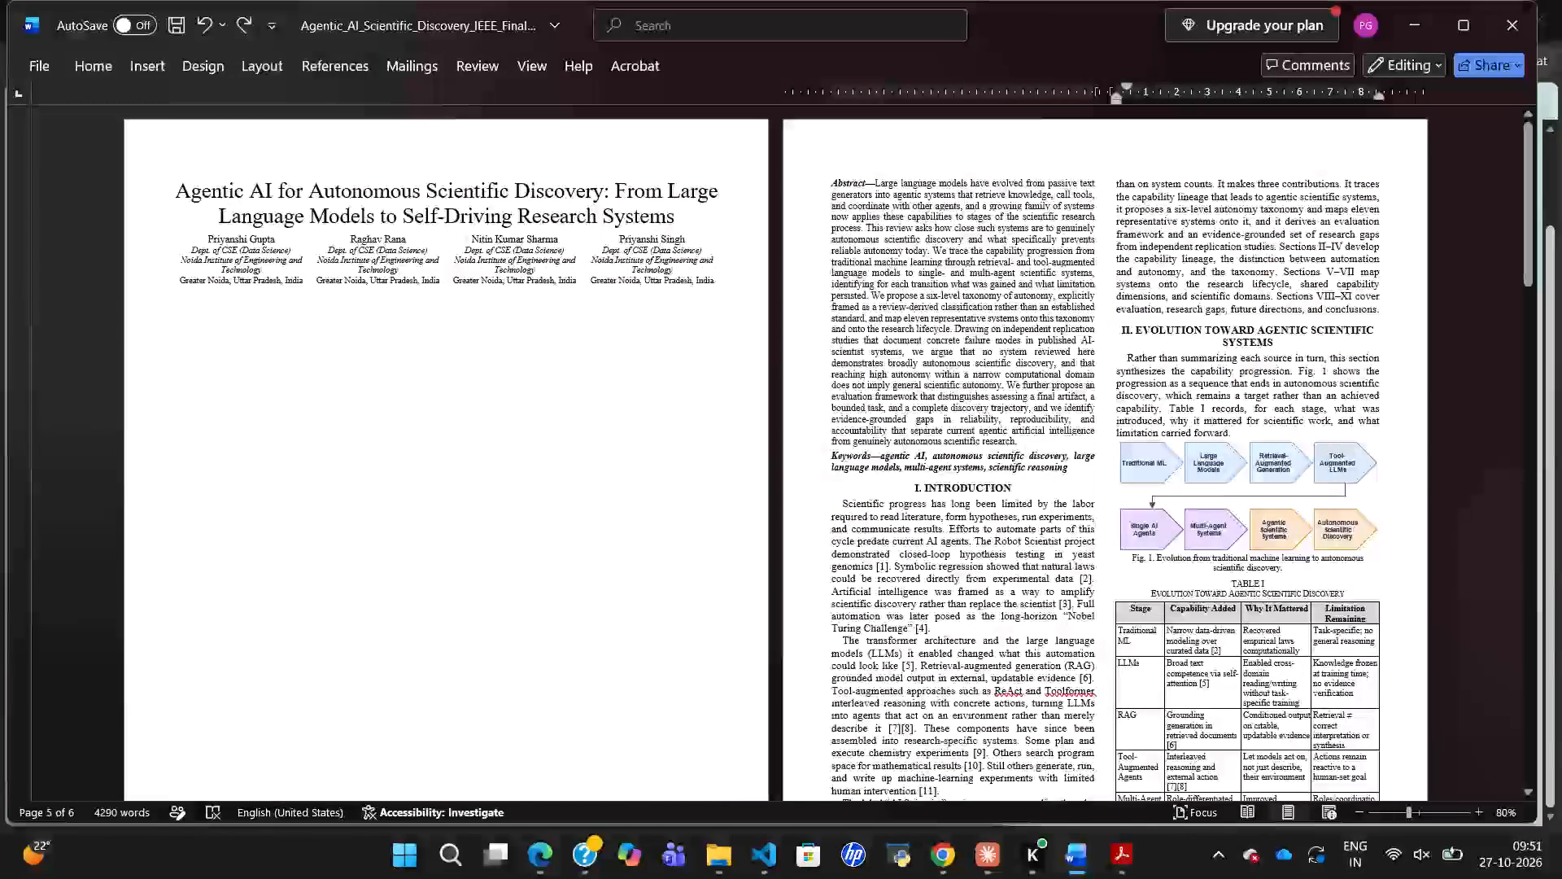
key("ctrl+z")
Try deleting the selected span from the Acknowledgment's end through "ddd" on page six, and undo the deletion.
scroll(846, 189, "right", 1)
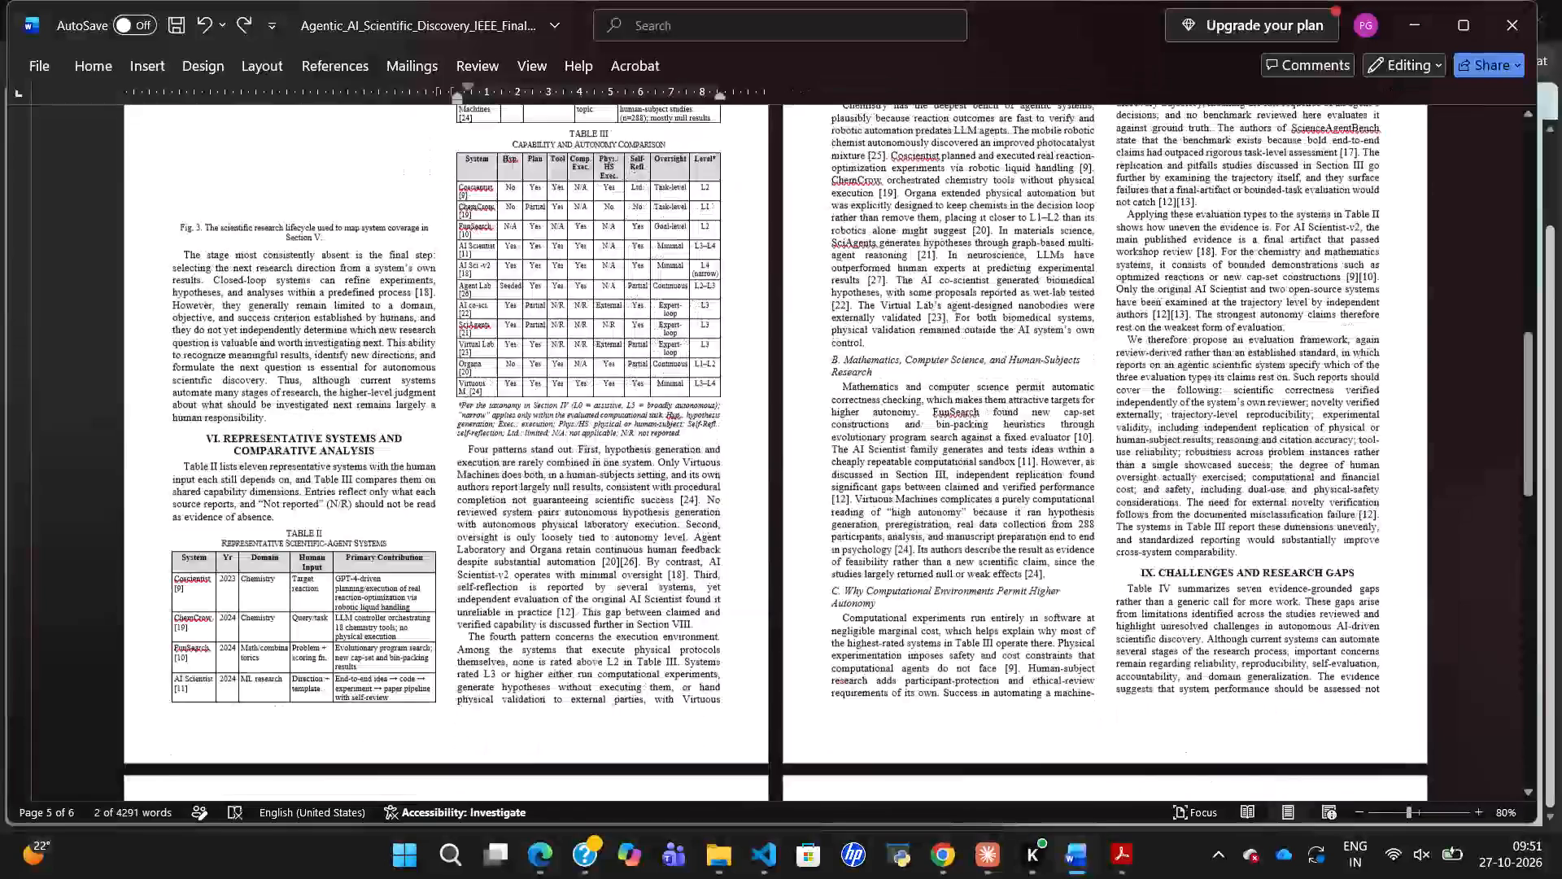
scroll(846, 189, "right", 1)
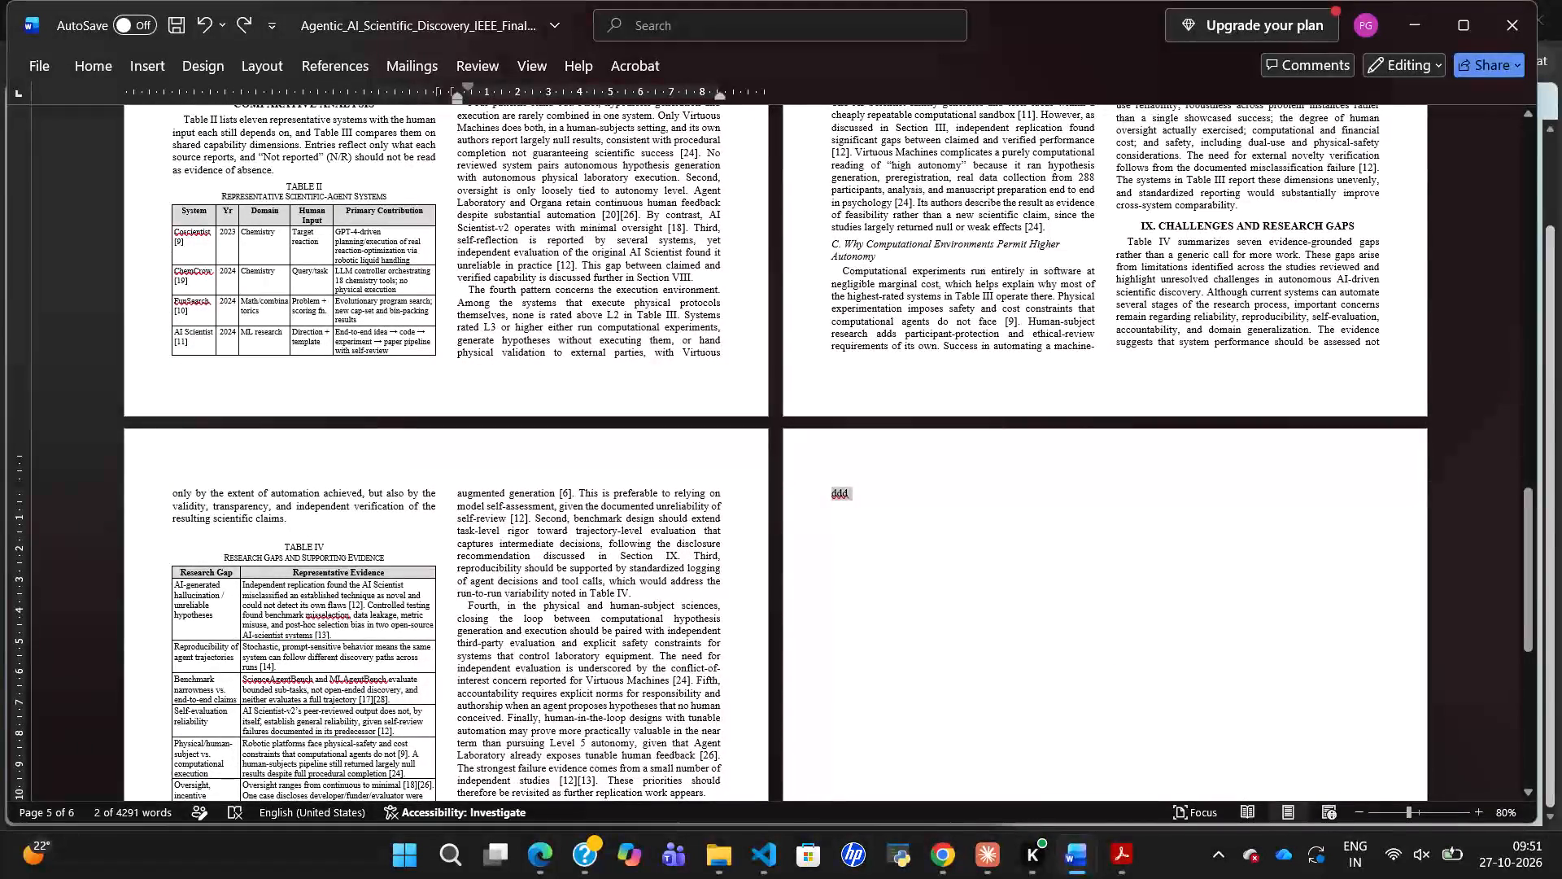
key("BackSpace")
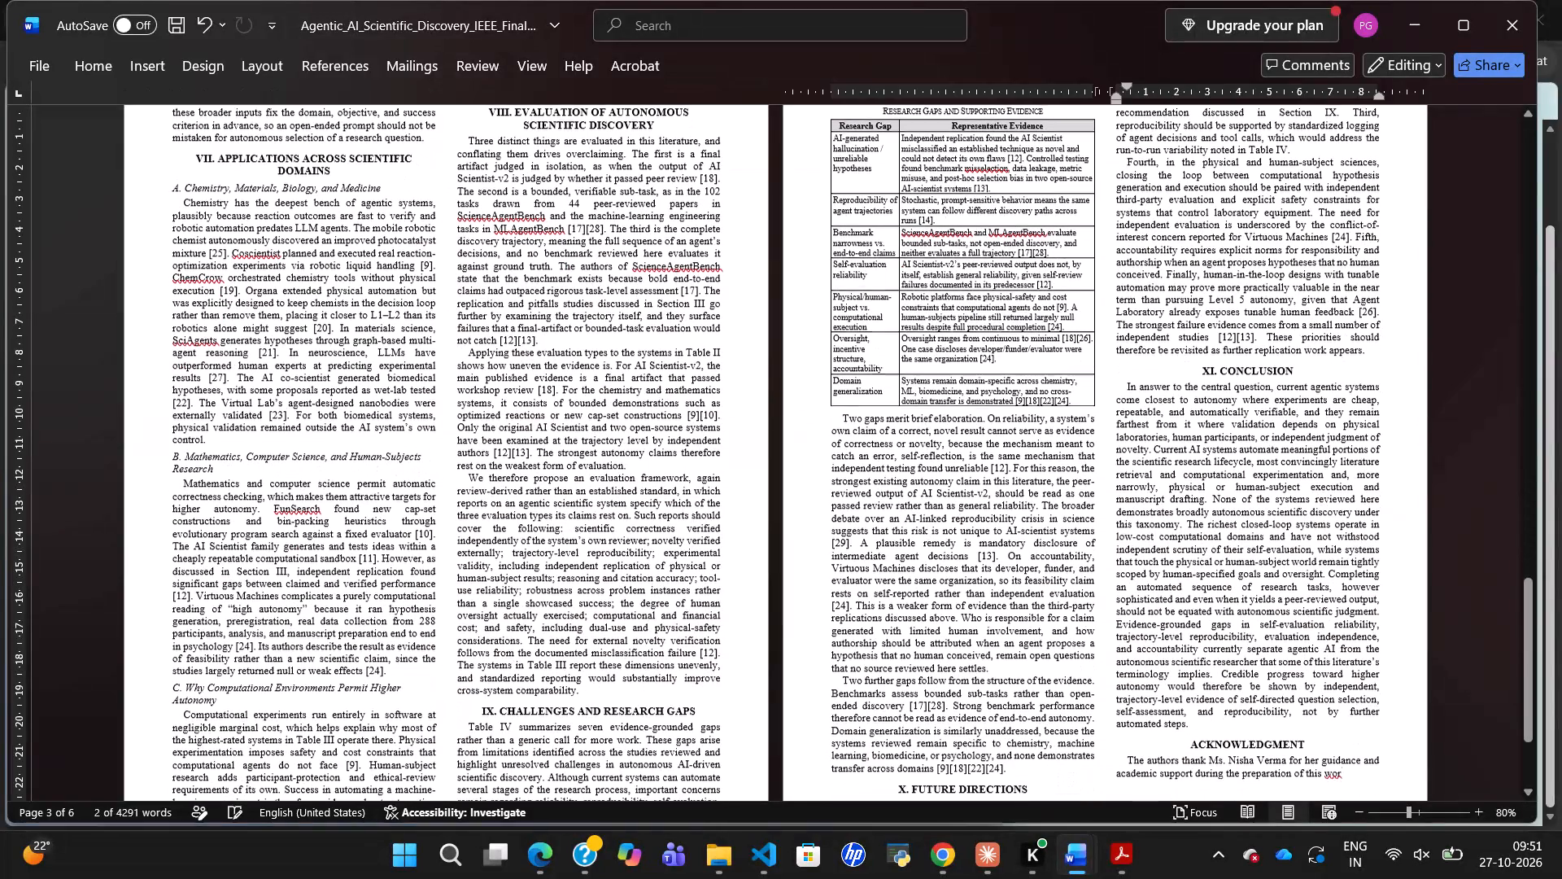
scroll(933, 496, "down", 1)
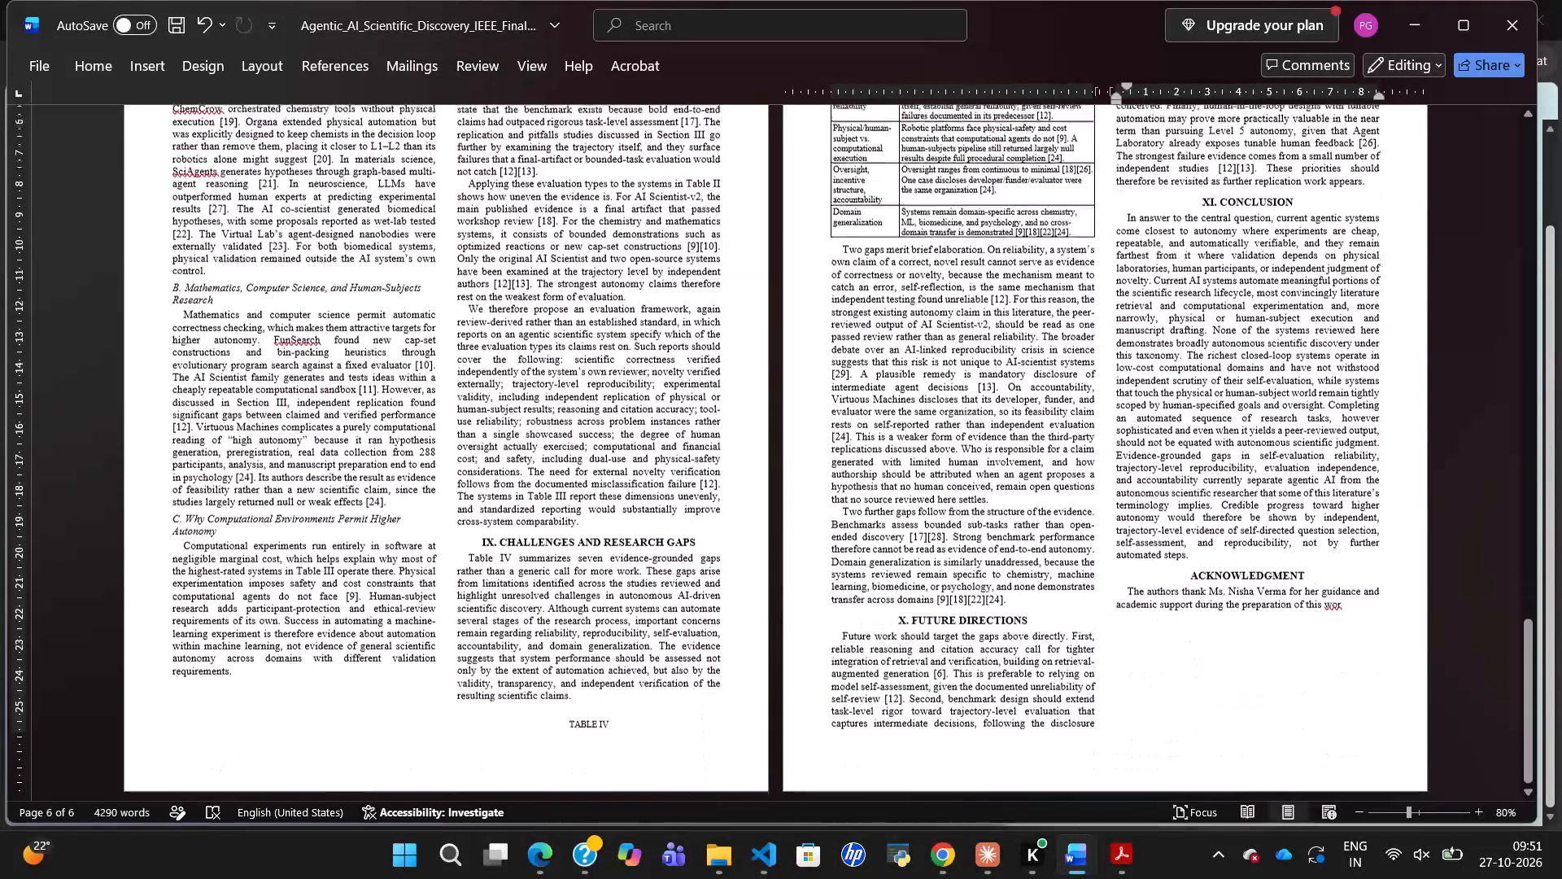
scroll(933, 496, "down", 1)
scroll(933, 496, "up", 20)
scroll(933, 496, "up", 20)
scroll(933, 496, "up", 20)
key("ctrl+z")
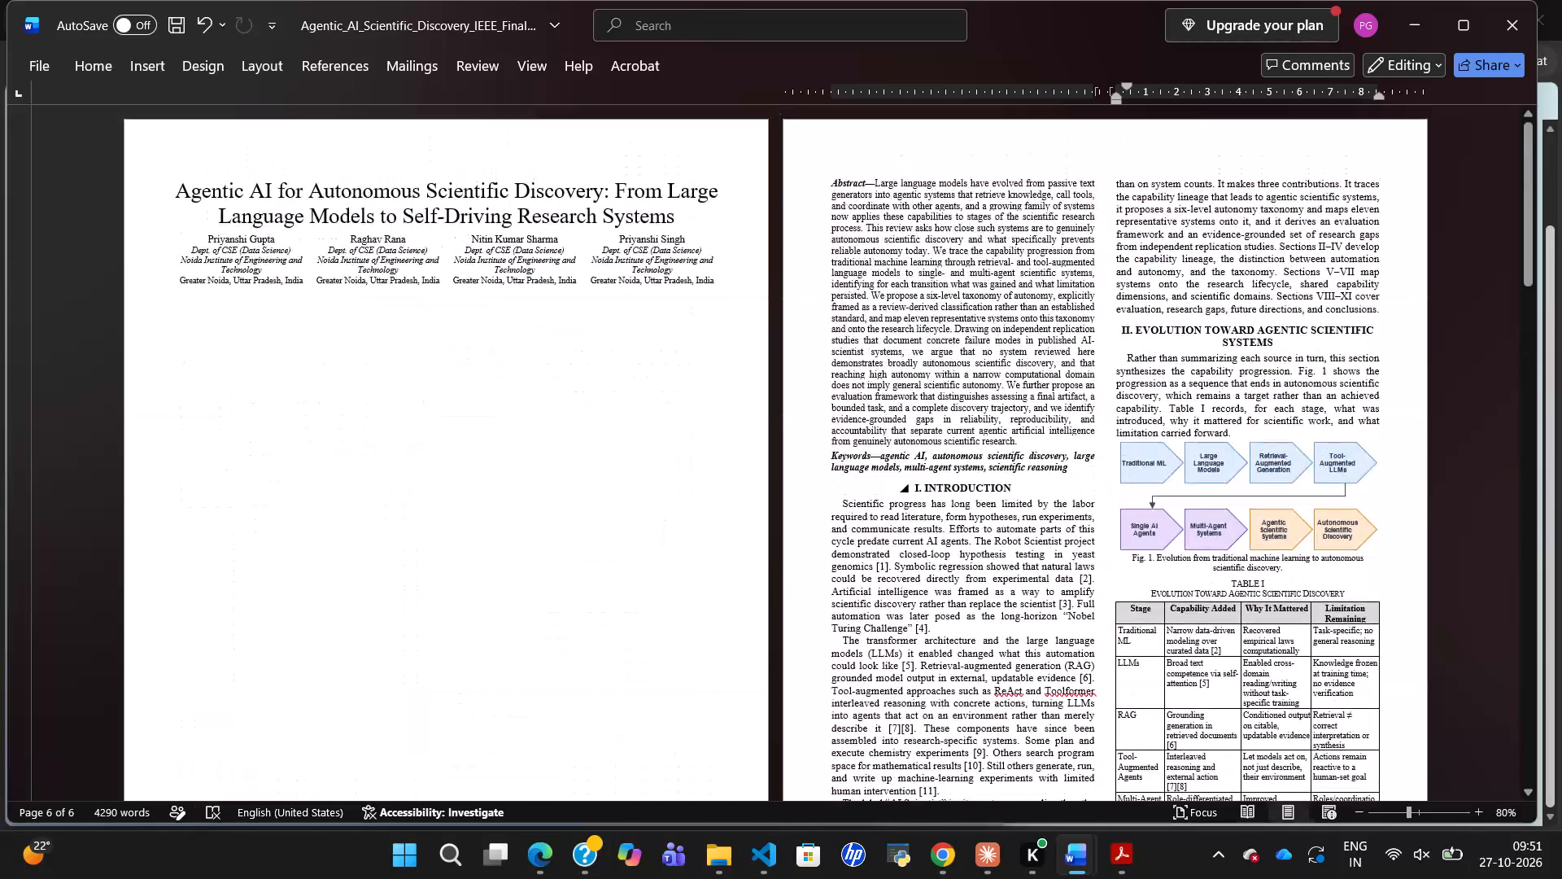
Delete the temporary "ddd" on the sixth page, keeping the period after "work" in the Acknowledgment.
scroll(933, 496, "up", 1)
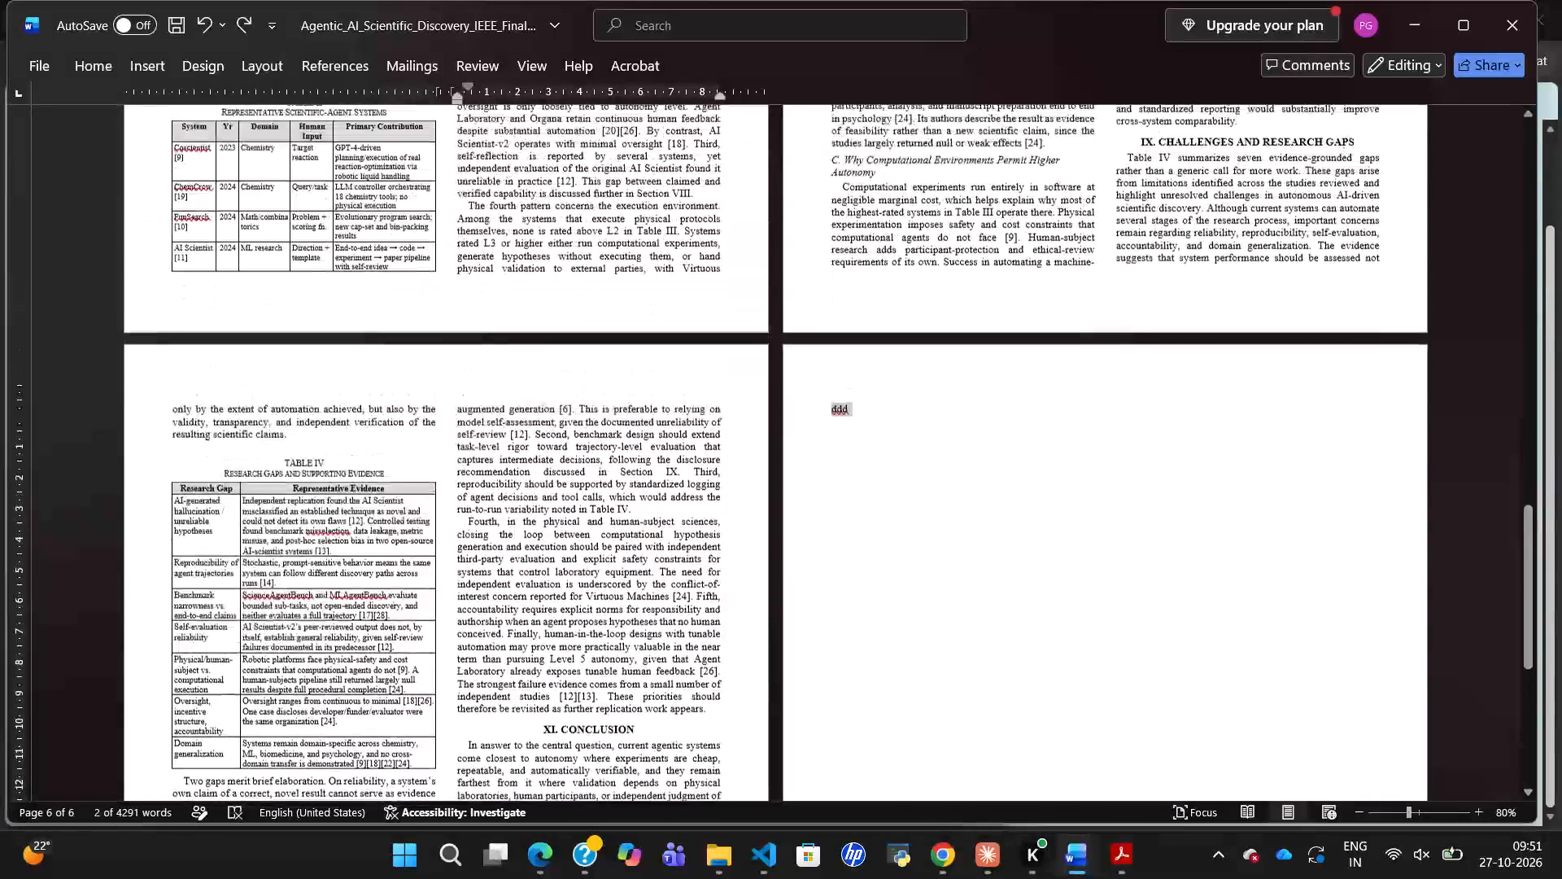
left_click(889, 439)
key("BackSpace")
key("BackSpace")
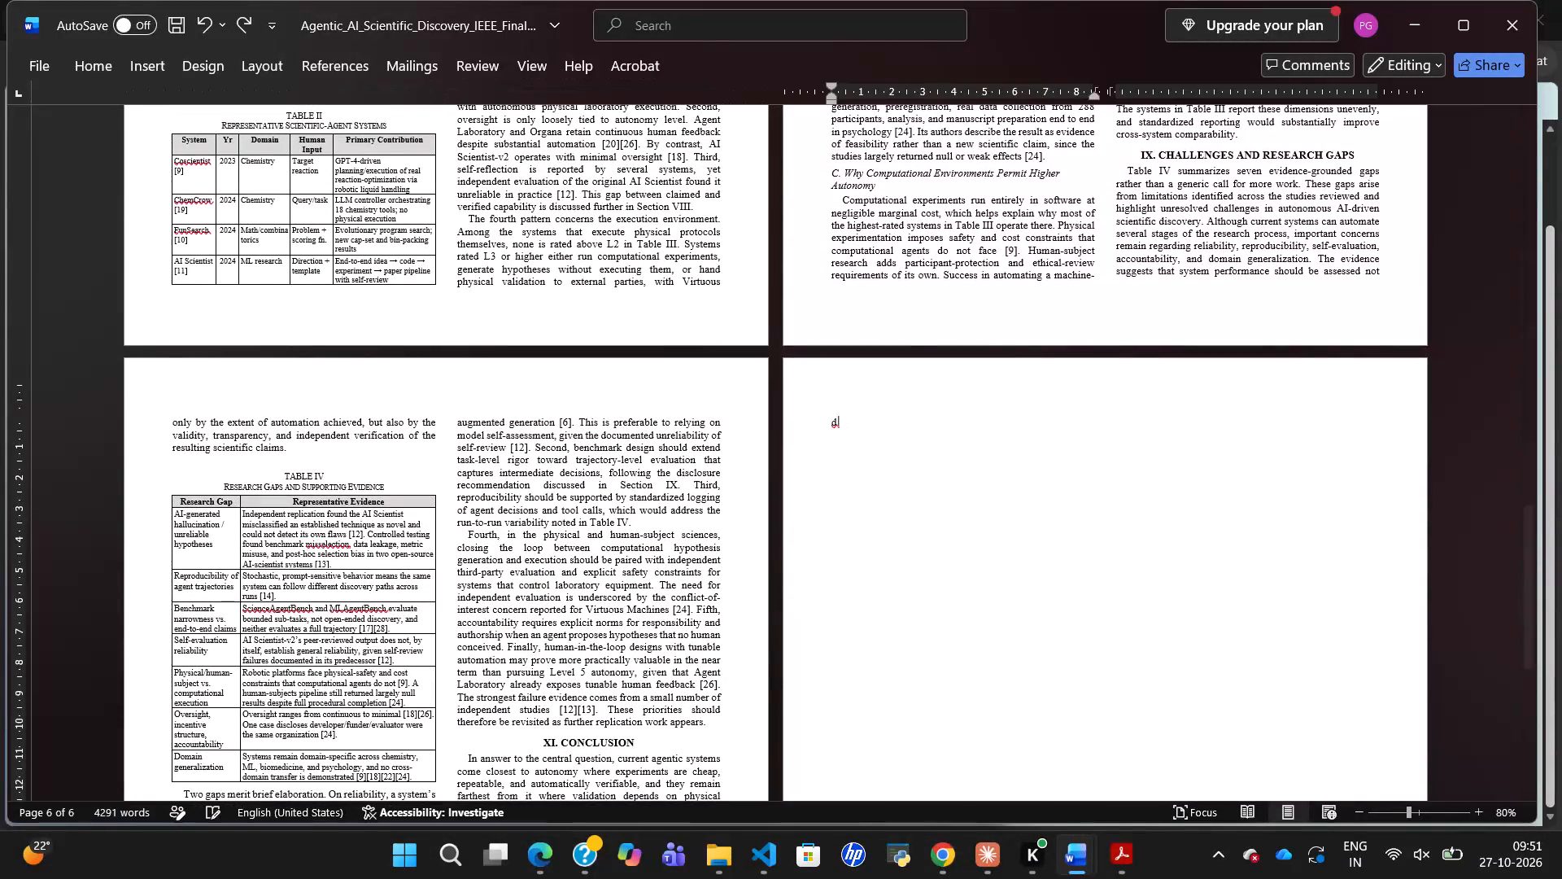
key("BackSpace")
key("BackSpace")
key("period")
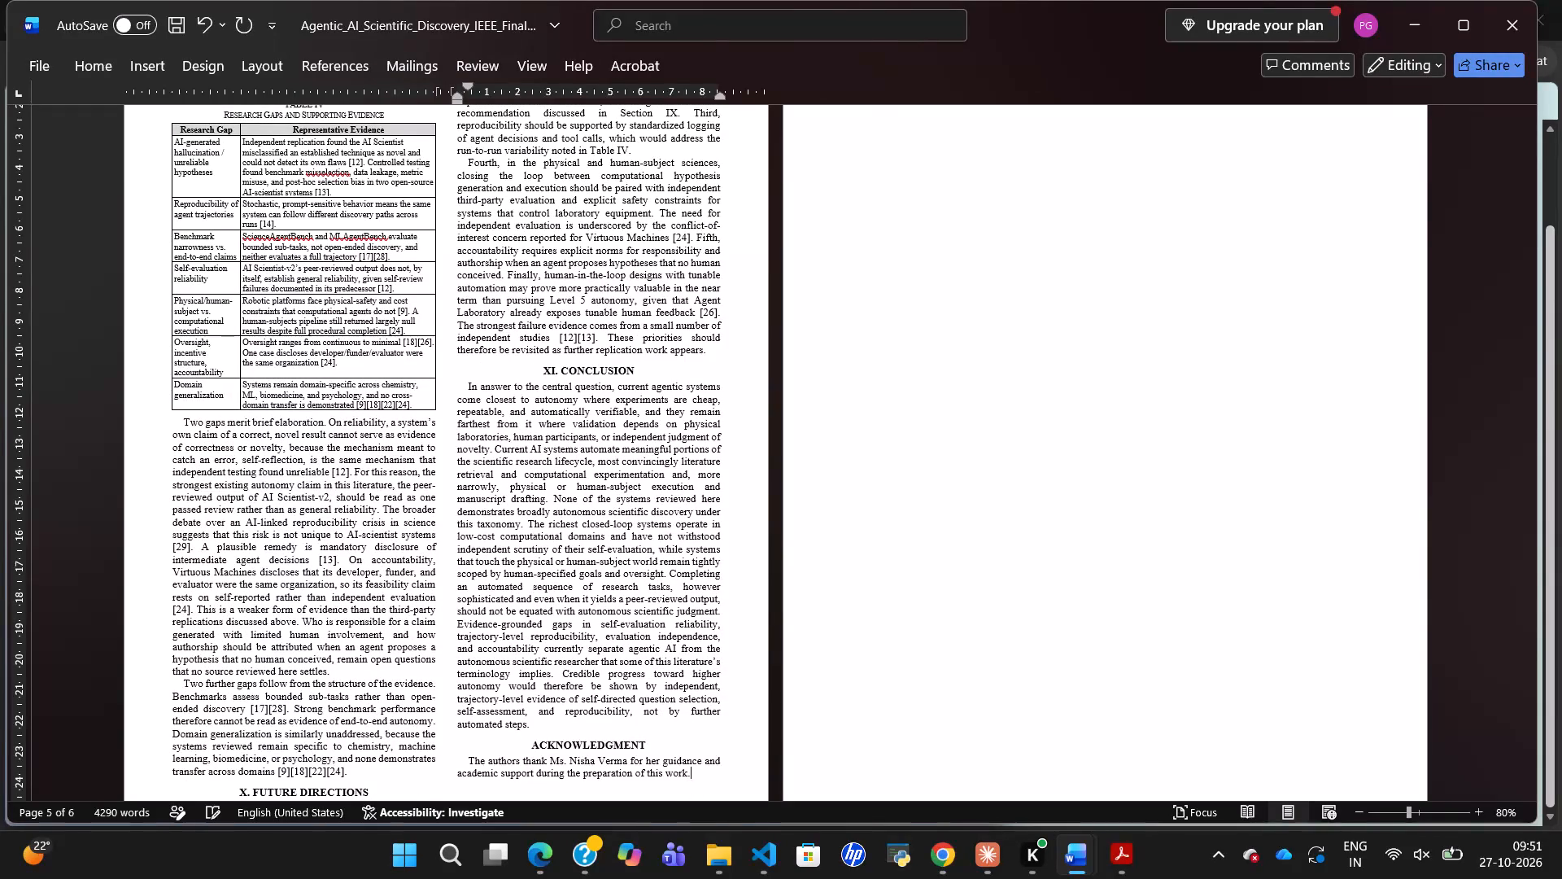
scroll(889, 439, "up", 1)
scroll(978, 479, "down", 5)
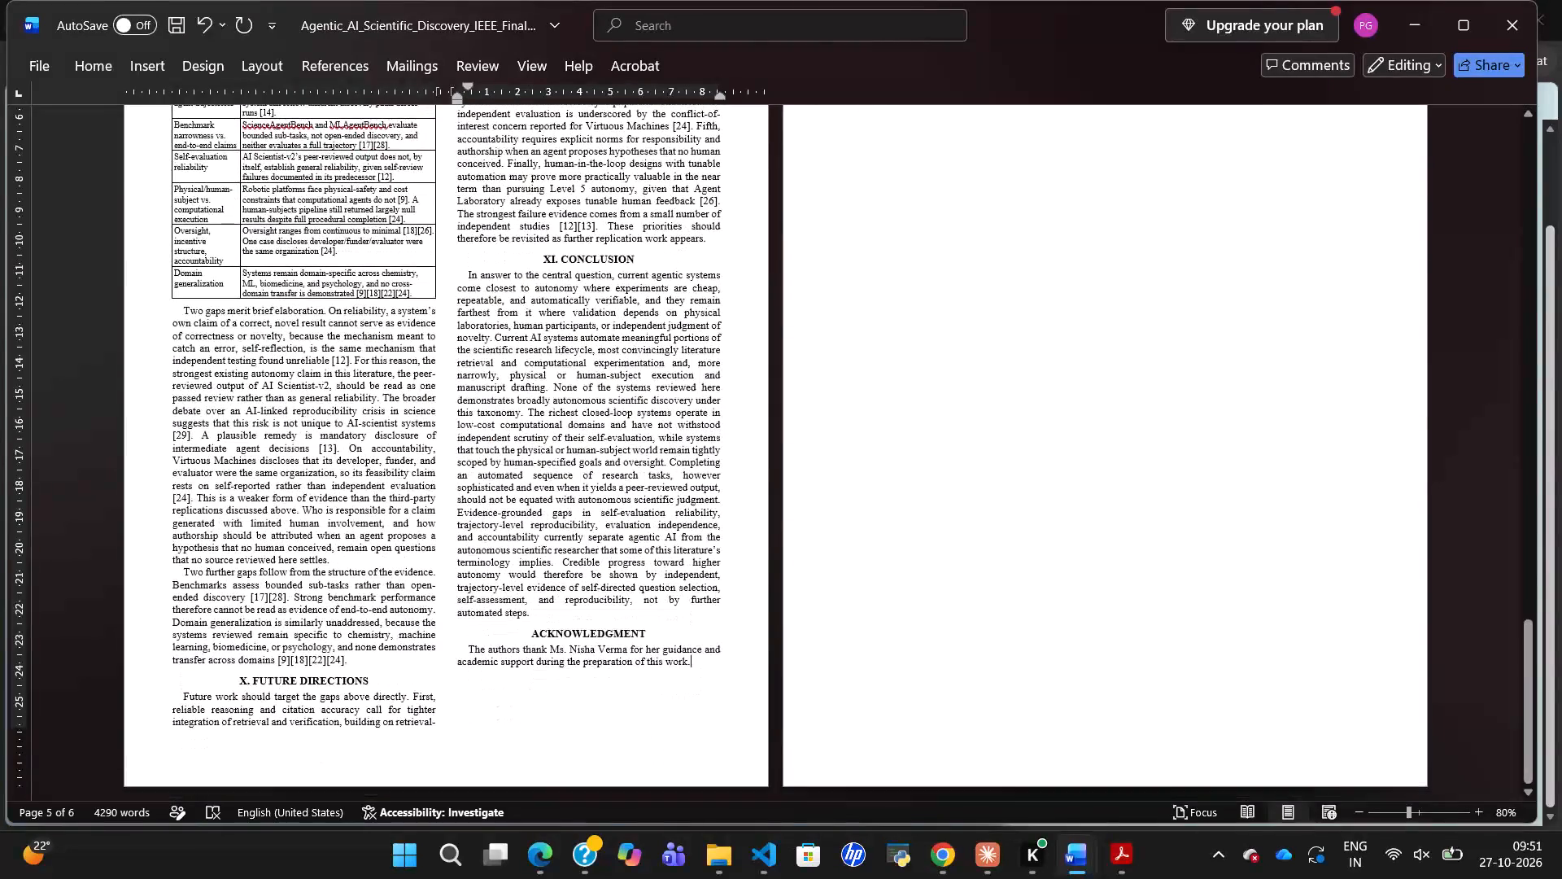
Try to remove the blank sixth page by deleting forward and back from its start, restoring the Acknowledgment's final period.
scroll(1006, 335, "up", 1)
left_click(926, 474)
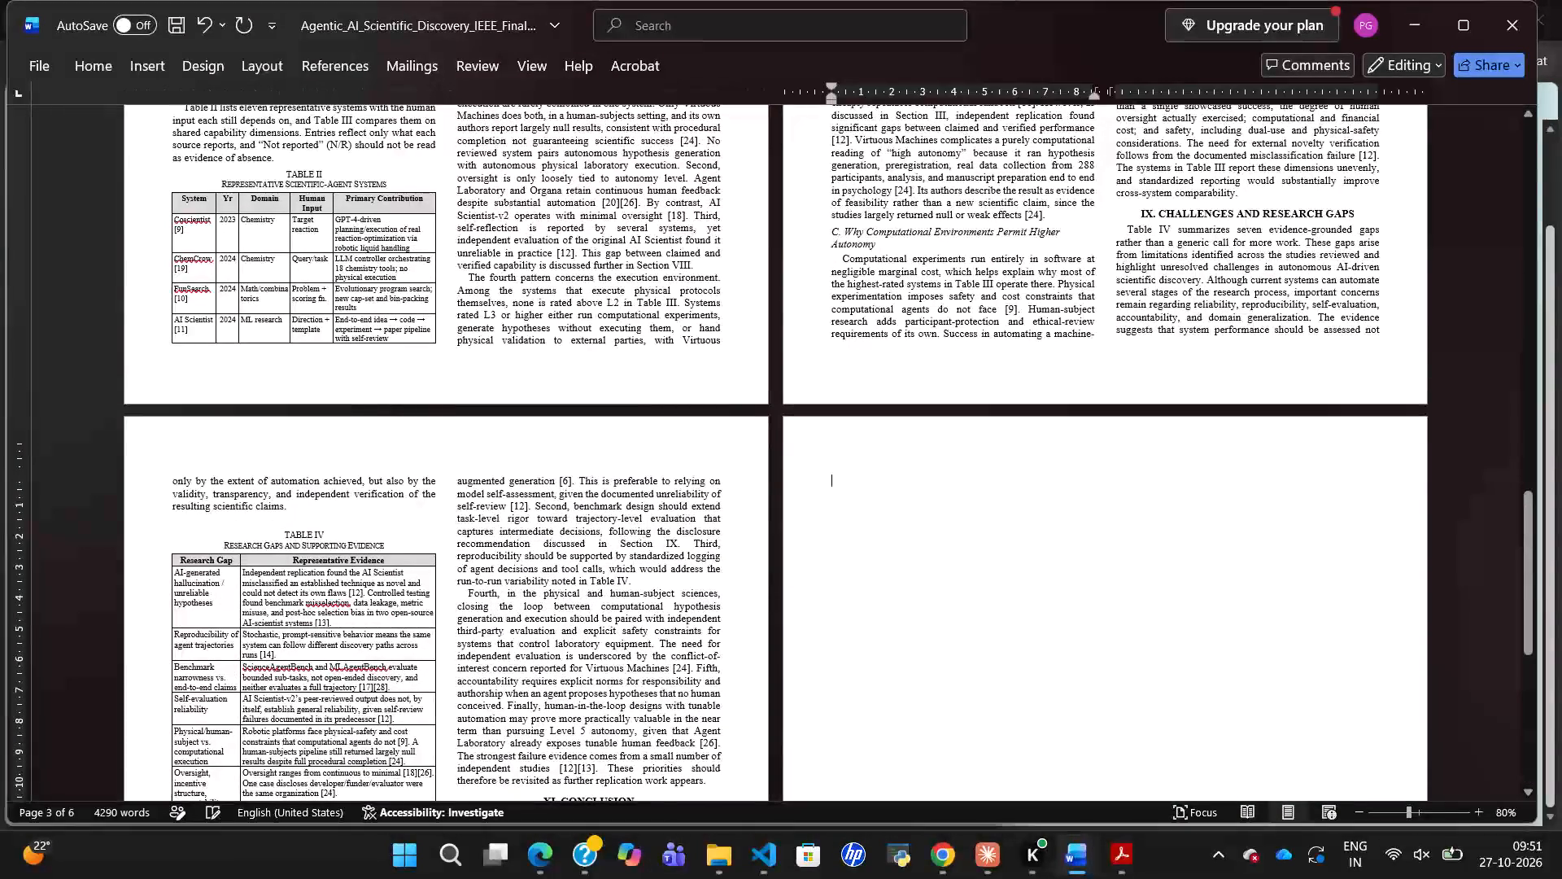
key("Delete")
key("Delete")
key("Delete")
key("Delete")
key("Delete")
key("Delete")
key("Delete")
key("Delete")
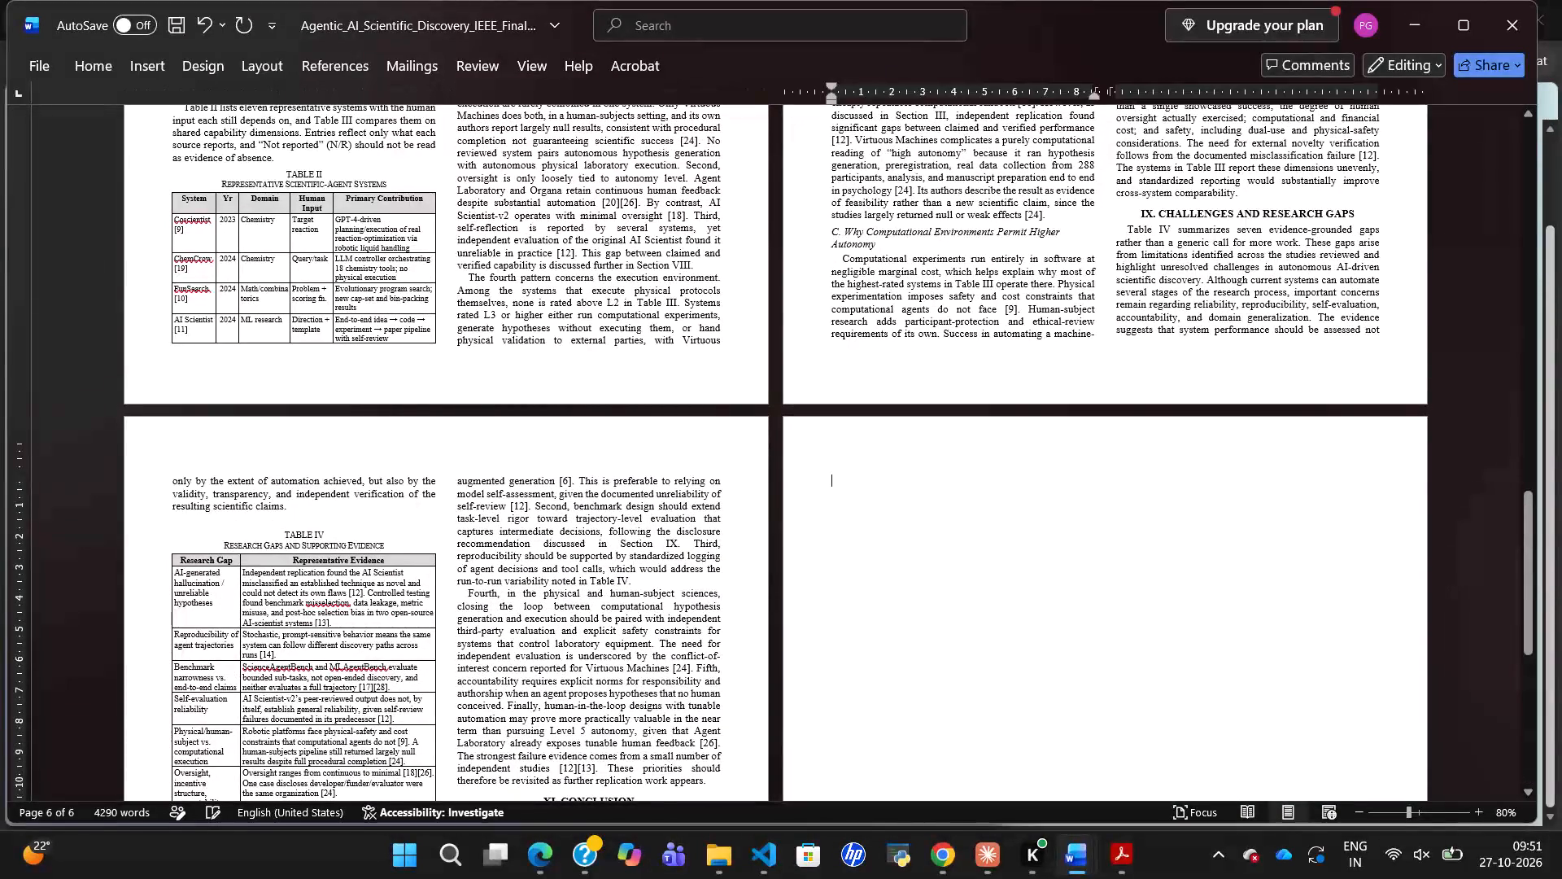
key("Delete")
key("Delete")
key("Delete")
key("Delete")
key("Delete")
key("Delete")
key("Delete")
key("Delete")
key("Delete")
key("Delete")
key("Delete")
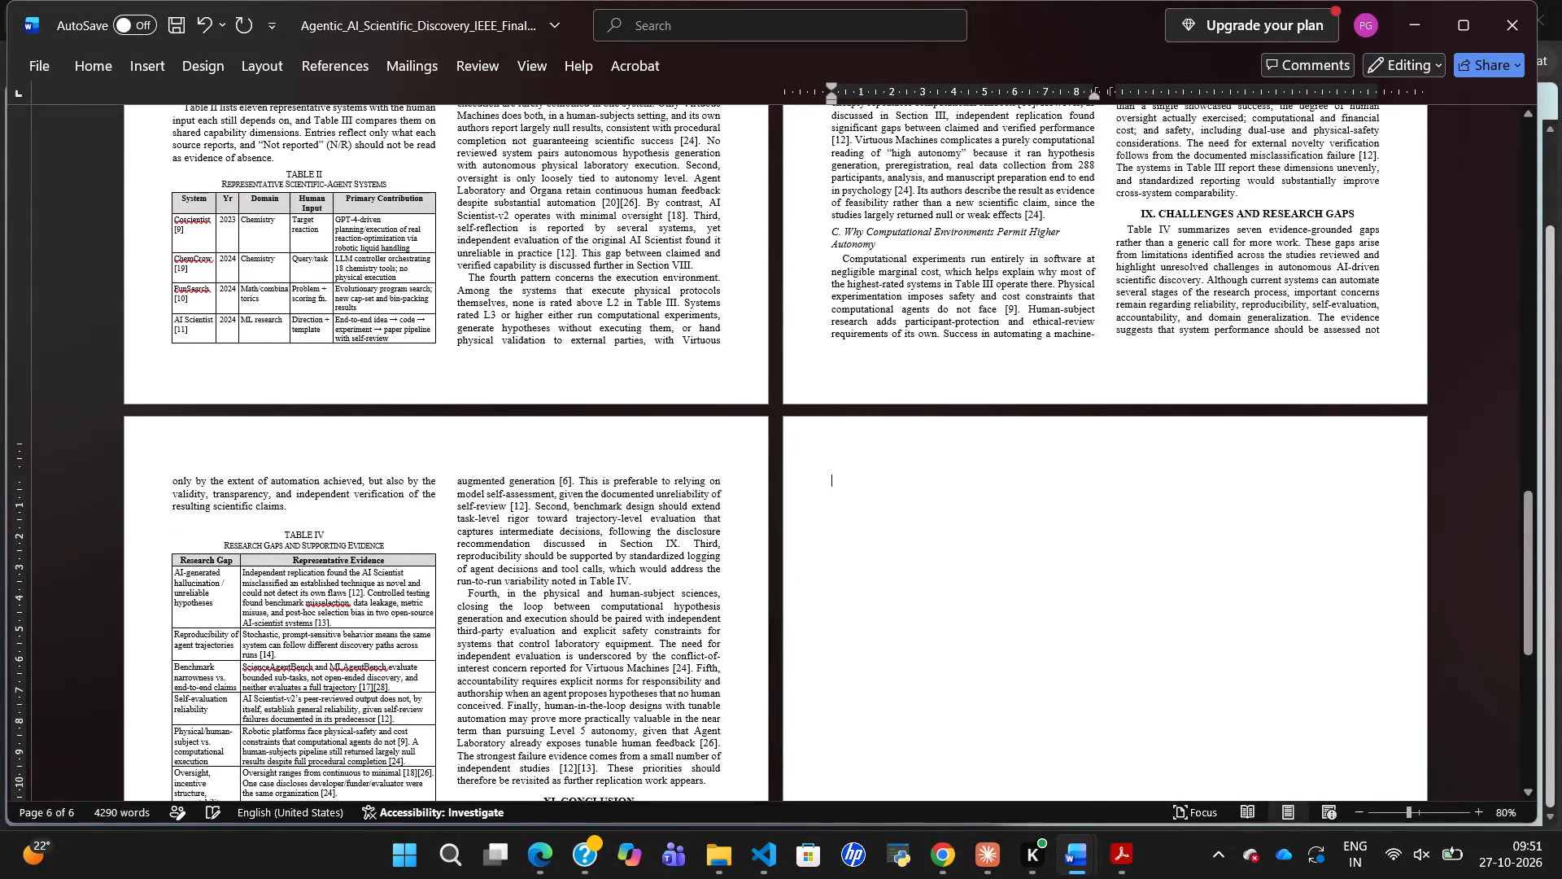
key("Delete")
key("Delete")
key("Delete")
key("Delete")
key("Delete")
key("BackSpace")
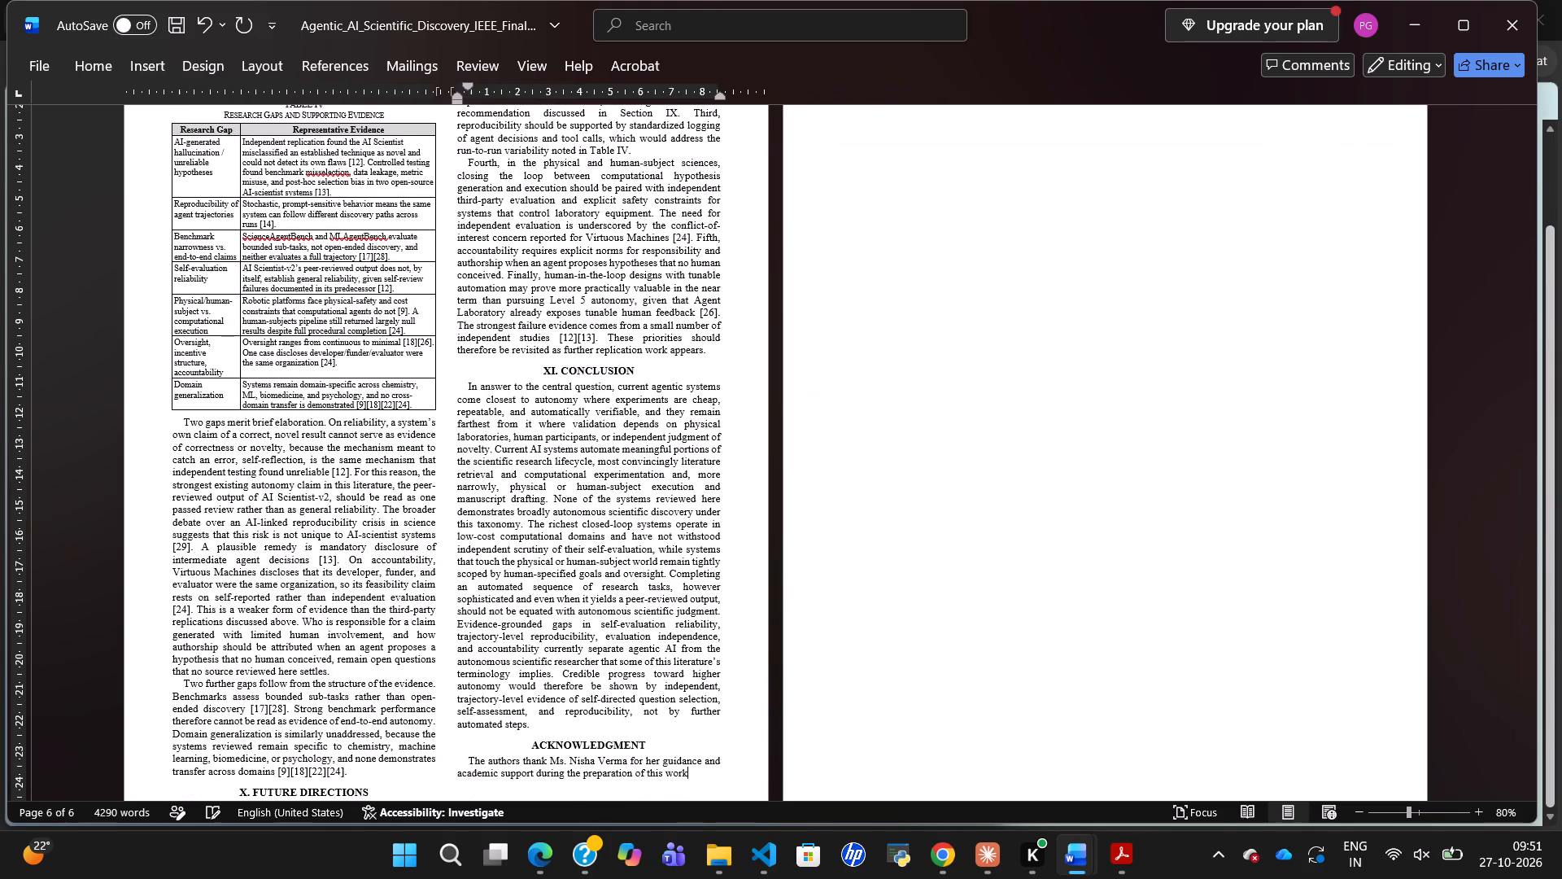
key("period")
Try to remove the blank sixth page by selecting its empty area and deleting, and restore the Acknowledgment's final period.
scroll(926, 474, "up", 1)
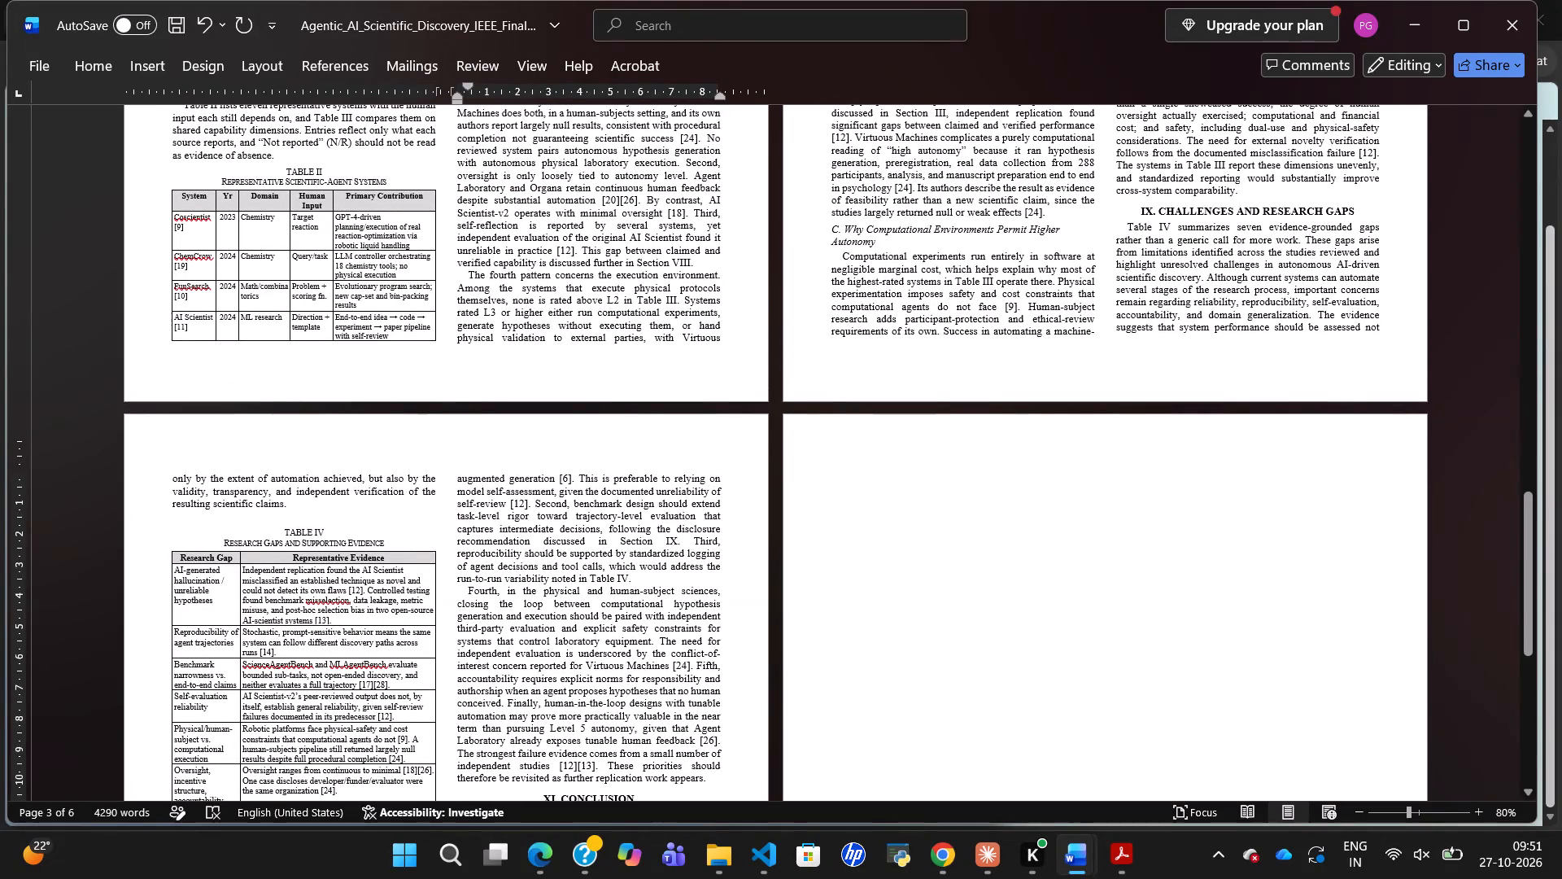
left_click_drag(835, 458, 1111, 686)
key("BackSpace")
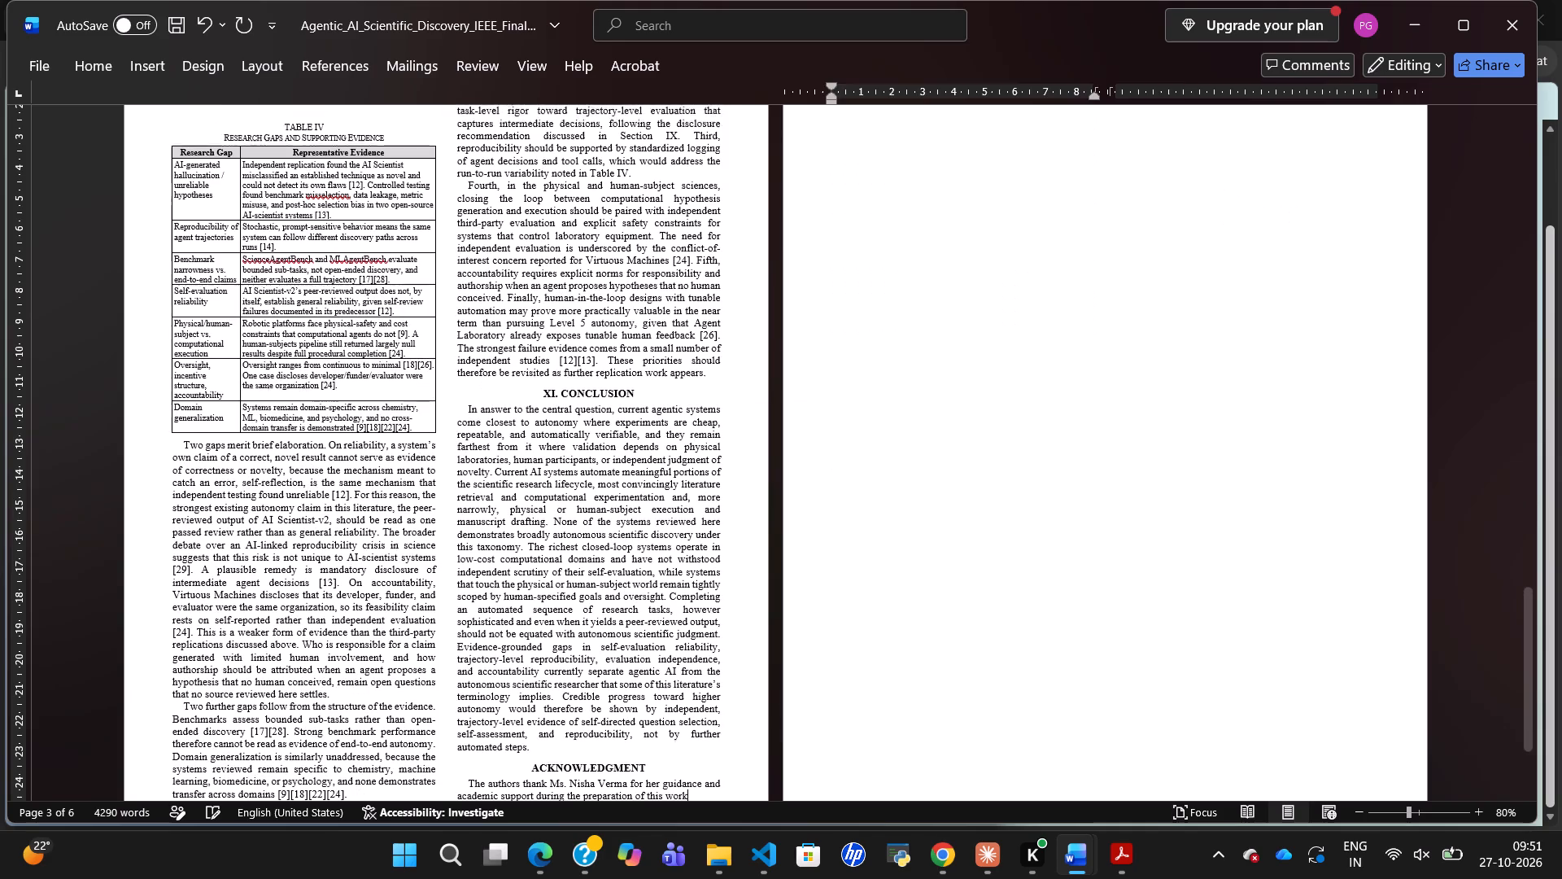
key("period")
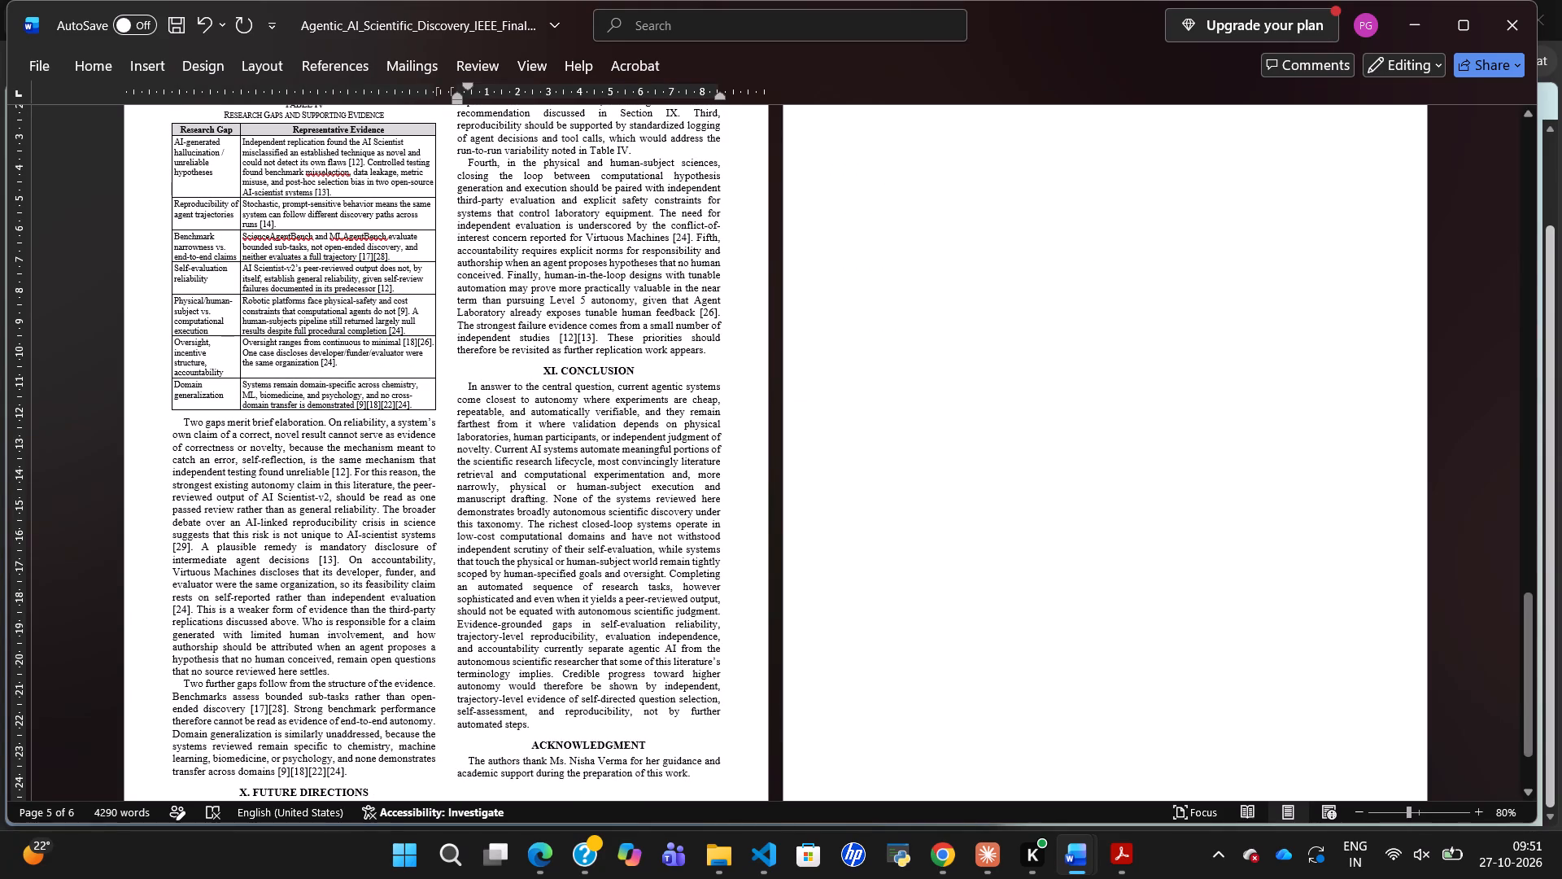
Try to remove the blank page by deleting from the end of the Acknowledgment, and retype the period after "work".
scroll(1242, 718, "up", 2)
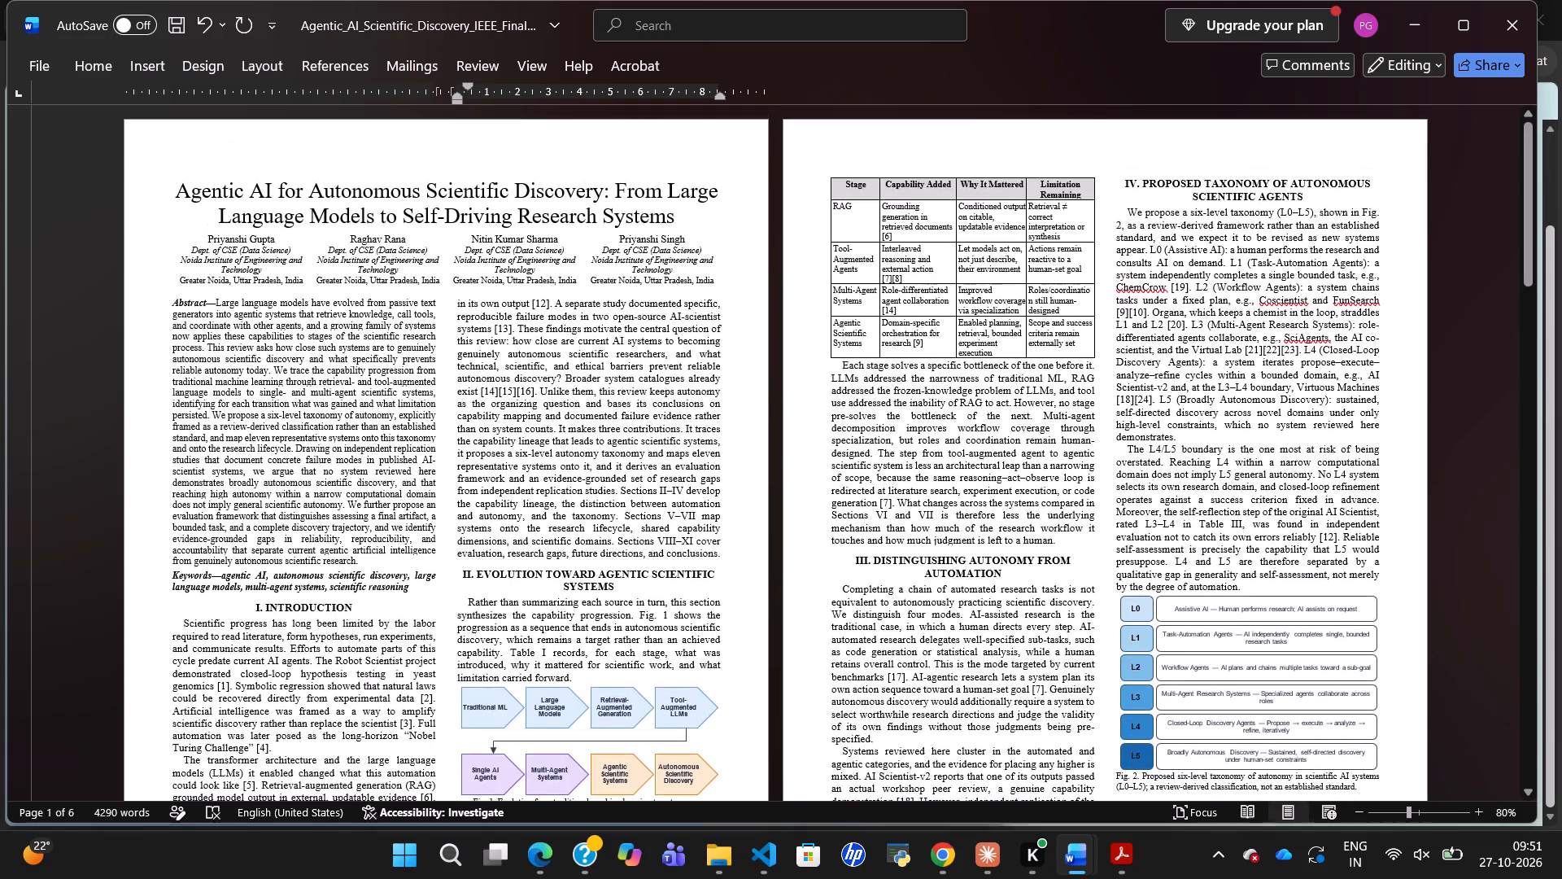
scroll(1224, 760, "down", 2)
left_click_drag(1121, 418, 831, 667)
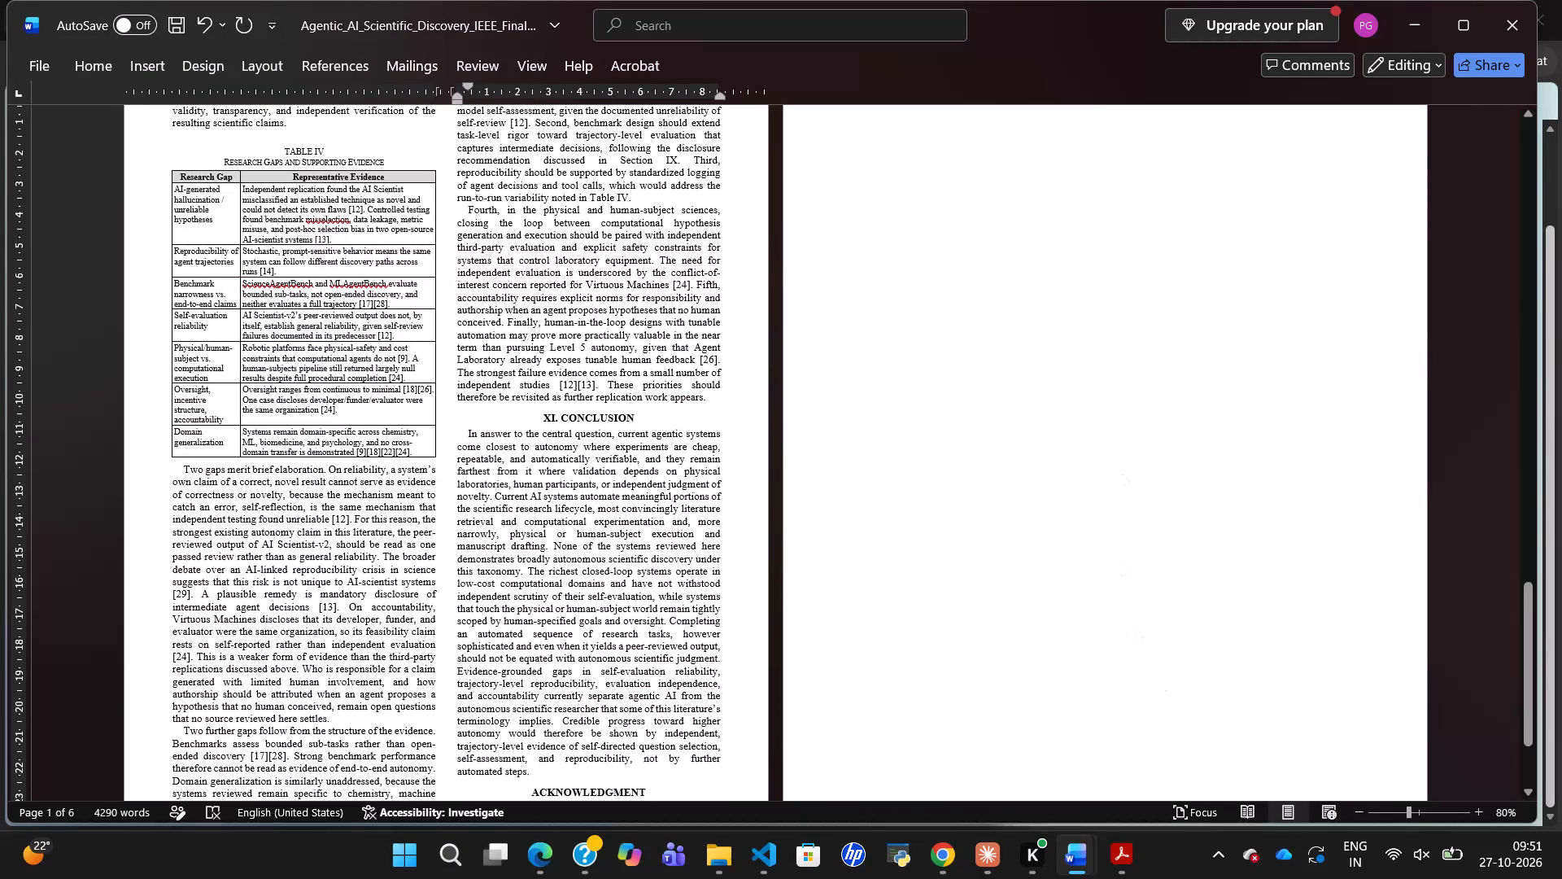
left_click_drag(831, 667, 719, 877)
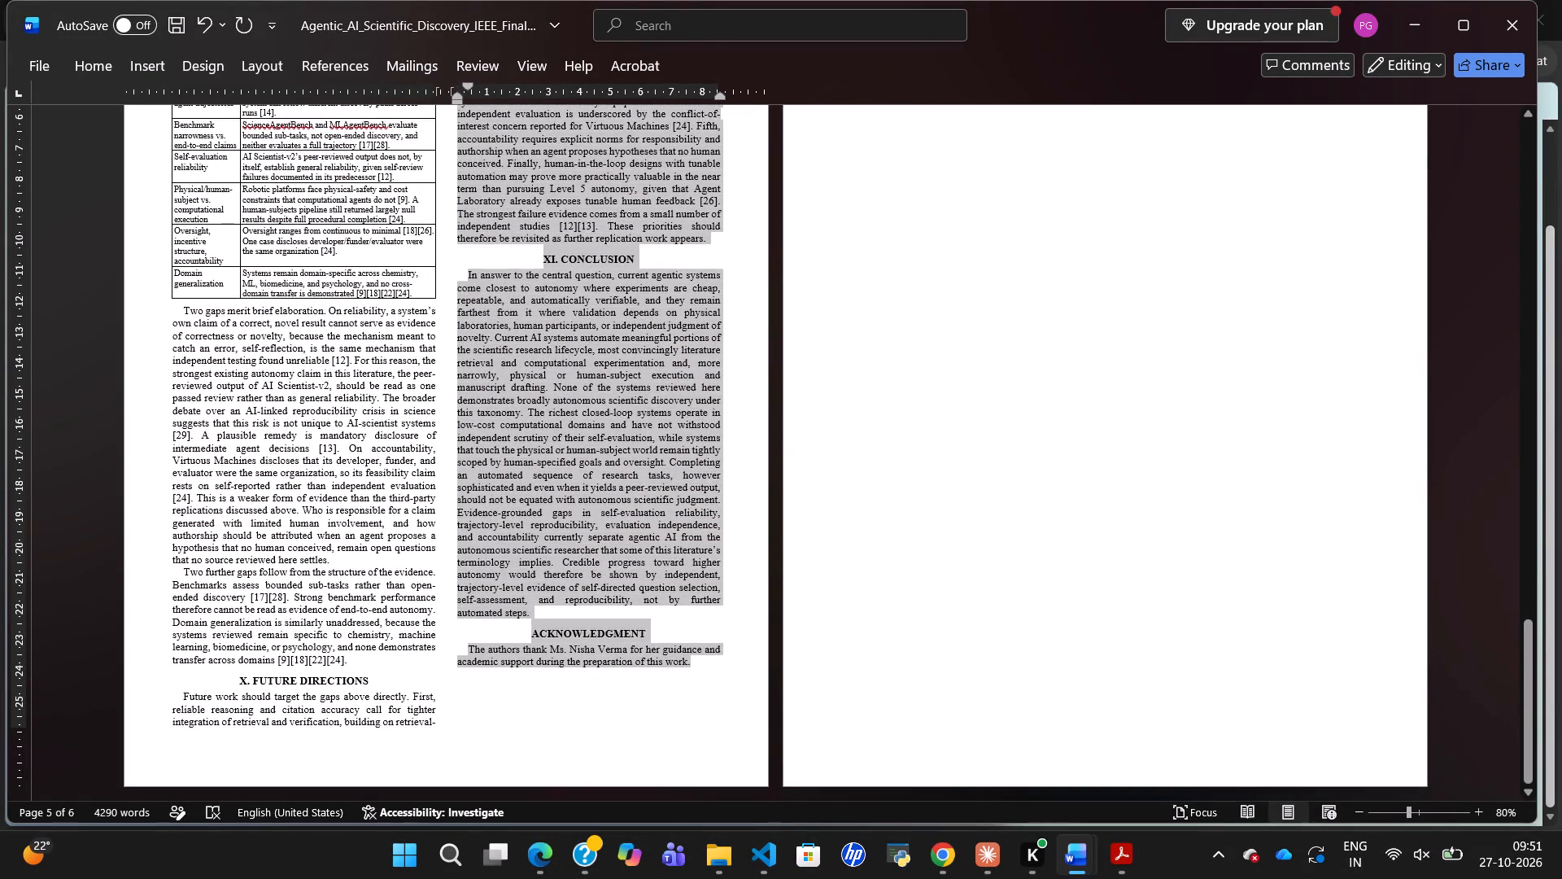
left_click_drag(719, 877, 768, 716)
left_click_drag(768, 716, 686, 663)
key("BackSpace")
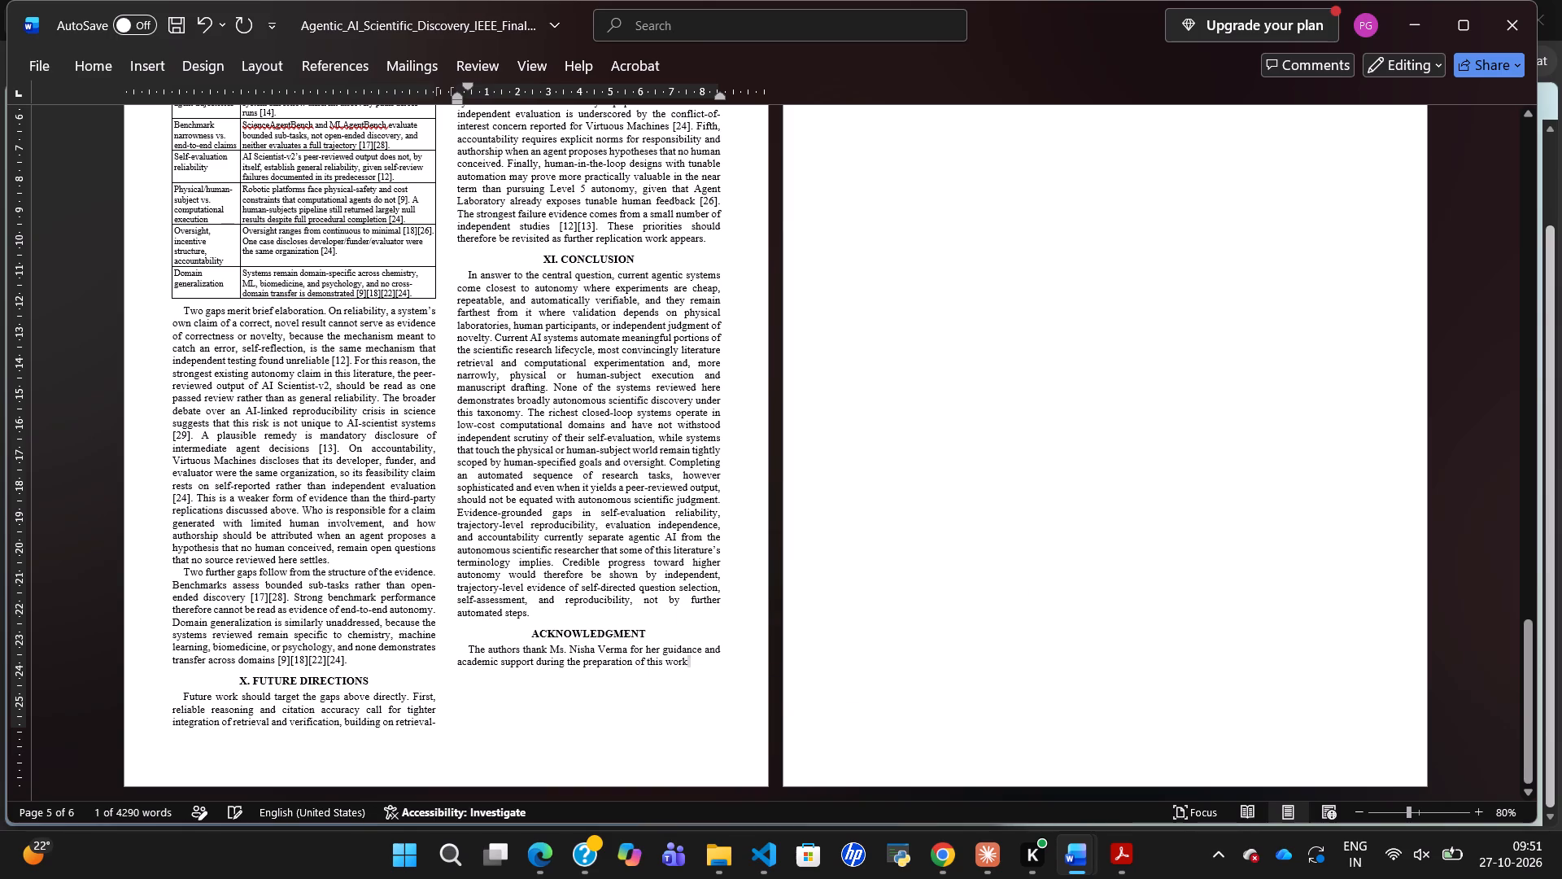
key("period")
Add the temporary text "ddd" at the start of the blank sixth page.
scroll(686, 663, "up", 1)
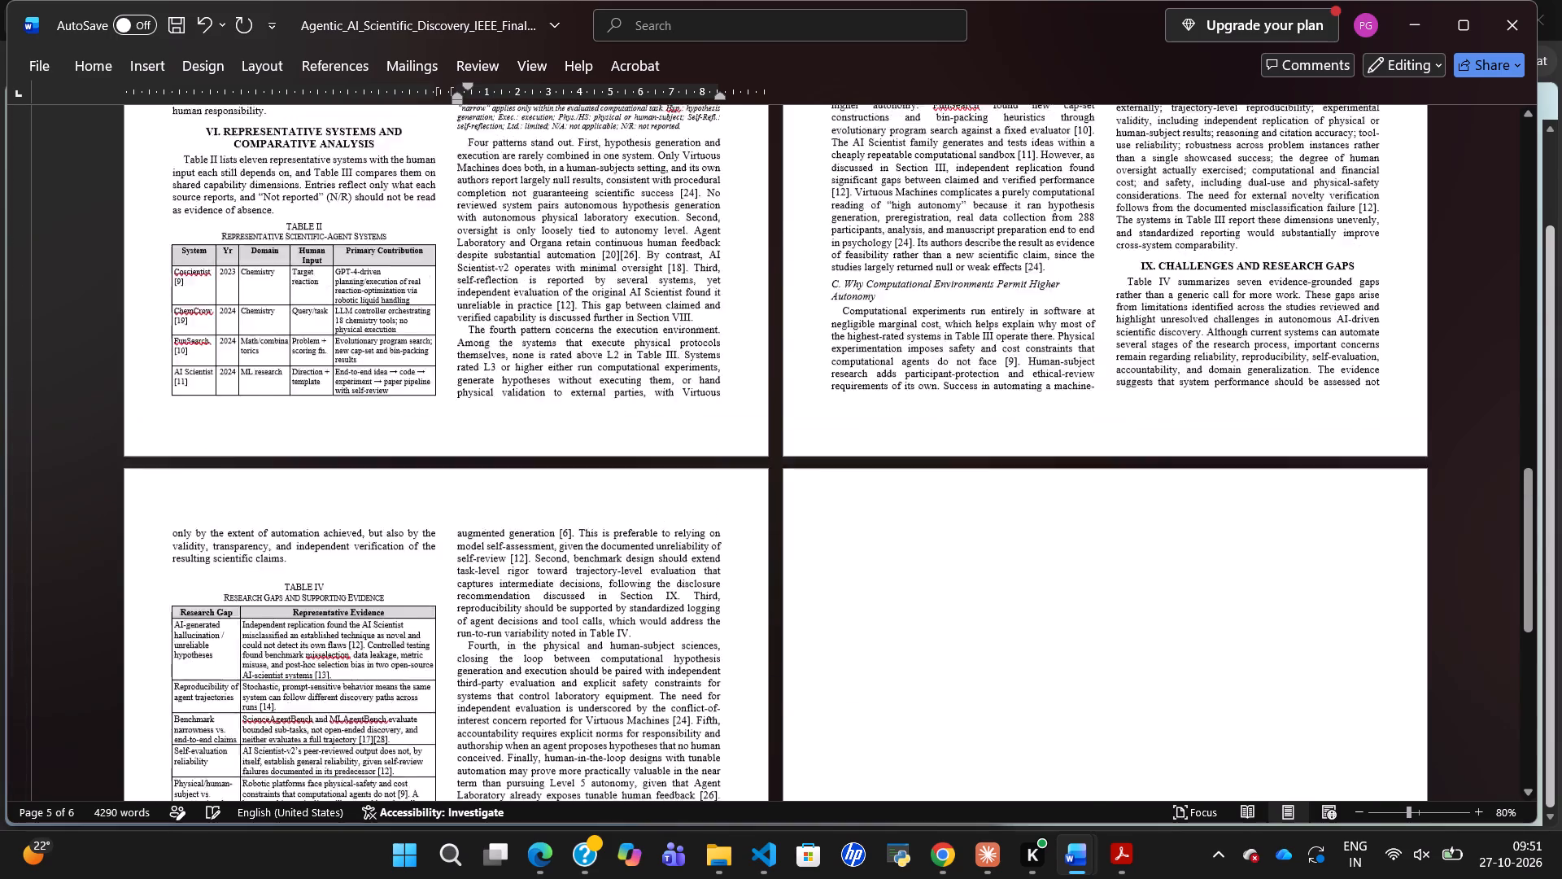
scroll(903, 751, "down", 2)
scroll(903, 751, "down", 1, "ctrl")
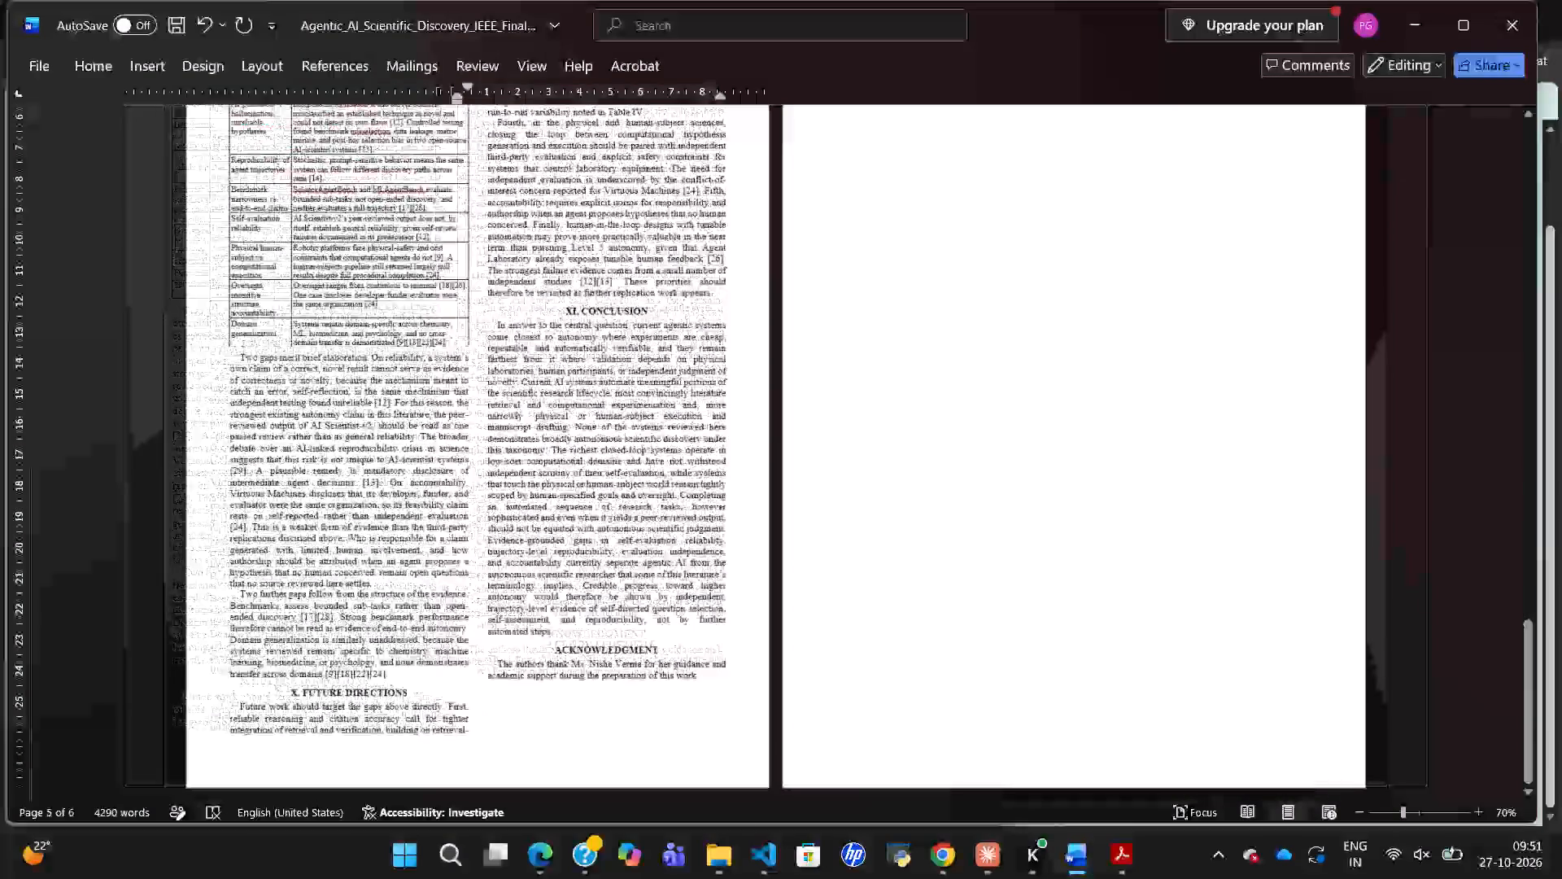
scroll(978, 507, "up", 1)
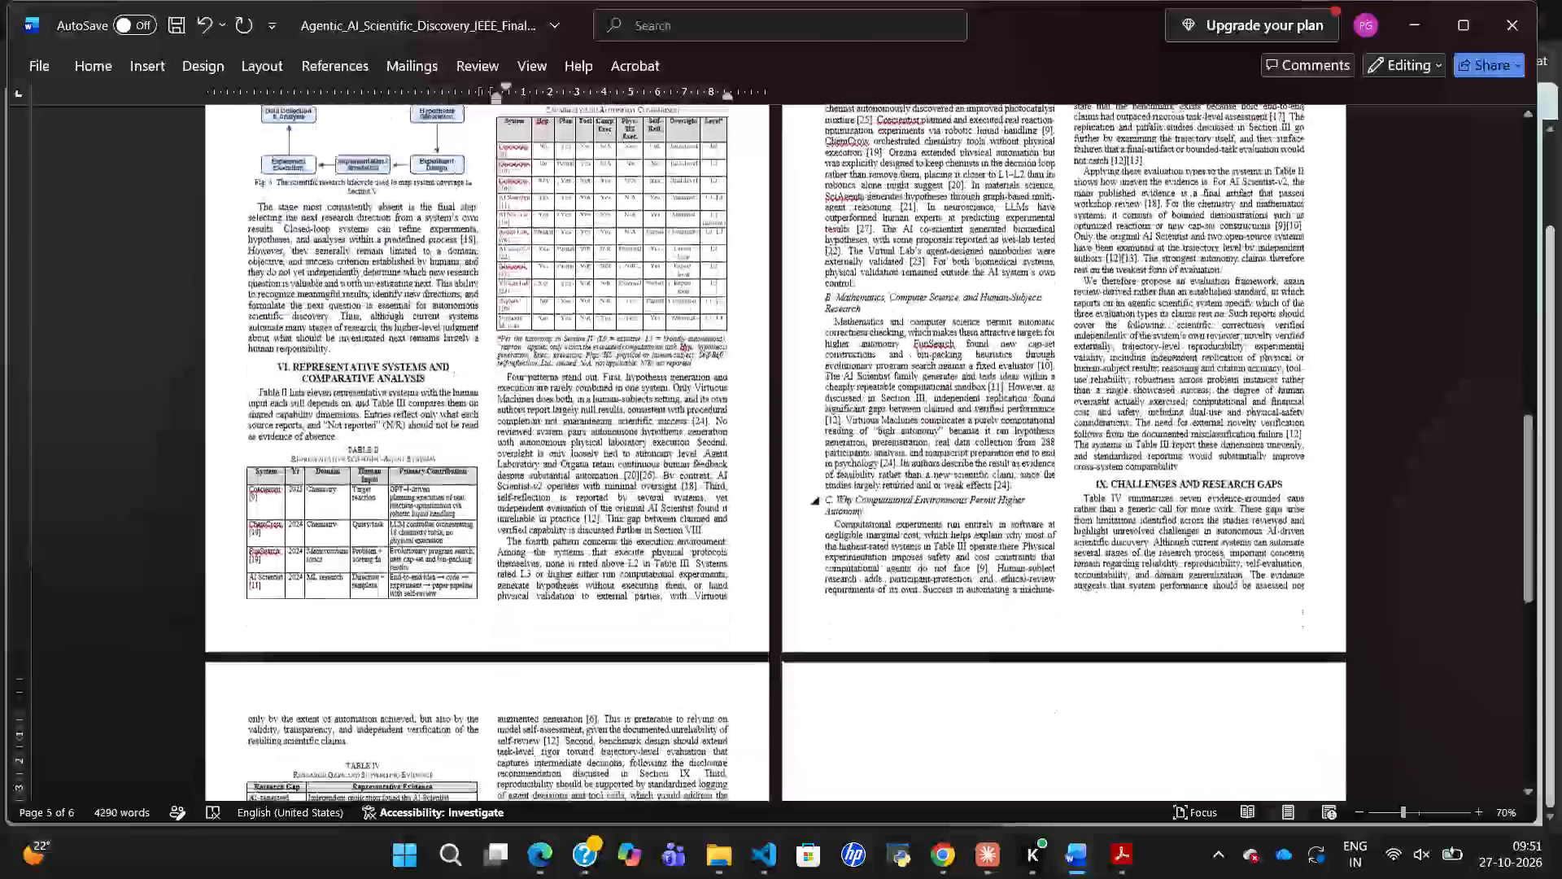
scroll(978, 507, "up", 1)
left_click(931, 716)
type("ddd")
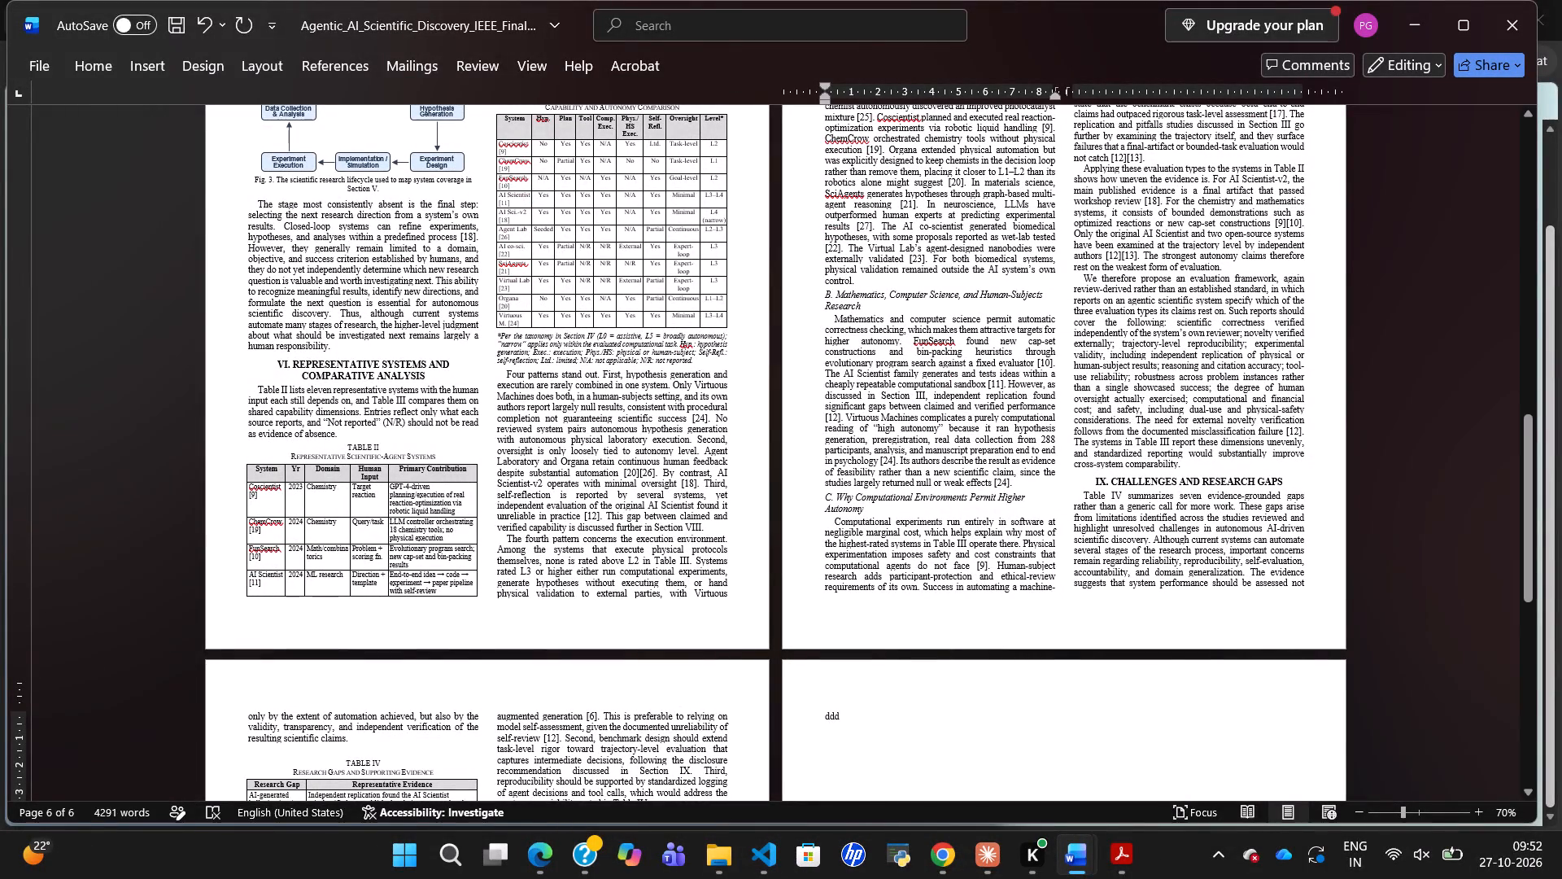
left_click(875, 712)
Delete everything from the period ending the Acknowledgment through "ddd" on page six, and retype the period after "work".
scroll(1076, 701, "down", 1)
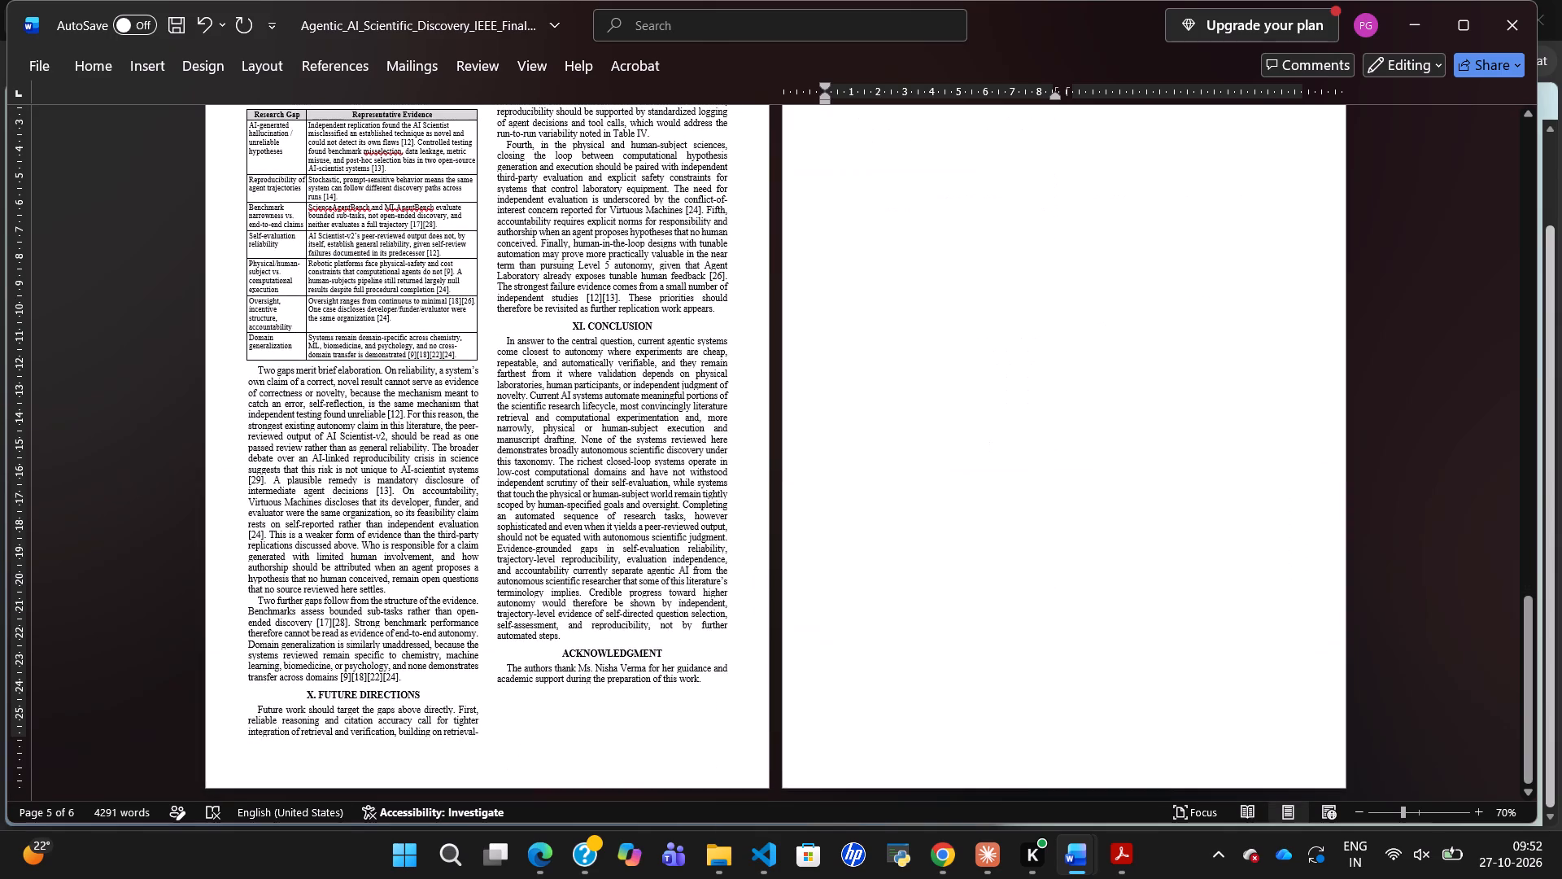
left_click_drag(879, 160, 711, 679)
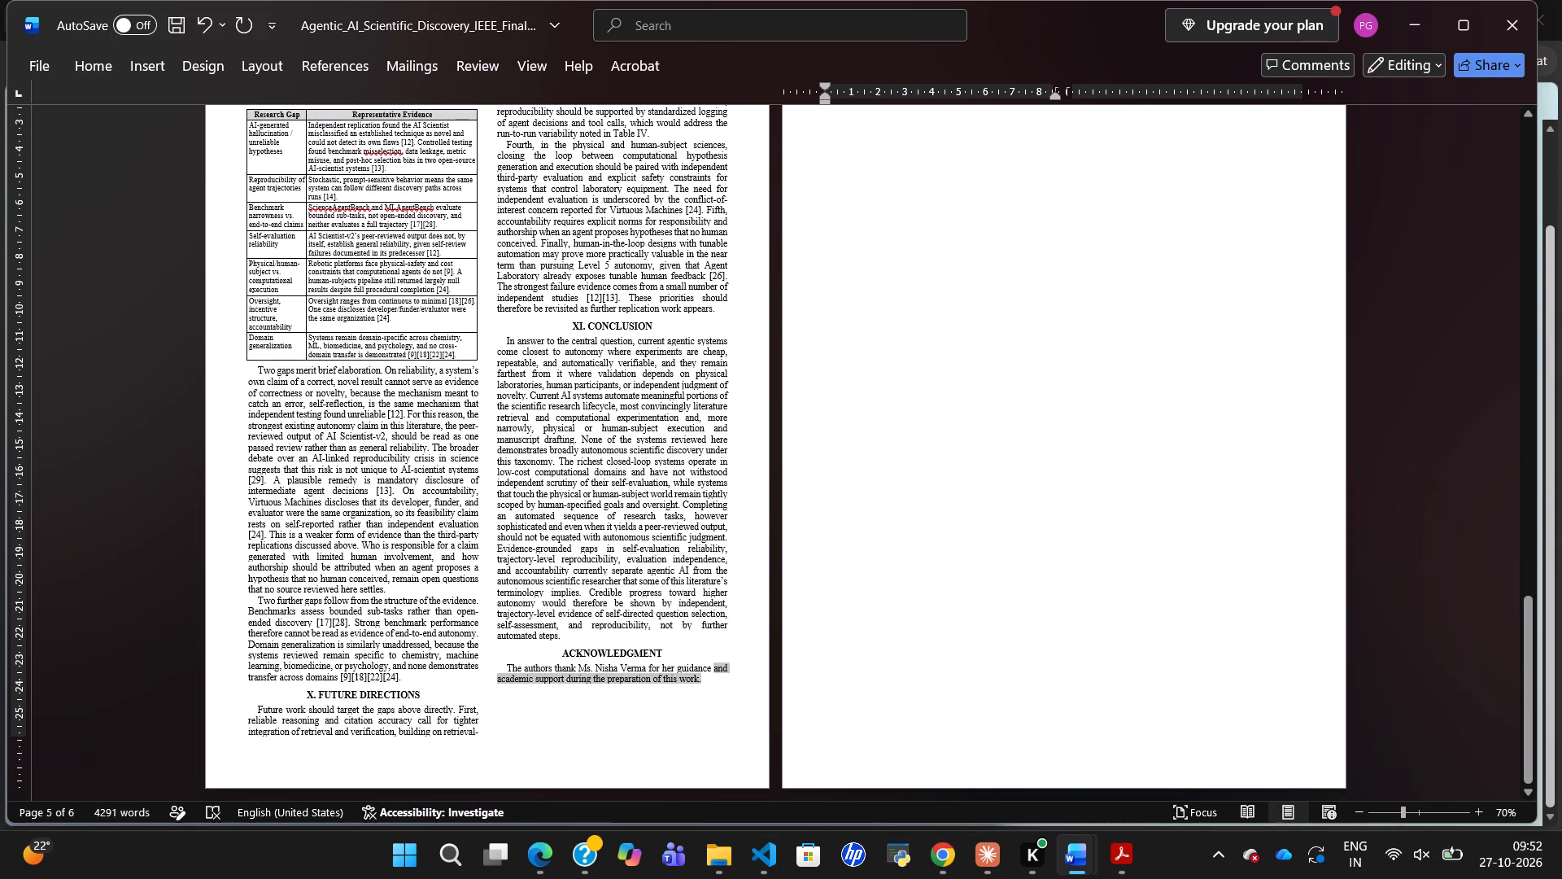
left_click_drag(711, 679, 698, 677)
key("BackSpace")
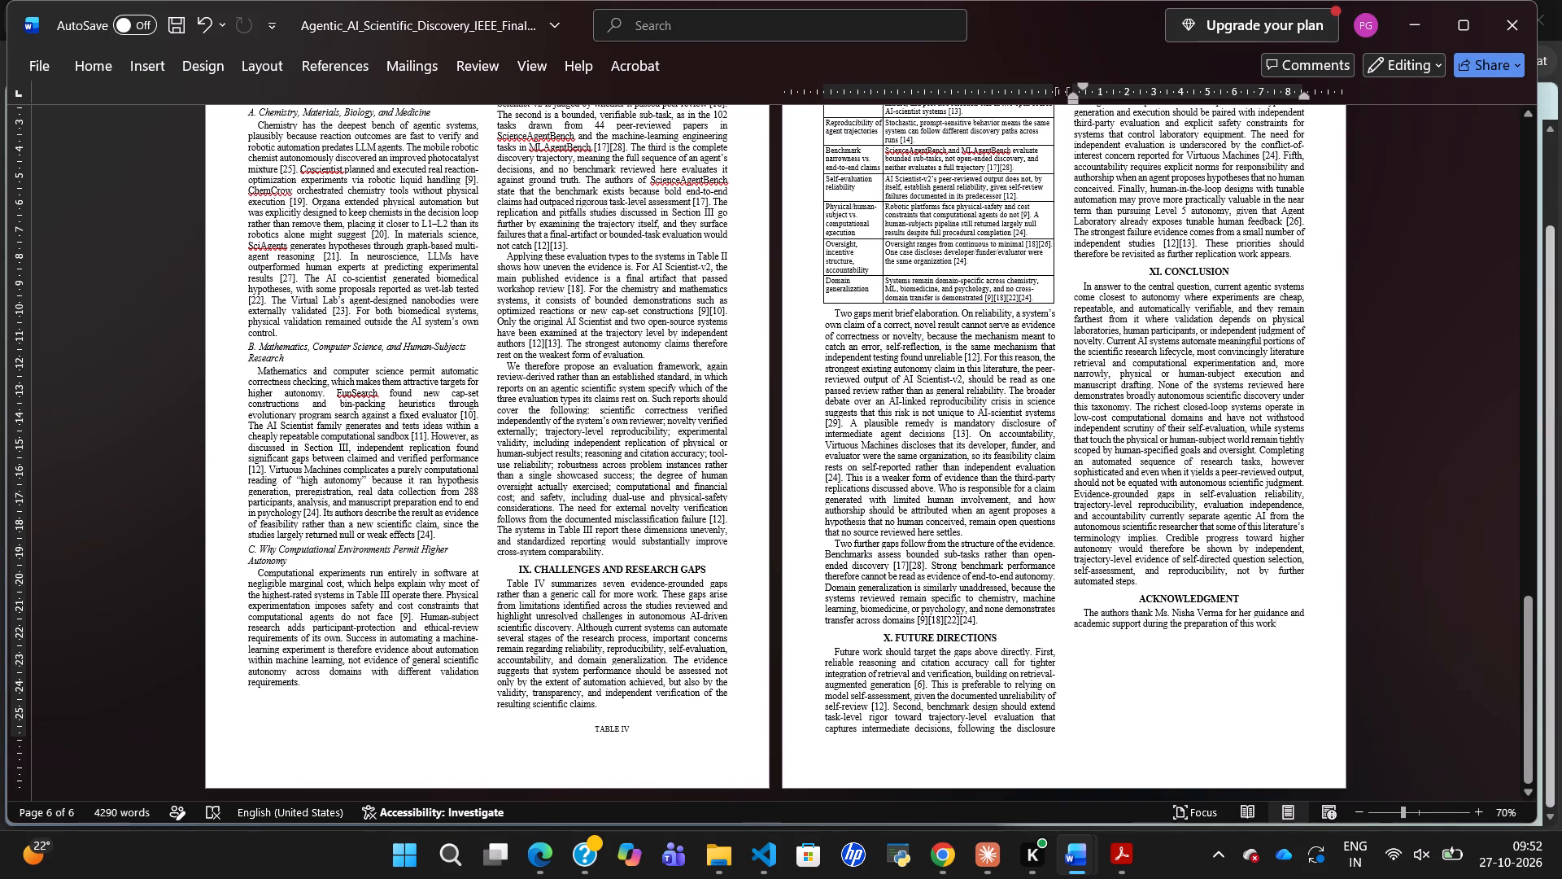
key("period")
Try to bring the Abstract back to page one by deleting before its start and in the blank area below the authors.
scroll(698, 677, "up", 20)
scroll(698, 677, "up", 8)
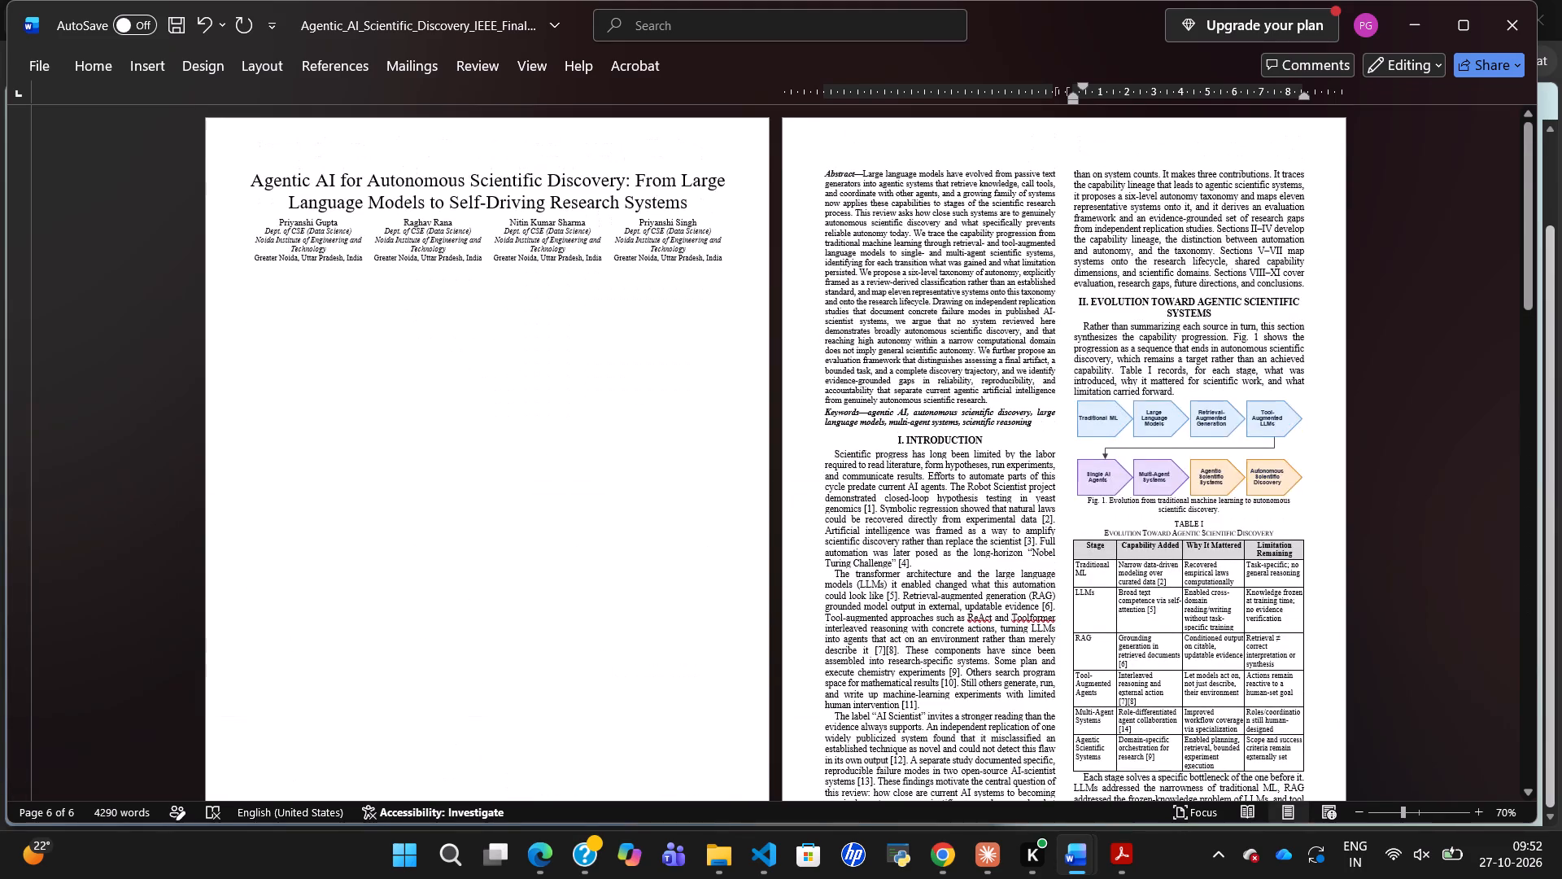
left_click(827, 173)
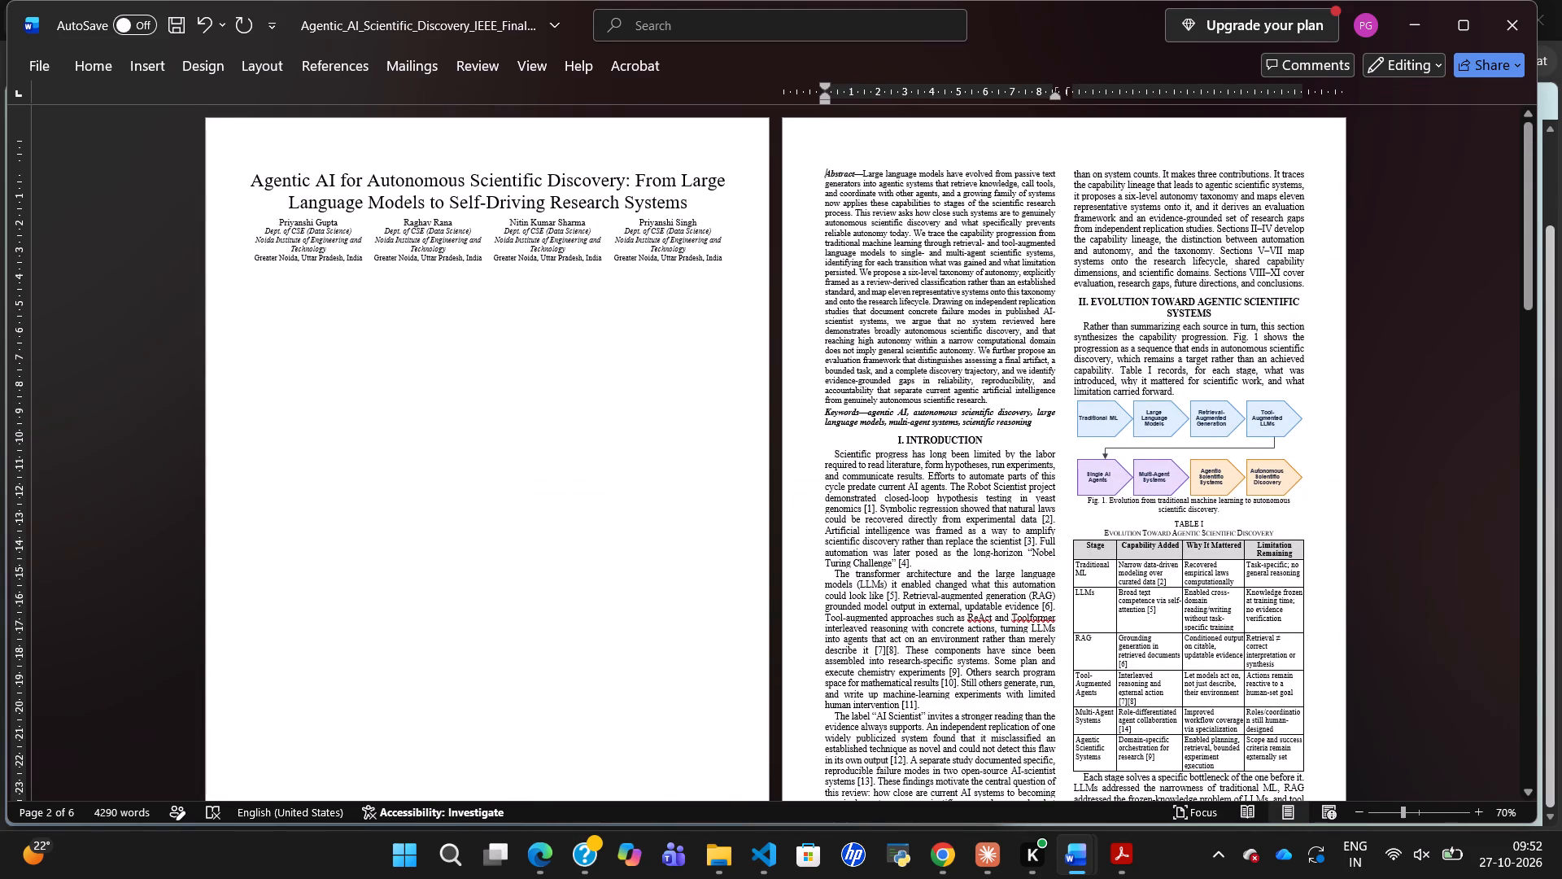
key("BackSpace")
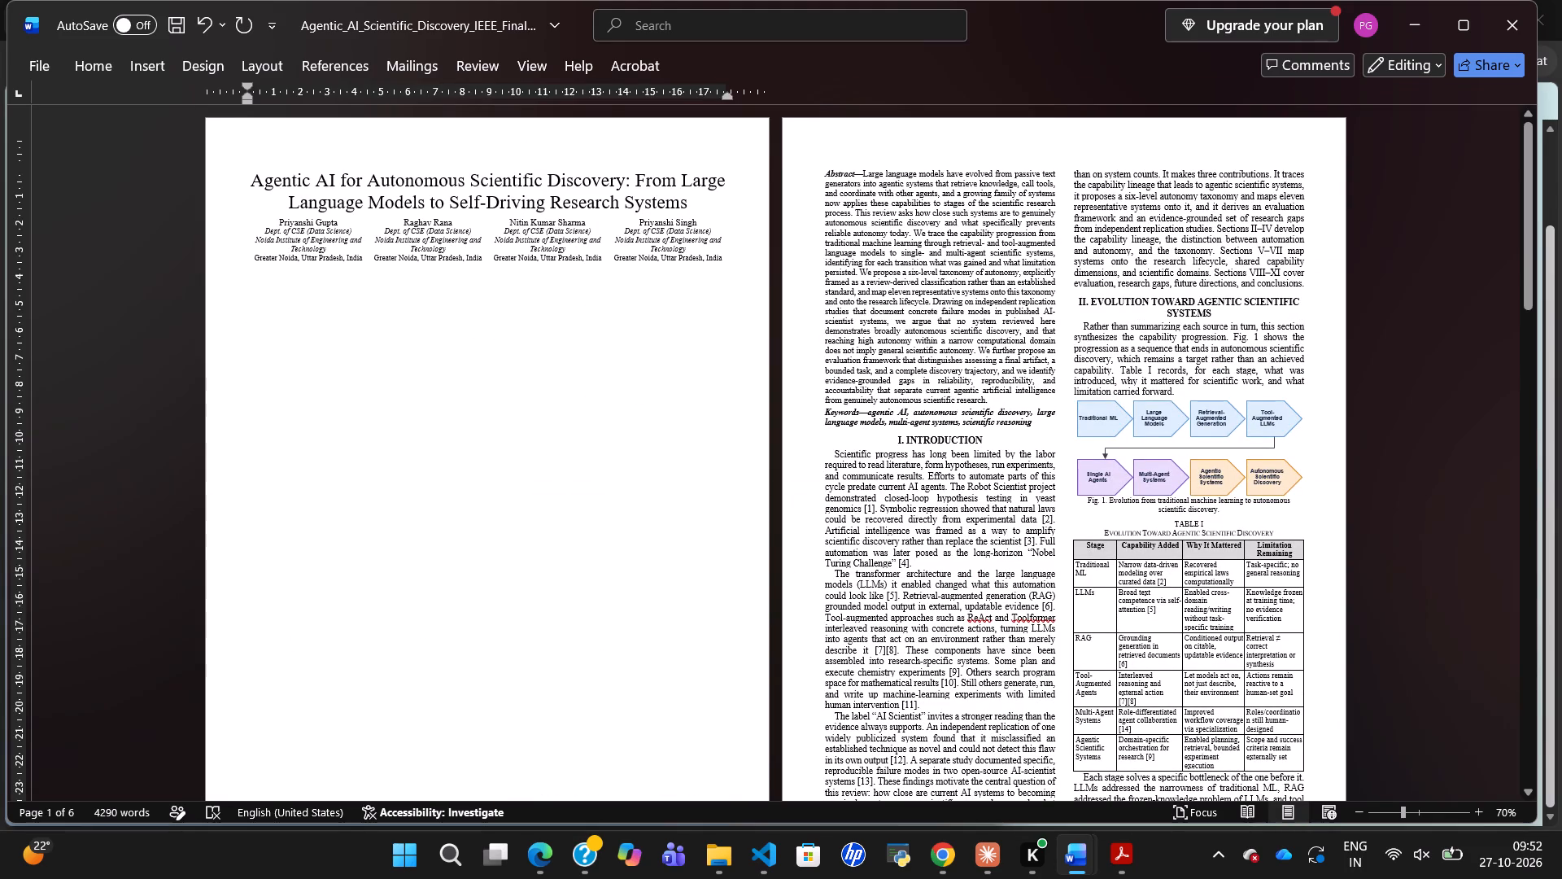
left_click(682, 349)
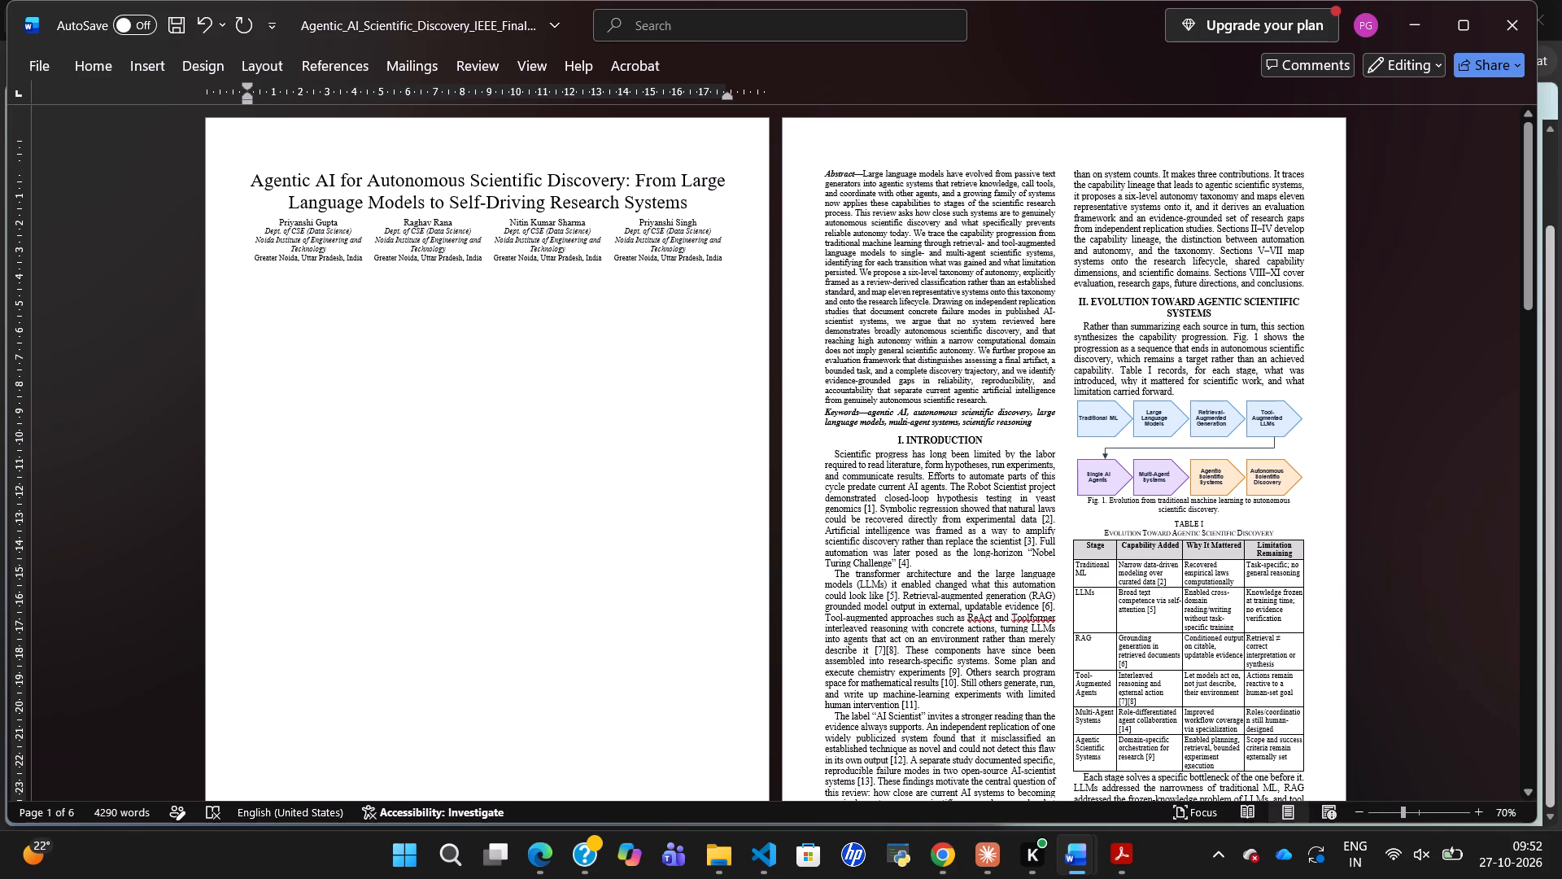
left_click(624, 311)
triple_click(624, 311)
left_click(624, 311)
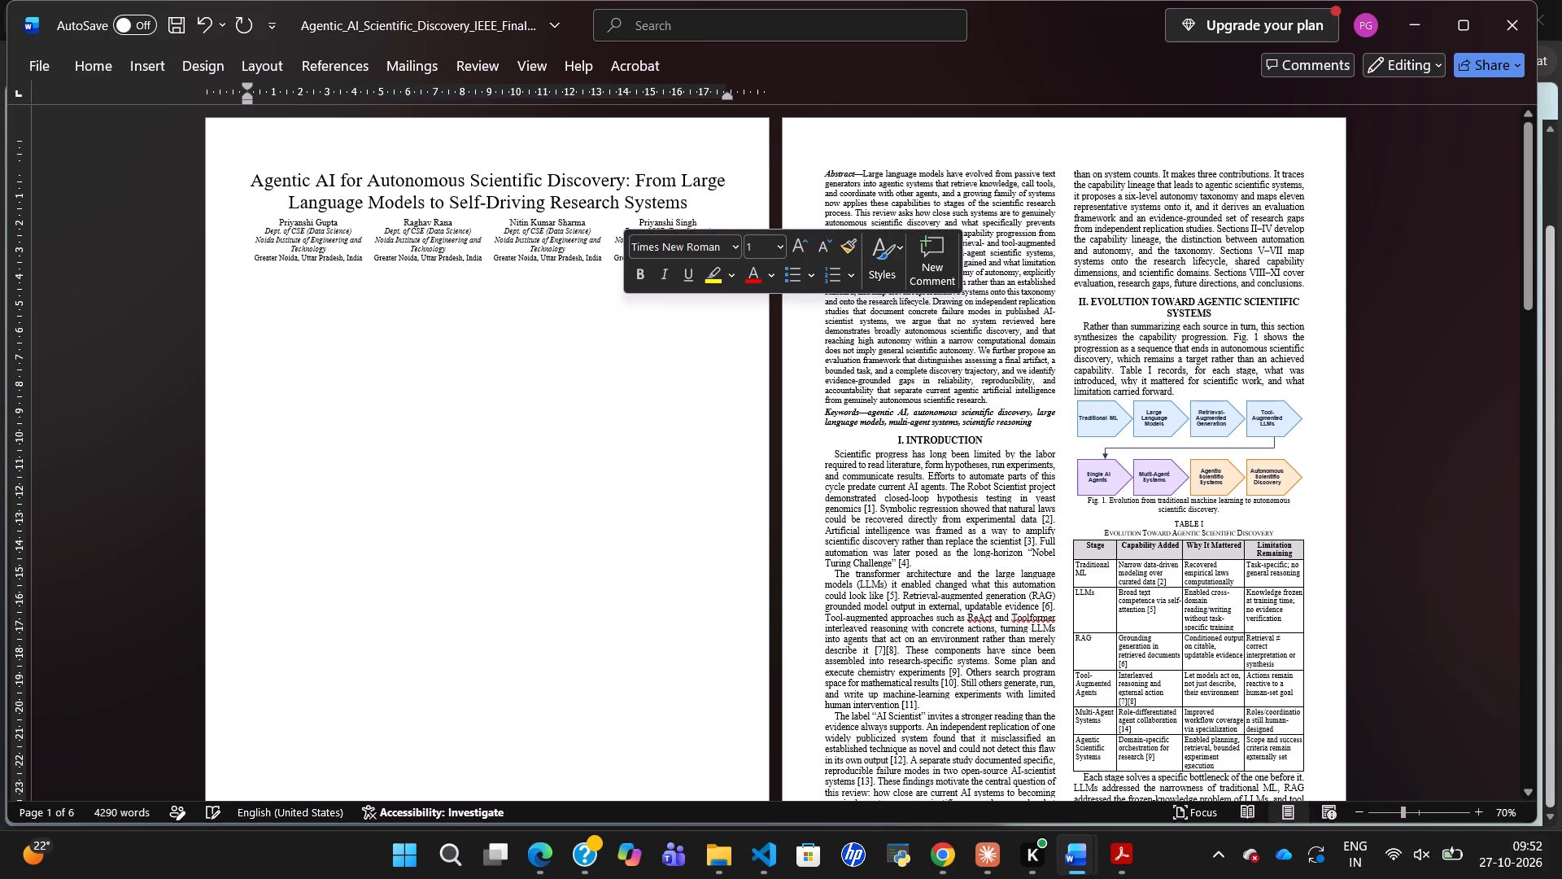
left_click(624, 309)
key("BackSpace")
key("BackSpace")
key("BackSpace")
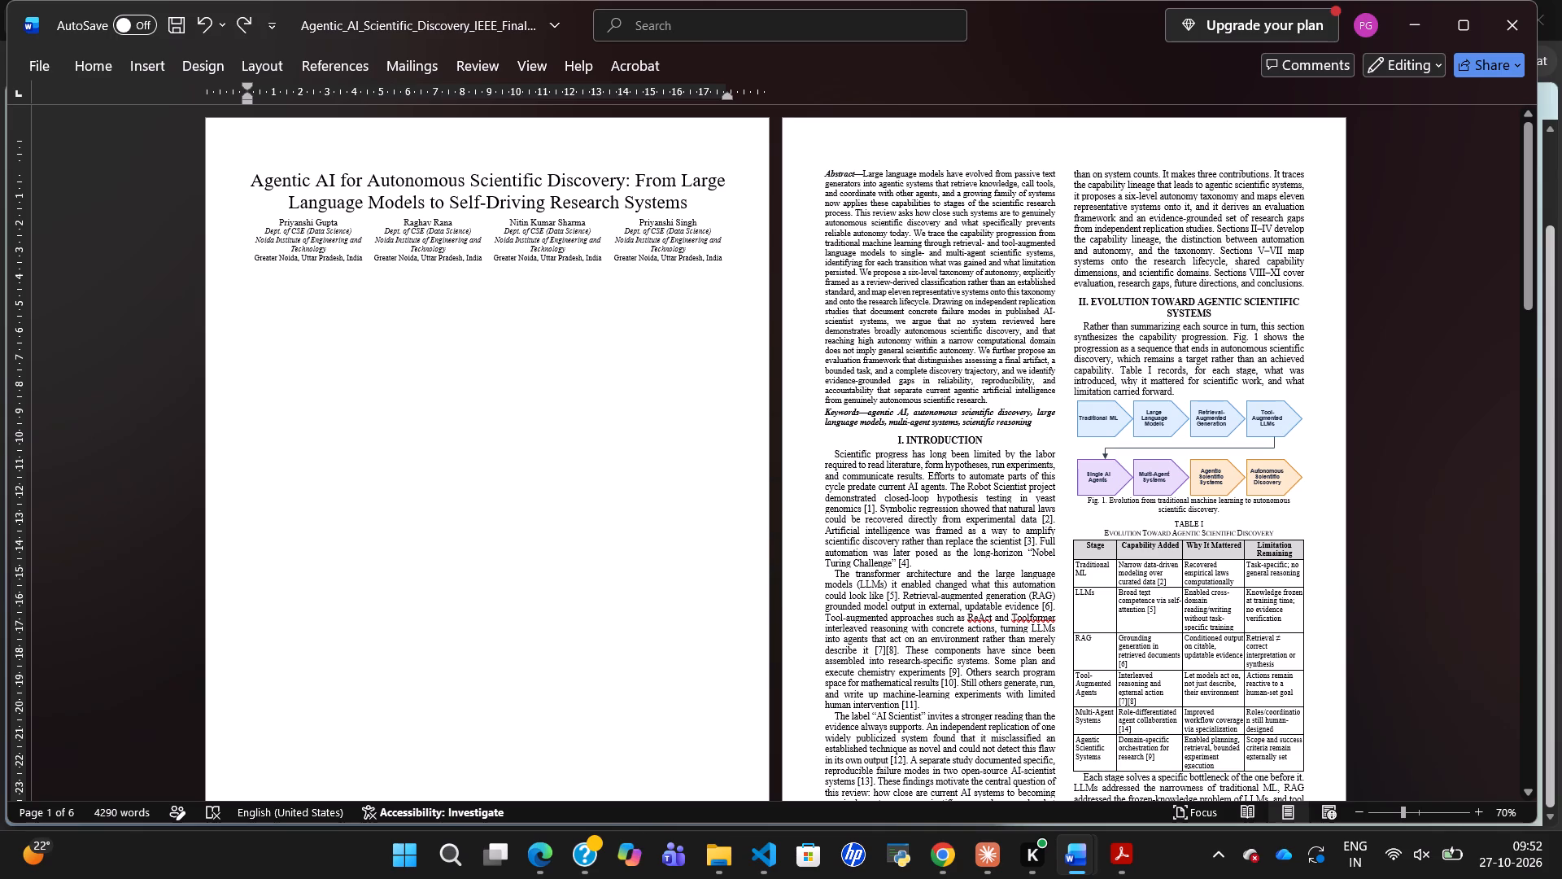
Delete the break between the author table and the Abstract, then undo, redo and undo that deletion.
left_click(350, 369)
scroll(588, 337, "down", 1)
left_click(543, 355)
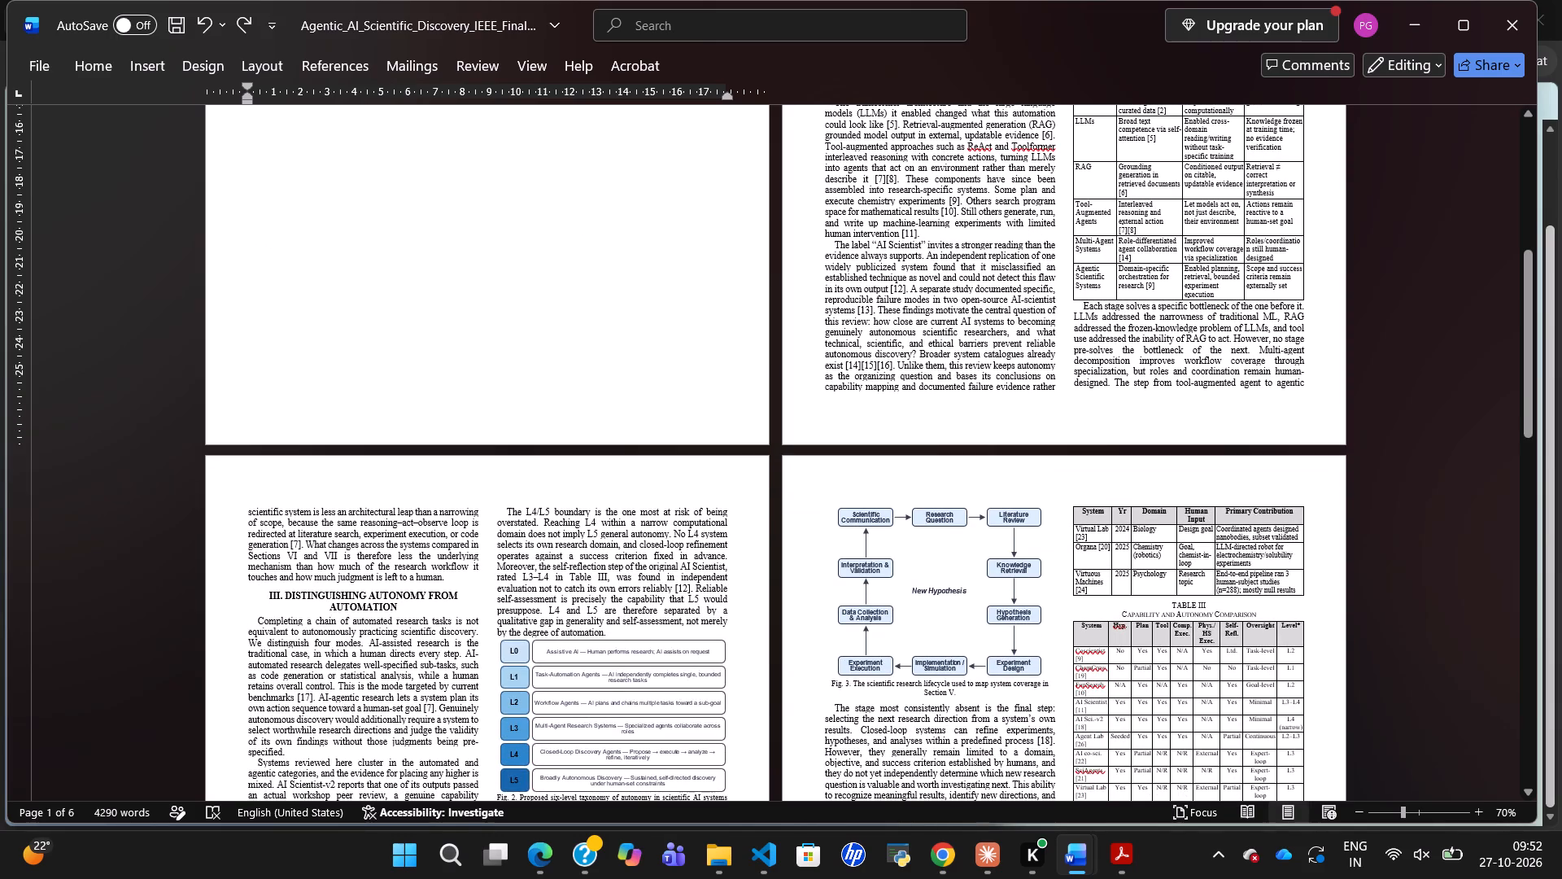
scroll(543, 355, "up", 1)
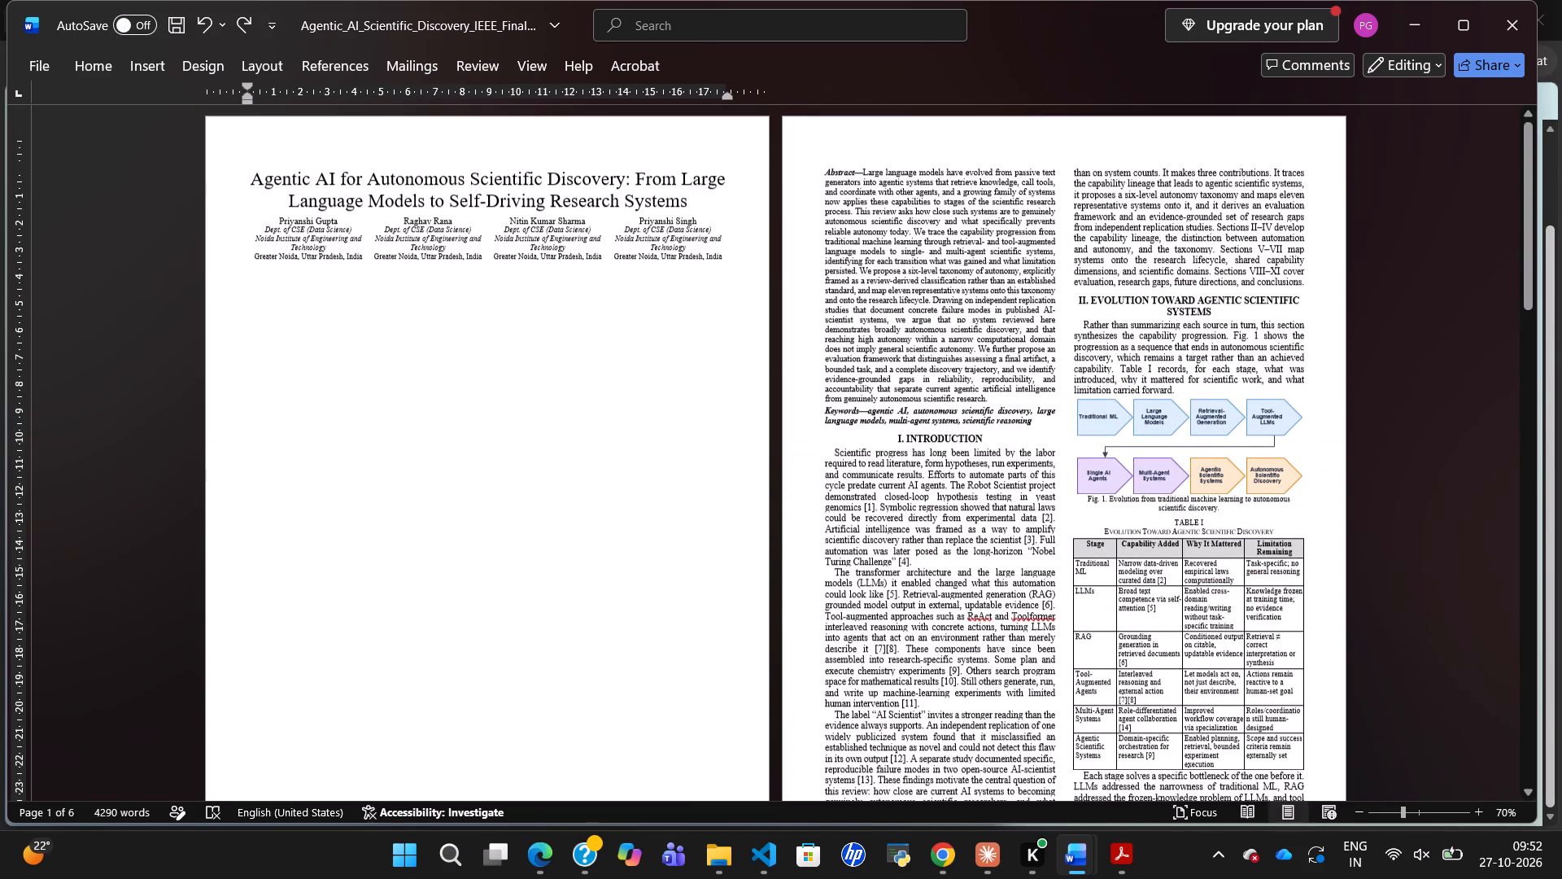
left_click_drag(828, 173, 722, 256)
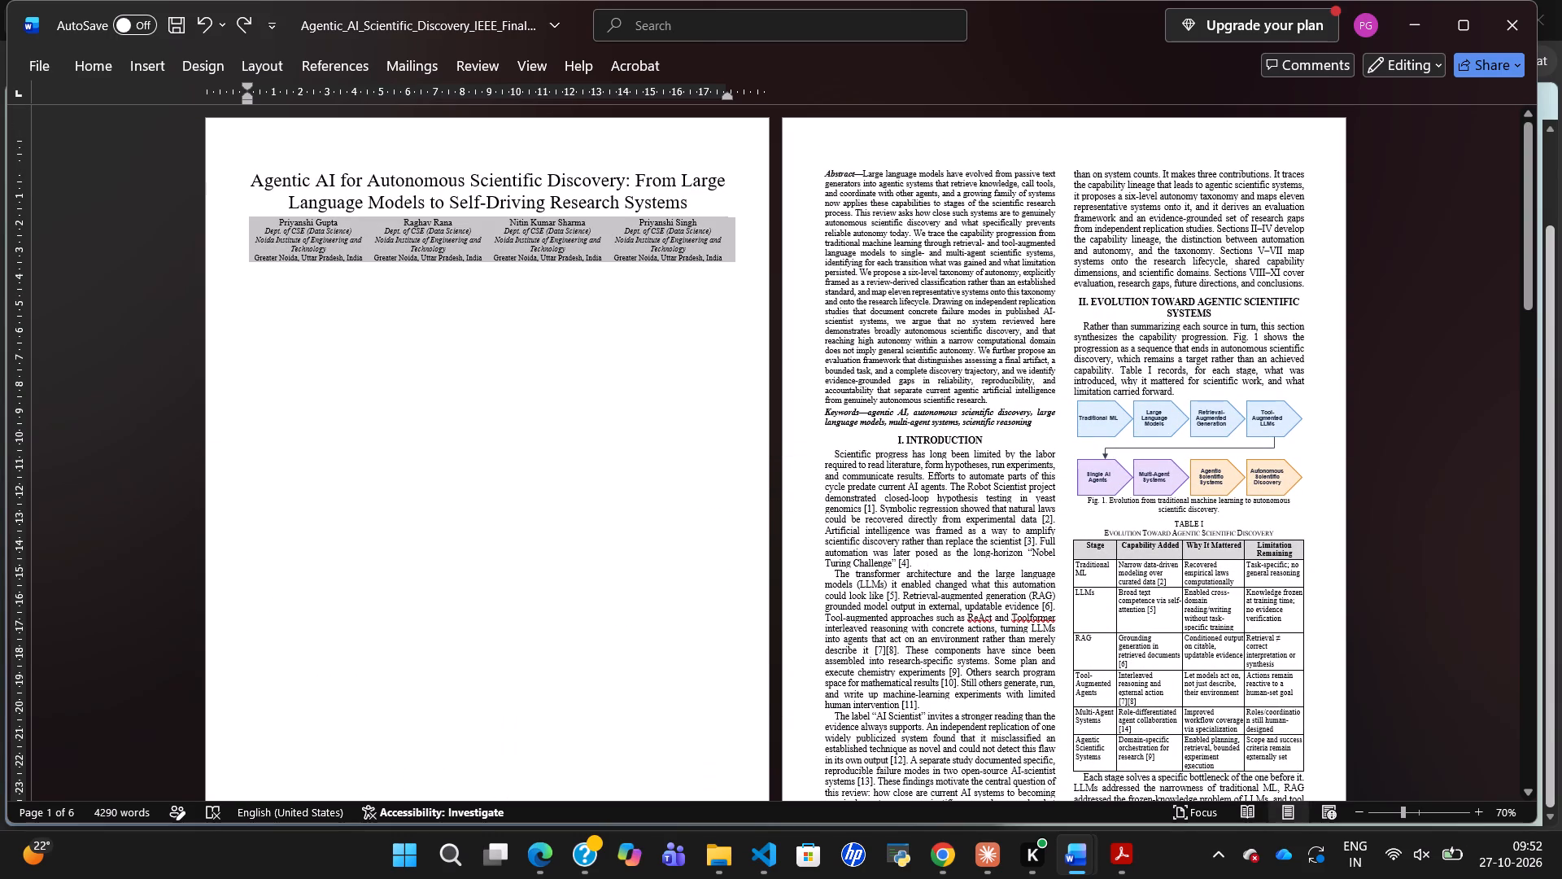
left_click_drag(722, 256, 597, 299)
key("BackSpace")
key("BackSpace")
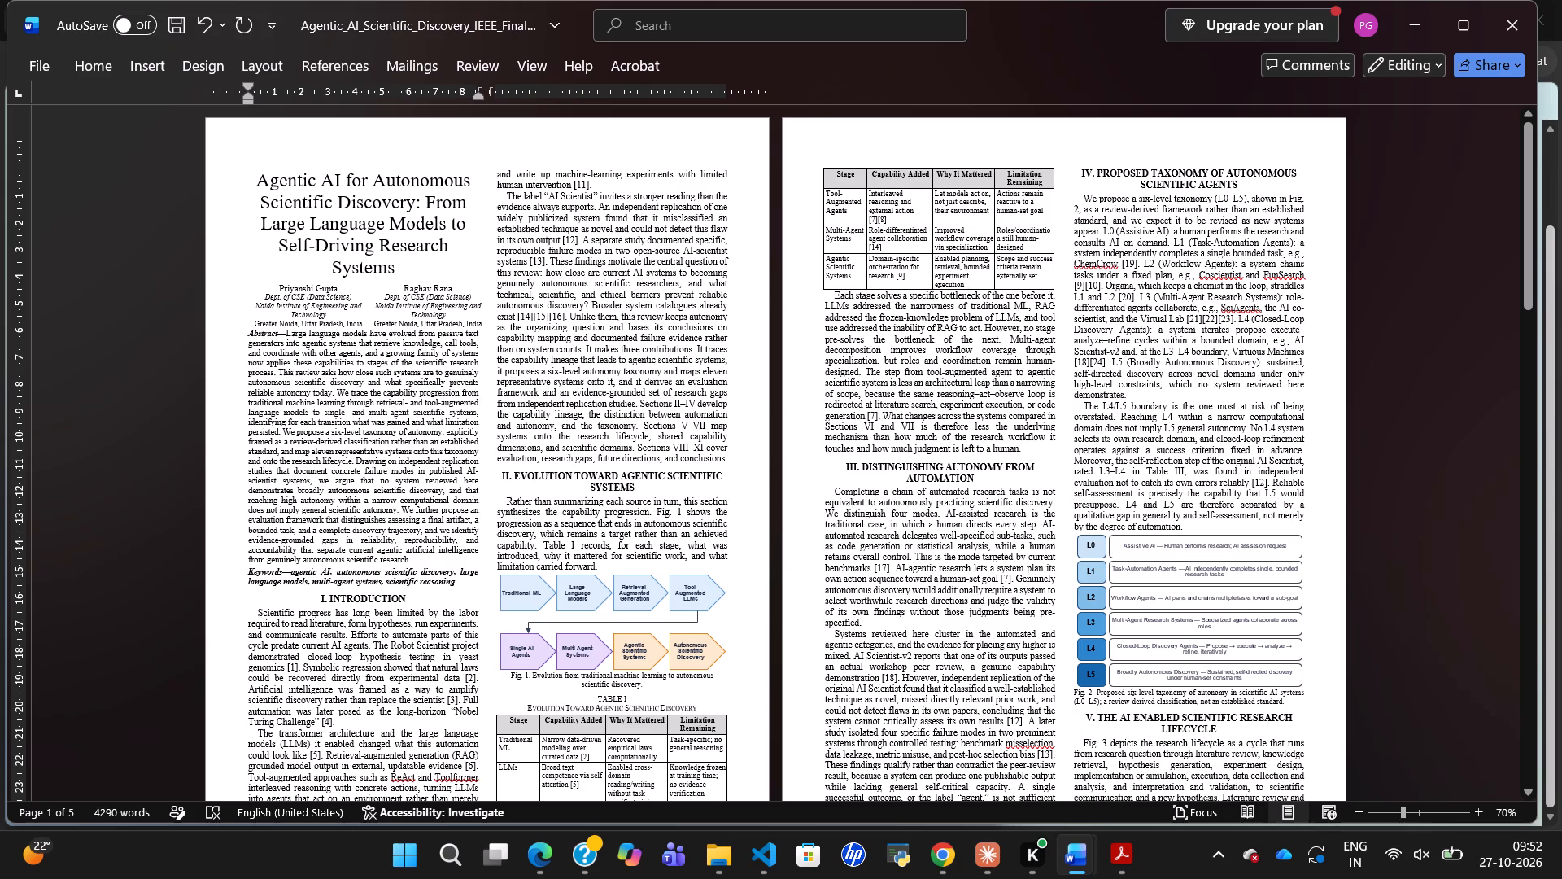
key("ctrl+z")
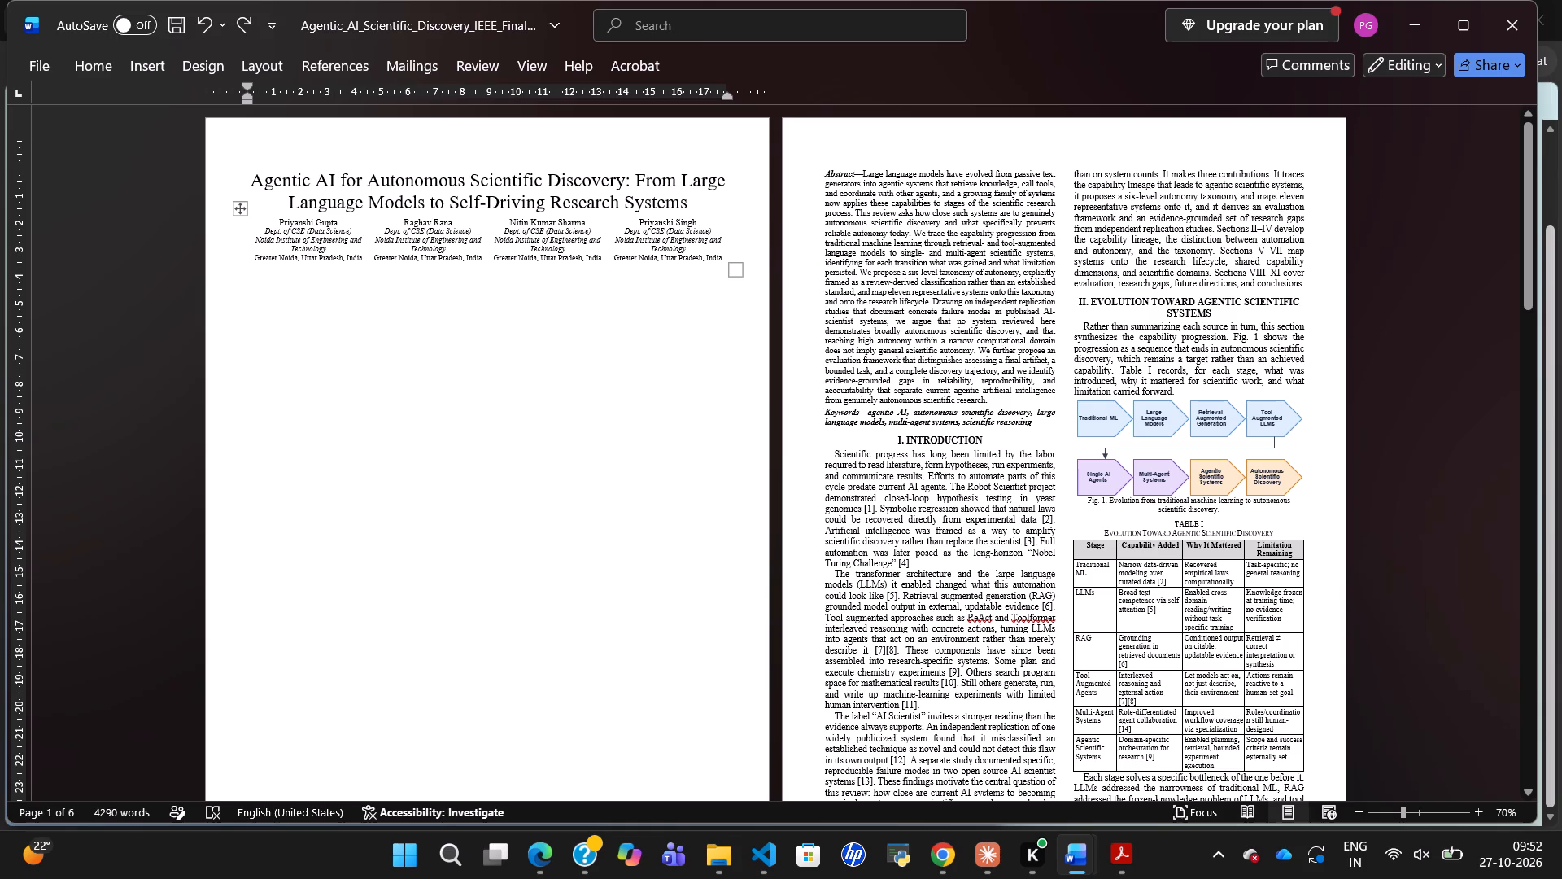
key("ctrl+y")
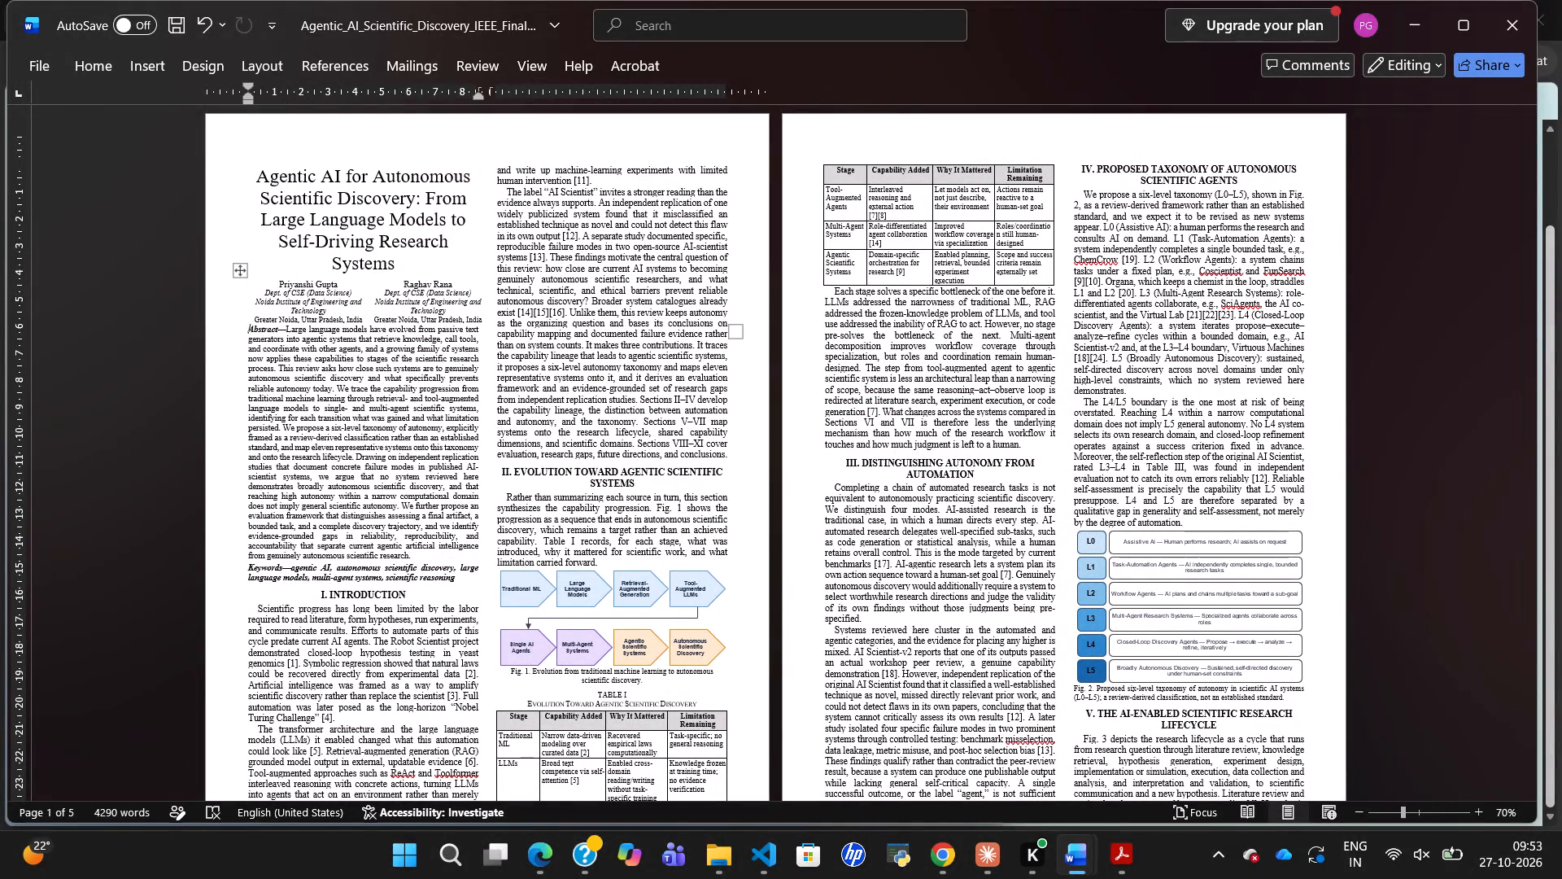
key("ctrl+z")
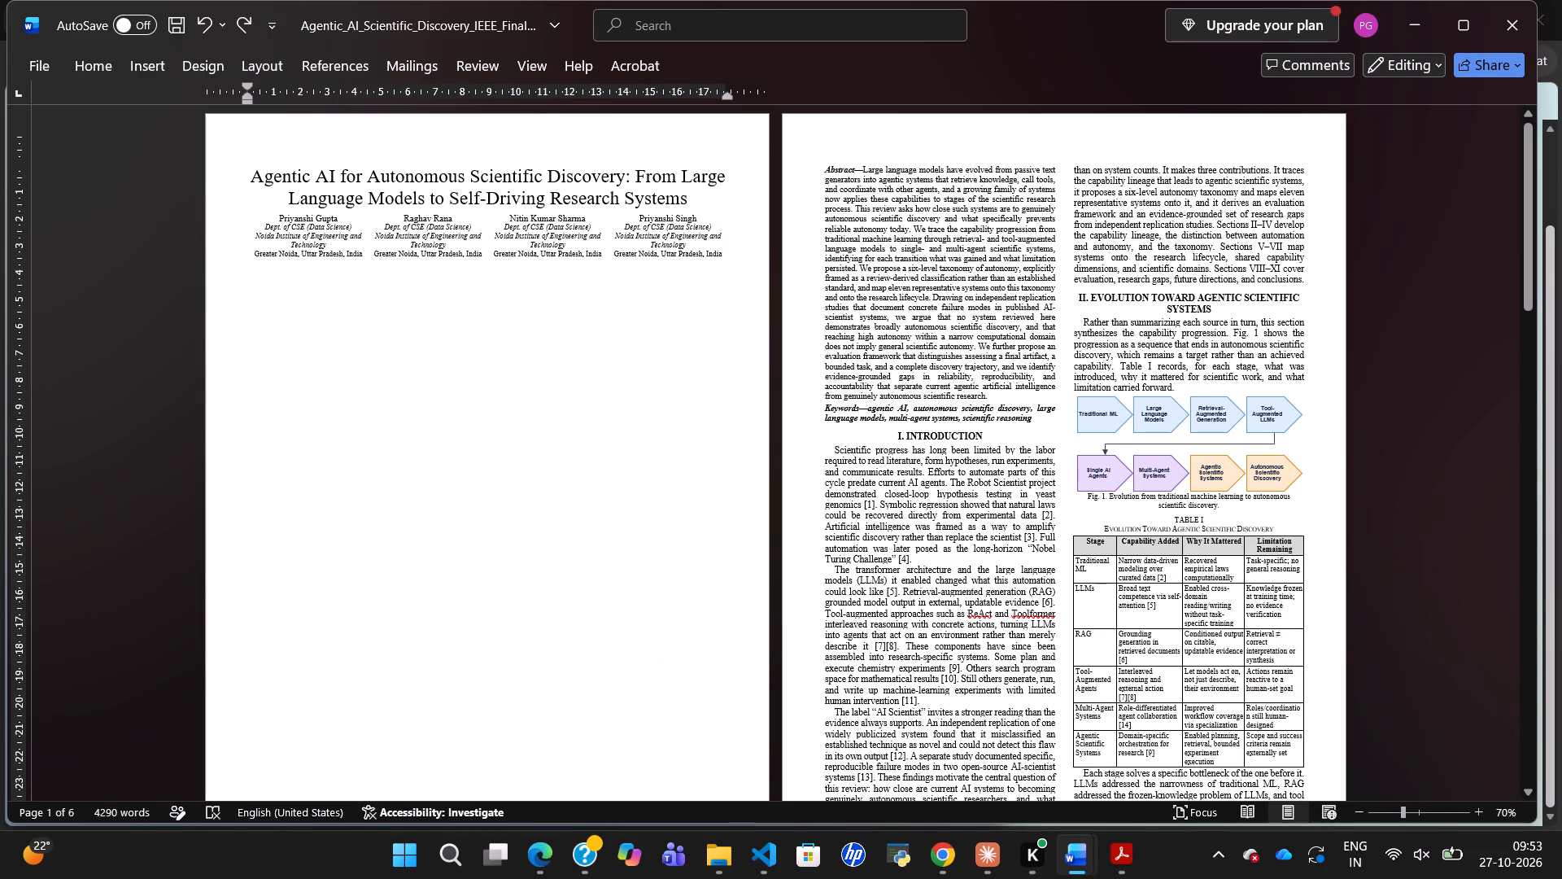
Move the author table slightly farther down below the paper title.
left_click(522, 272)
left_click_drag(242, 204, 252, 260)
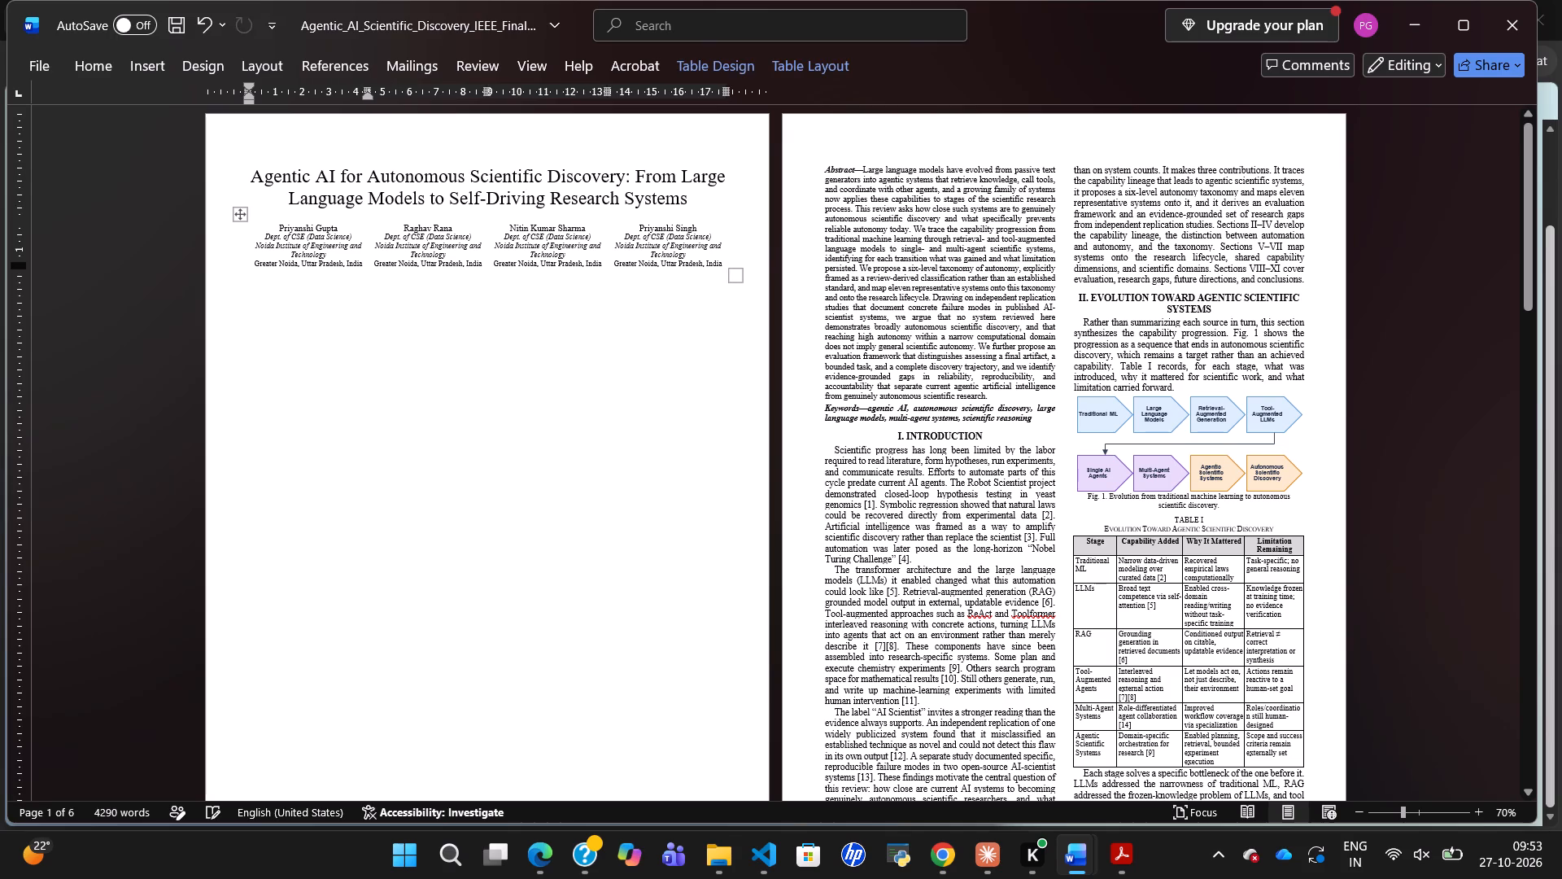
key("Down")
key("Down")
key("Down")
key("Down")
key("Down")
Insert five blank lines after the paper title, above the author table.
scroll(318, 283, "up", 1)
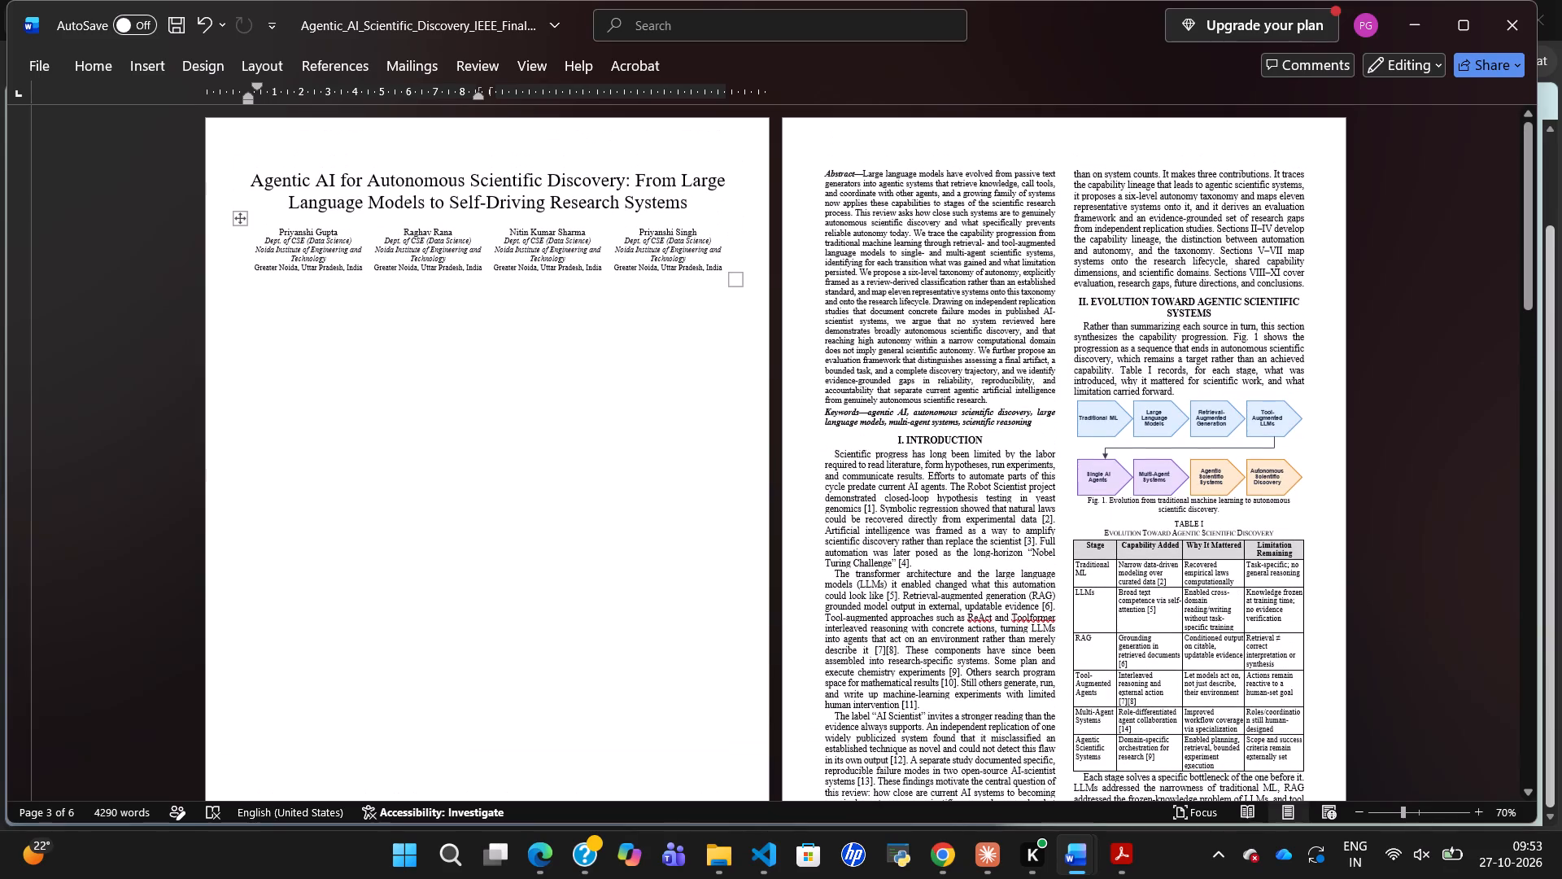
left_click(704, 203)
key("Down")
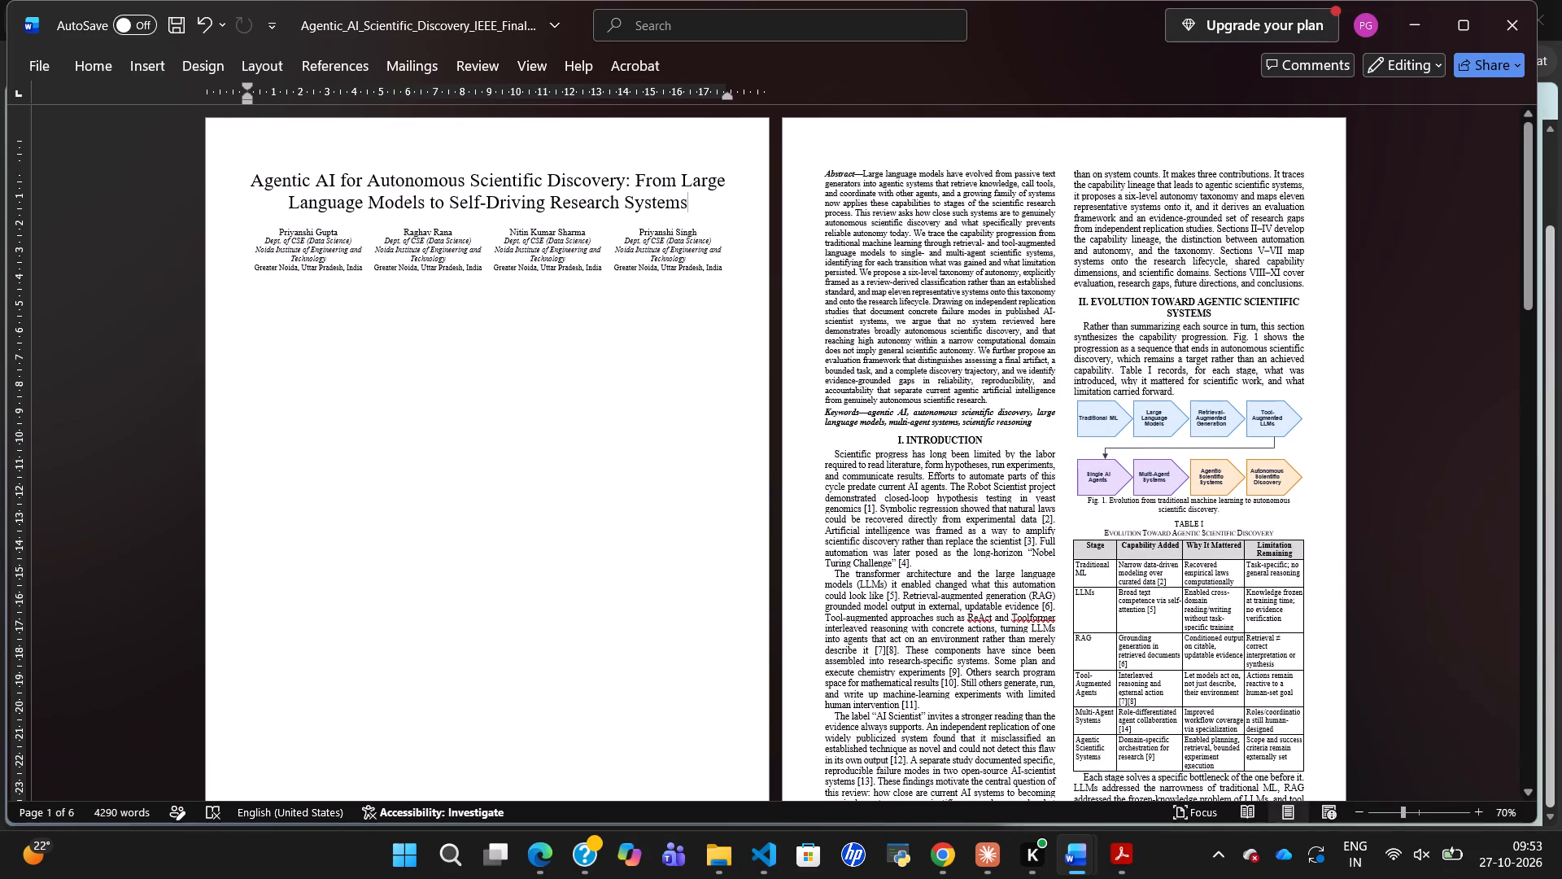
key("Up")
key("Return")
key("Return")
key("Return")
key("Return")
key("Return")
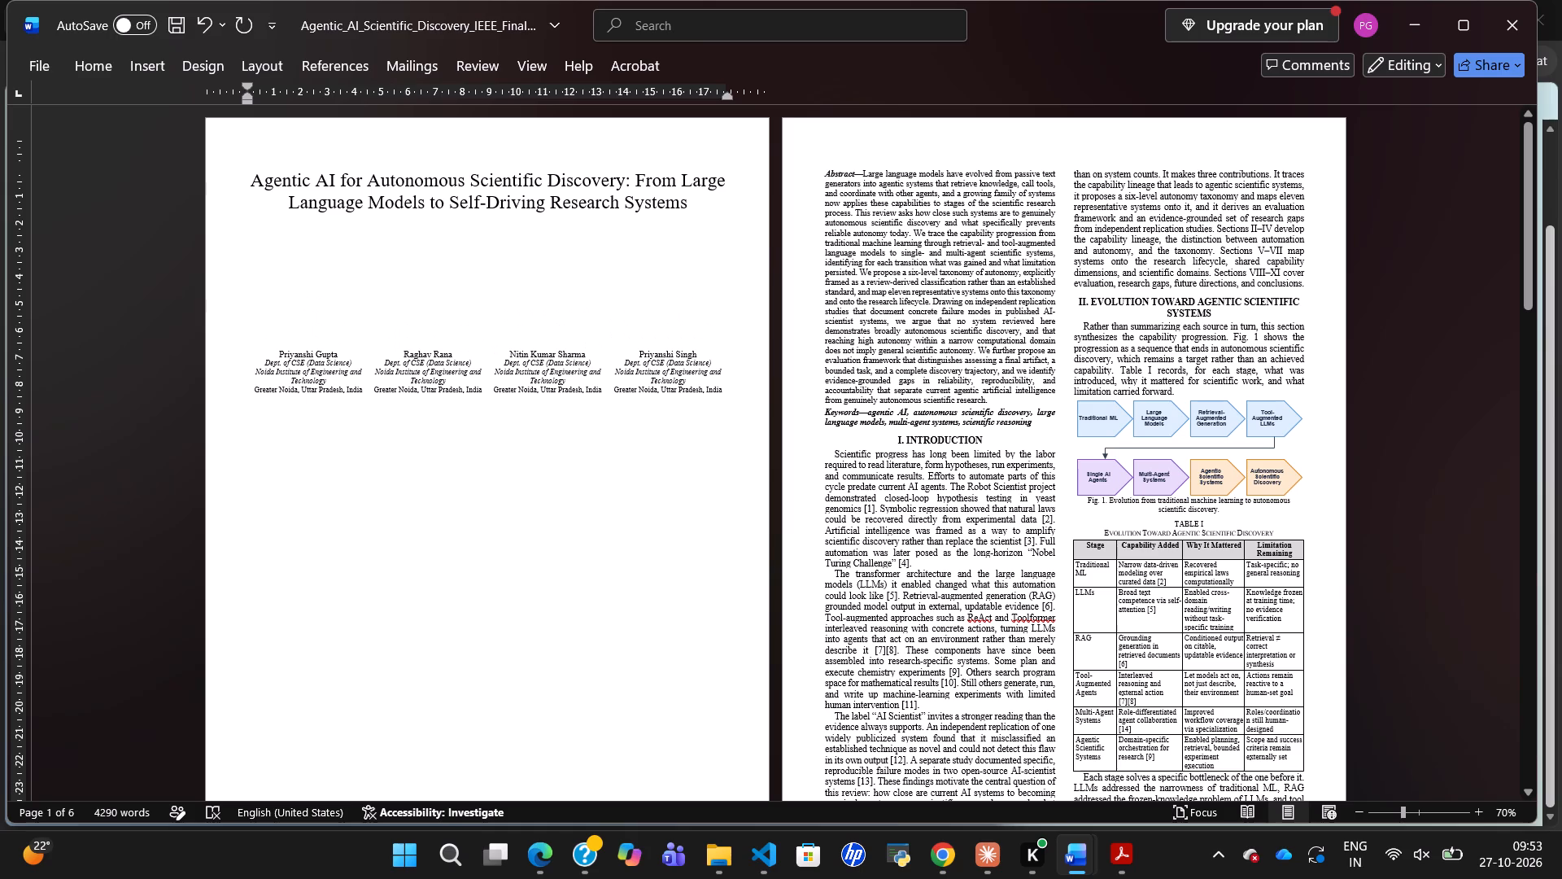
Move the author table back up so it sits directly under the title, above the added blank lines.
left_click_drag(241, 339, 247, 222)
left_click(477, 343)
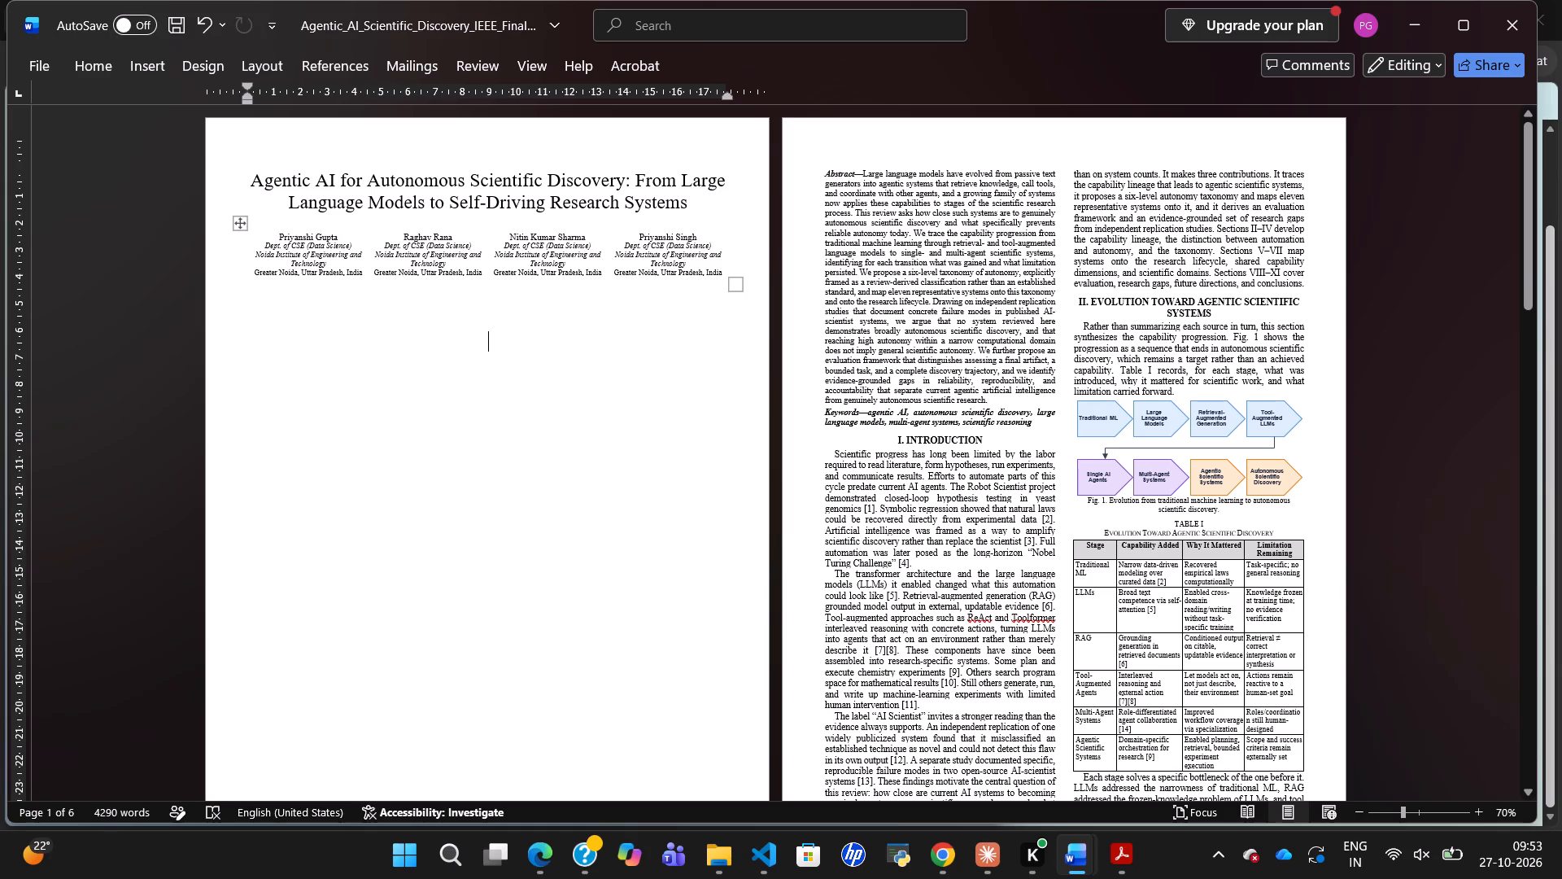
left_click_drag(240, 222, 238, 209)
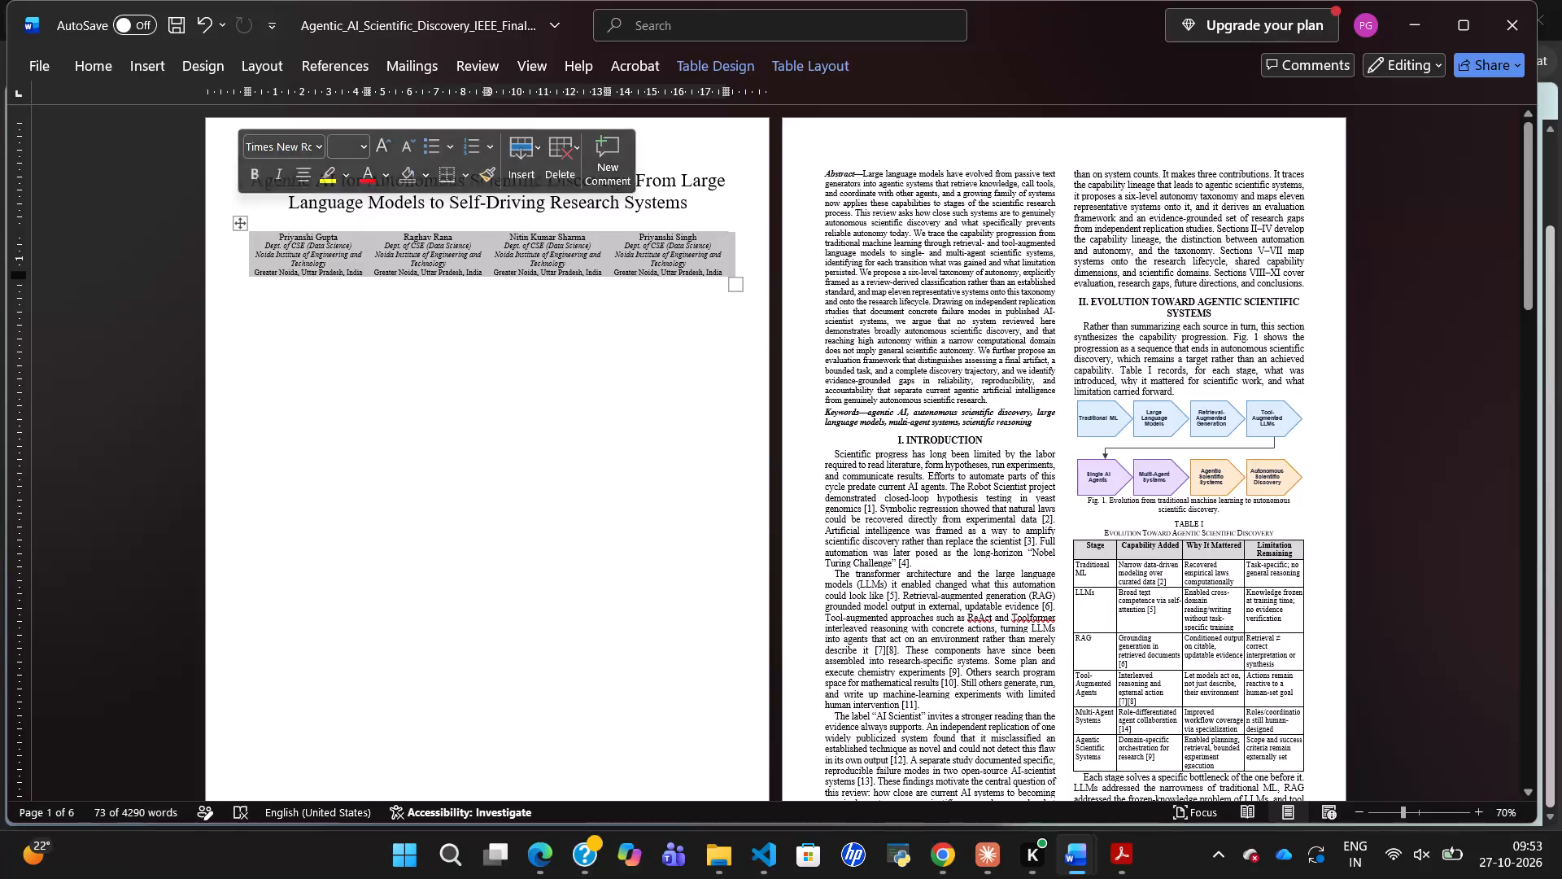
left_click_drag(242, 221, 254, 202)
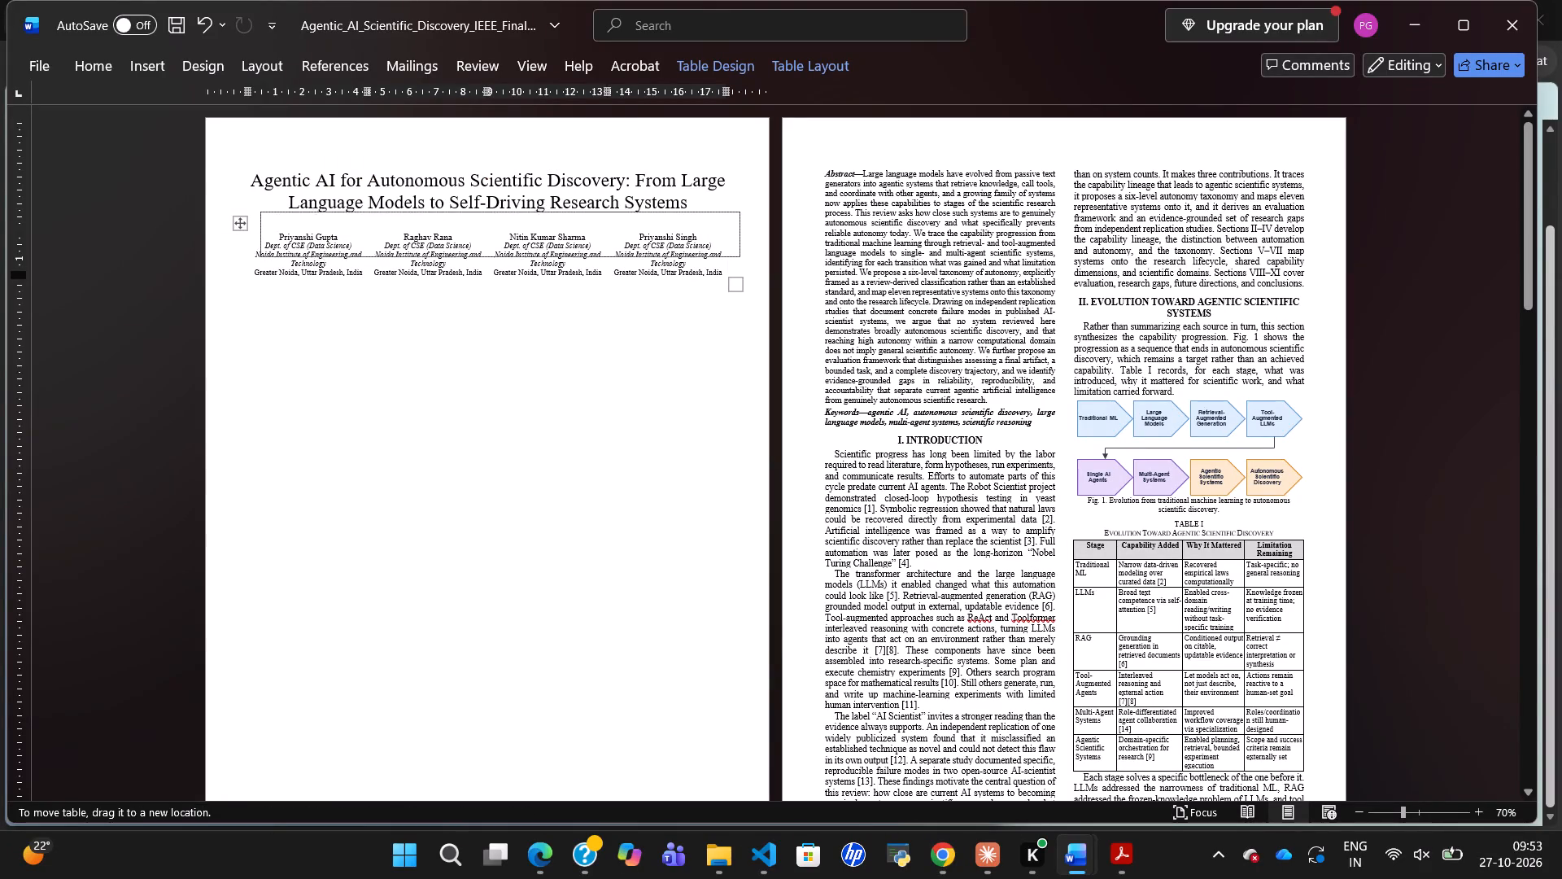
left_click_drag(254, 202, 249, 210)
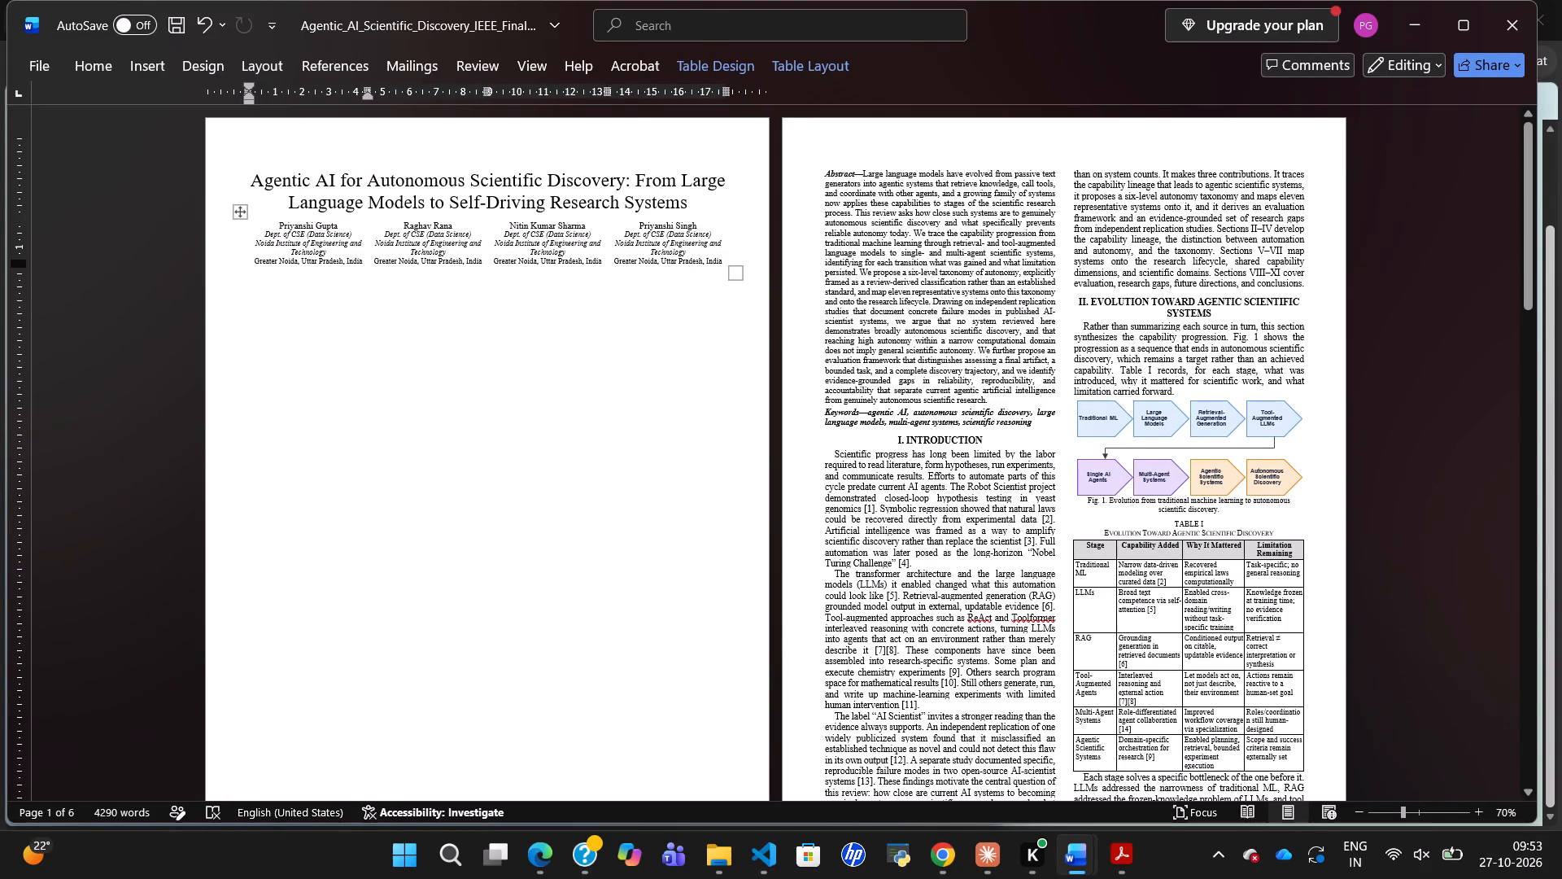
Delete blank lines below the author table, working backward from the empty area and from the start of the Abstract.
left_click(528, 335)
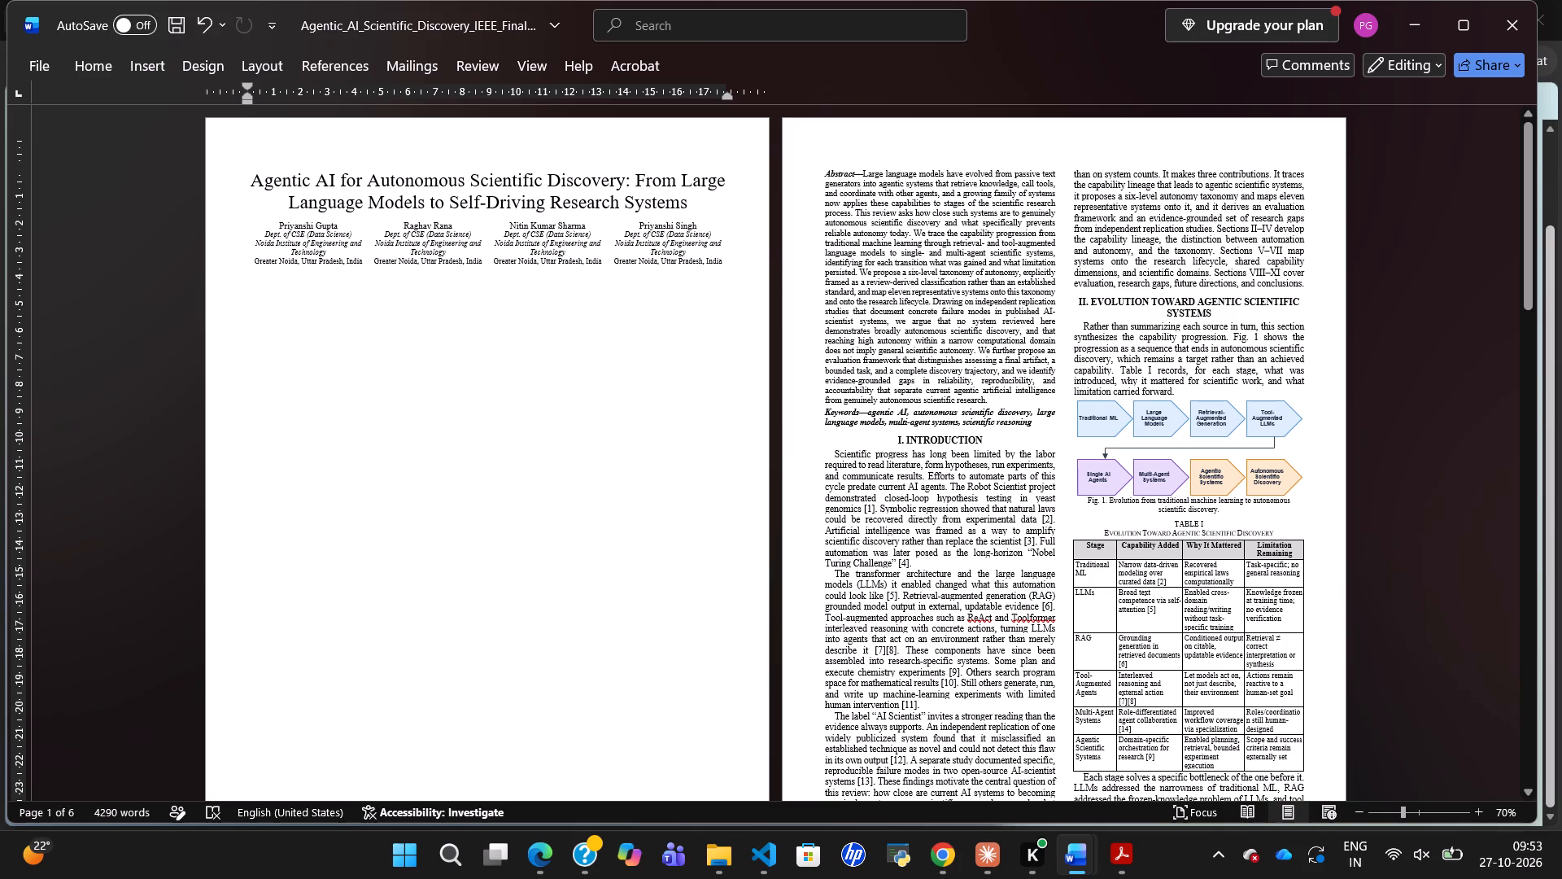
key("BackSpace")
key("BackSpace")
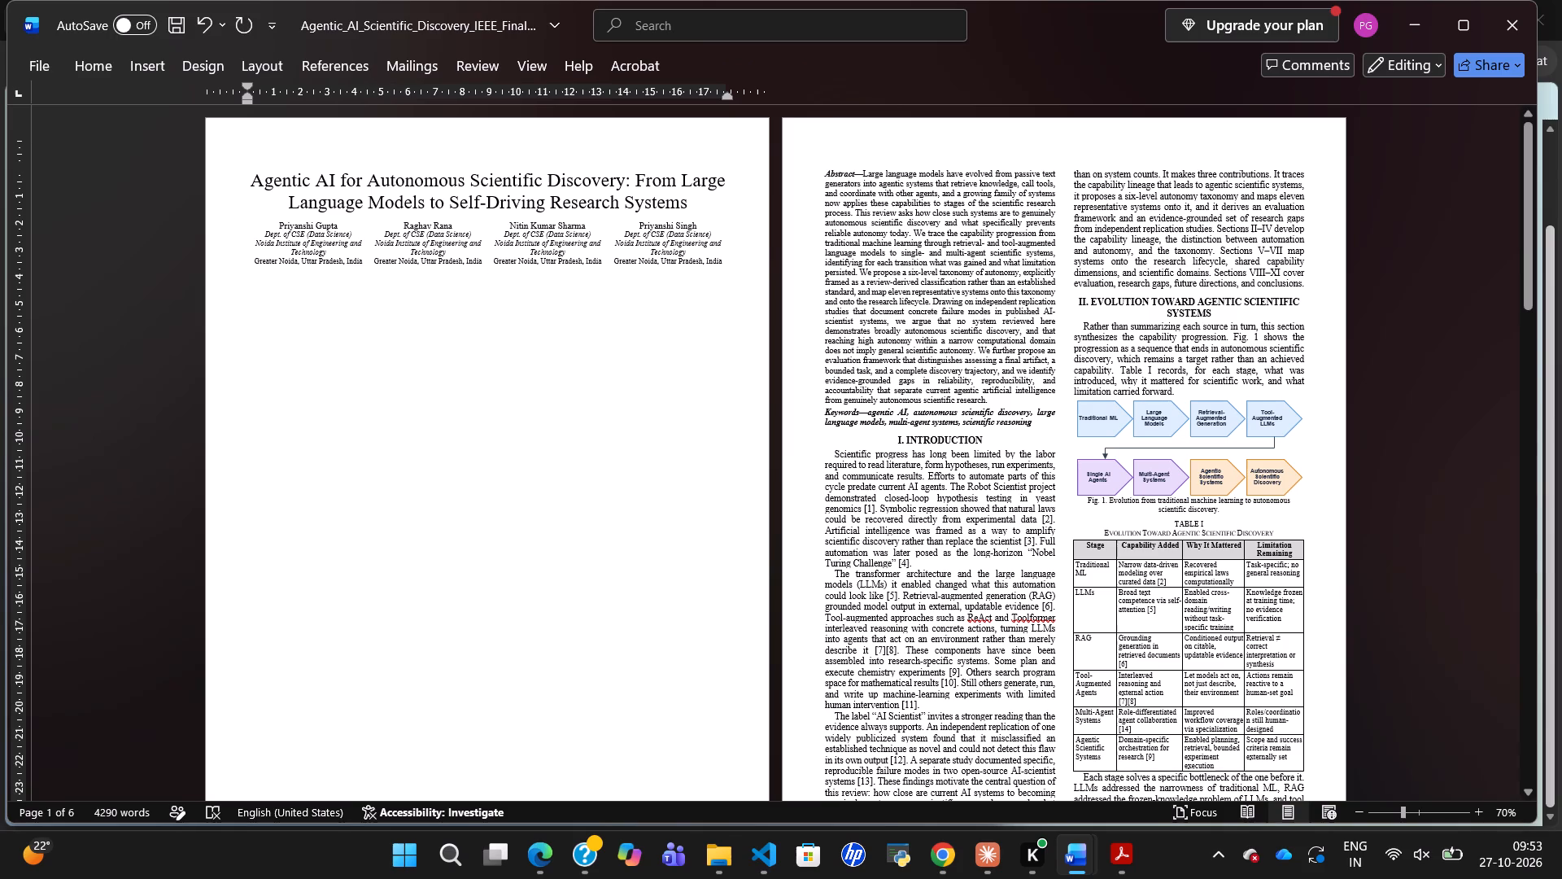
left_click(828, 173)
key("BackSpace")
key("BackSpace")
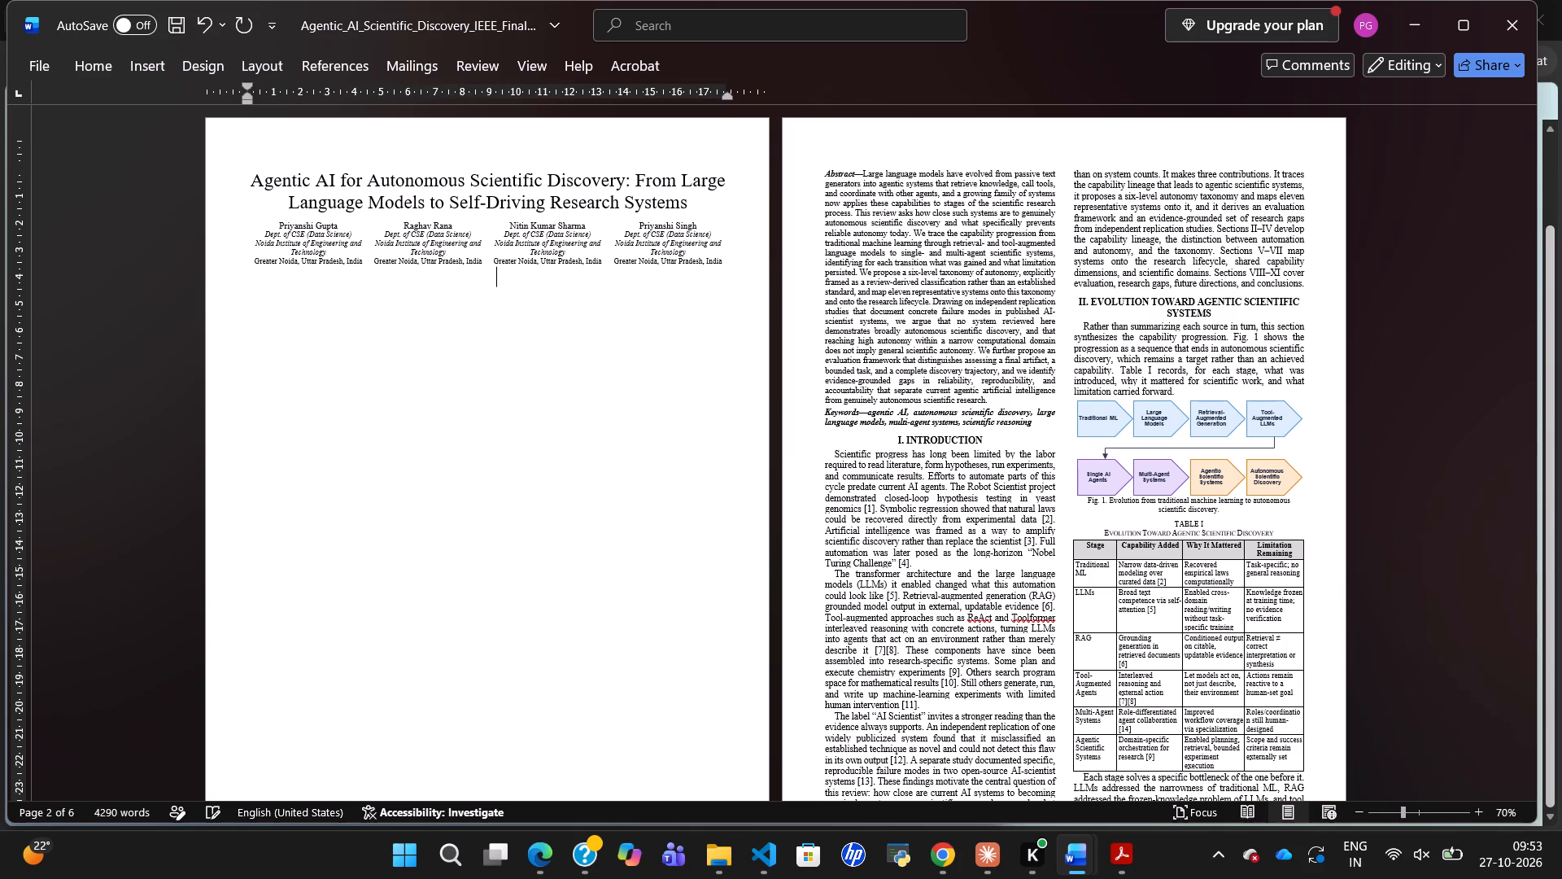
key("BackSpace")
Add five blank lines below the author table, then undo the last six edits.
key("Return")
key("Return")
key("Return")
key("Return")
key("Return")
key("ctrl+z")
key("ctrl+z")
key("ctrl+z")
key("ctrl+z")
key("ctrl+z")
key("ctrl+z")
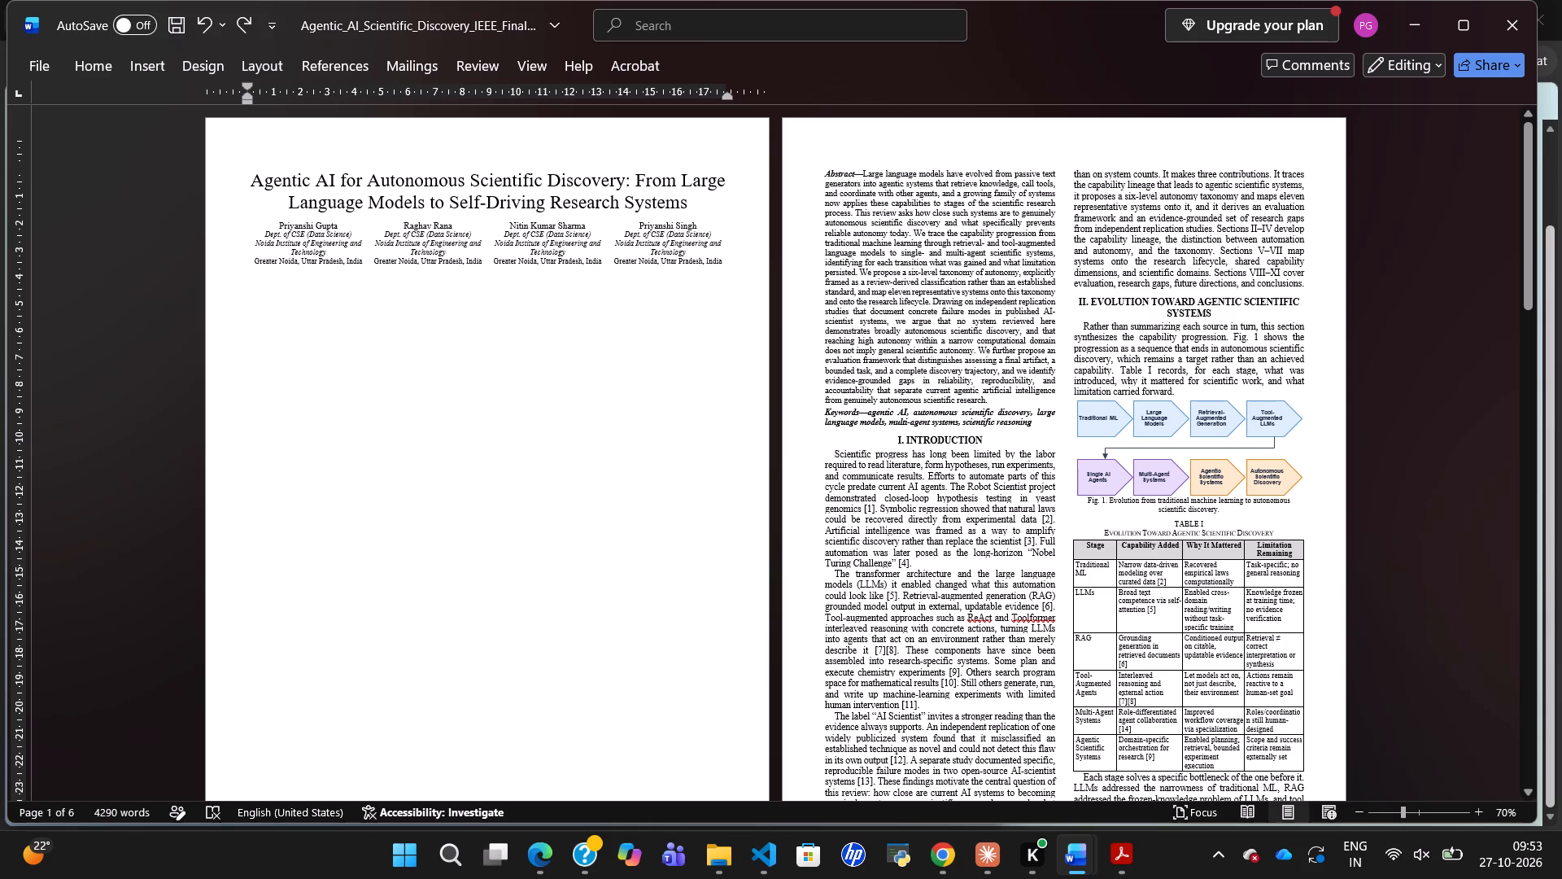
Left-align the blank line below the author table and delete backward from it.
left_click(69, 60)
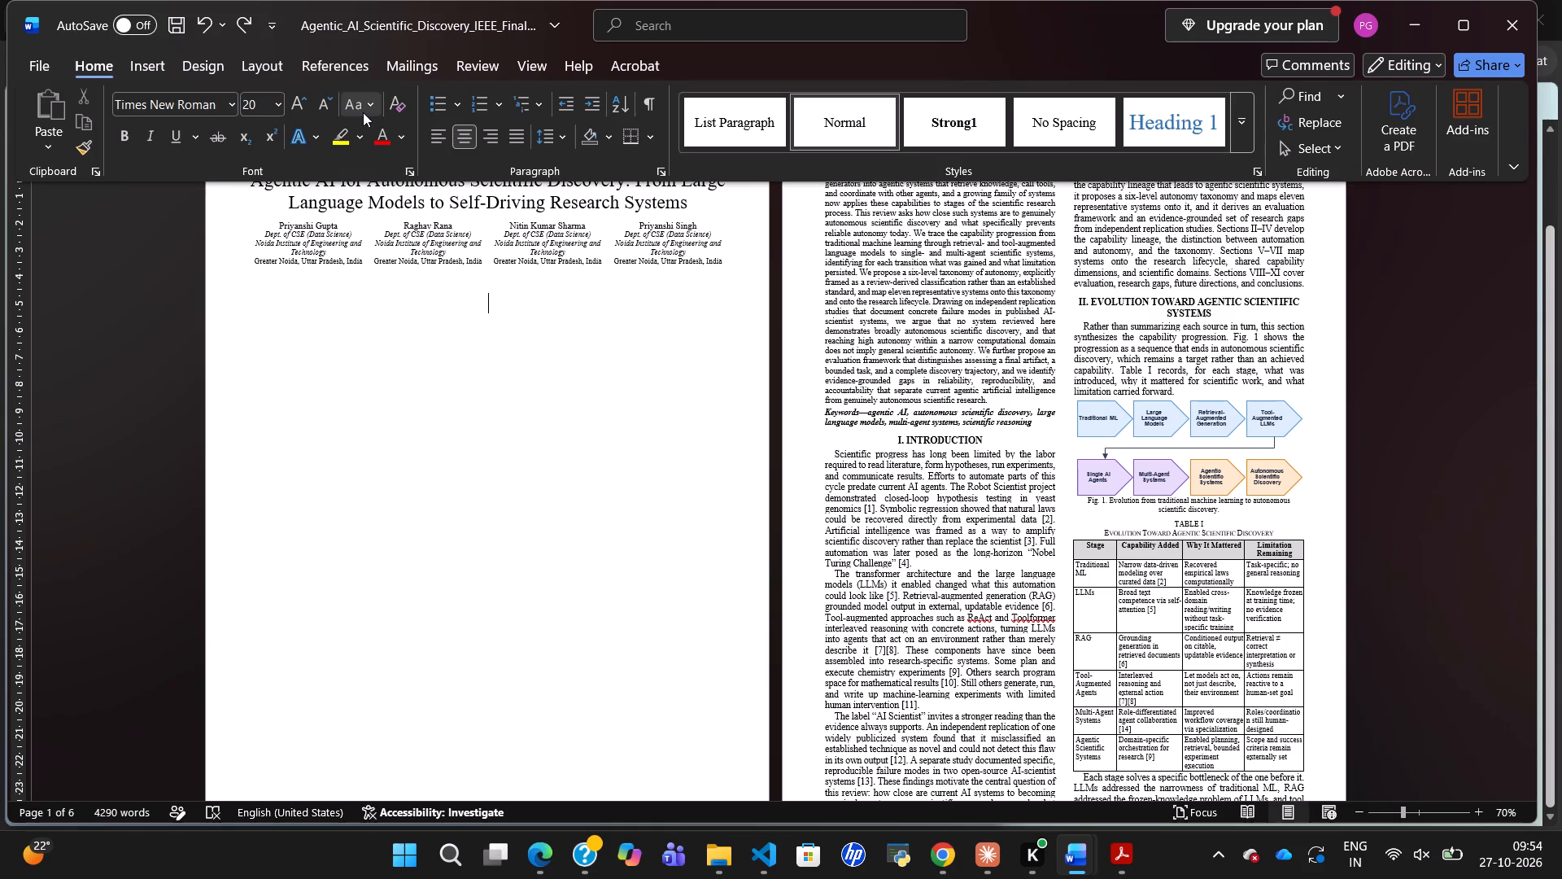
left_click(441, 150)
left_click(433, 139)
key("BackSpace")
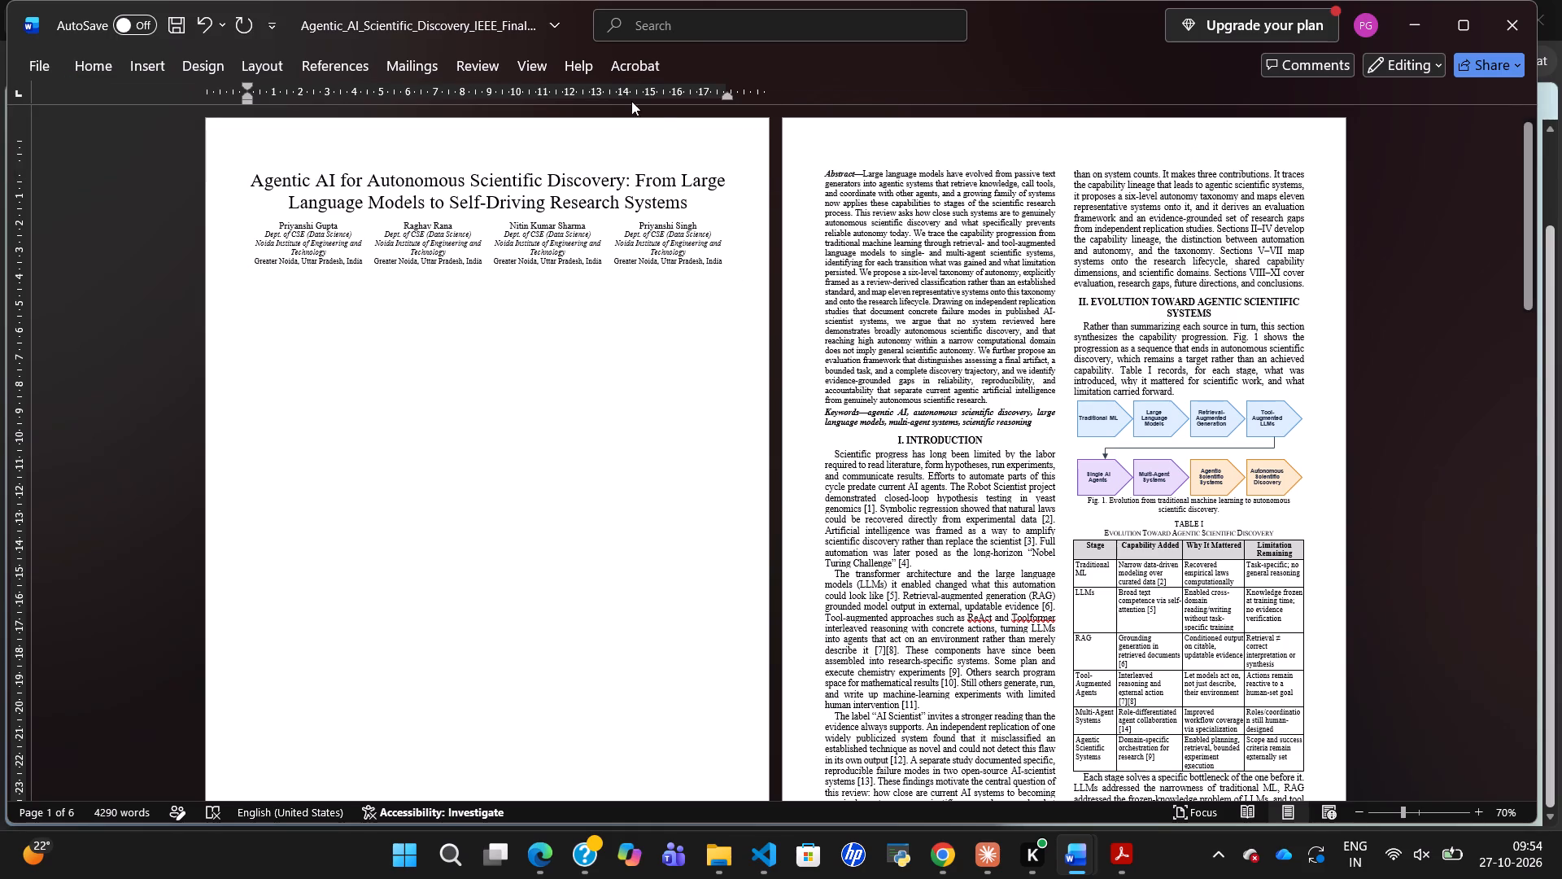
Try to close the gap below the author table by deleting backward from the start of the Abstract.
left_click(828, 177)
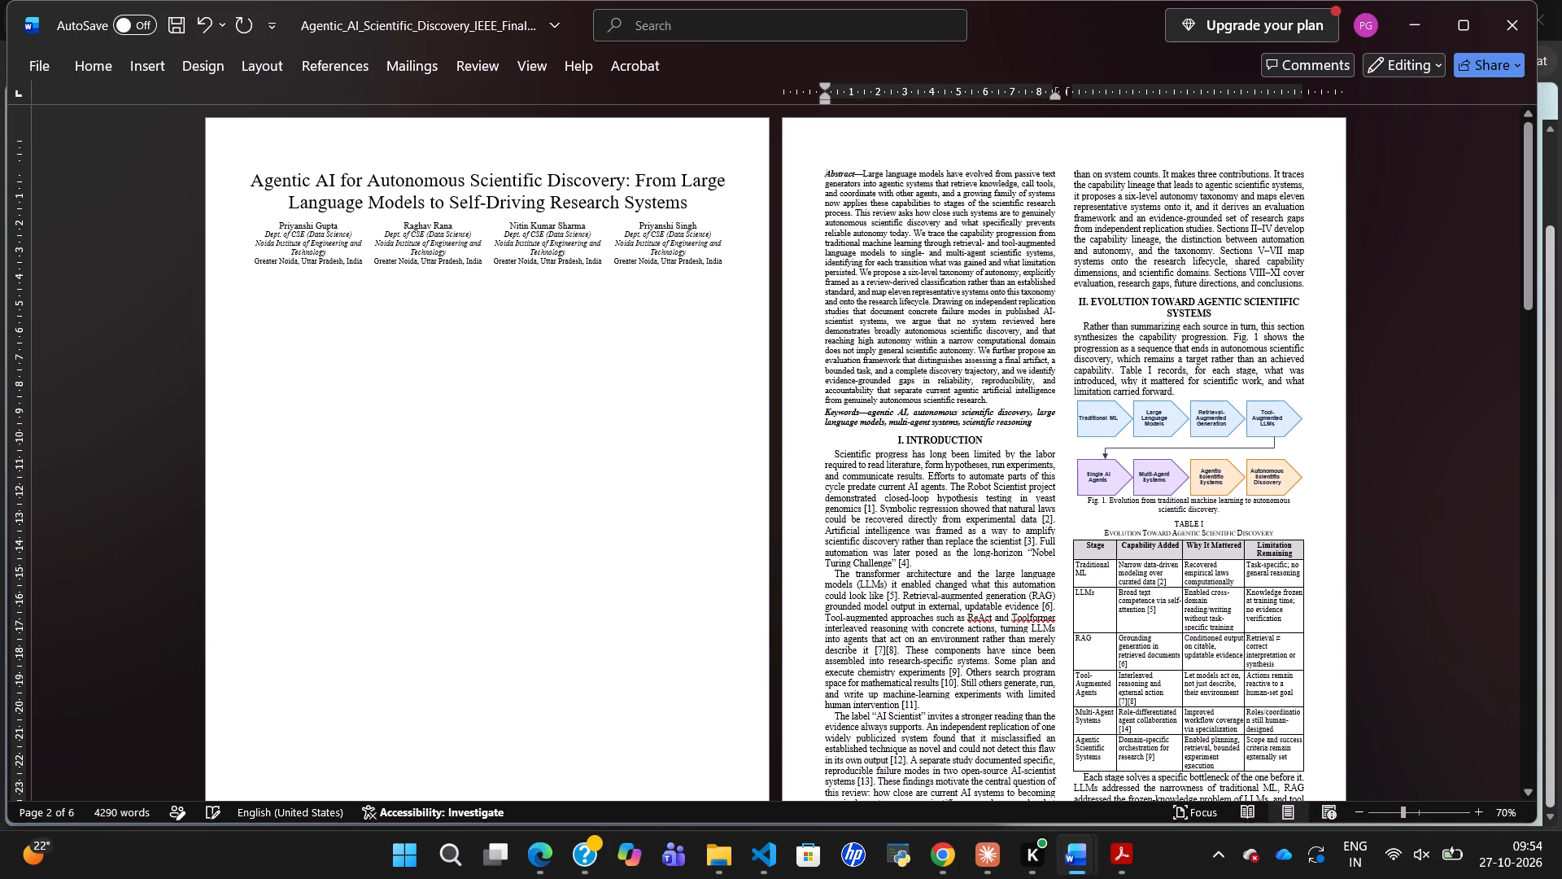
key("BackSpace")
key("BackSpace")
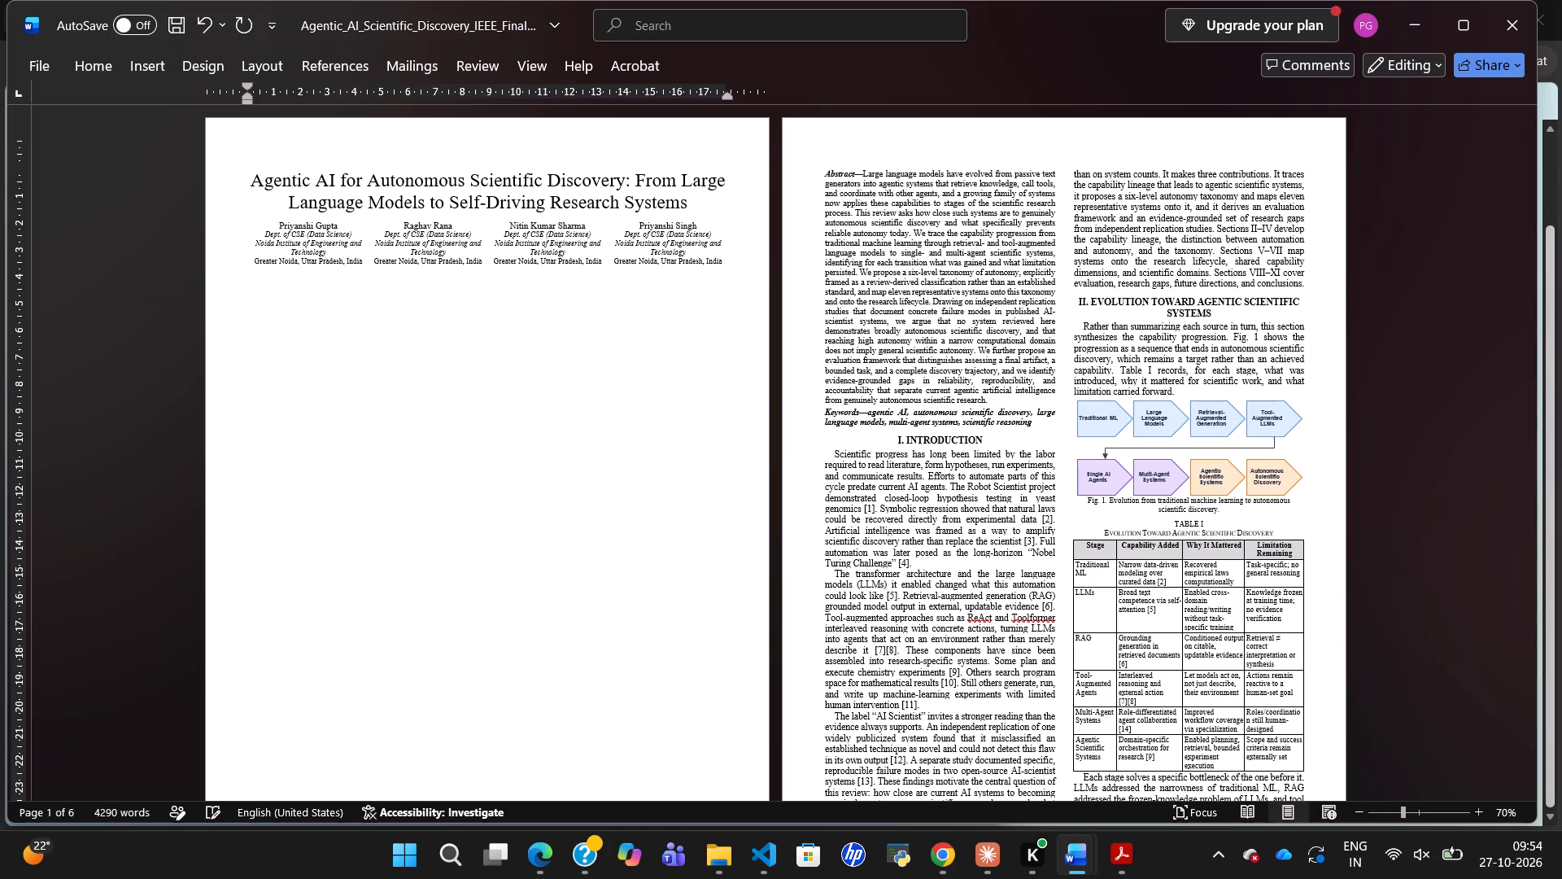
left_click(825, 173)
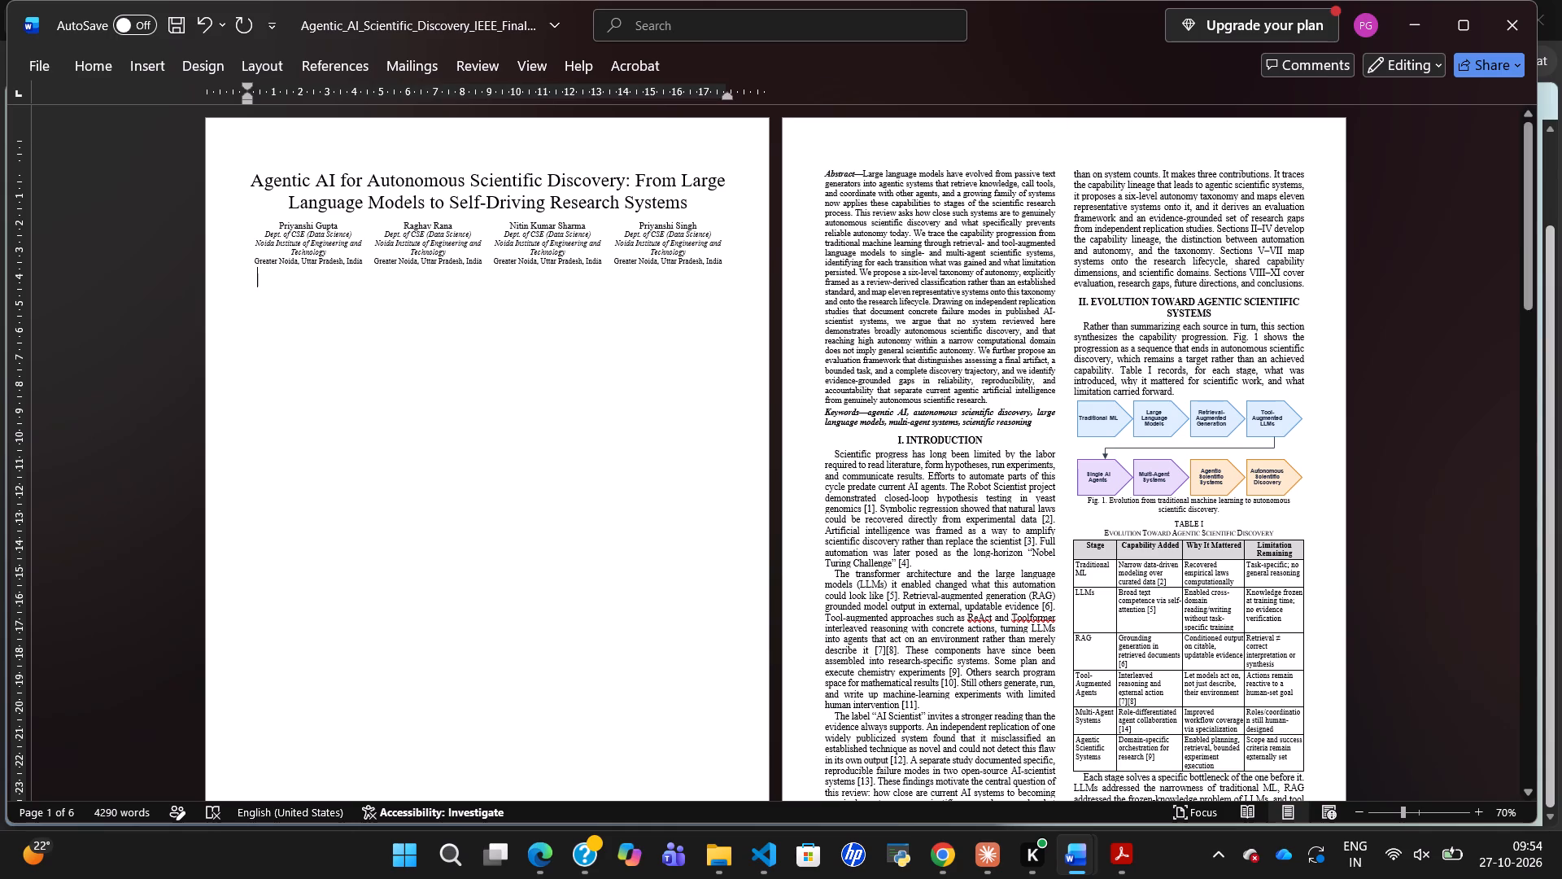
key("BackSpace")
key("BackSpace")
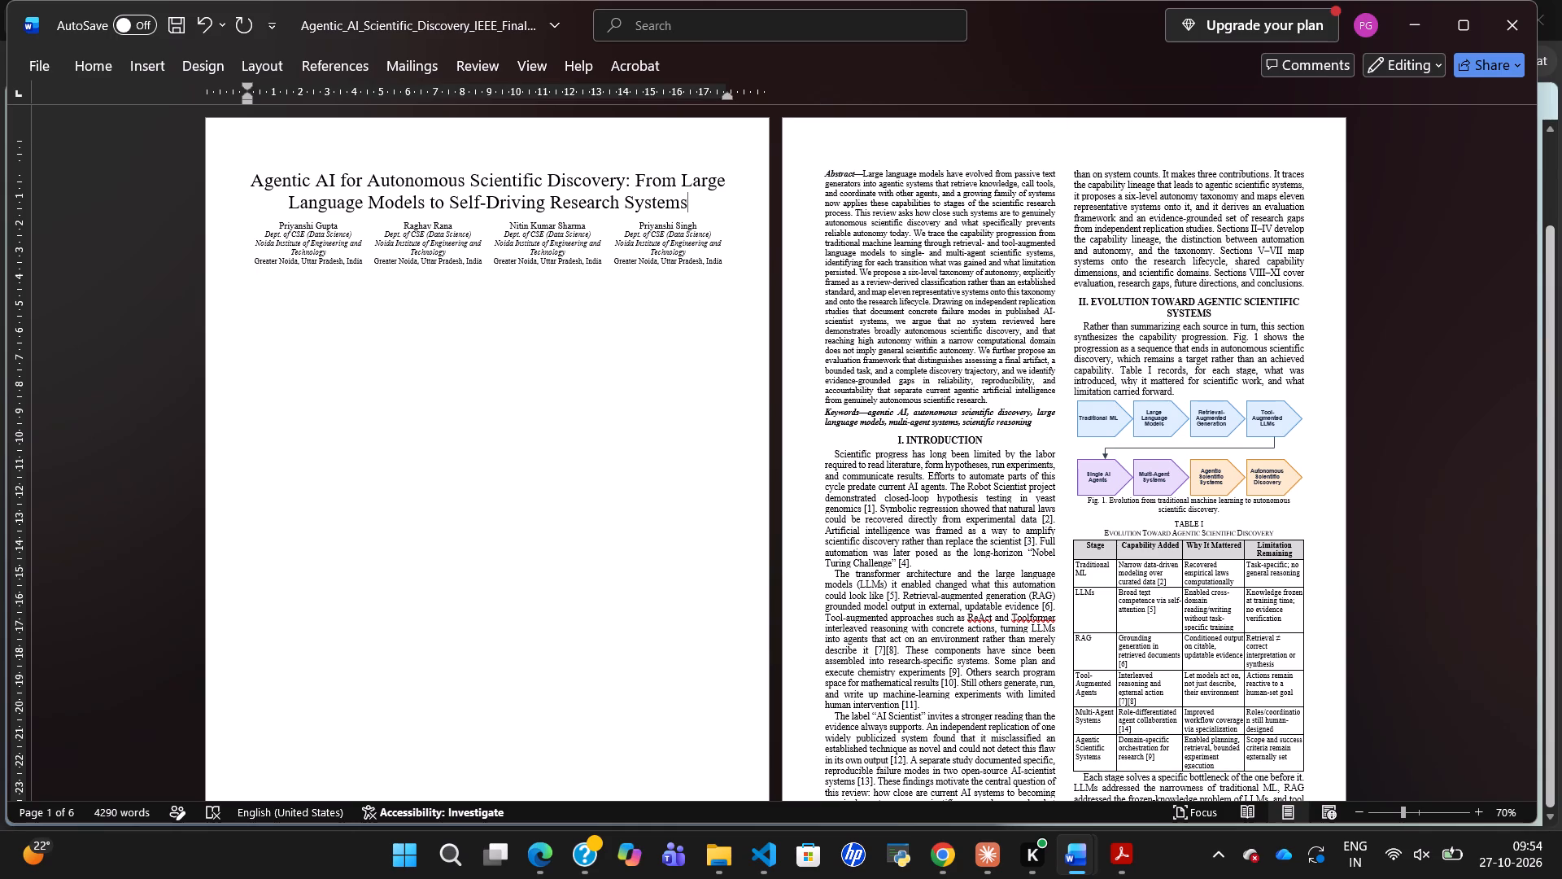
Undo the layout edits one after another, back to before the stray text on the last page was deleted.
key("ctrl+z")
key("ctrl+z")
key("ctrl+z")
key("ctrl+z")
key("ctrl+z")
key("ctrl+z")
key("ctrl+z")
key("ctrl+z")
key("ctrl+z")
key("ctrl+z")
key("ctrl+z")
key("ctrl+z")
key("ctrl+z")
key("ctrl+z")
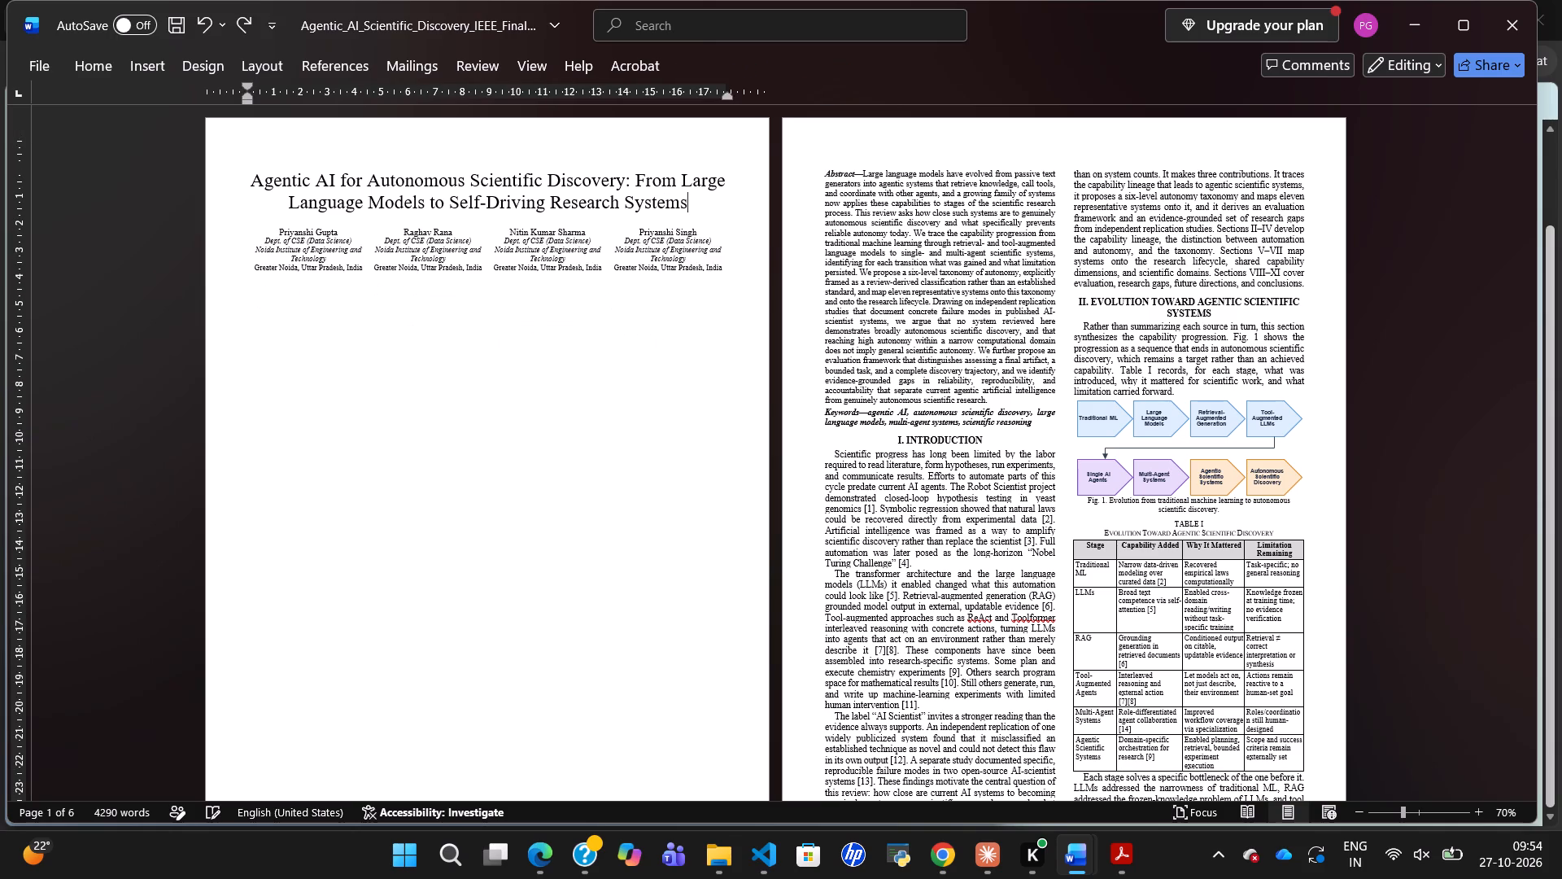
key("ctrl+z")
key("ctrl+z")
key("ctrl+z")
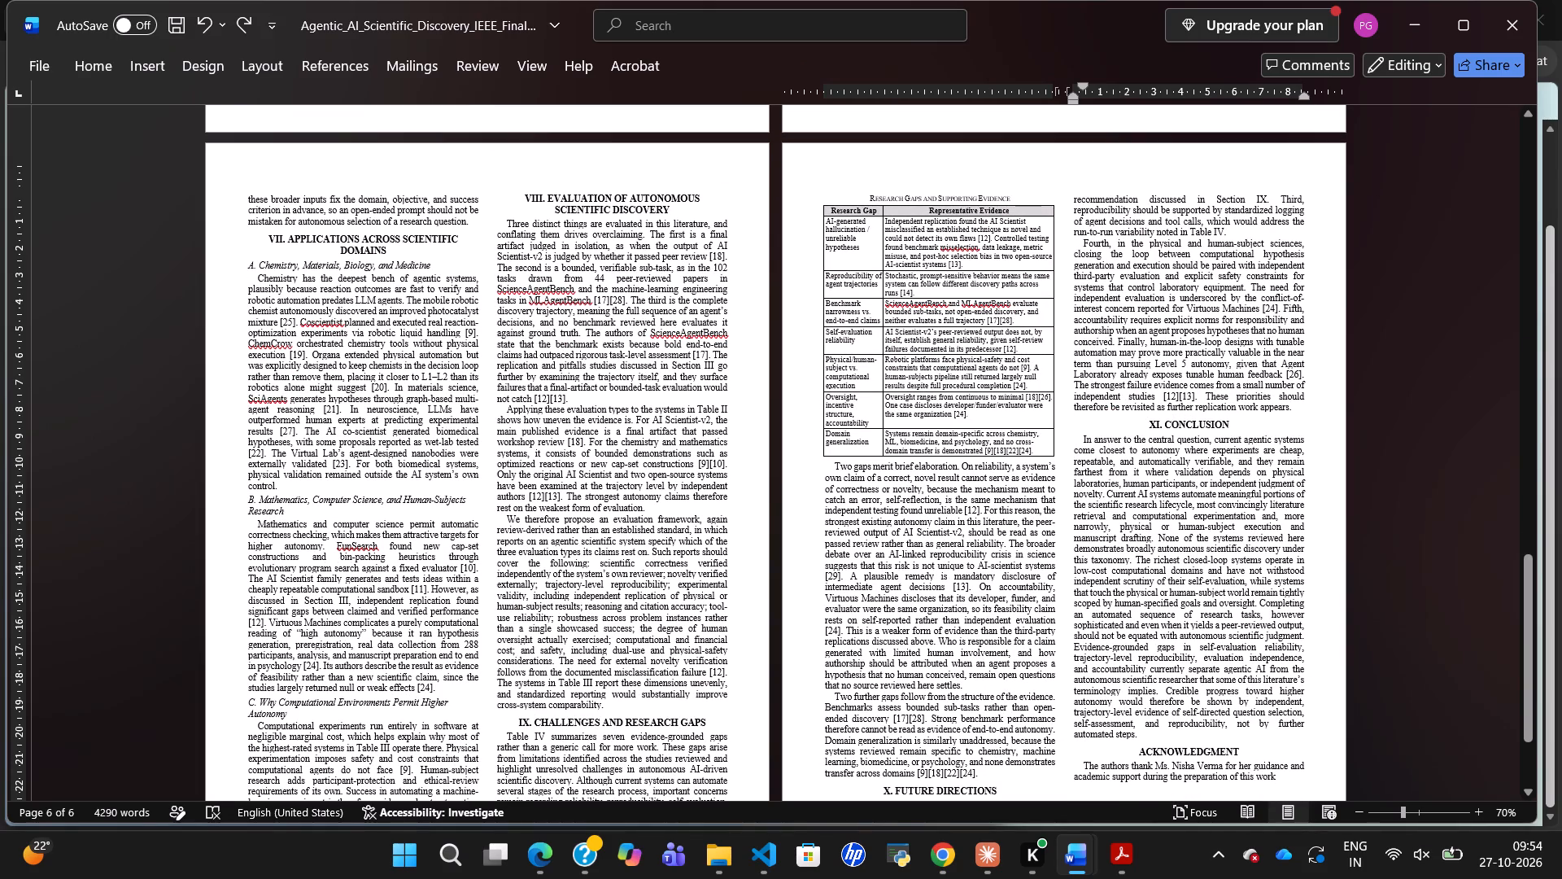
key("ctrl+z")
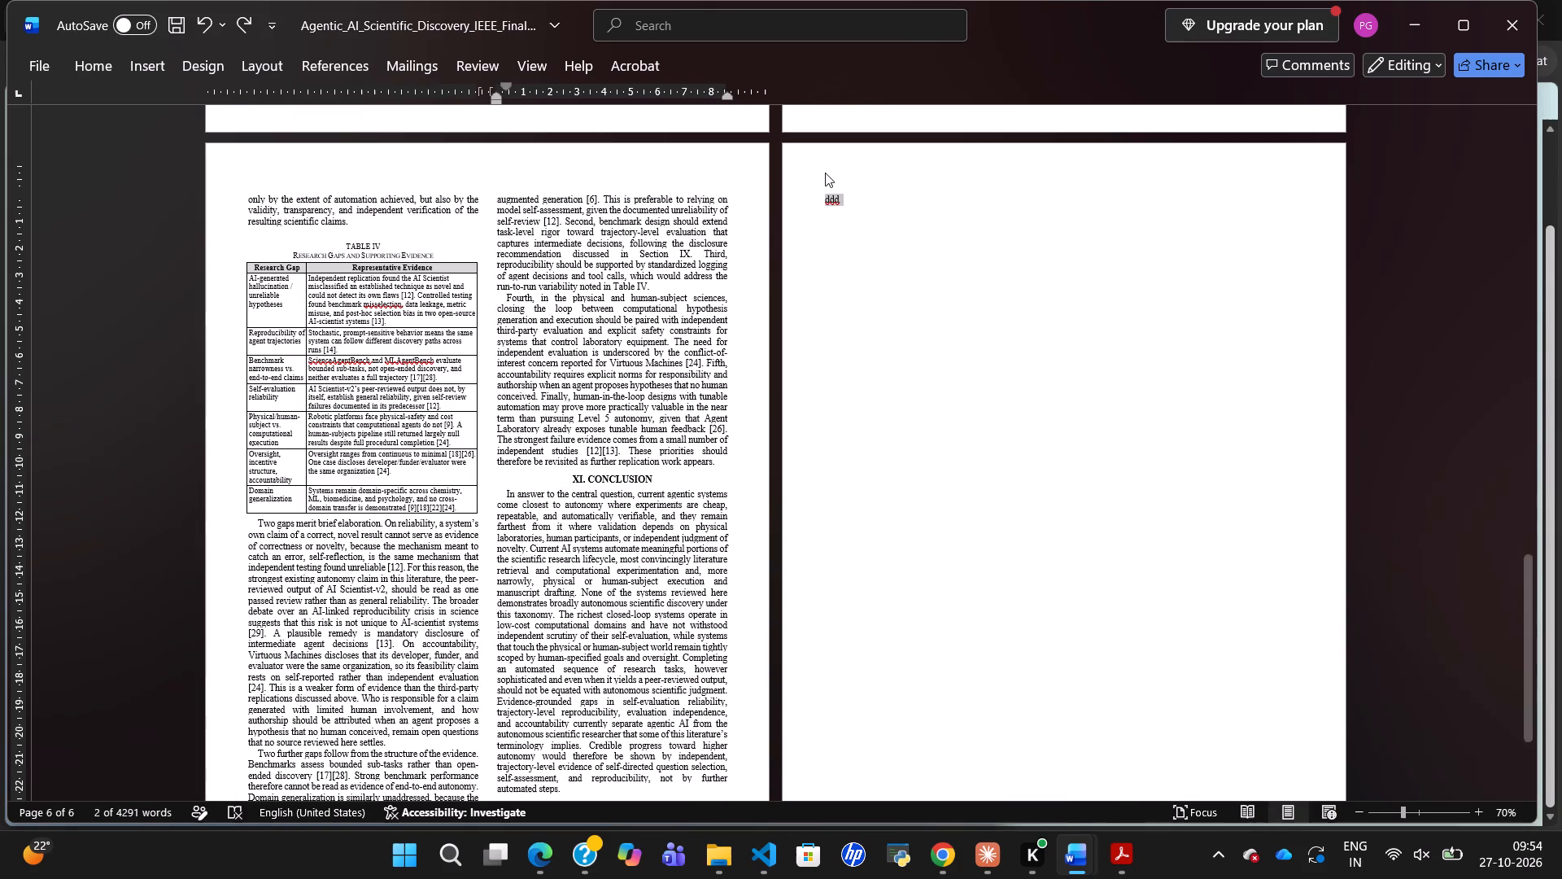
Delete the stray text on the otherwise empty last page.
scroll(825, 173, "down", 1)
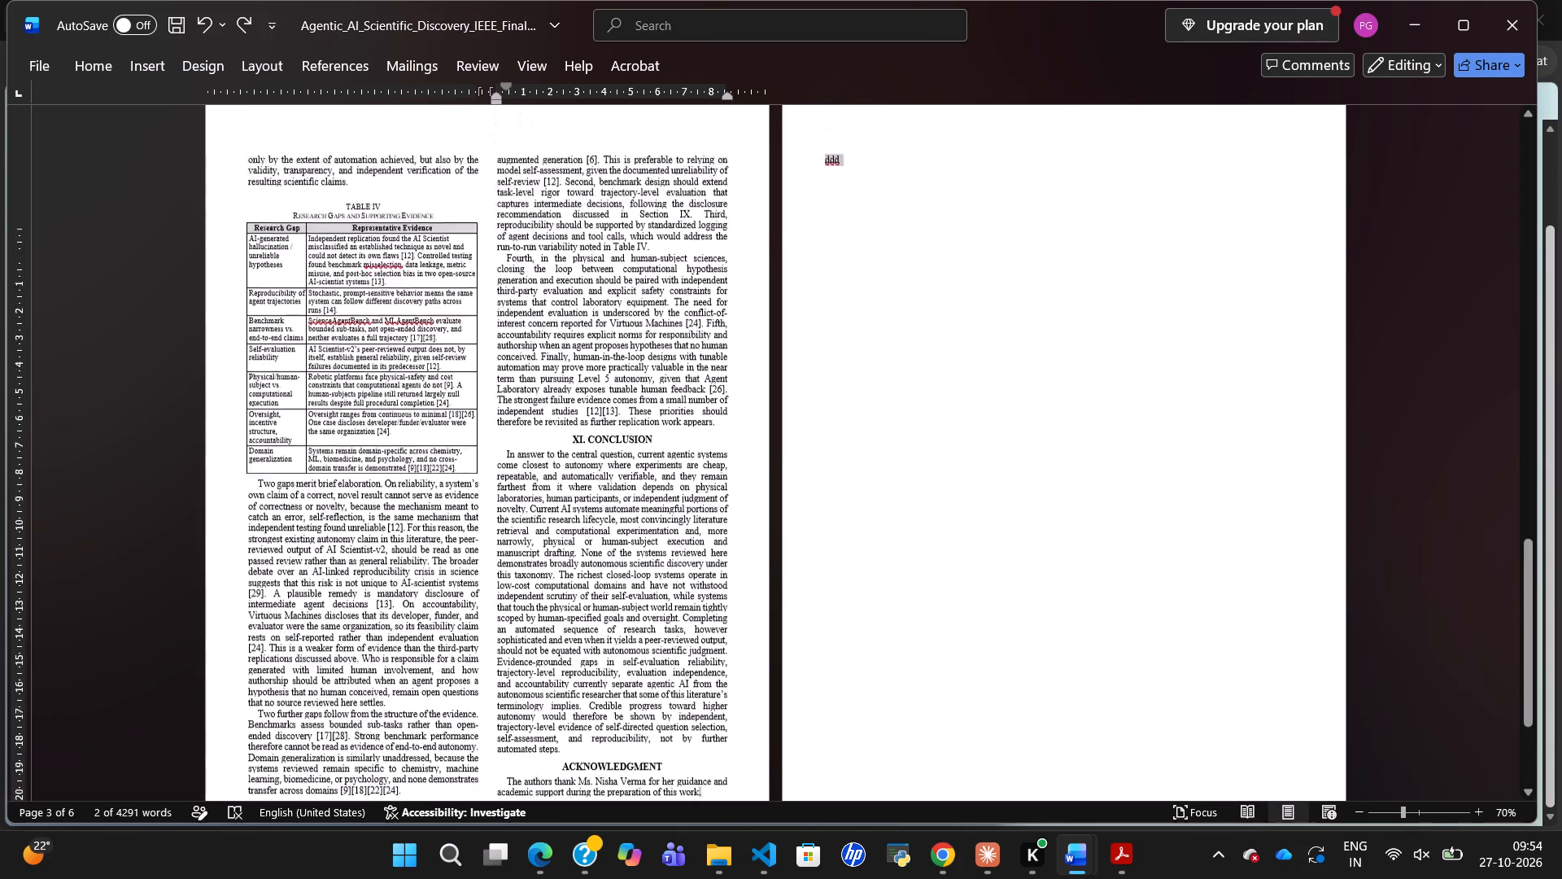
scroll(825, 173, "down", 1)
left_click(833, 310)
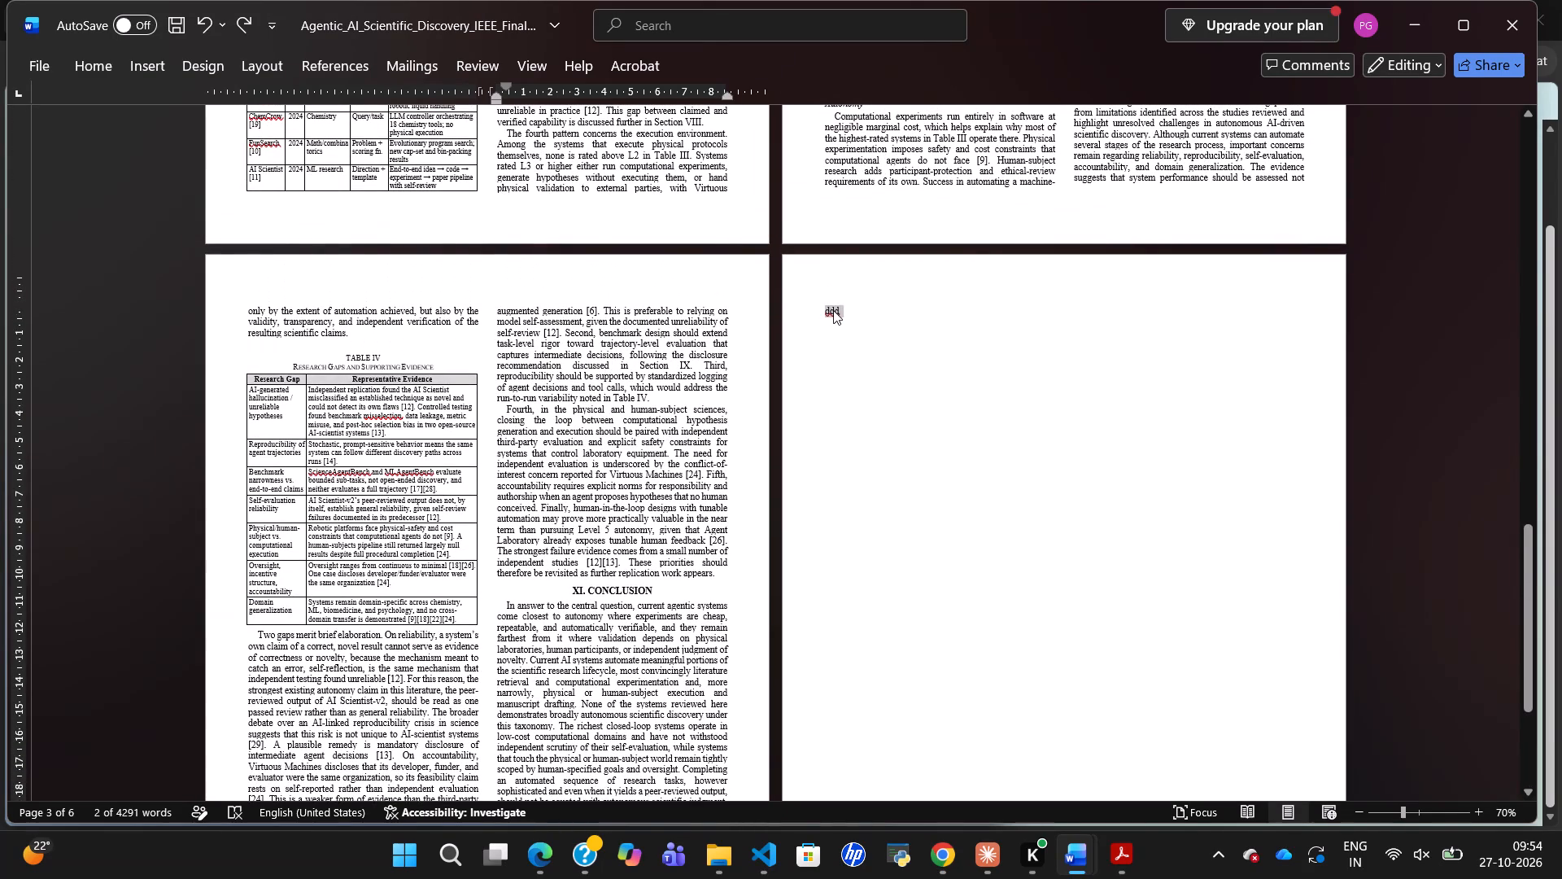
left_click_drag(824, 308, 890, 351)
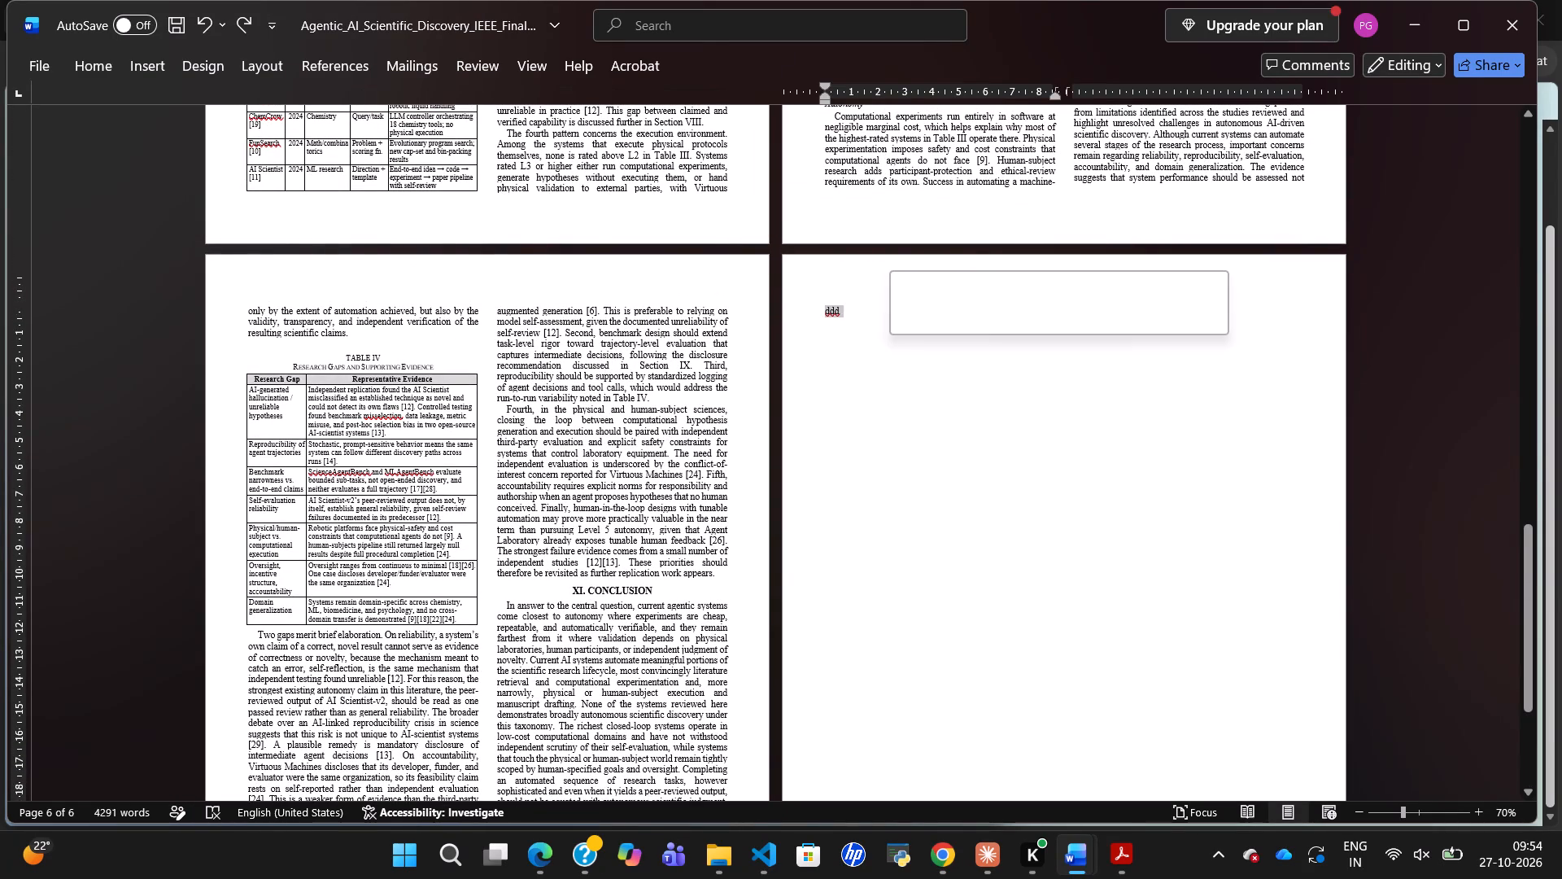
key("BackSpace")
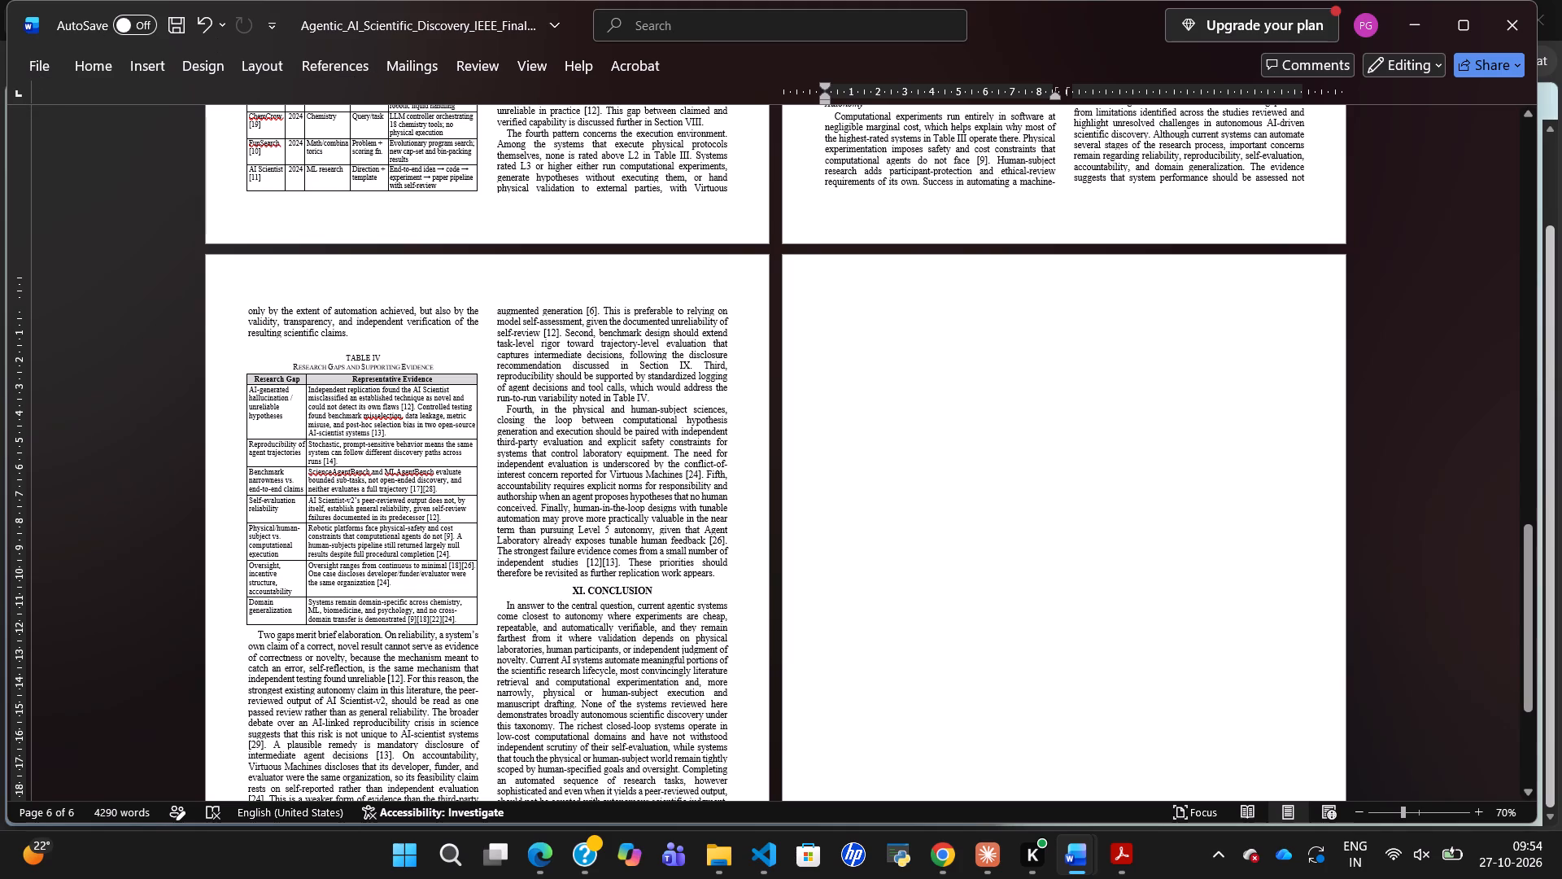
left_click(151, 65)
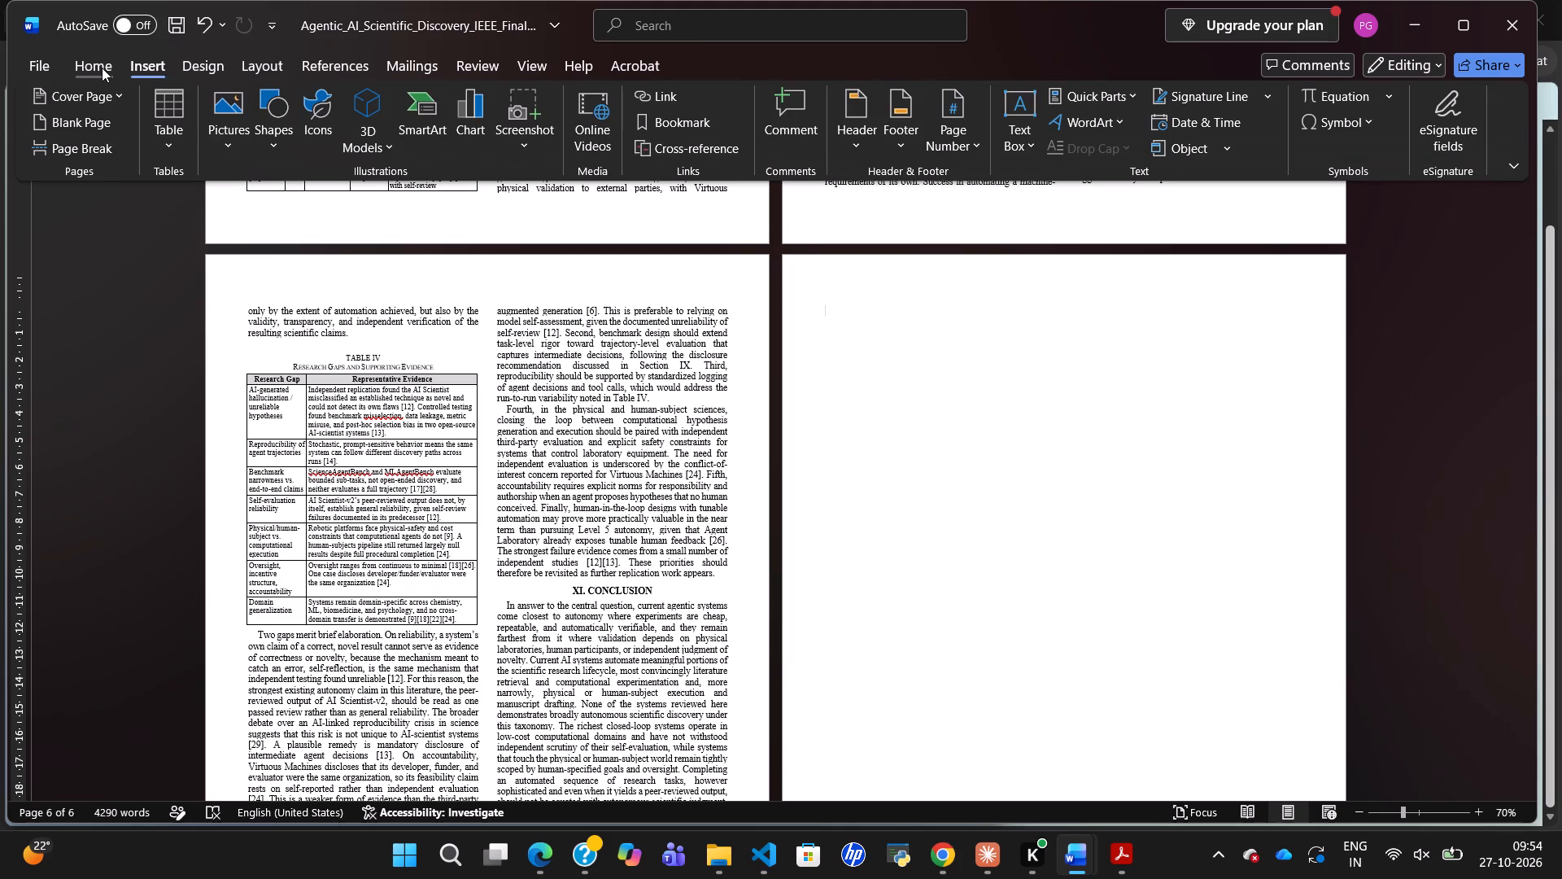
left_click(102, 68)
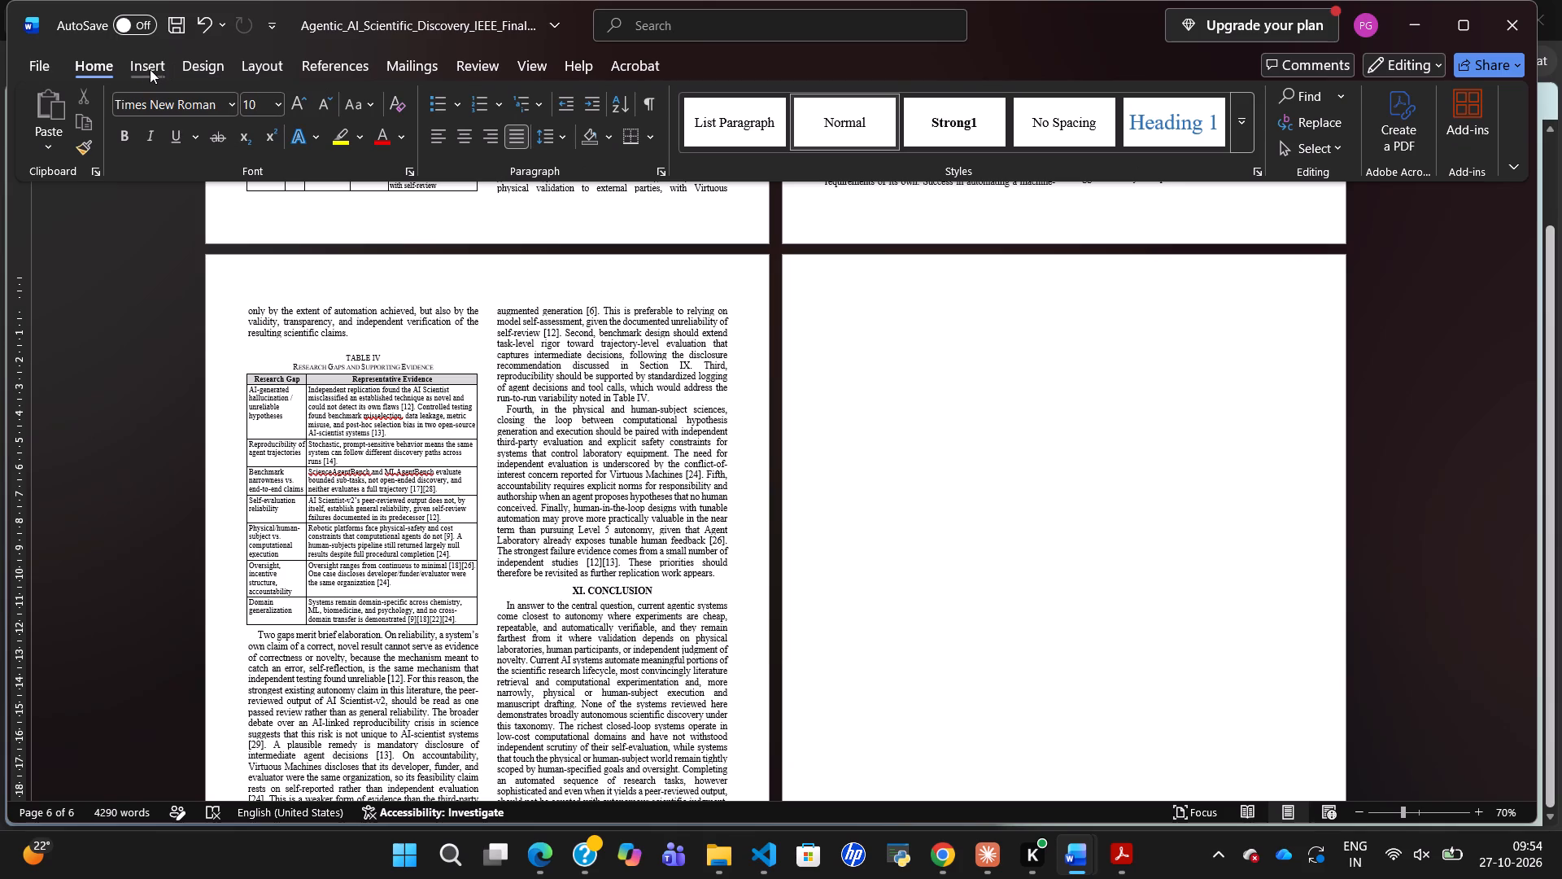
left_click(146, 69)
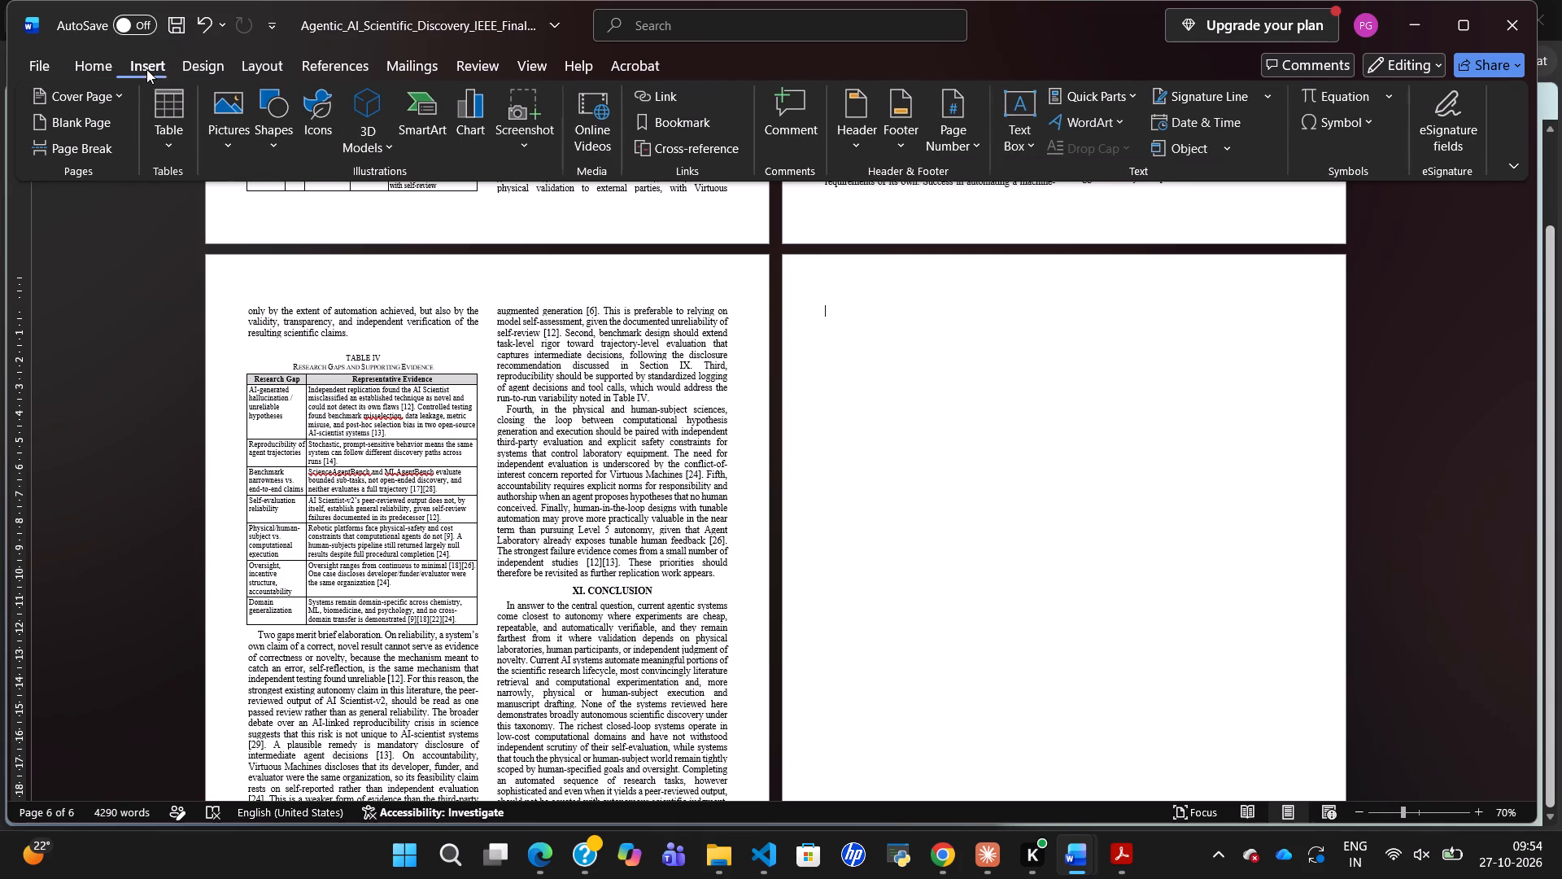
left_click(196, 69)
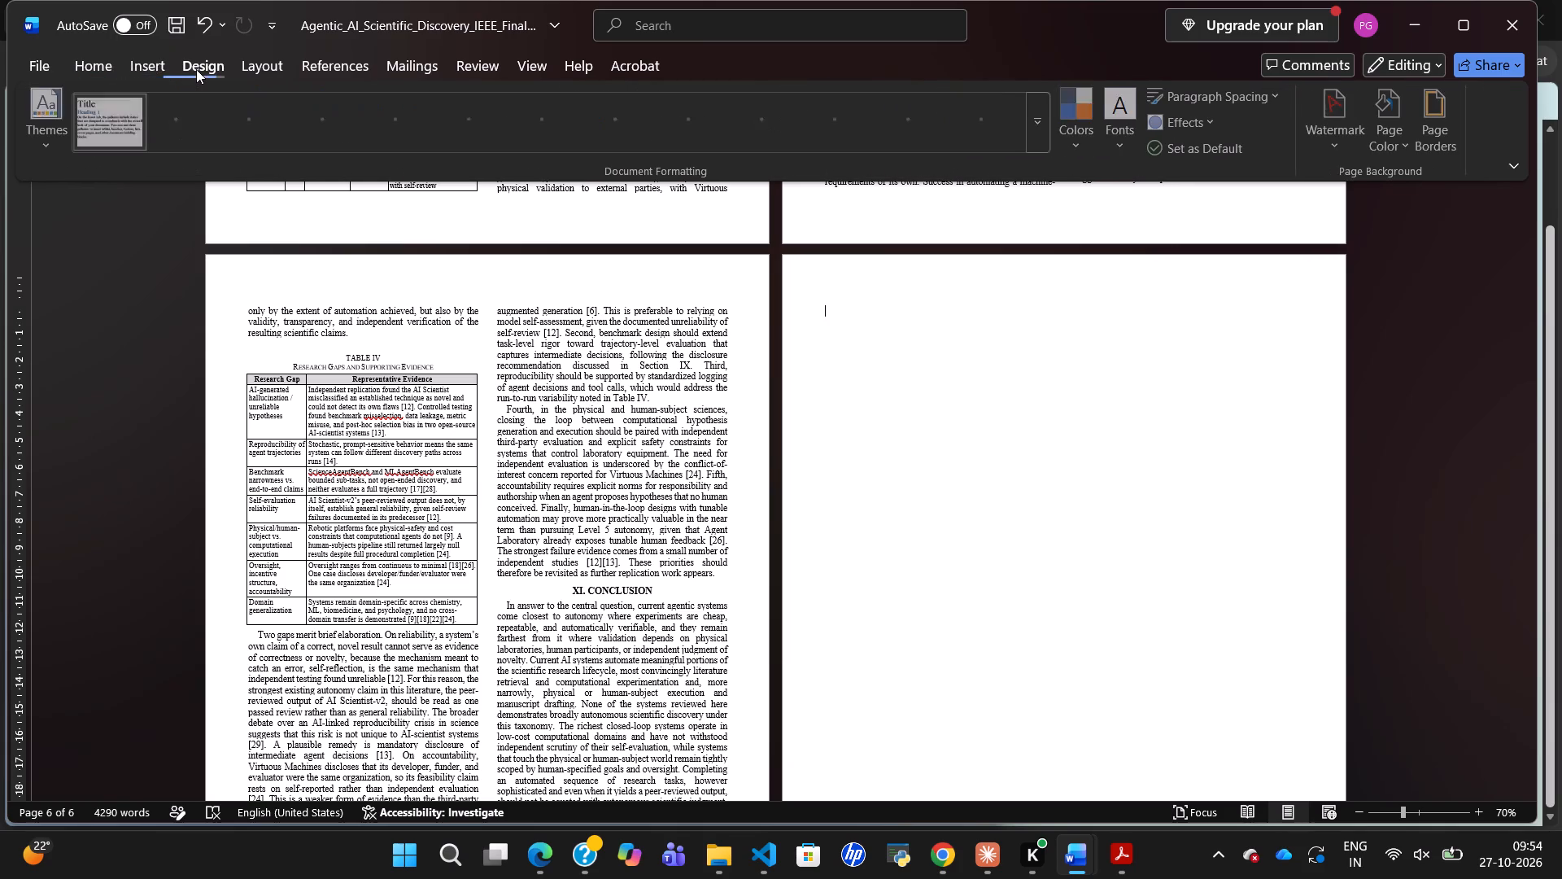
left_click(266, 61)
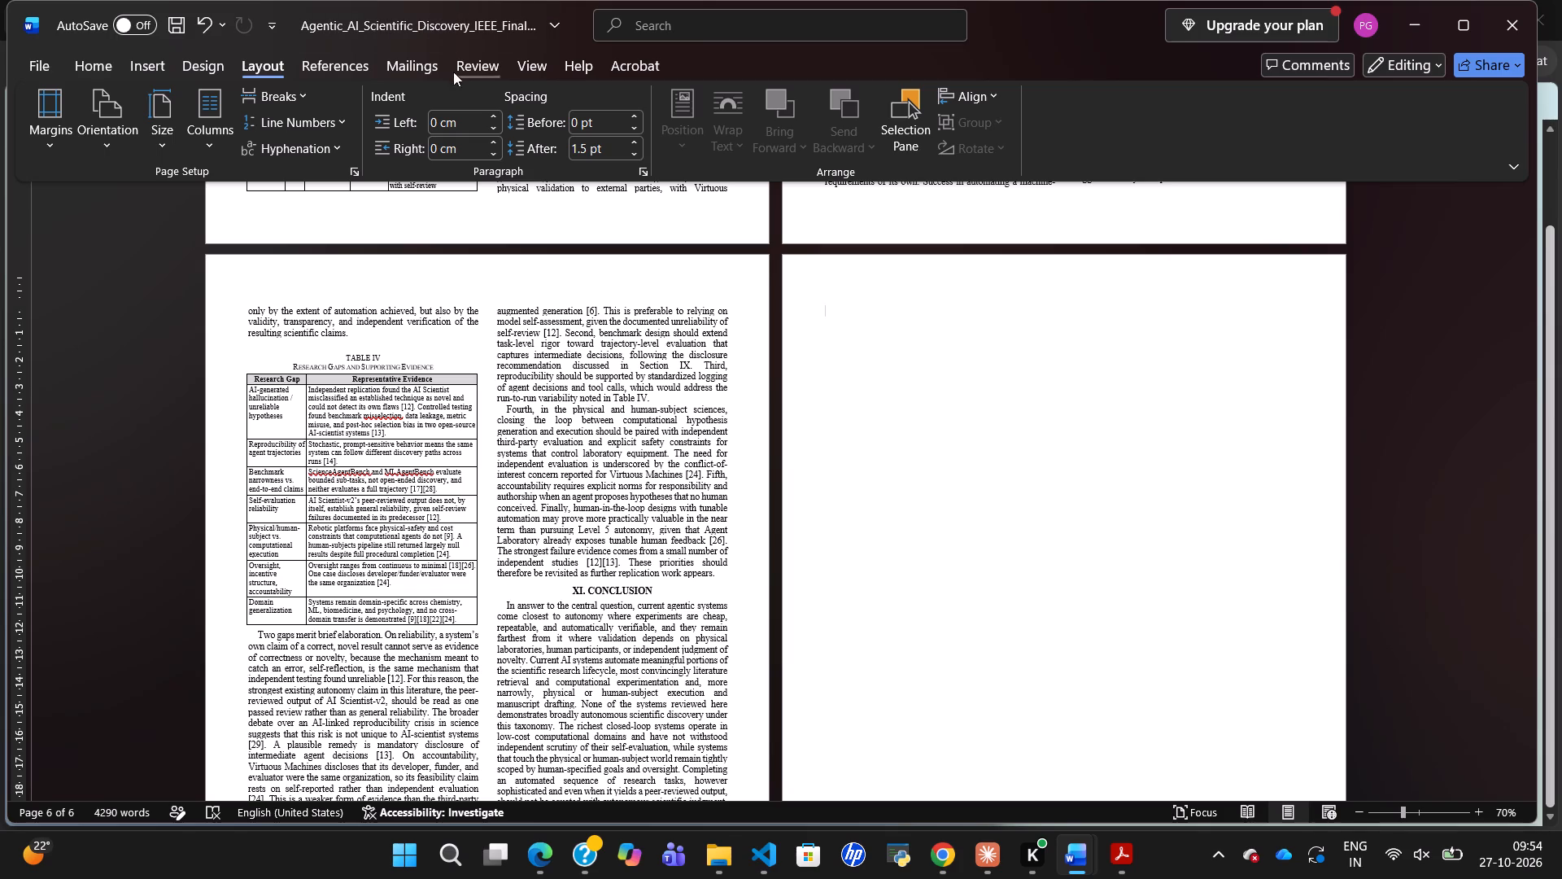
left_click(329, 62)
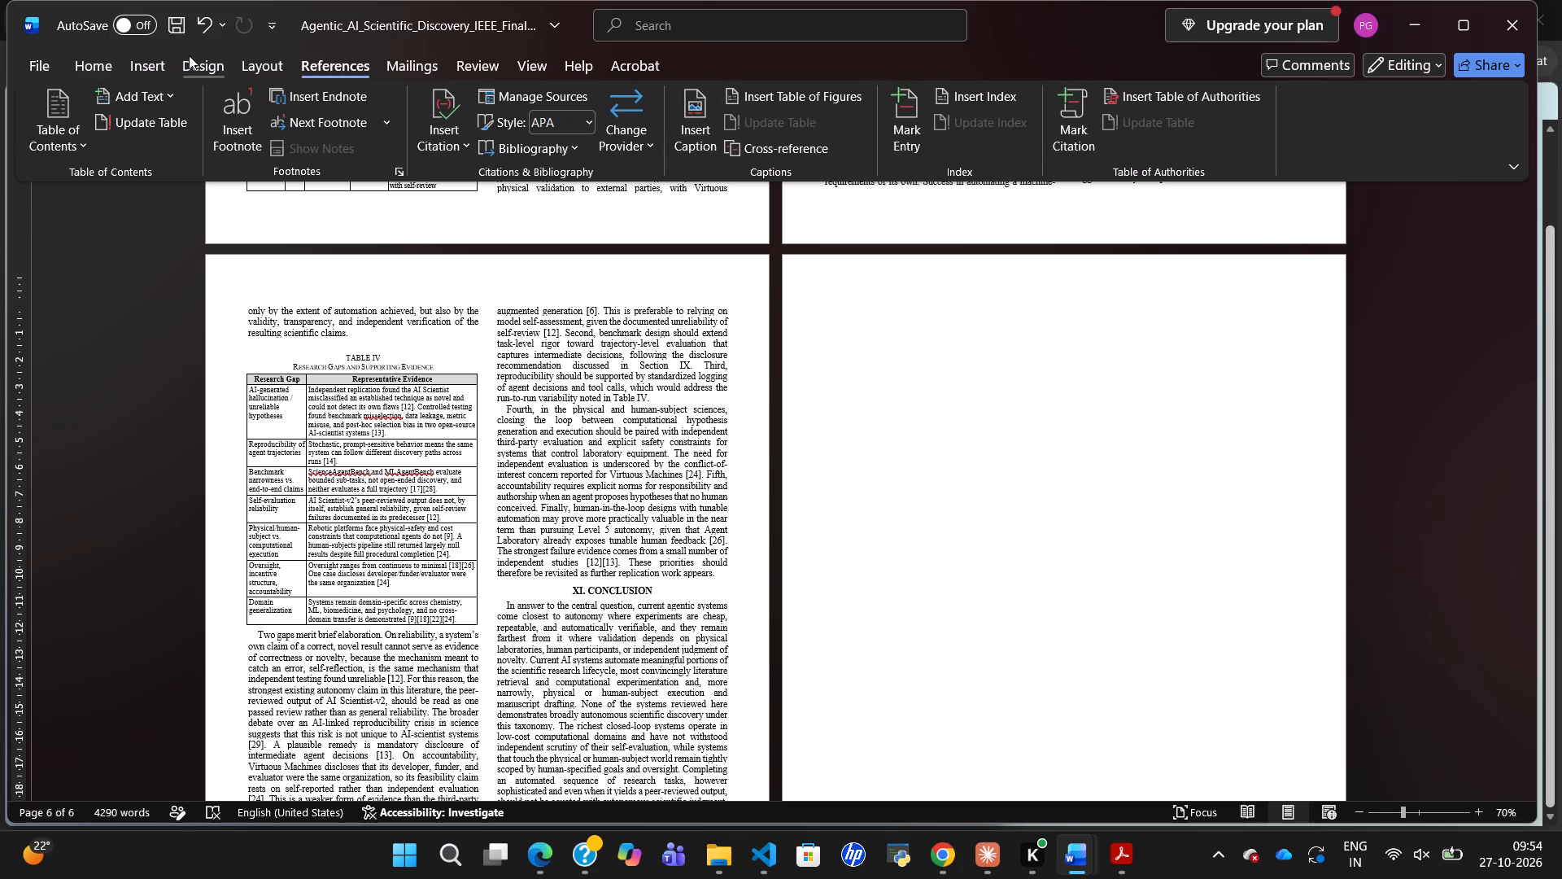
Export the paper as a PDF named Agentic Ai in the Downloads folder.
left_click(37, 68)
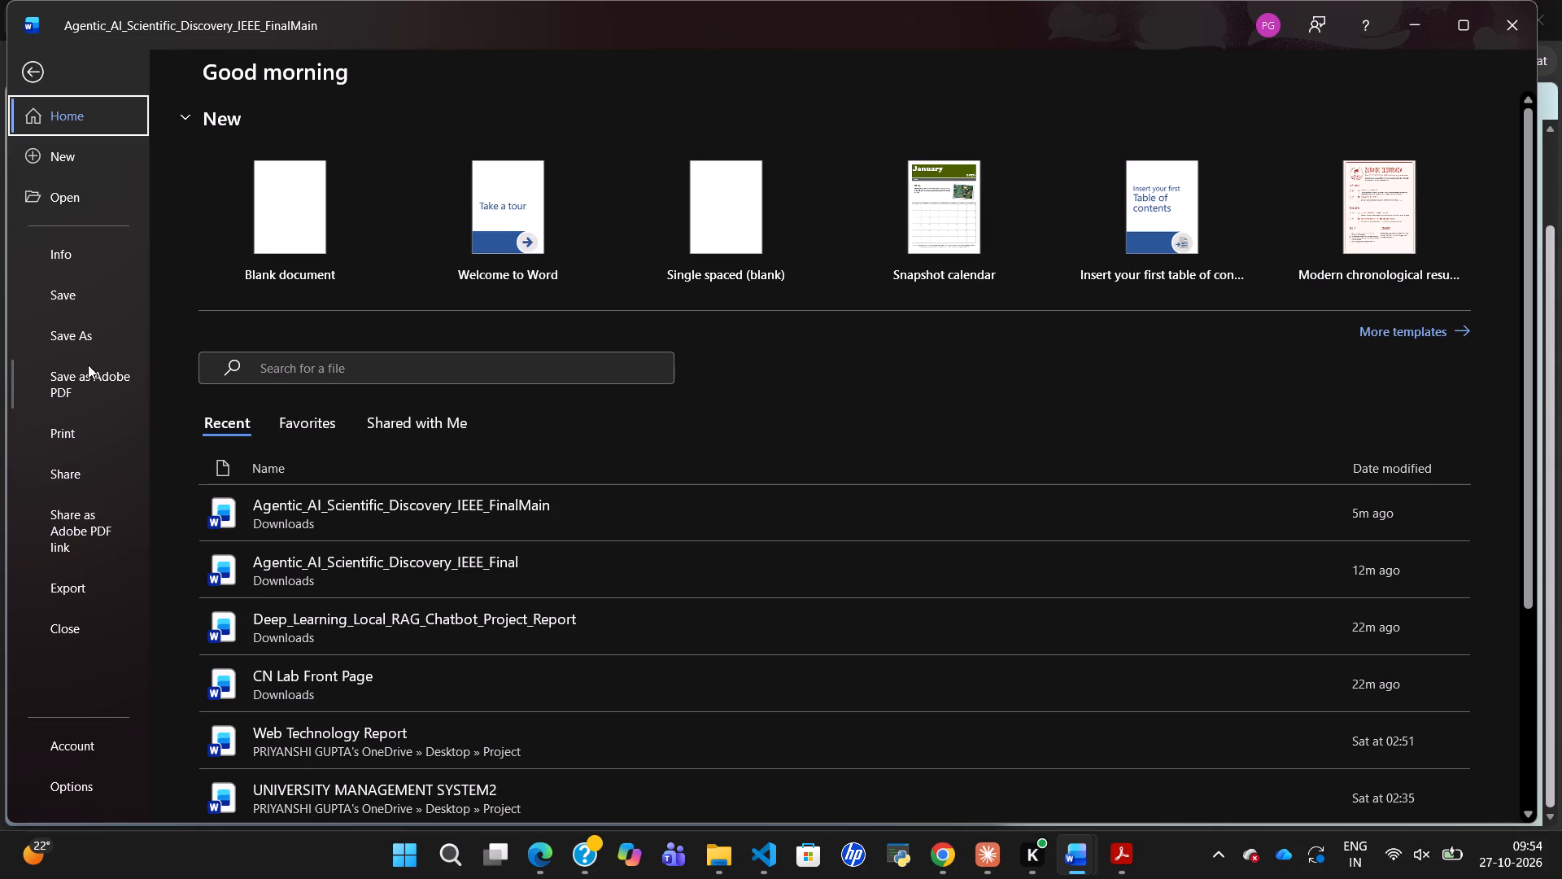
left_click(76, 579)
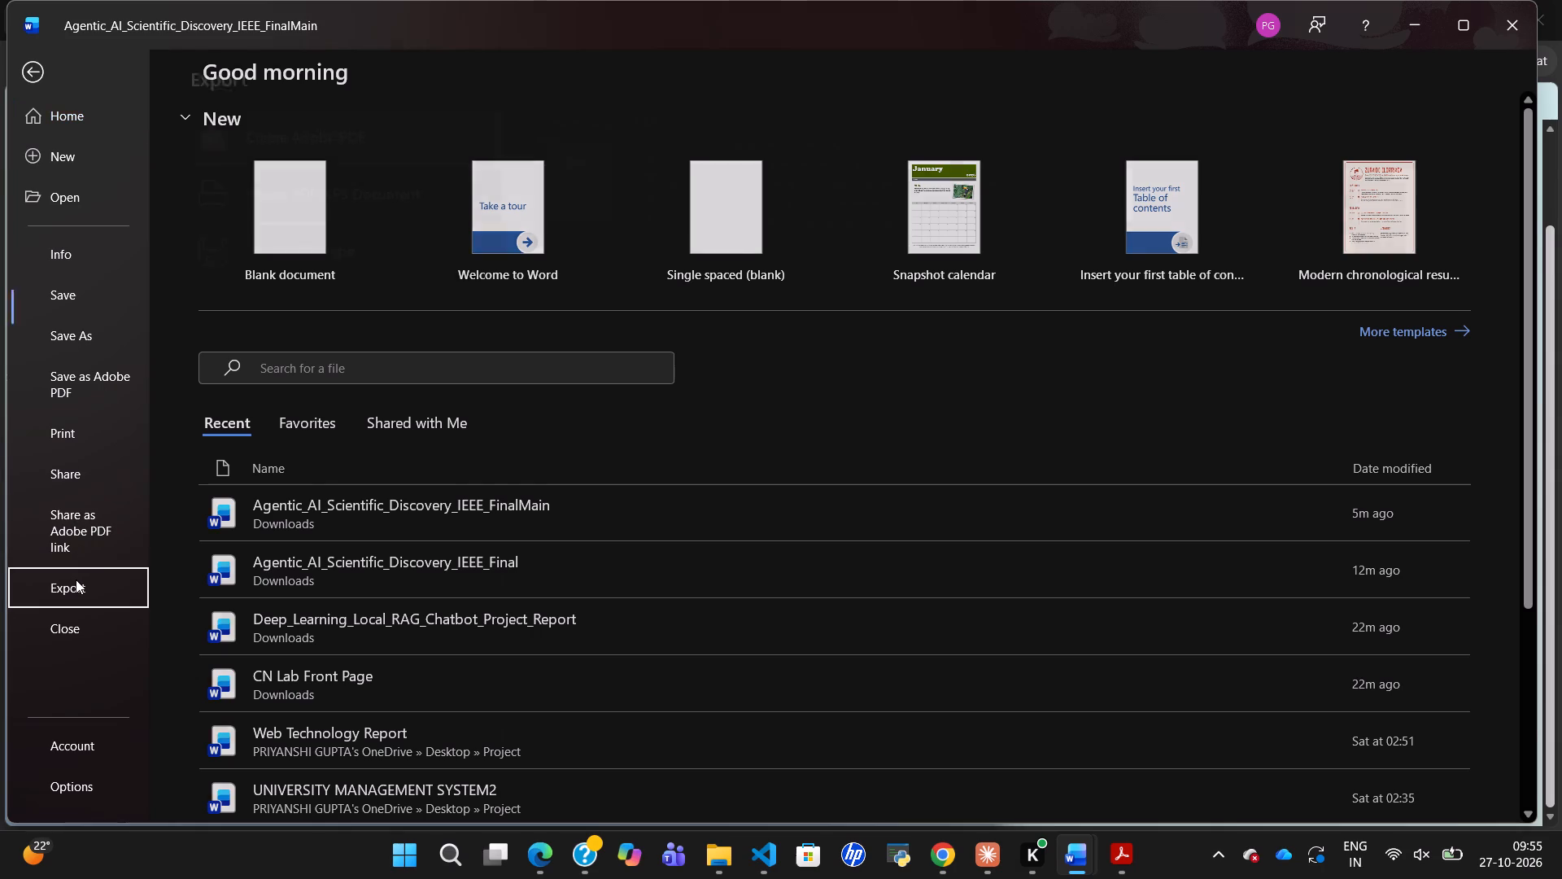
left_click(350, 187)
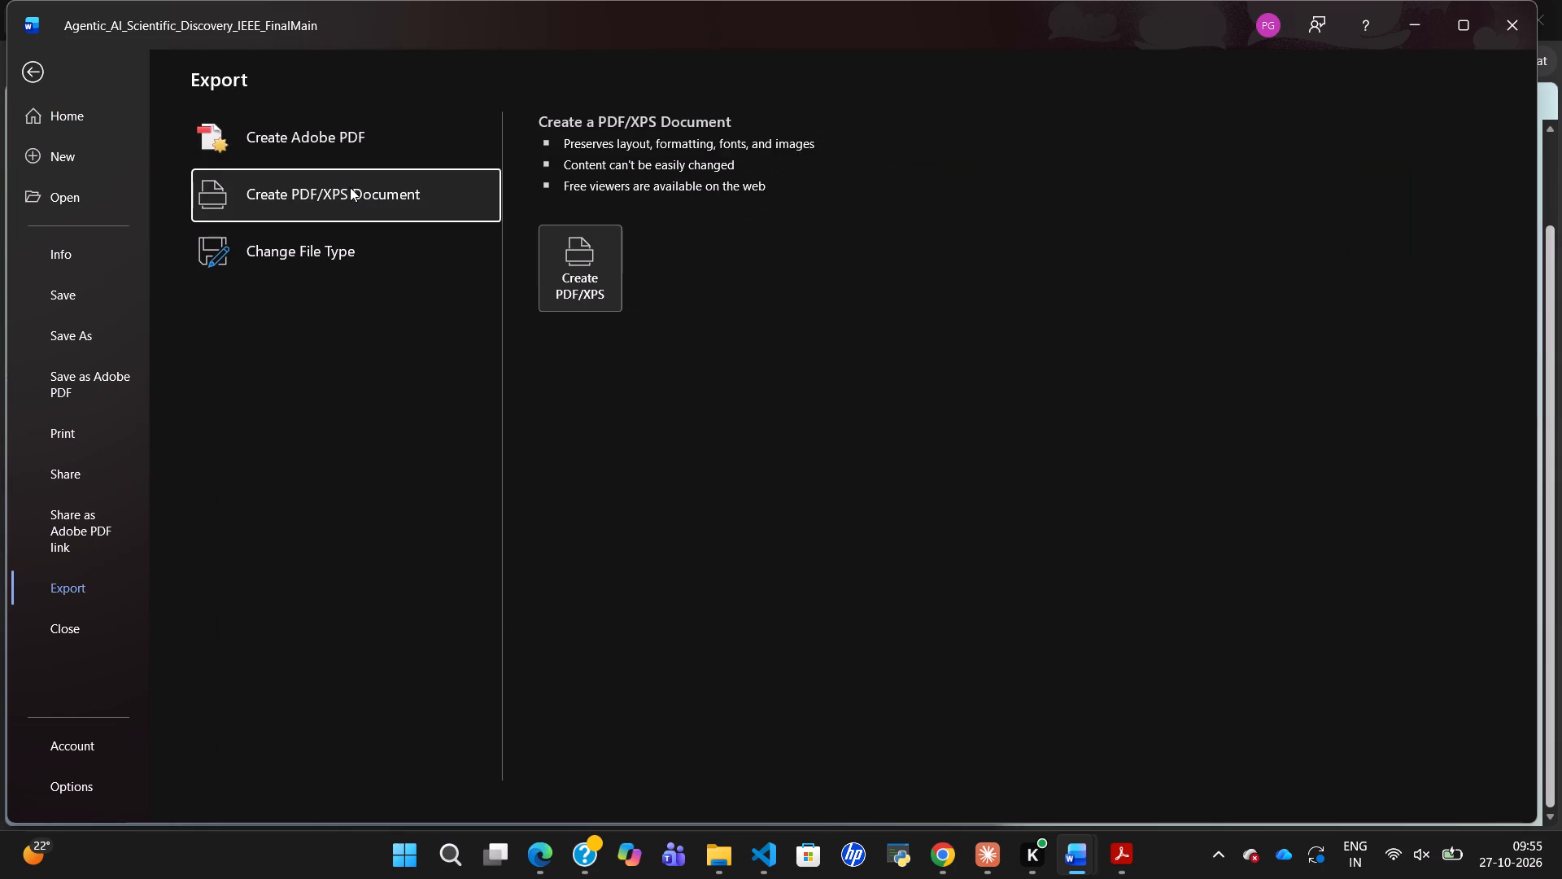
left_click(541, 269)
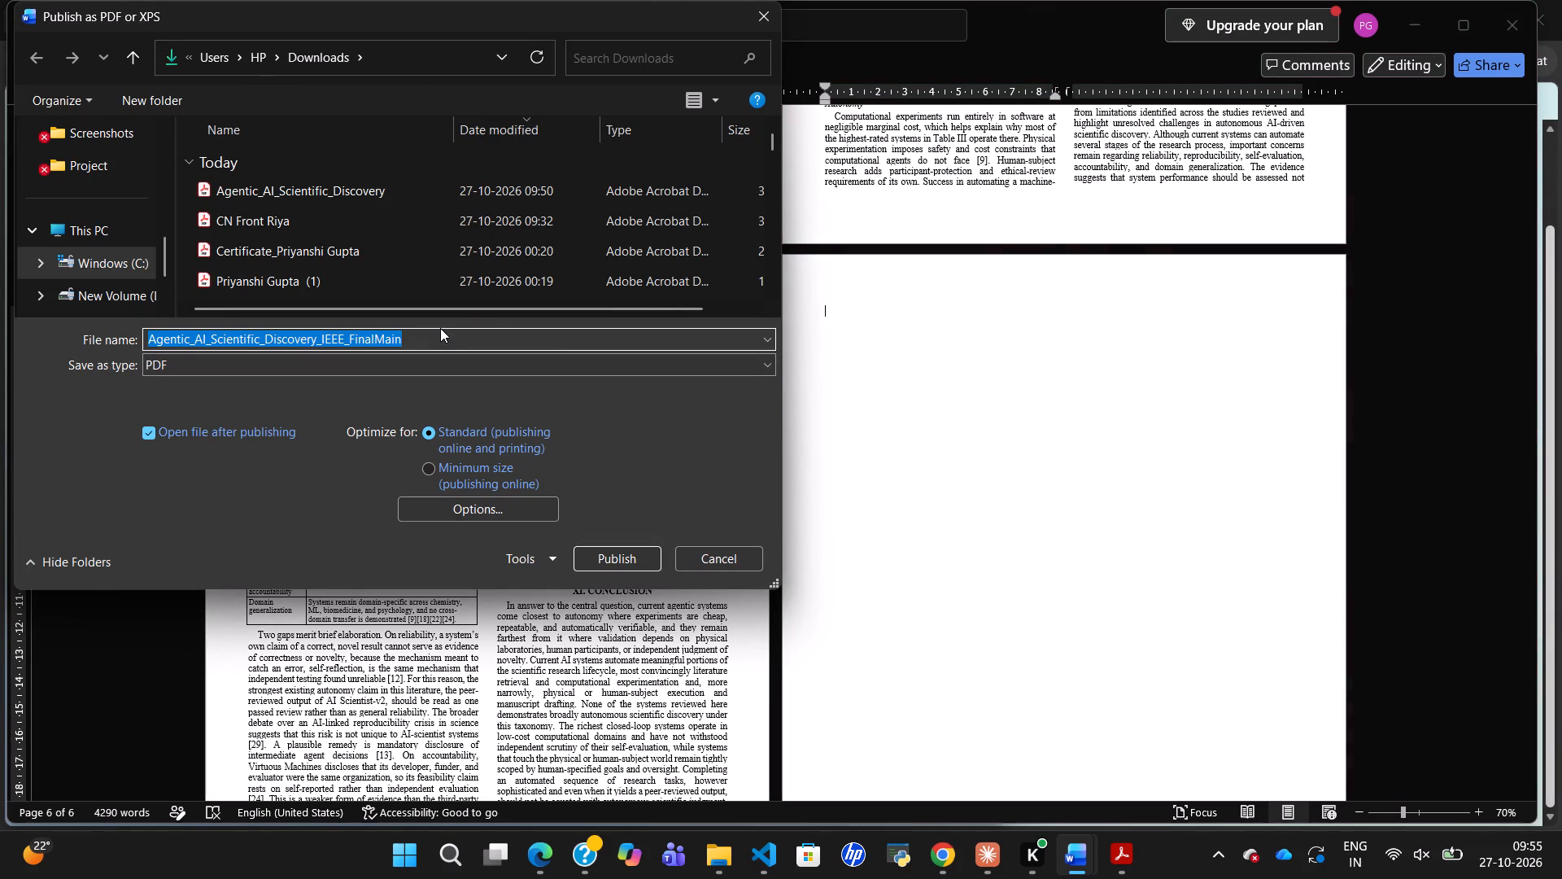
left_click(440, 328)
key("BackSpace")
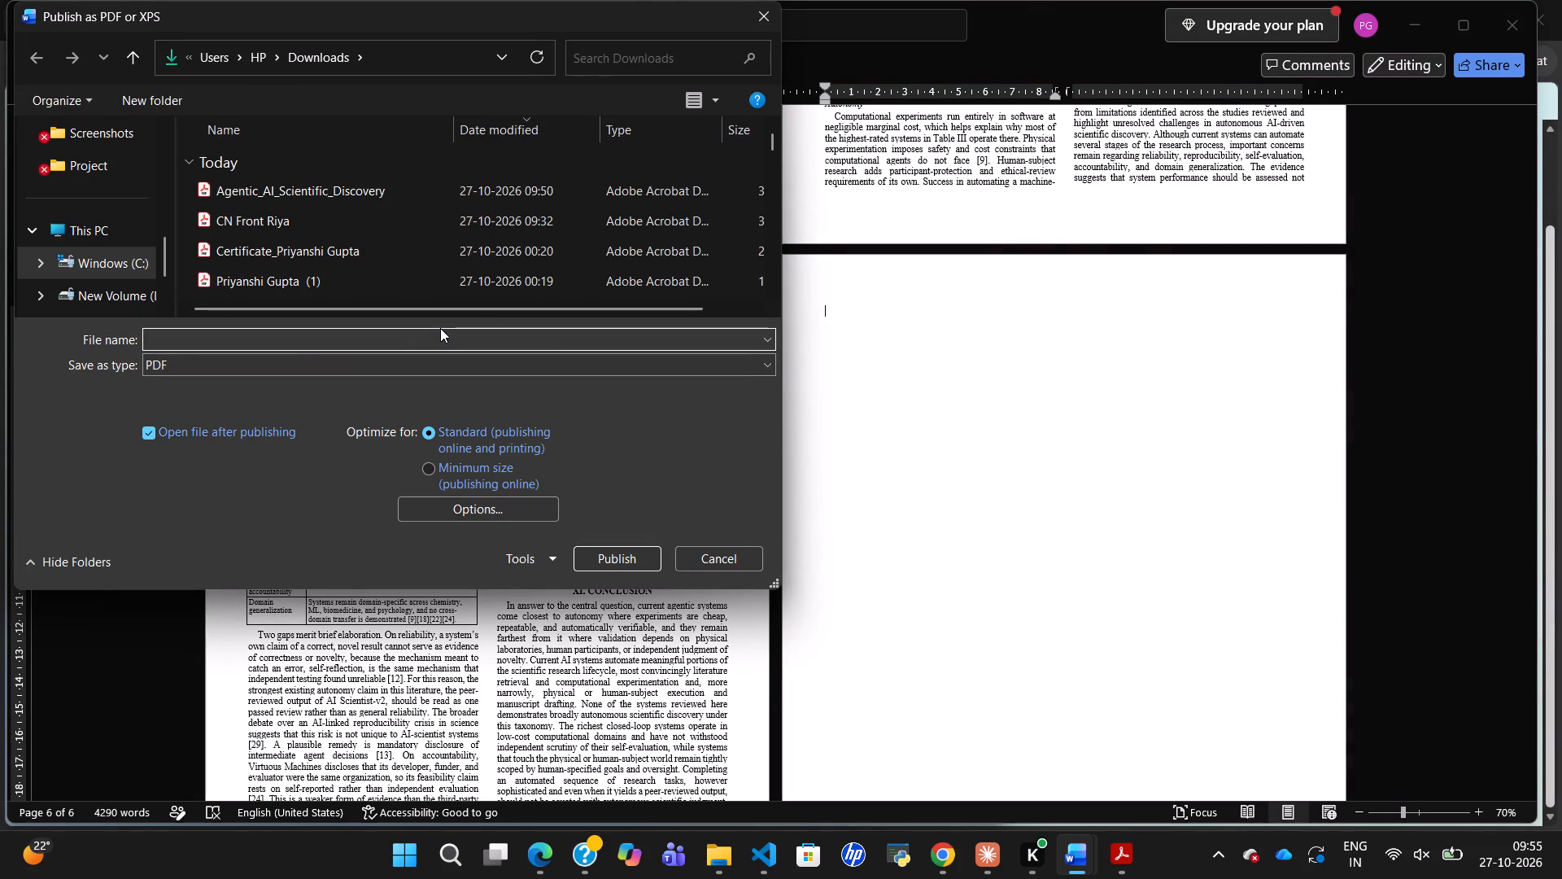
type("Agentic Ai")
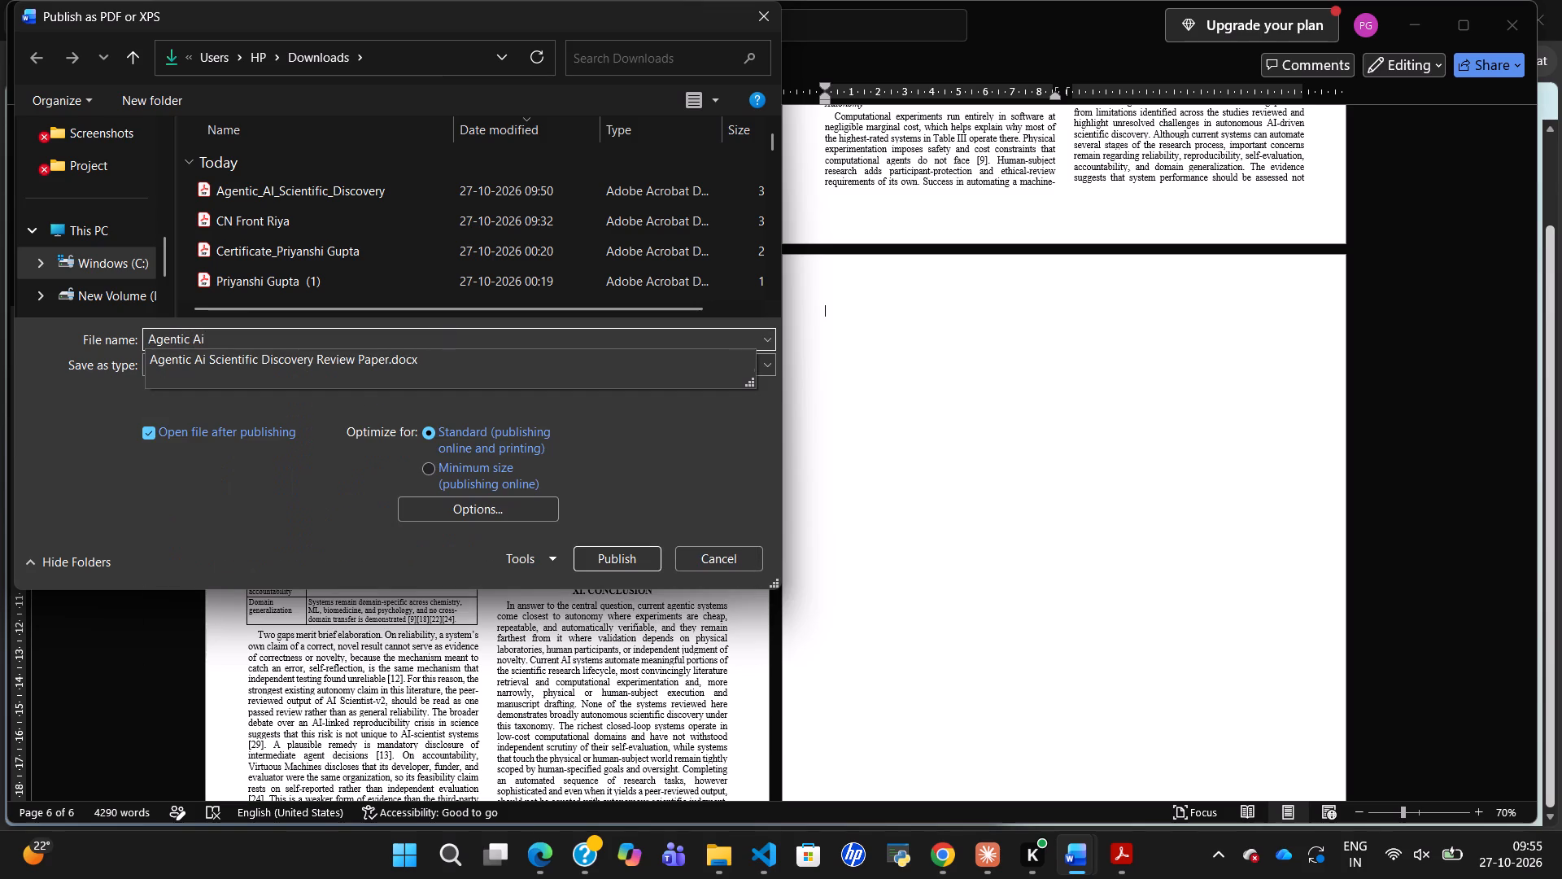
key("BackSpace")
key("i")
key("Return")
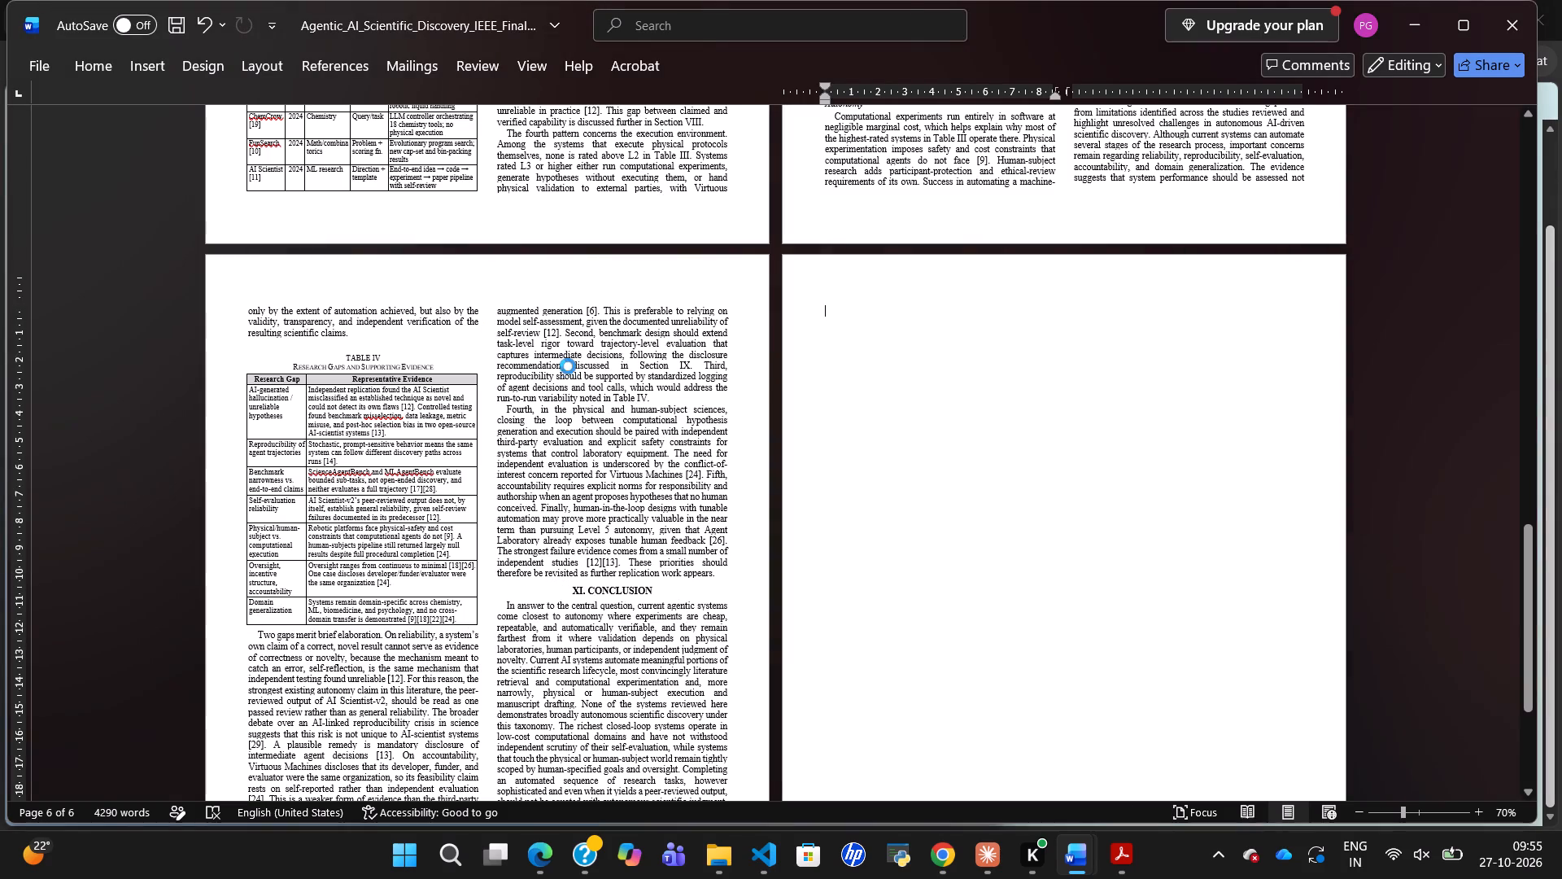
scroll(661, 400, "up", 1)
scroll(827, 407, "up", 3)
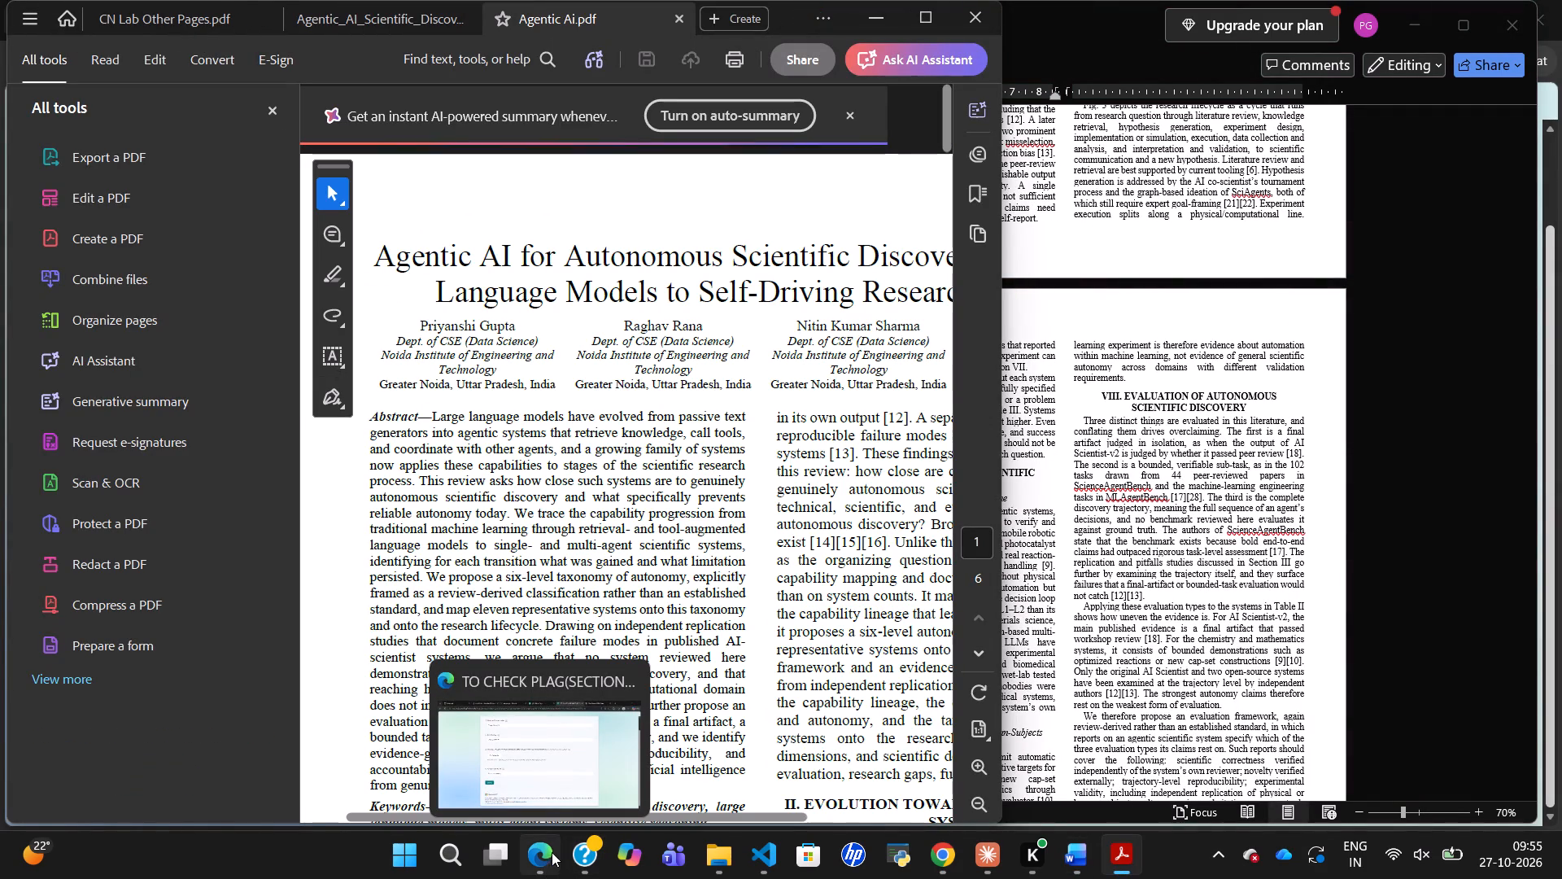
Switch to the plagiarism check form in Edge and upload Agentic Ai.pdf for the five-page research paper question.
left_click(530, 781)
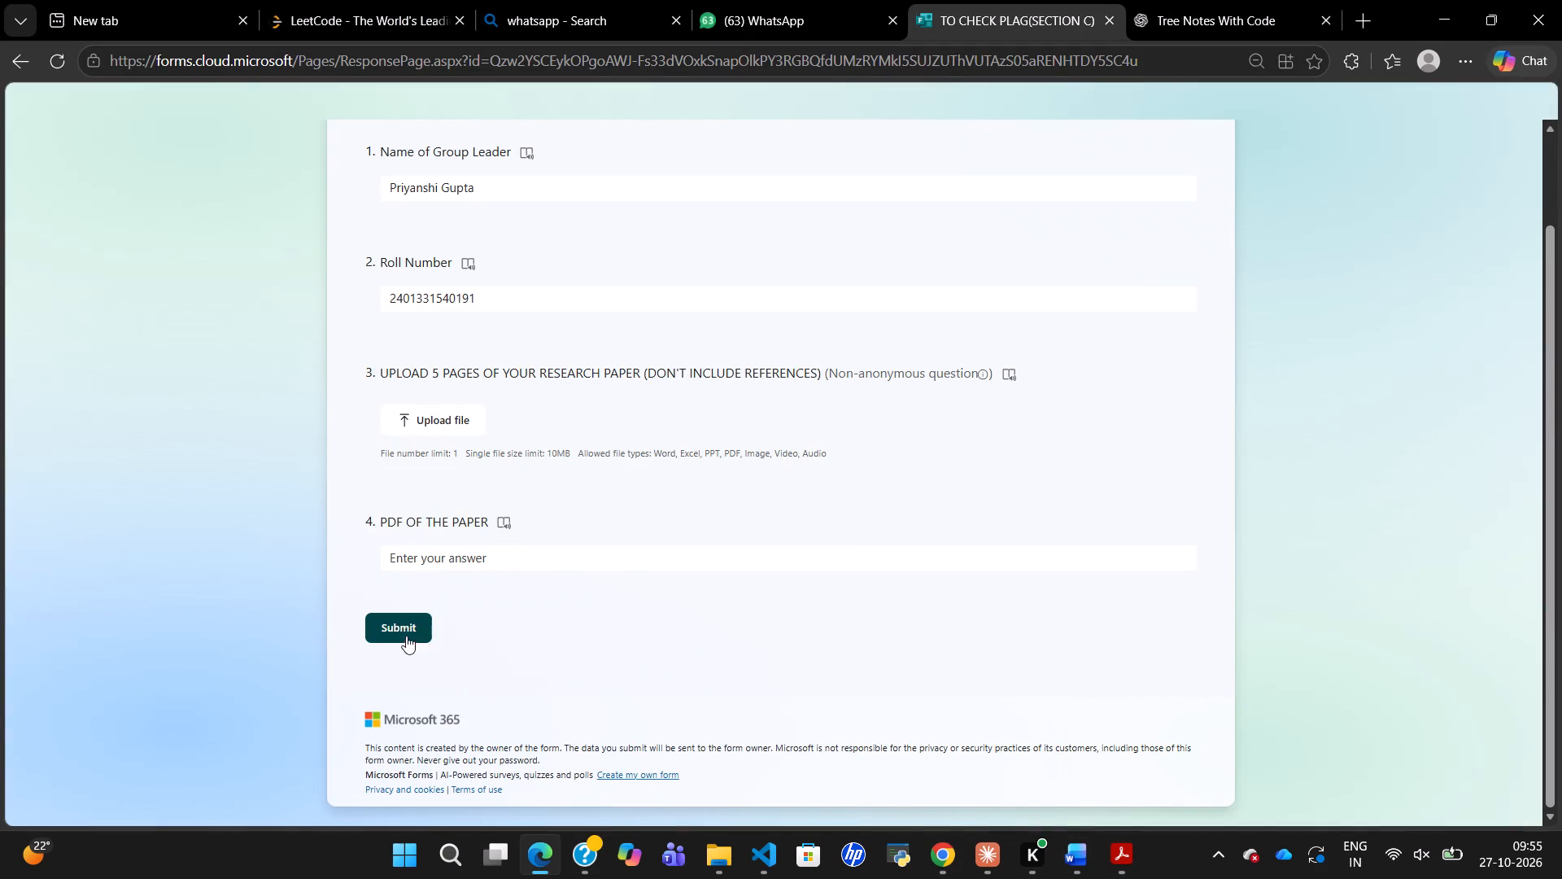
left_click(447, 418)
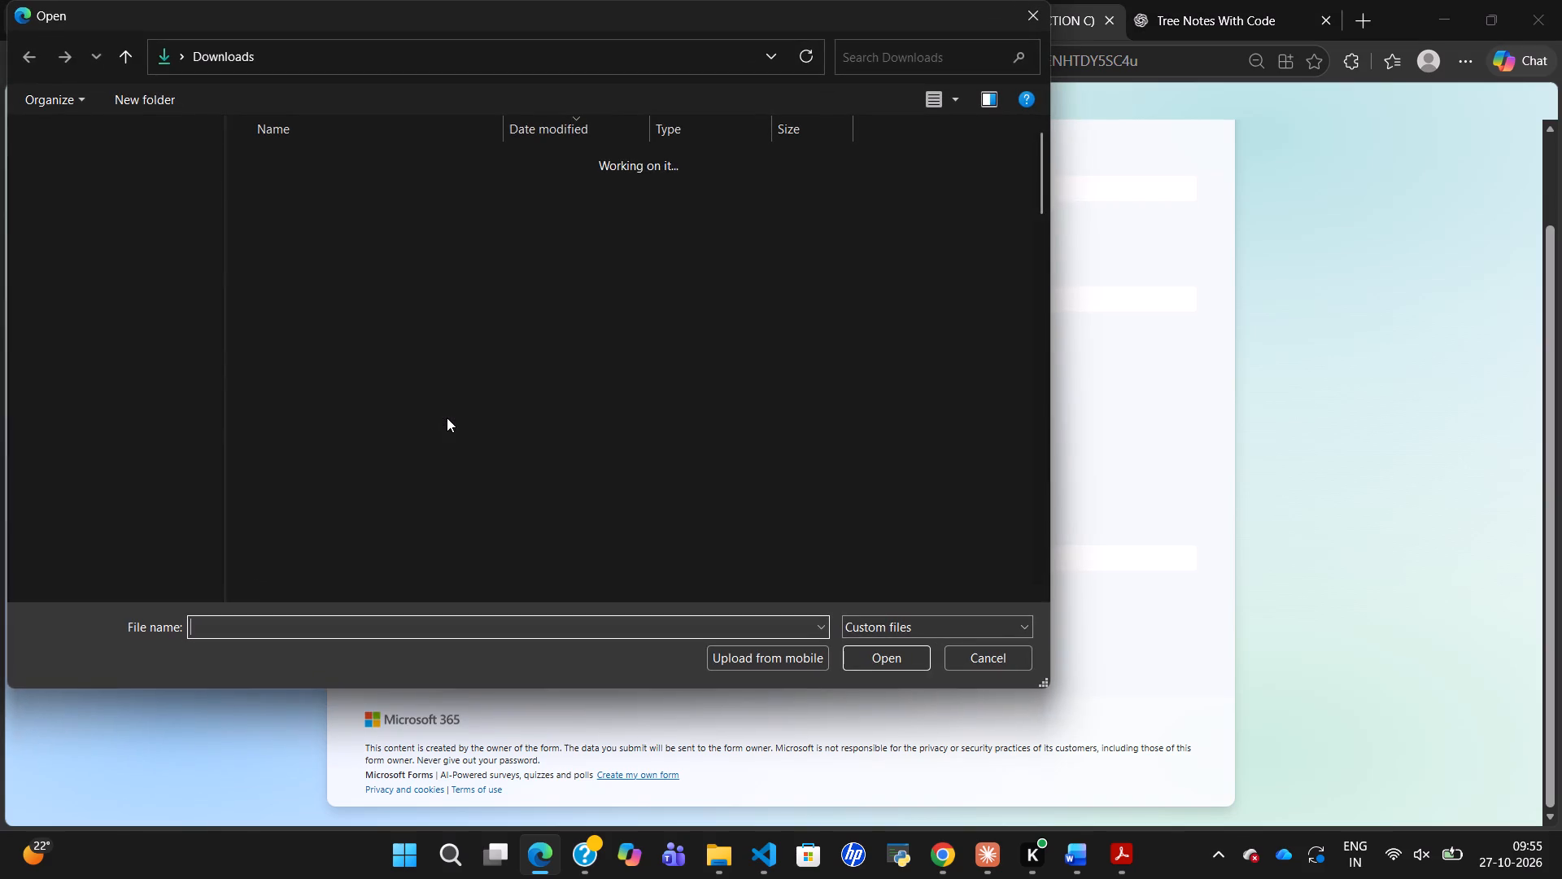
left_click(370, 192)
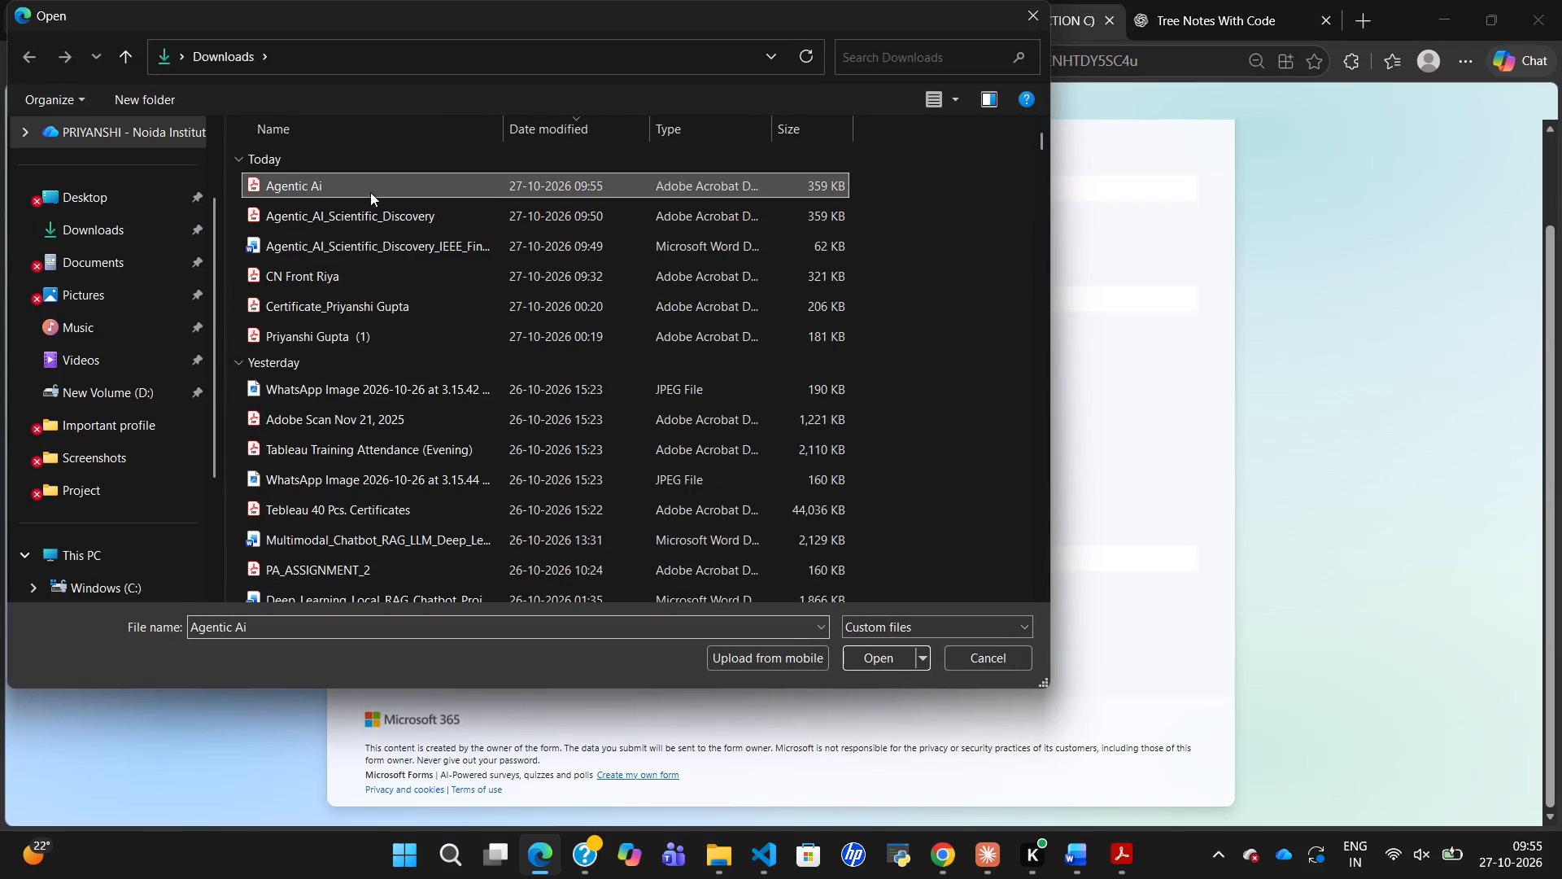
left_click(875, 663)
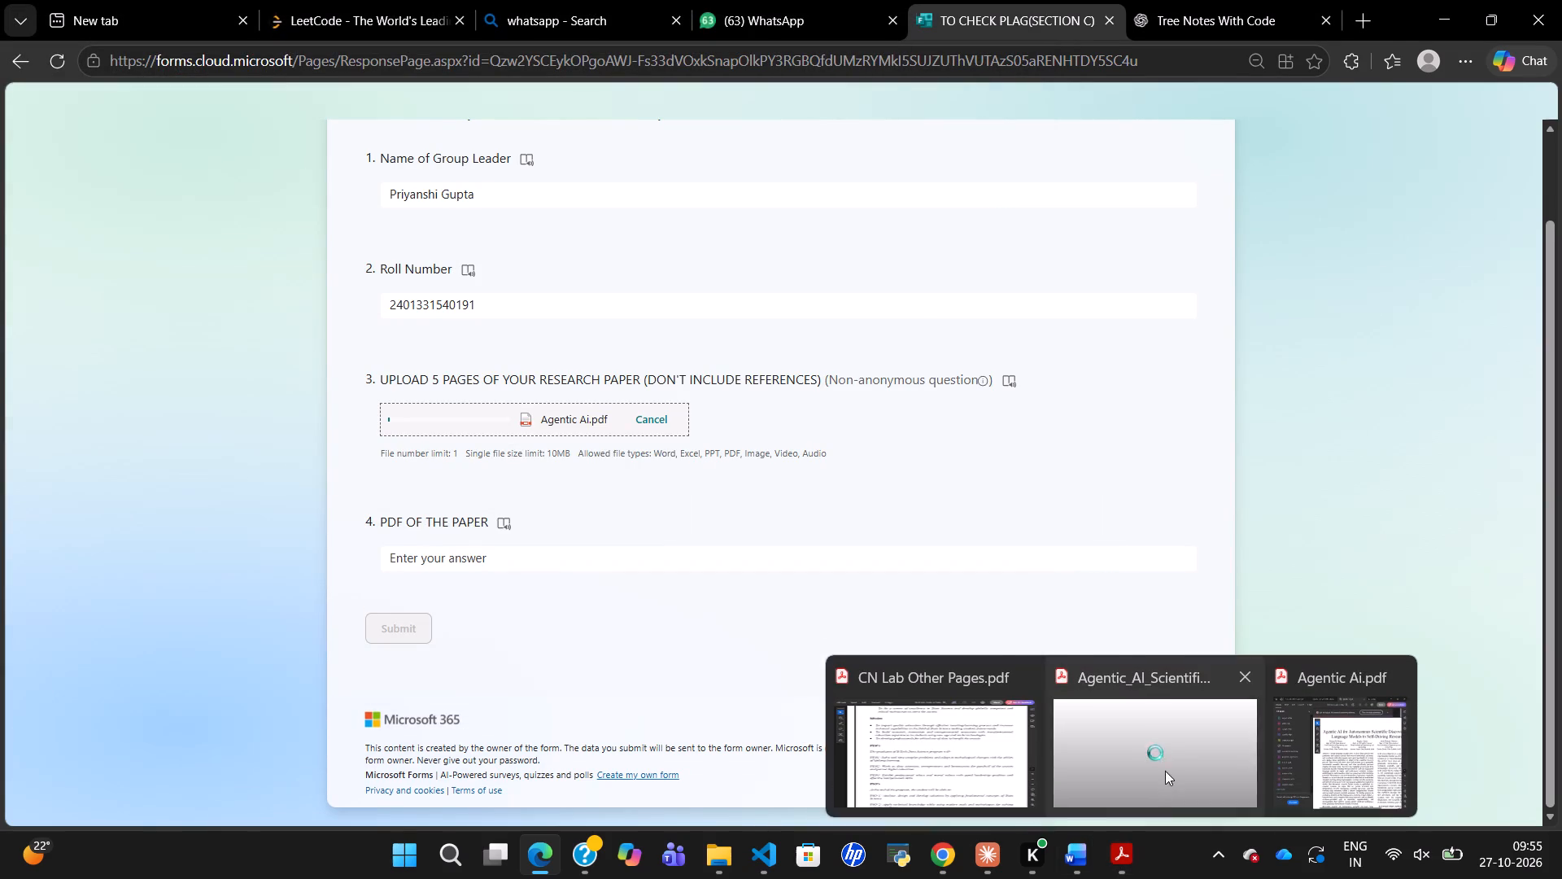
Copy the full paper title from Agentic Ai.pdf in Acrobat and paste it as the form's PDF of the Paper answer in Edge.
left_click(1351, 724)
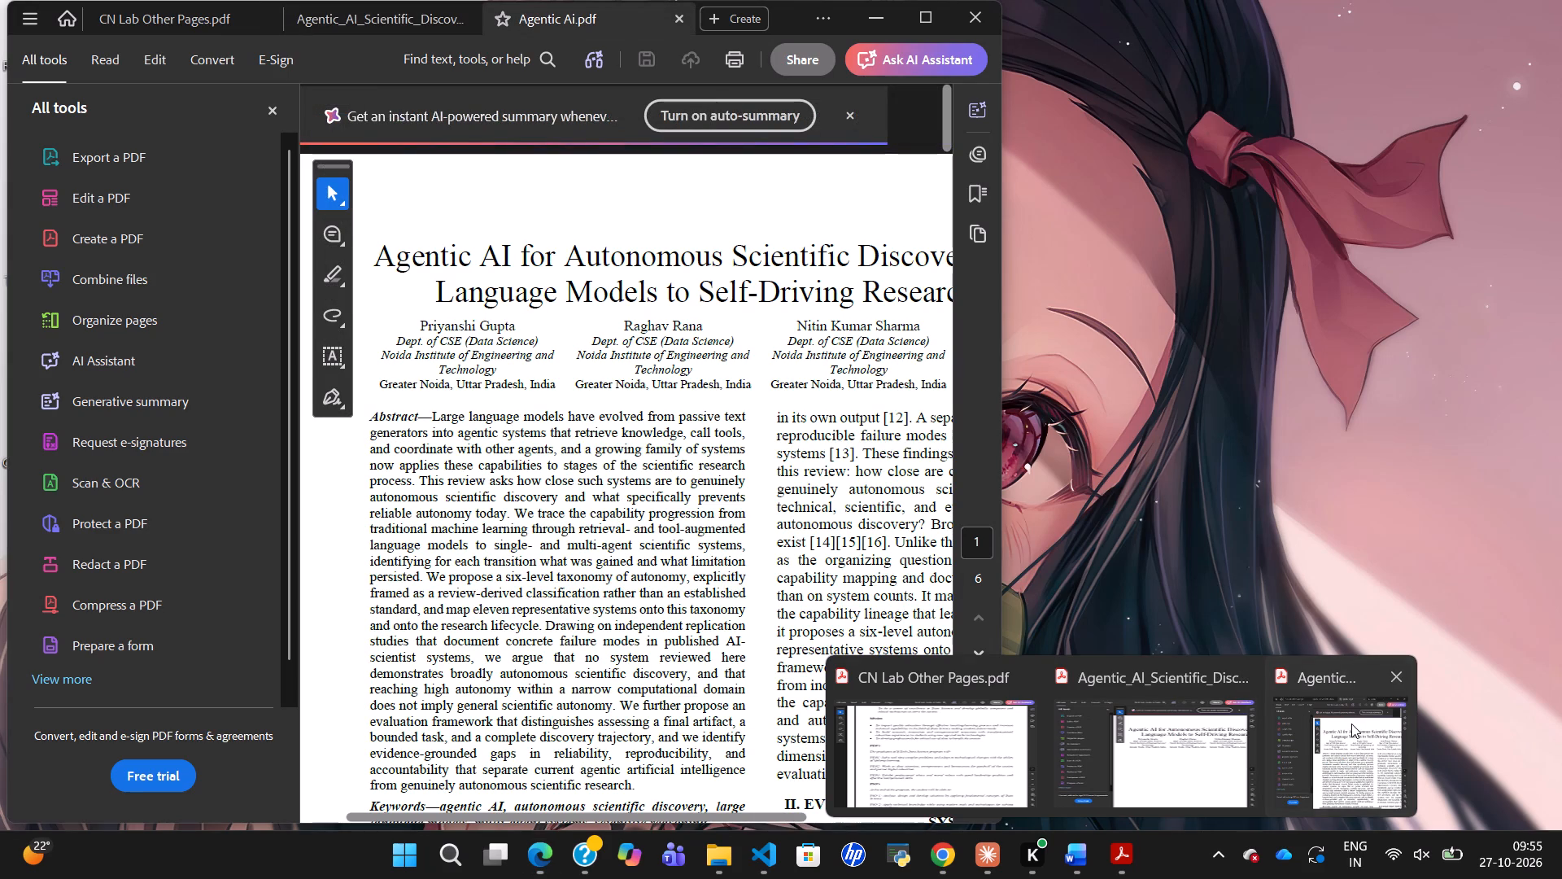
left_click_drag(381, 257, 949, 305)
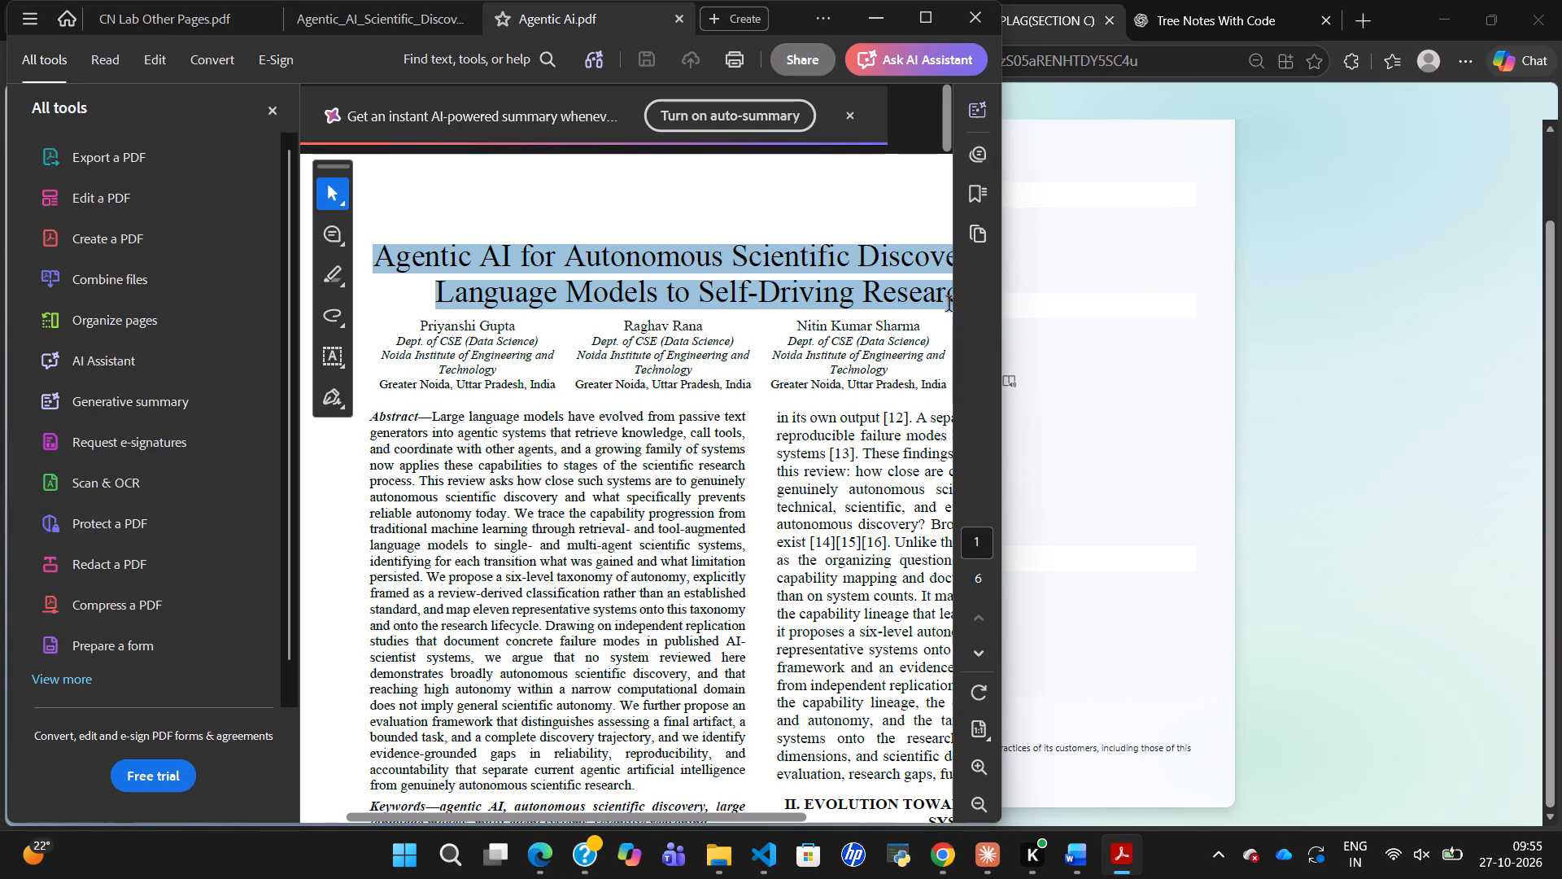
left_click_drag(949, 305, 991, 301)
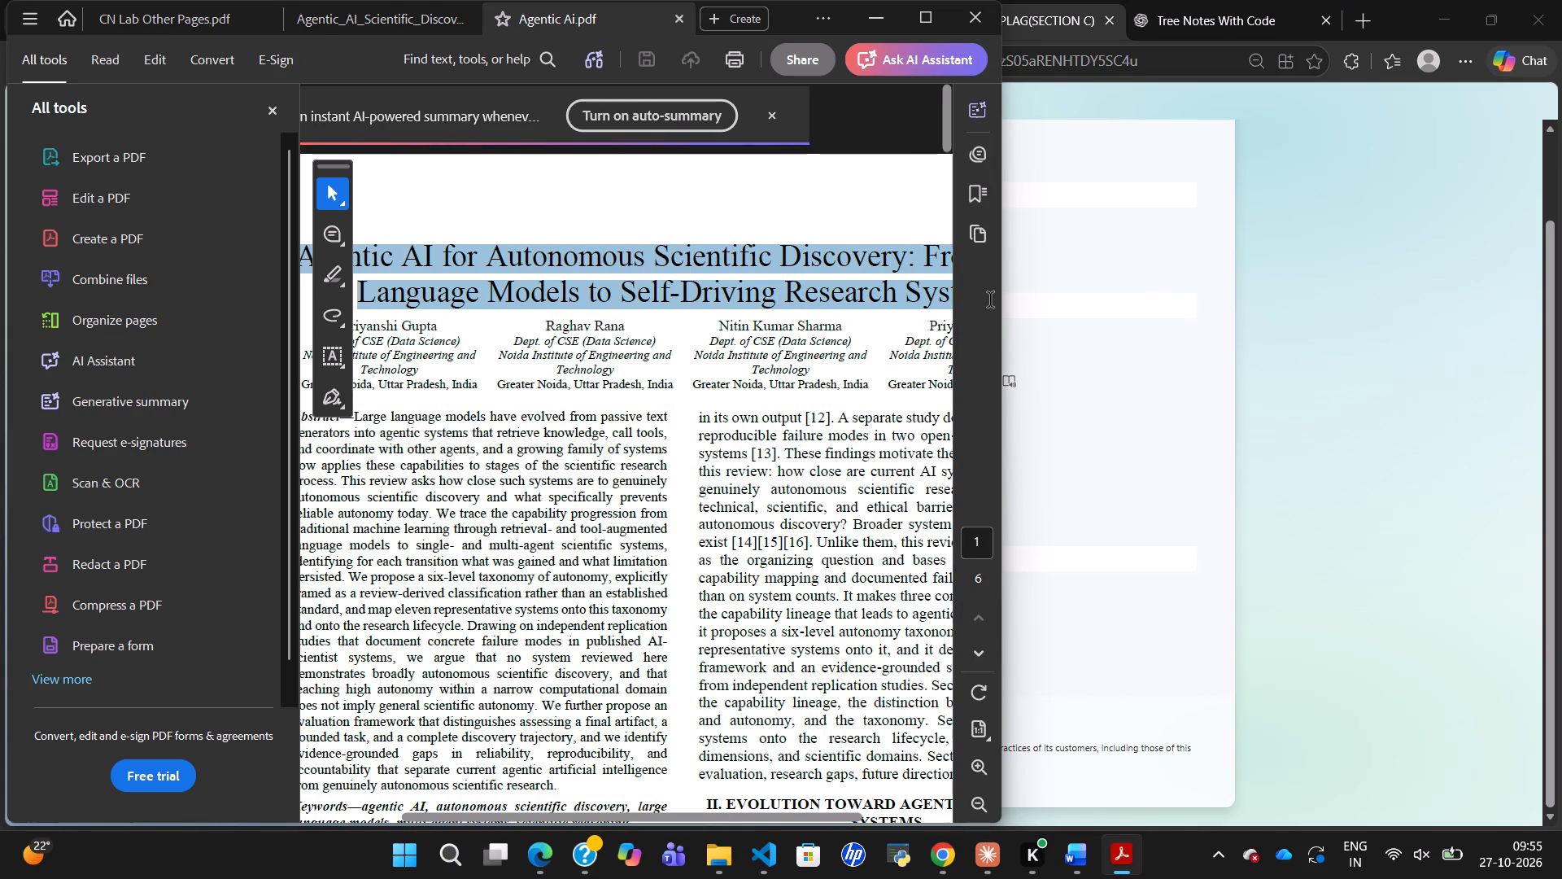
left_click_drag(991, 301, 991, 300)
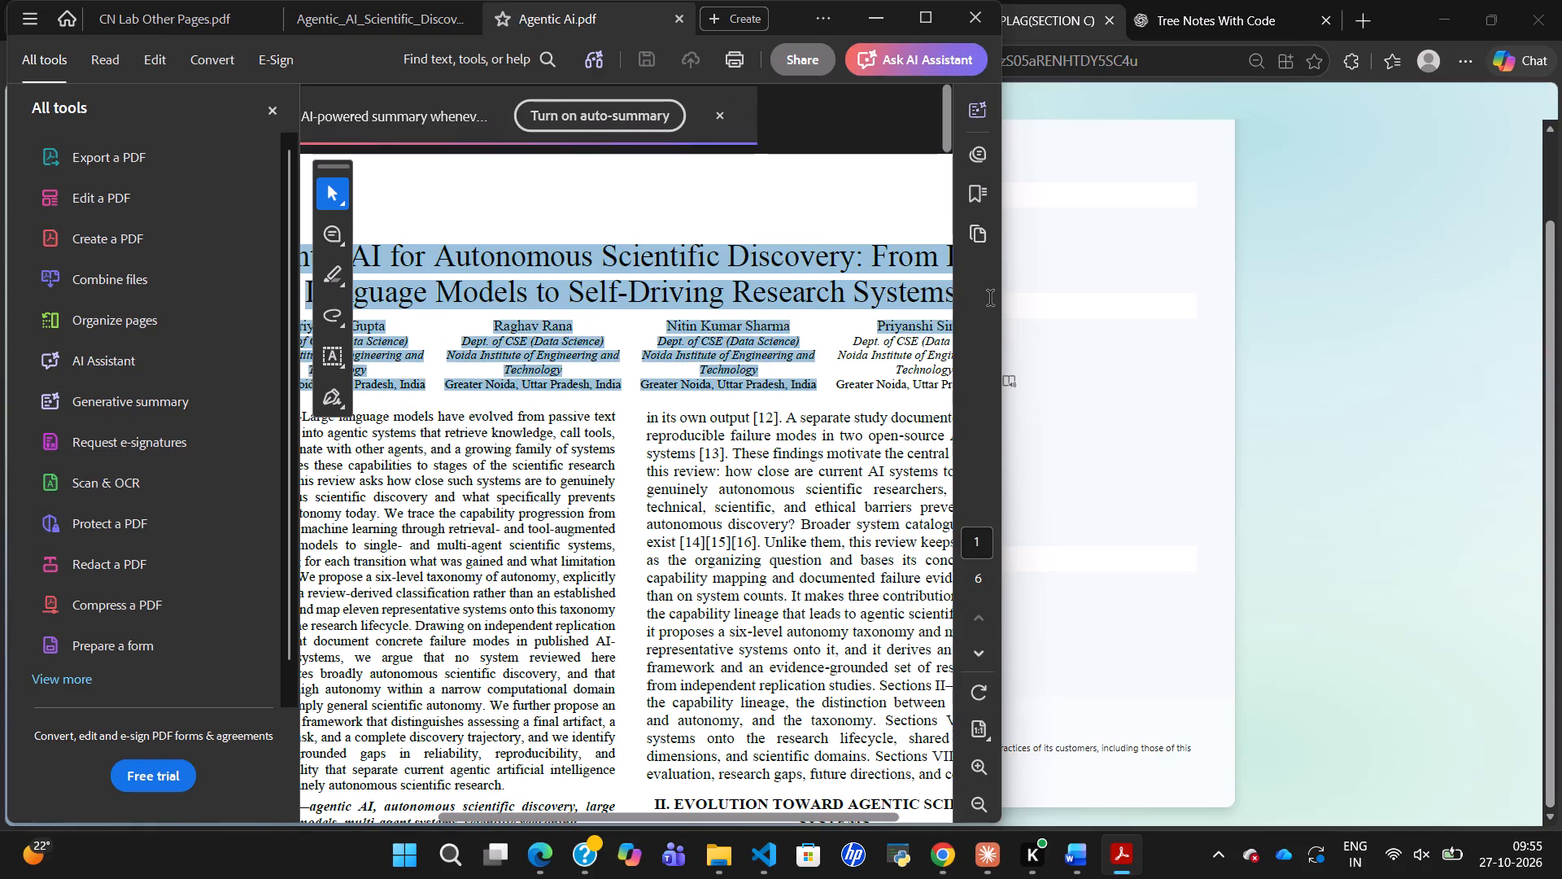
left_click_drag(991, 300, 937, 296)
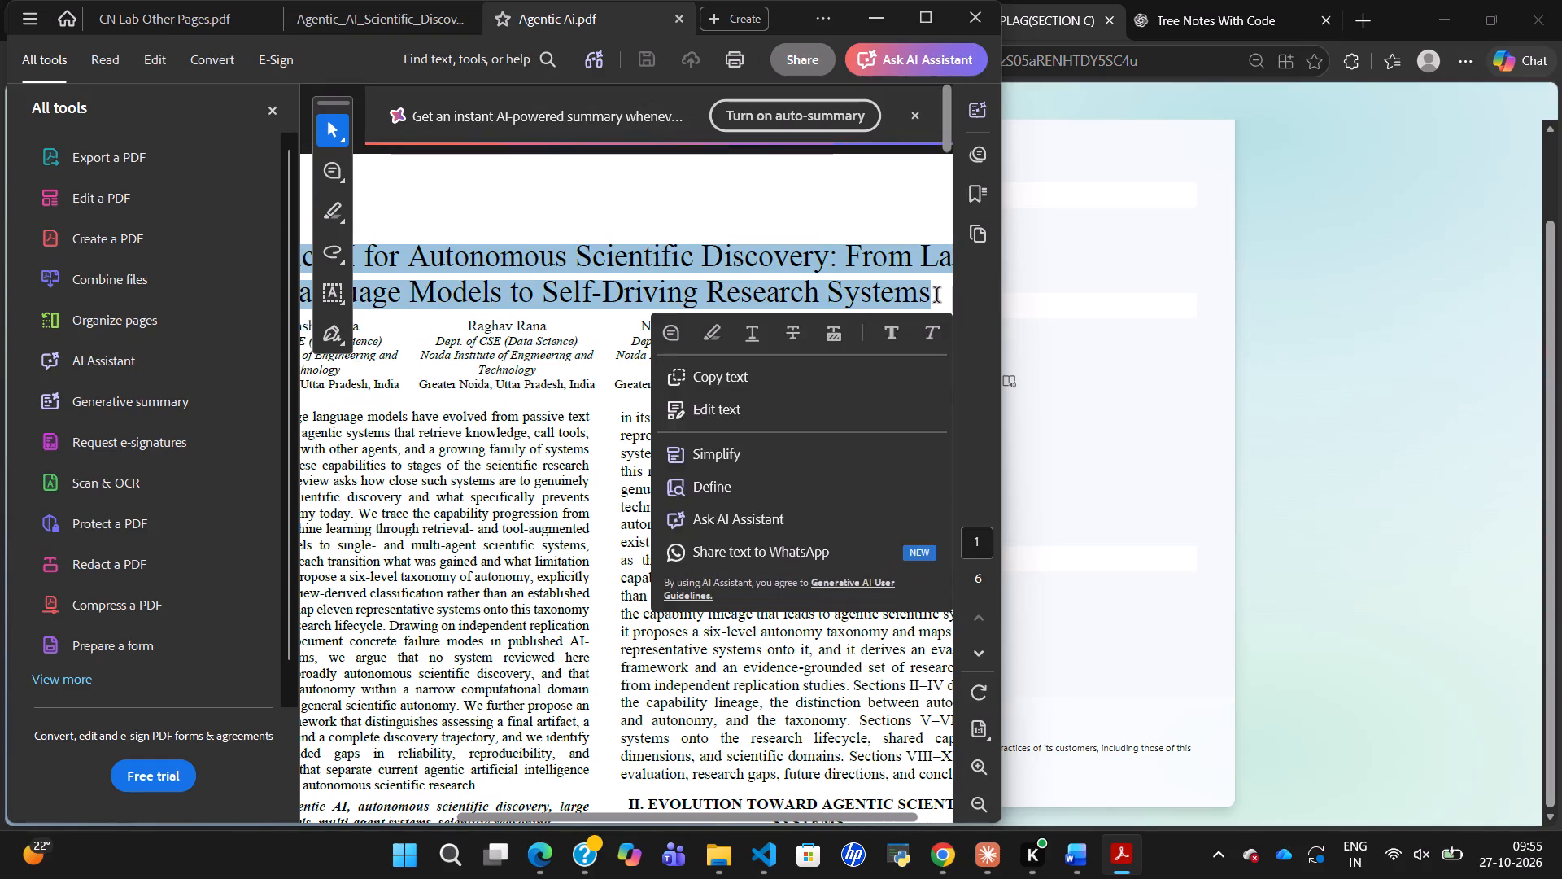
key("ctrl+c")
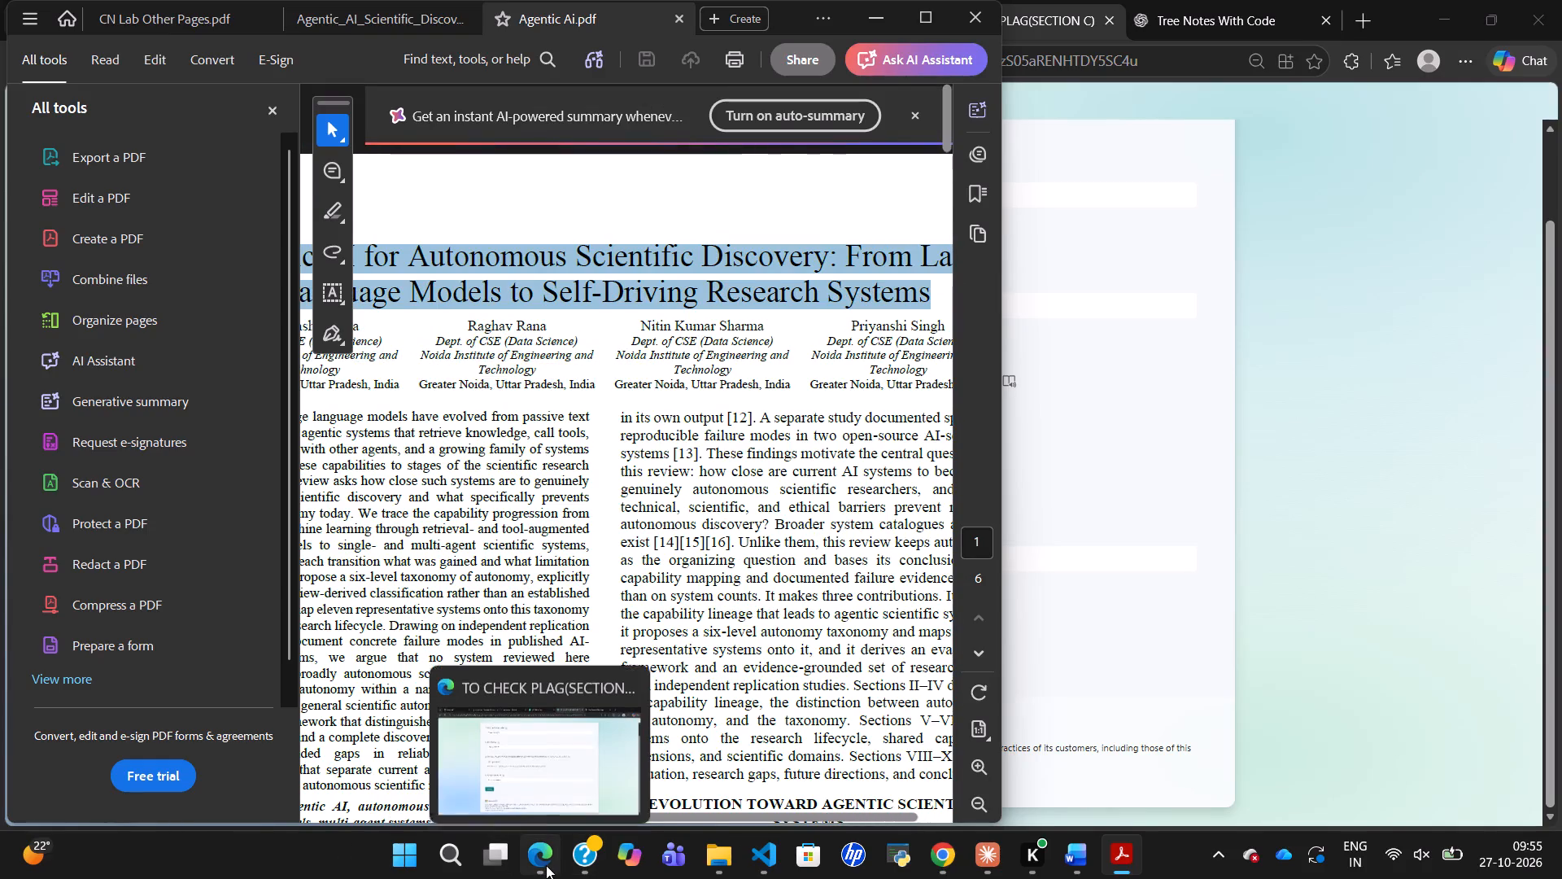
left_click(552, 771)
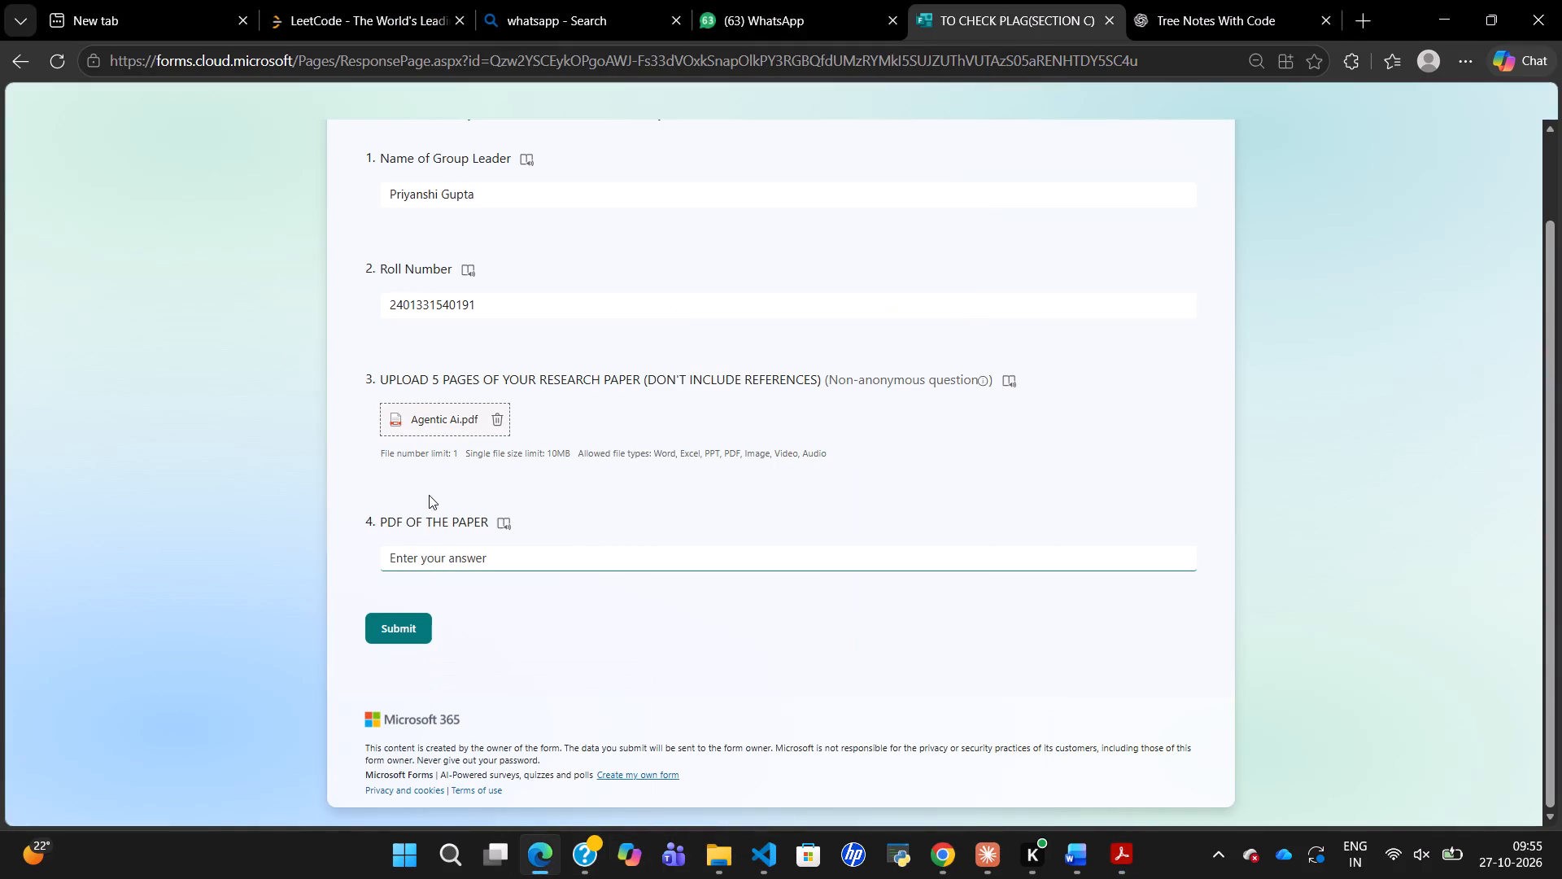
left_click(433, 559)
key("ctrl+v")
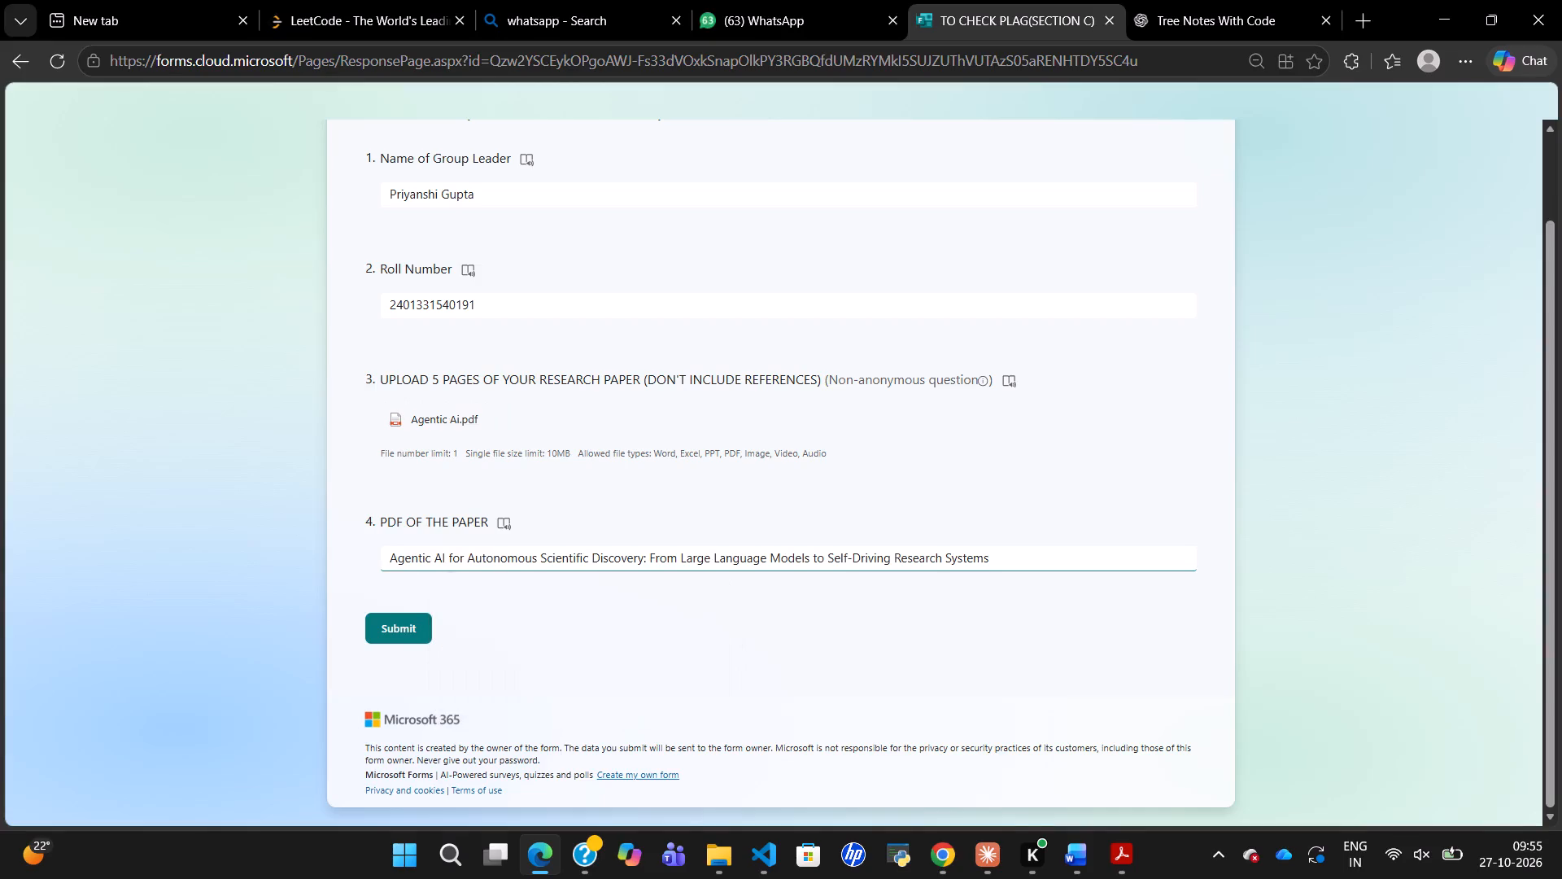
Submit the completed plagiarism check form.
left_click(409, 622)
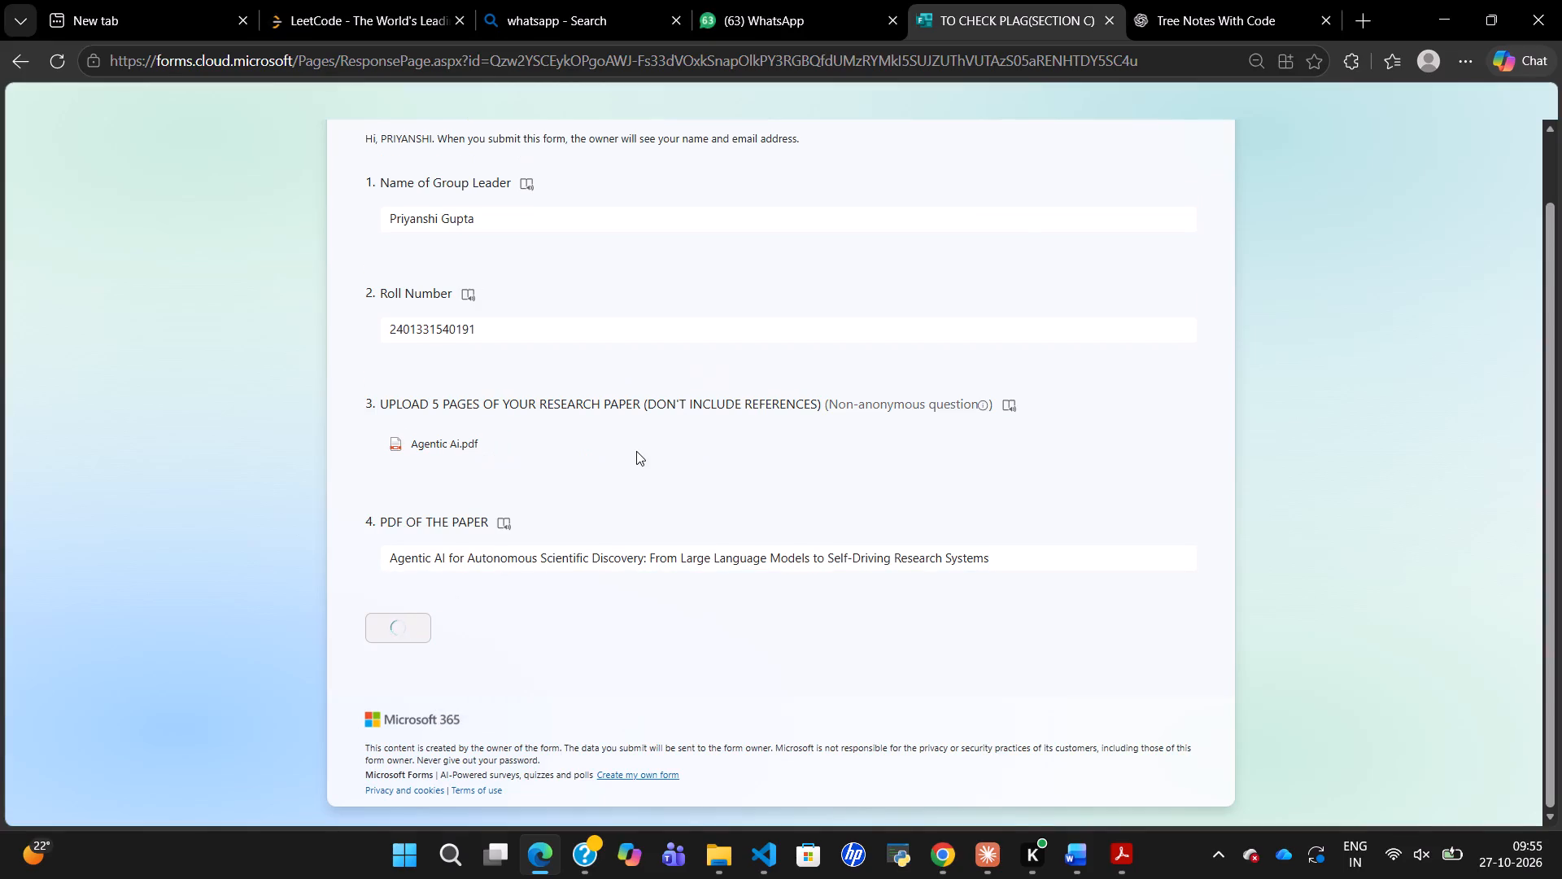
scroll(636, 451, "up", 1)
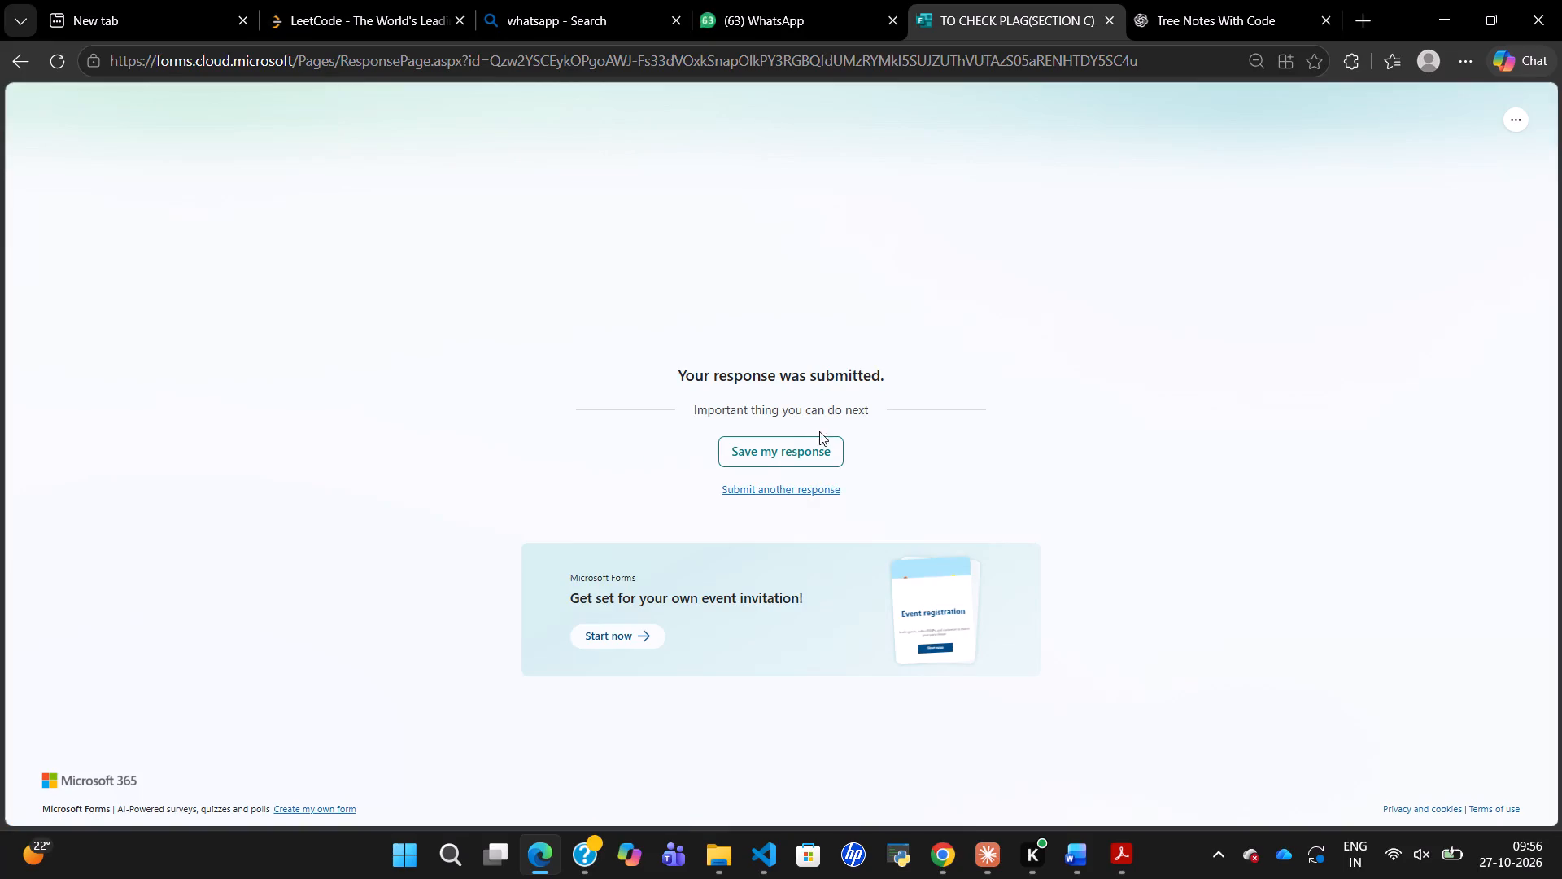
Start another response and fill the leader name, roll number and paper title from the last used saved info.
left_click(792, 492)
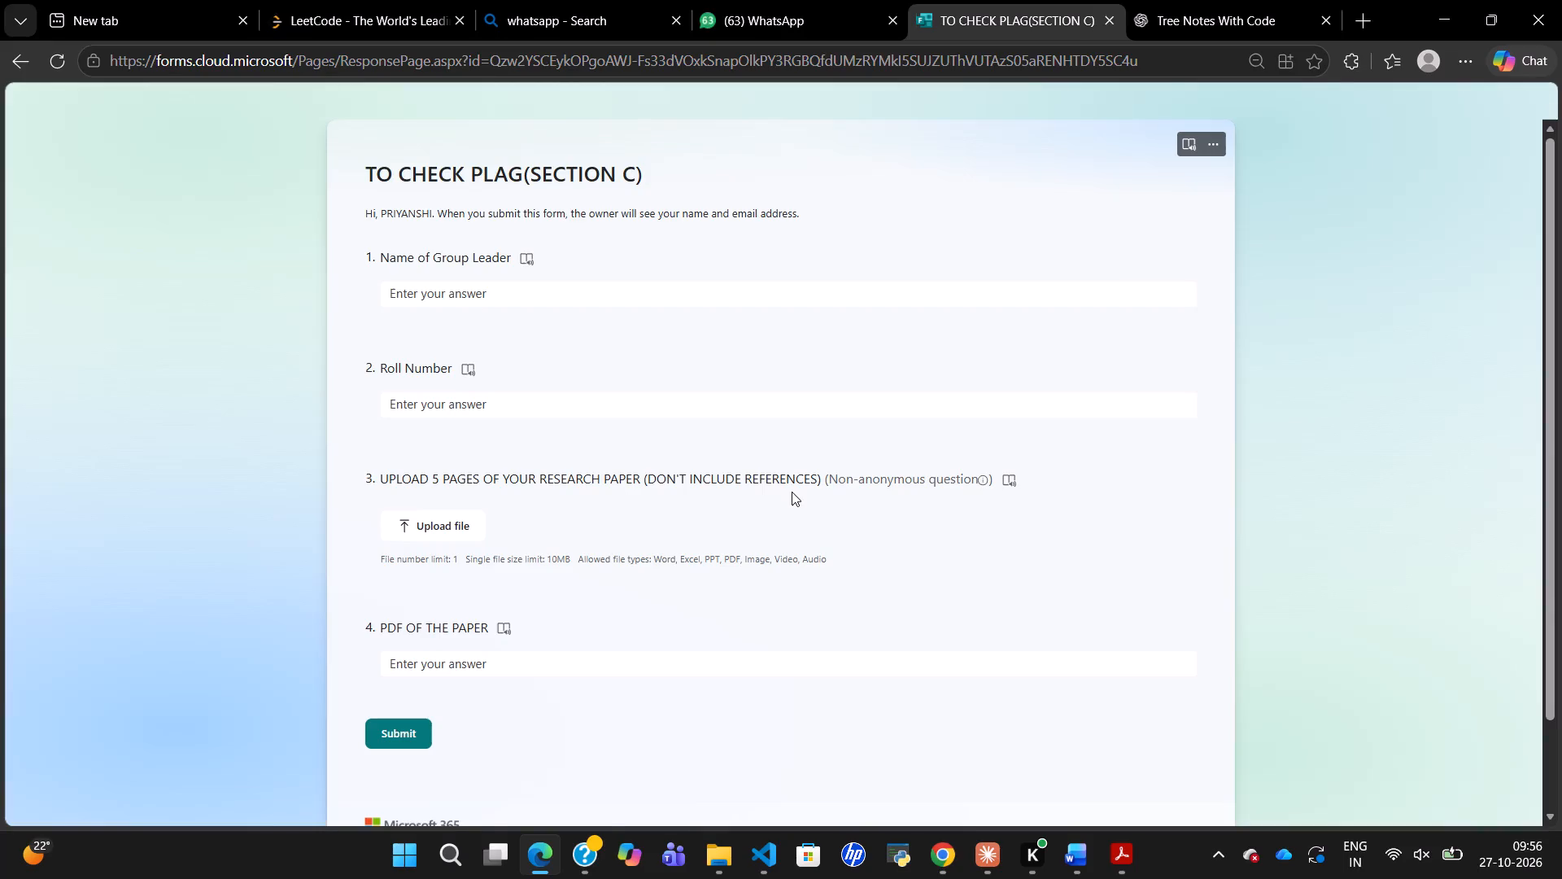
left_click(632, 292)
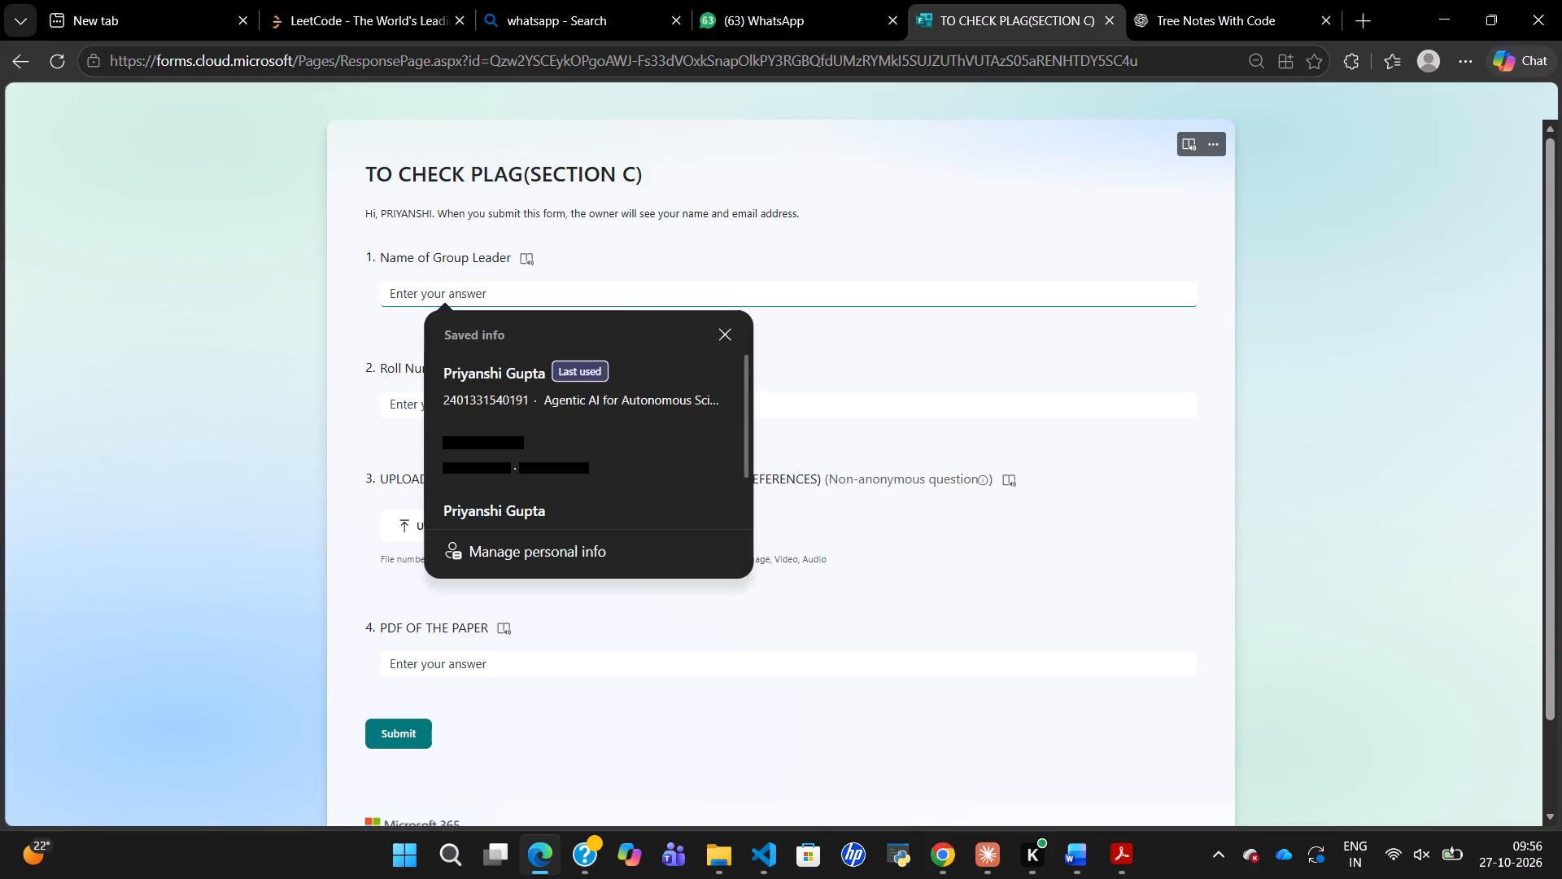
left_click(494, 374)
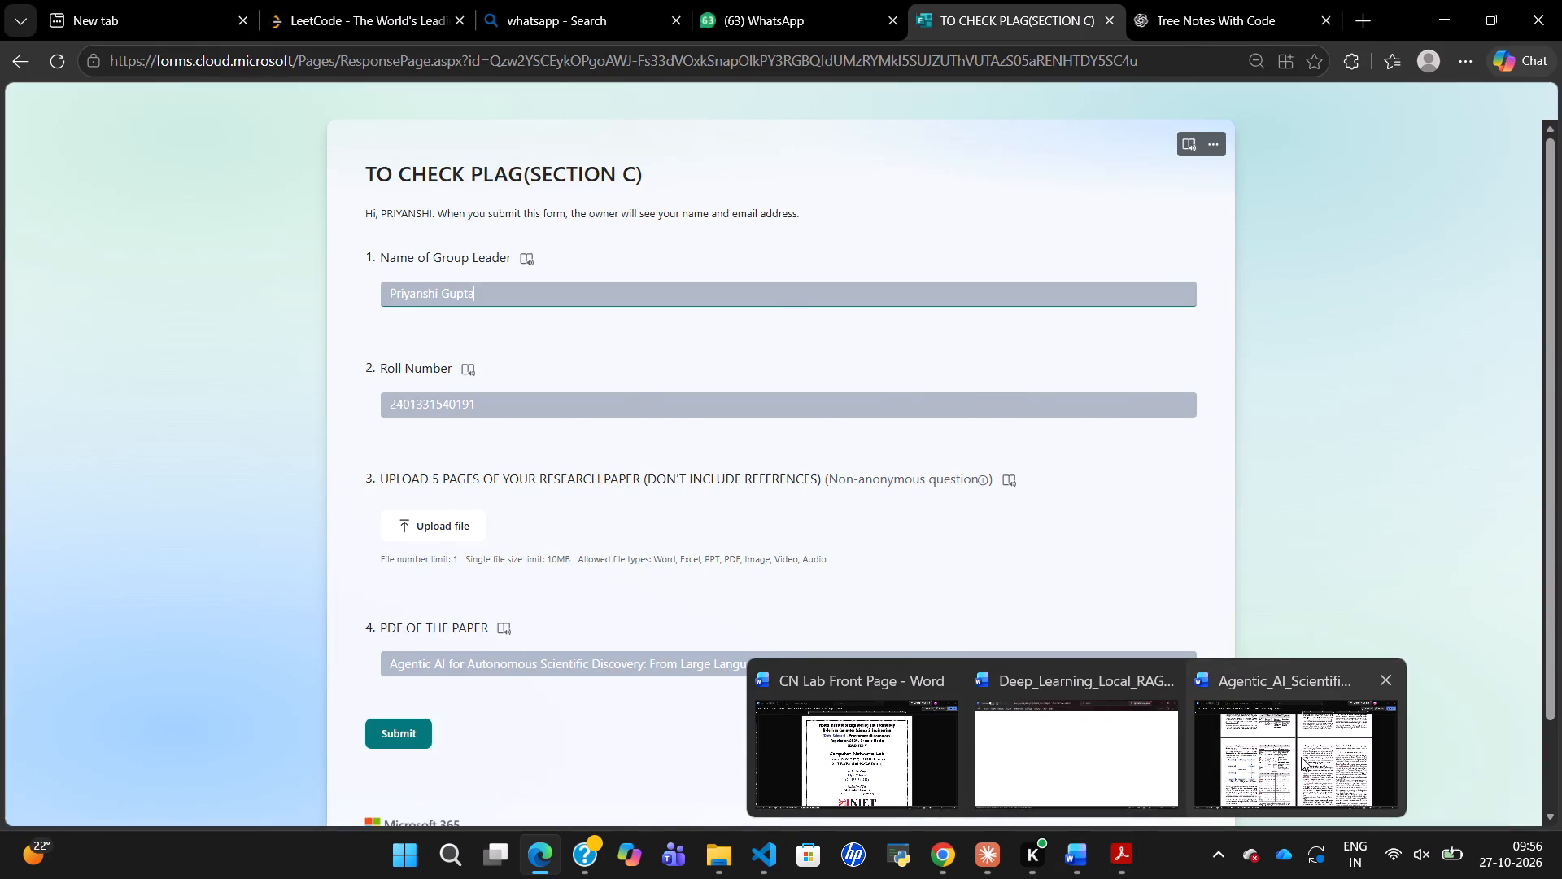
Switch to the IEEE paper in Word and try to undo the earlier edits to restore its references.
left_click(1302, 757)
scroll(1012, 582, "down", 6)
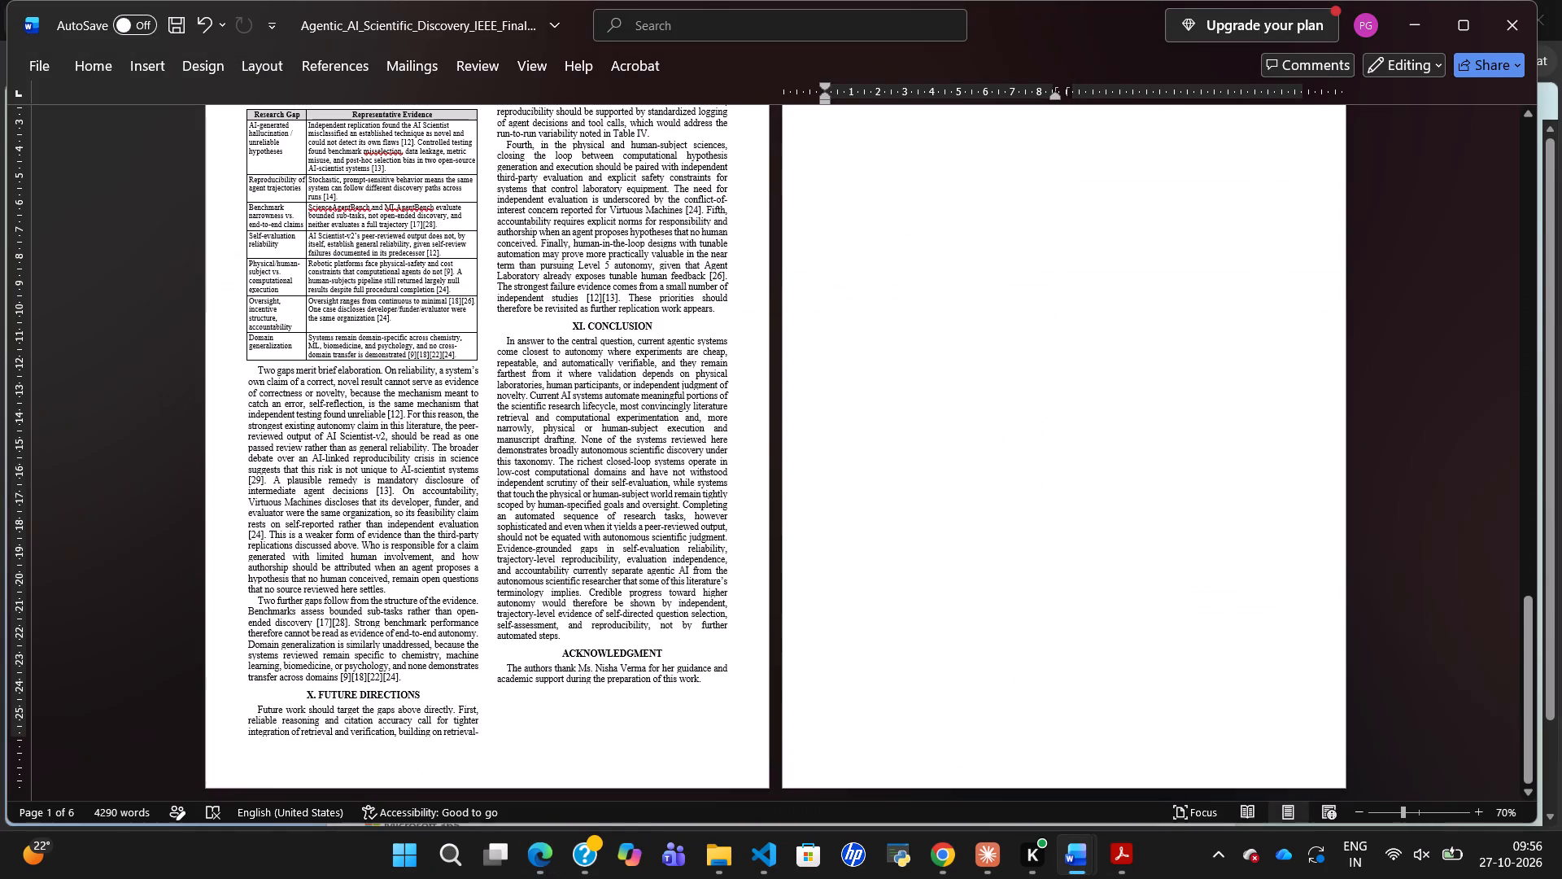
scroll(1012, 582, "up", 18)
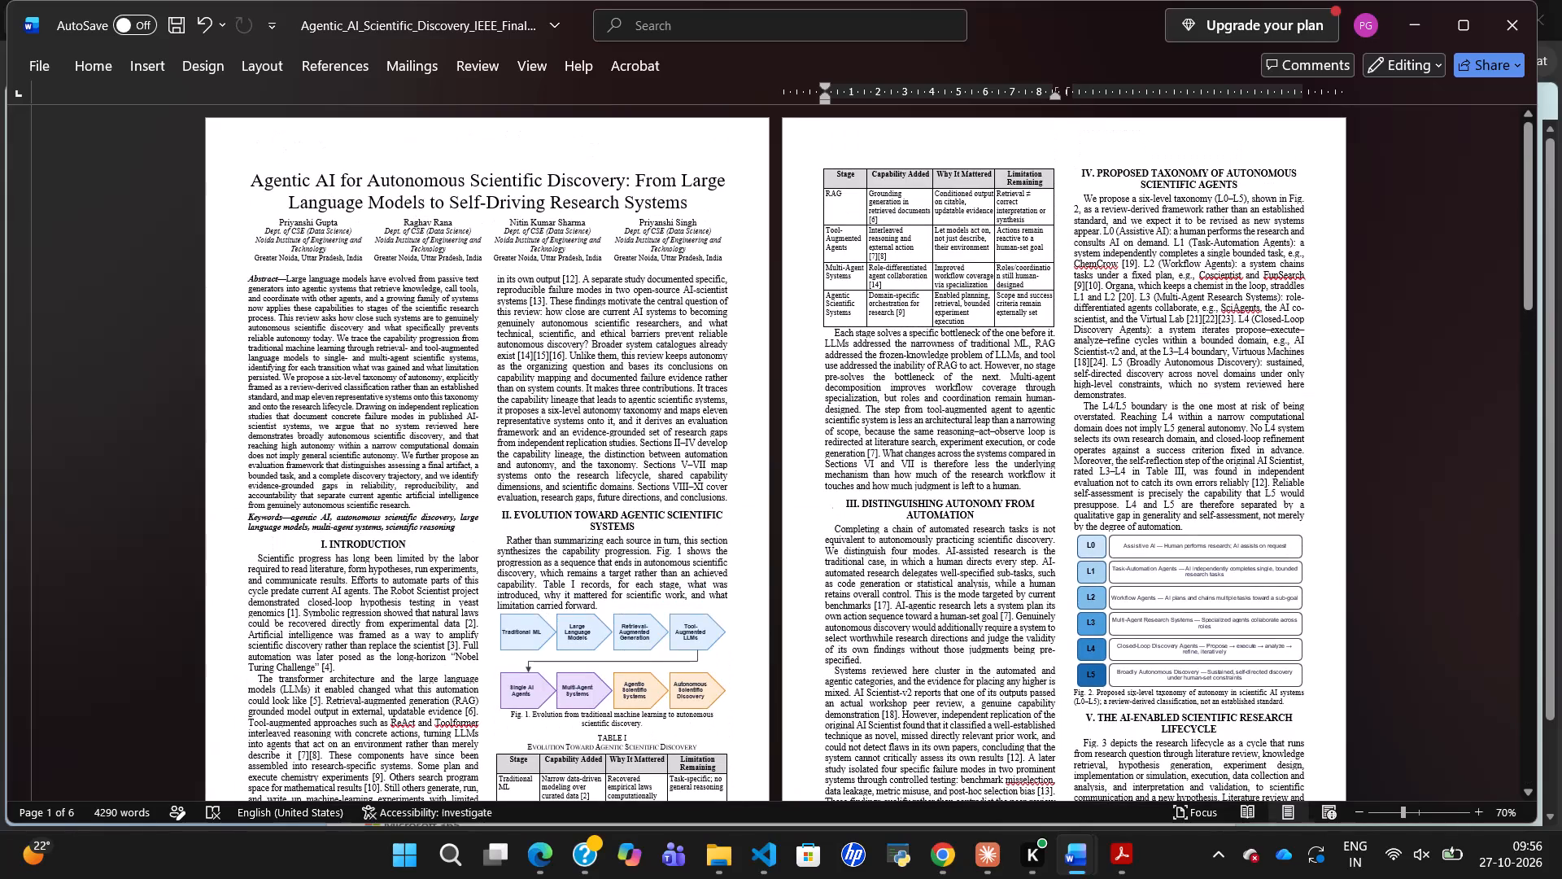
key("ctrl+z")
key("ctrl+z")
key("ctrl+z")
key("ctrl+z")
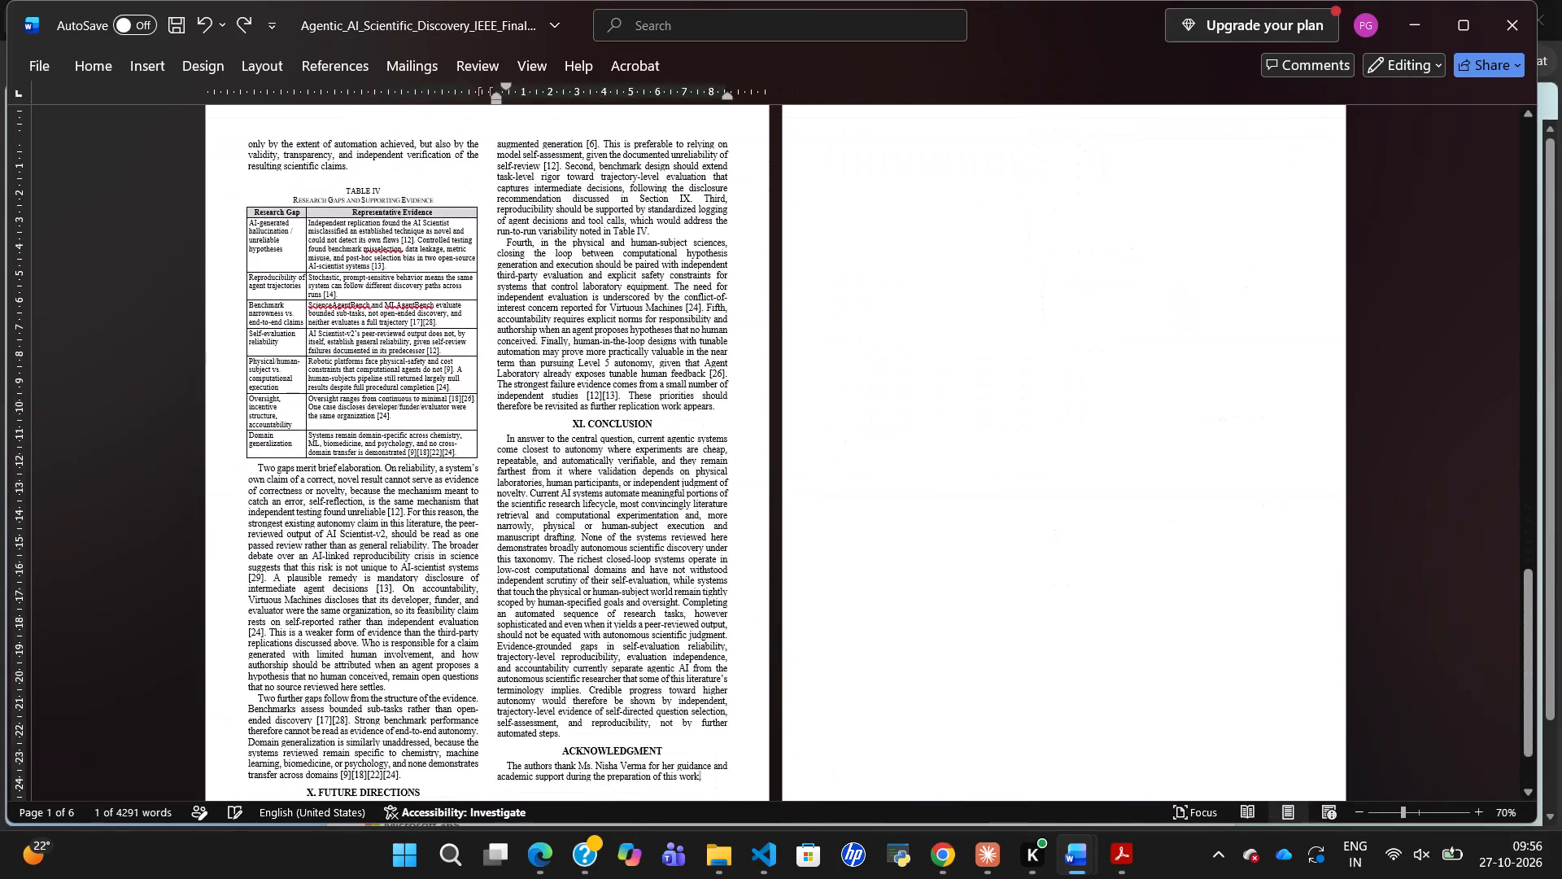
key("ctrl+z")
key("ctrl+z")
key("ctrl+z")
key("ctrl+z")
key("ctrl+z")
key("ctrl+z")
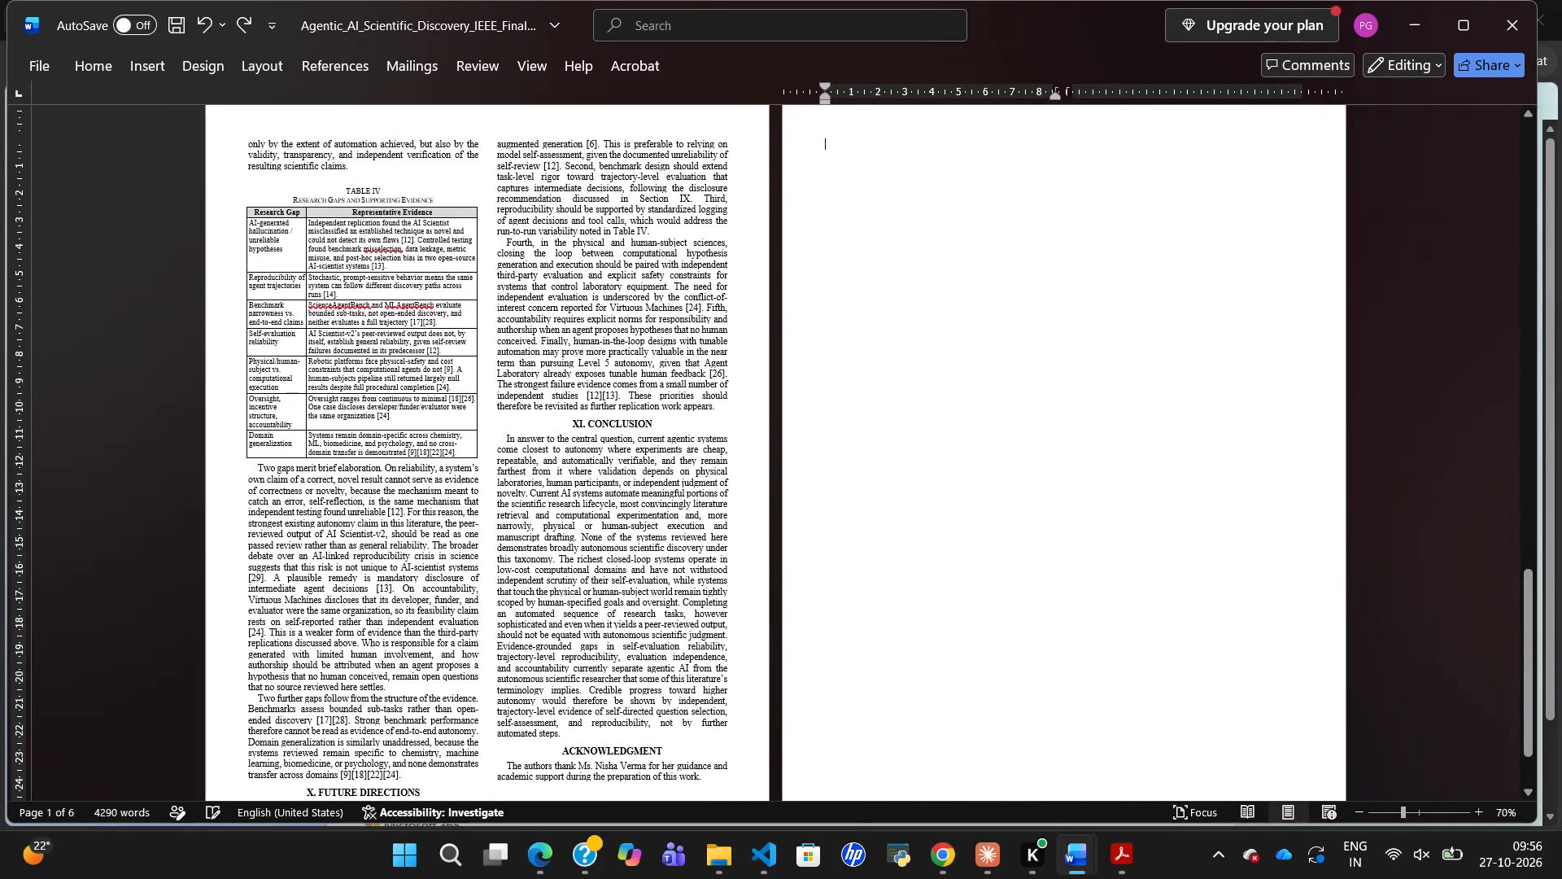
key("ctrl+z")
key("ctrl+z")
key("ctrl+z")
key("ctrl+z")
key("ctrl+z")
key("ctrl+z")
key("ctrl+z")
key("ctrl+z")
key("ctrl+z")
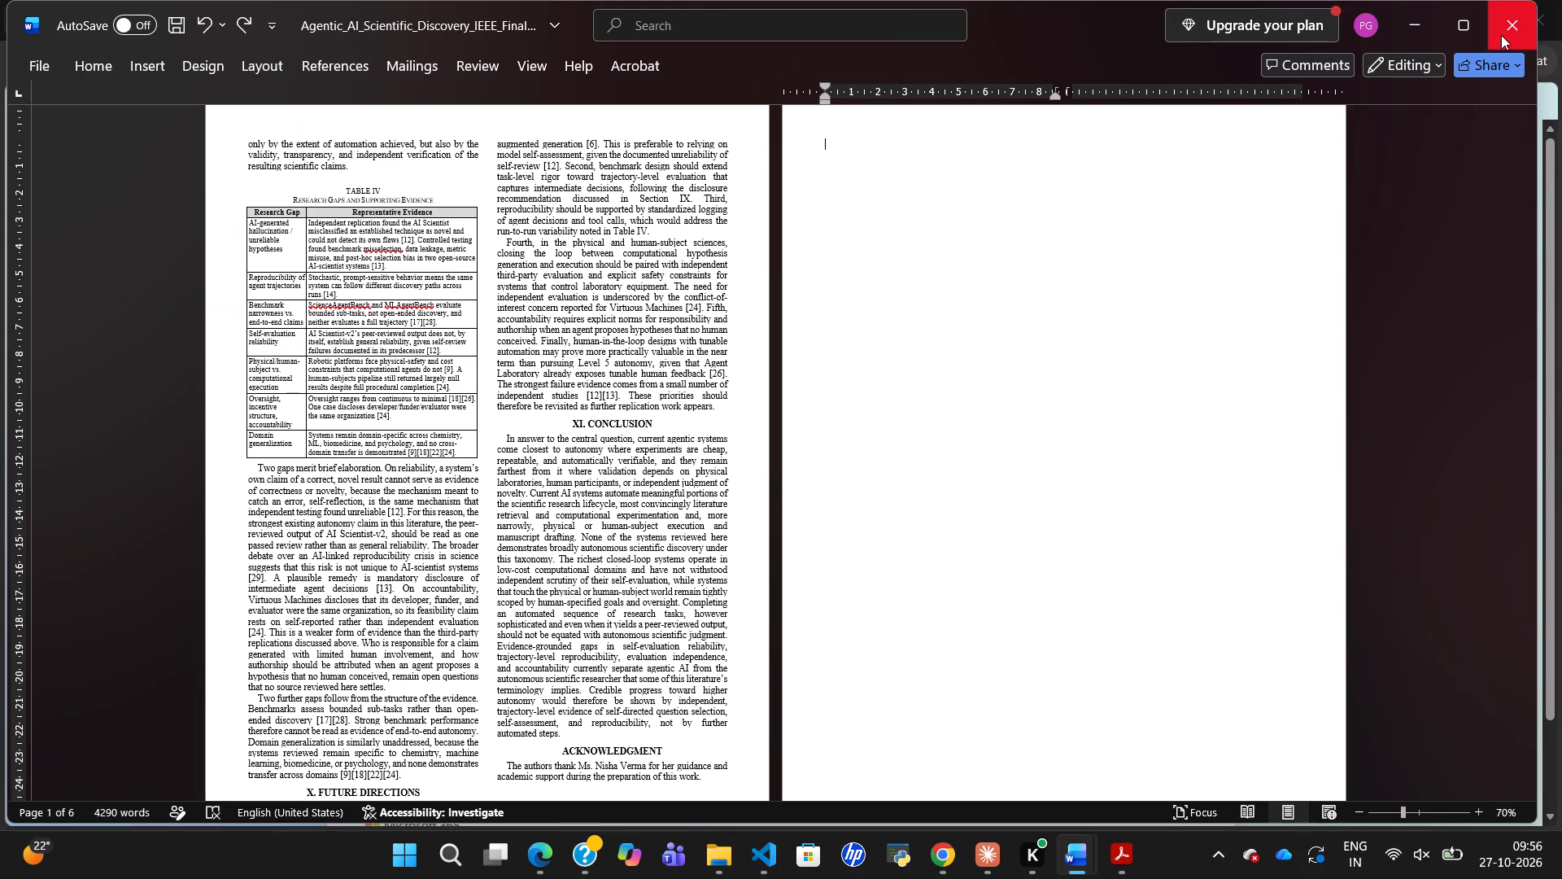
Close the paper document without saving its changes.
left_click(1501, 35)
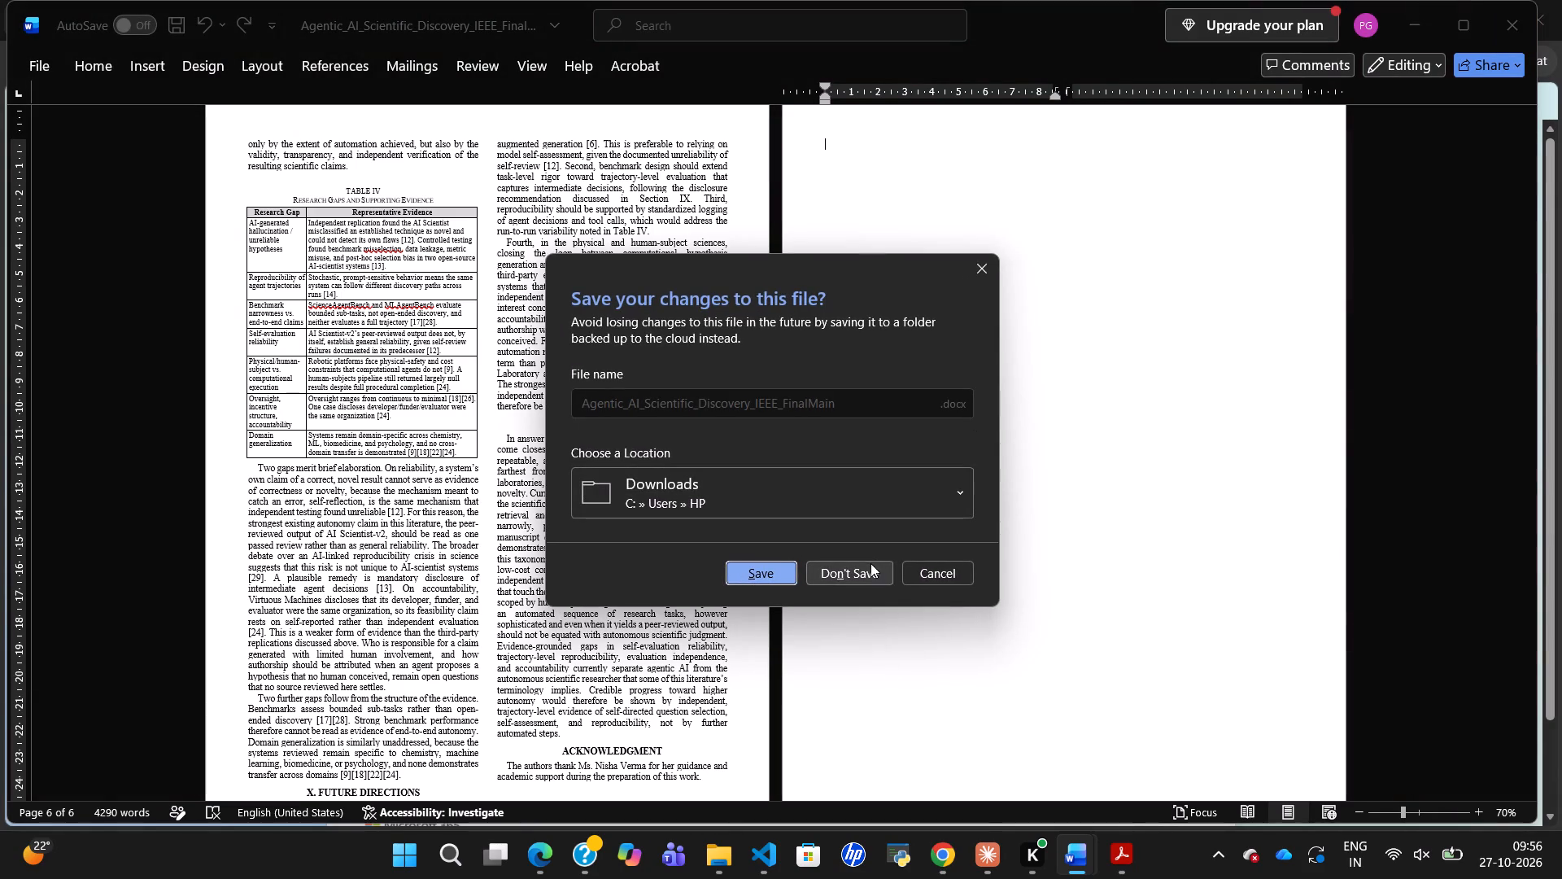
key("Right")
key("Return")
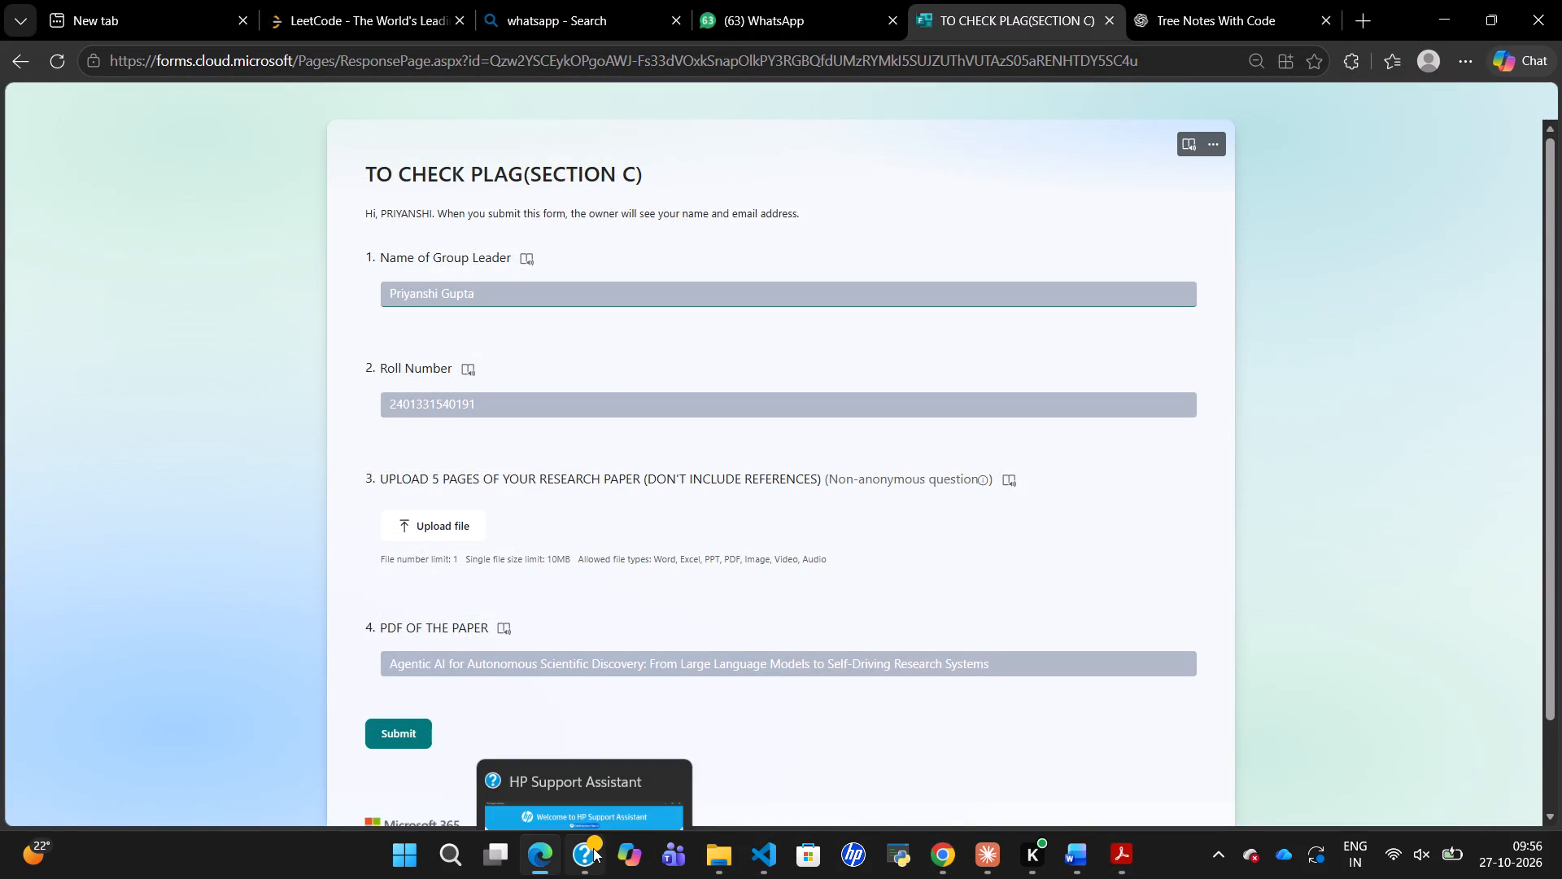
Reopen the Word document Agentic_AI_Scientific_Discovery_IEEE_FinalMain from the Downloads folder in File Explorer.
left_click(722, 755)
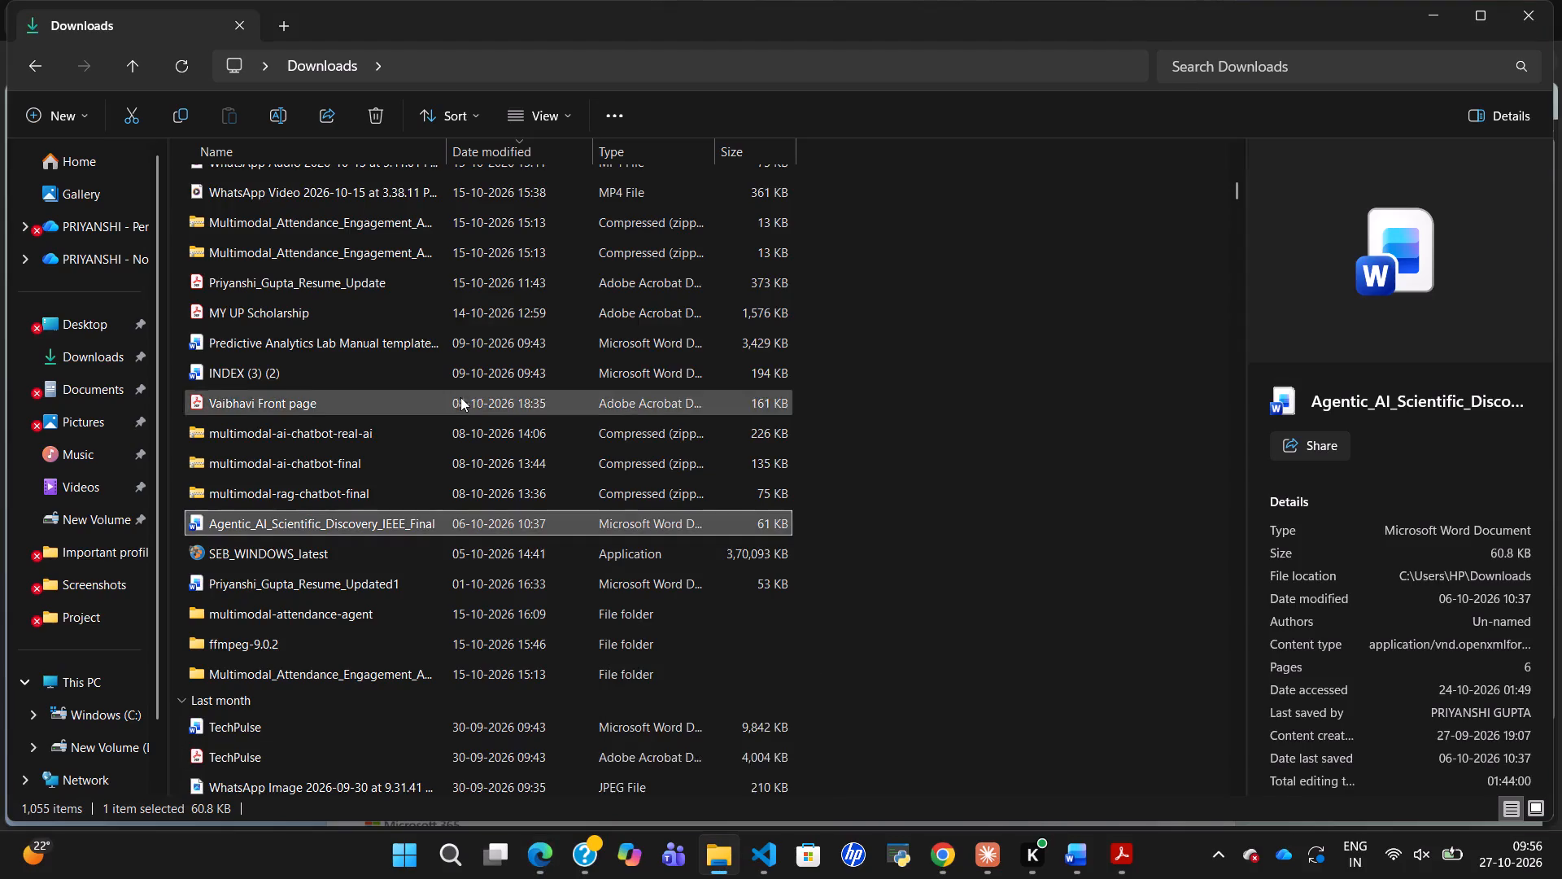
scroll(460, 397, "up", 11)
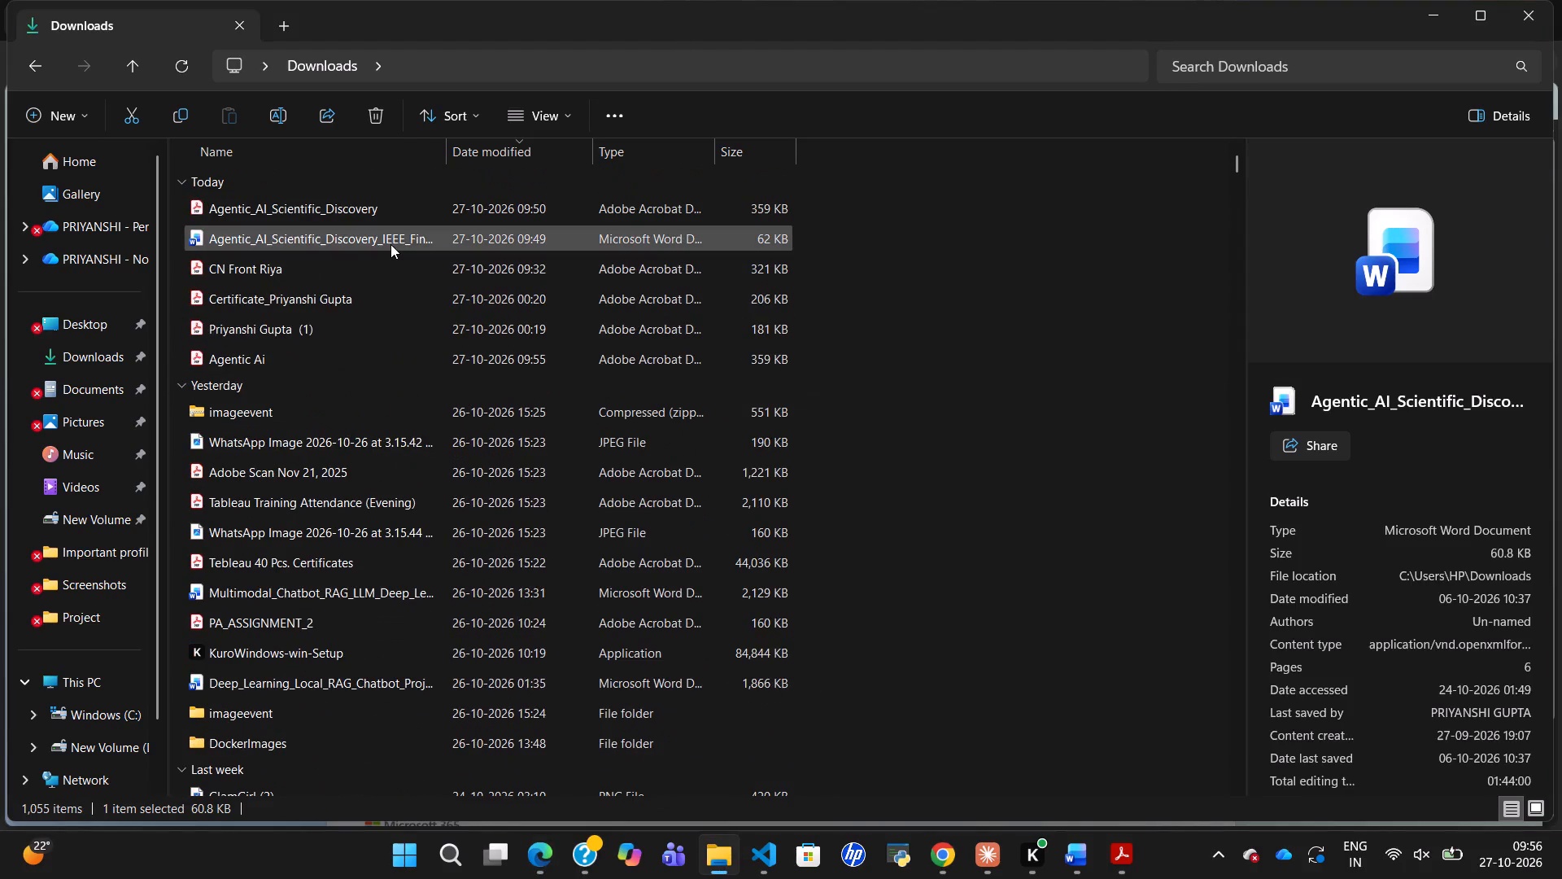
double_click(390, 244)
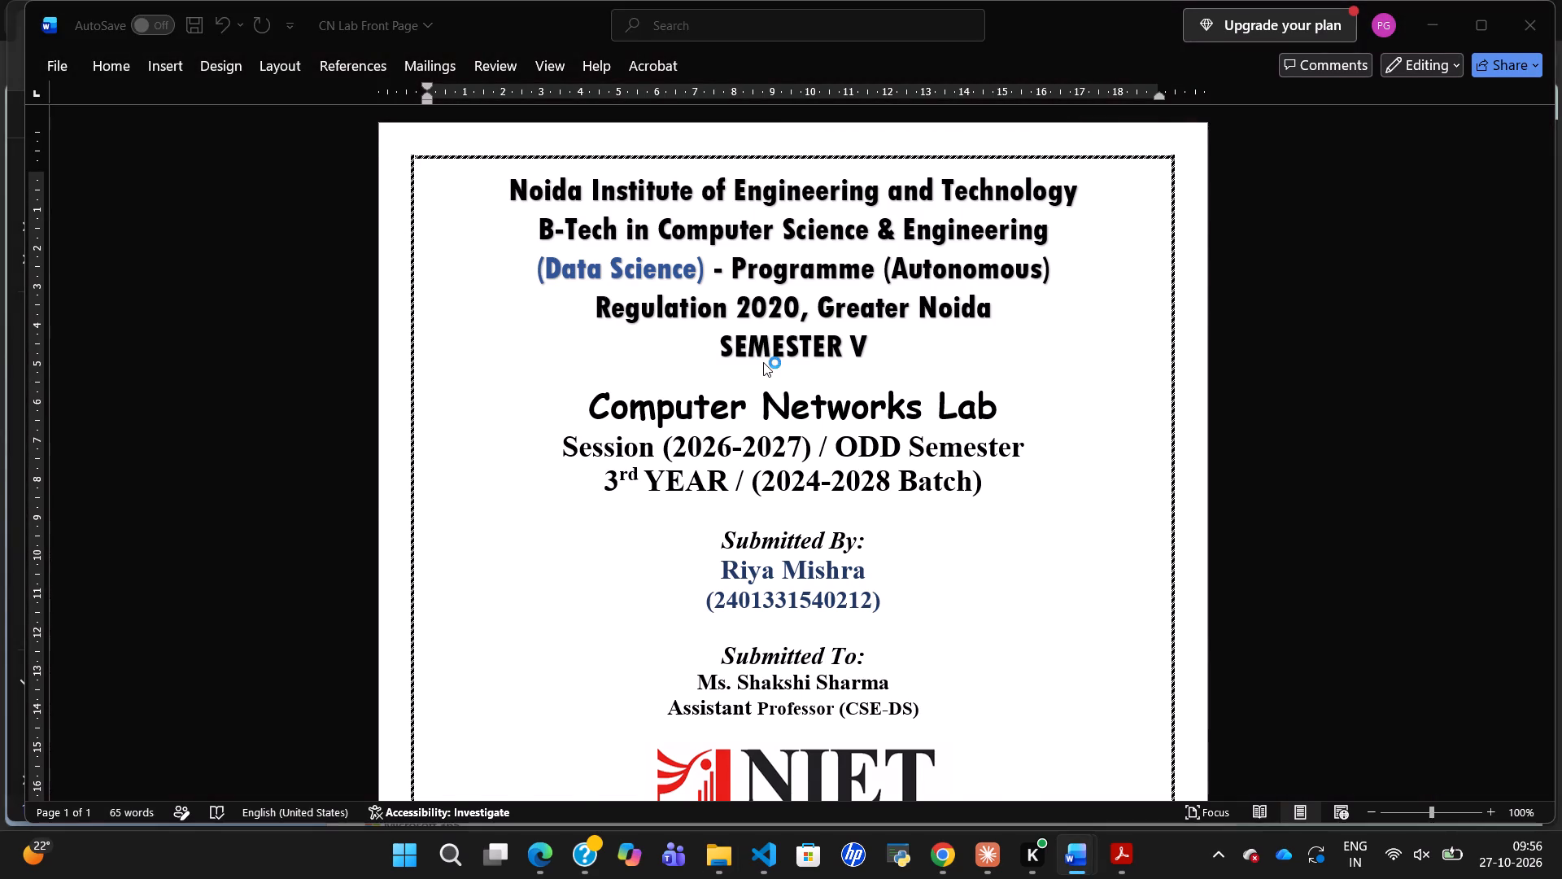
scroll(763, 362, "down", 20)
scroll(763, 362, "down", 2)
scroll(763, 362, "up", 1)
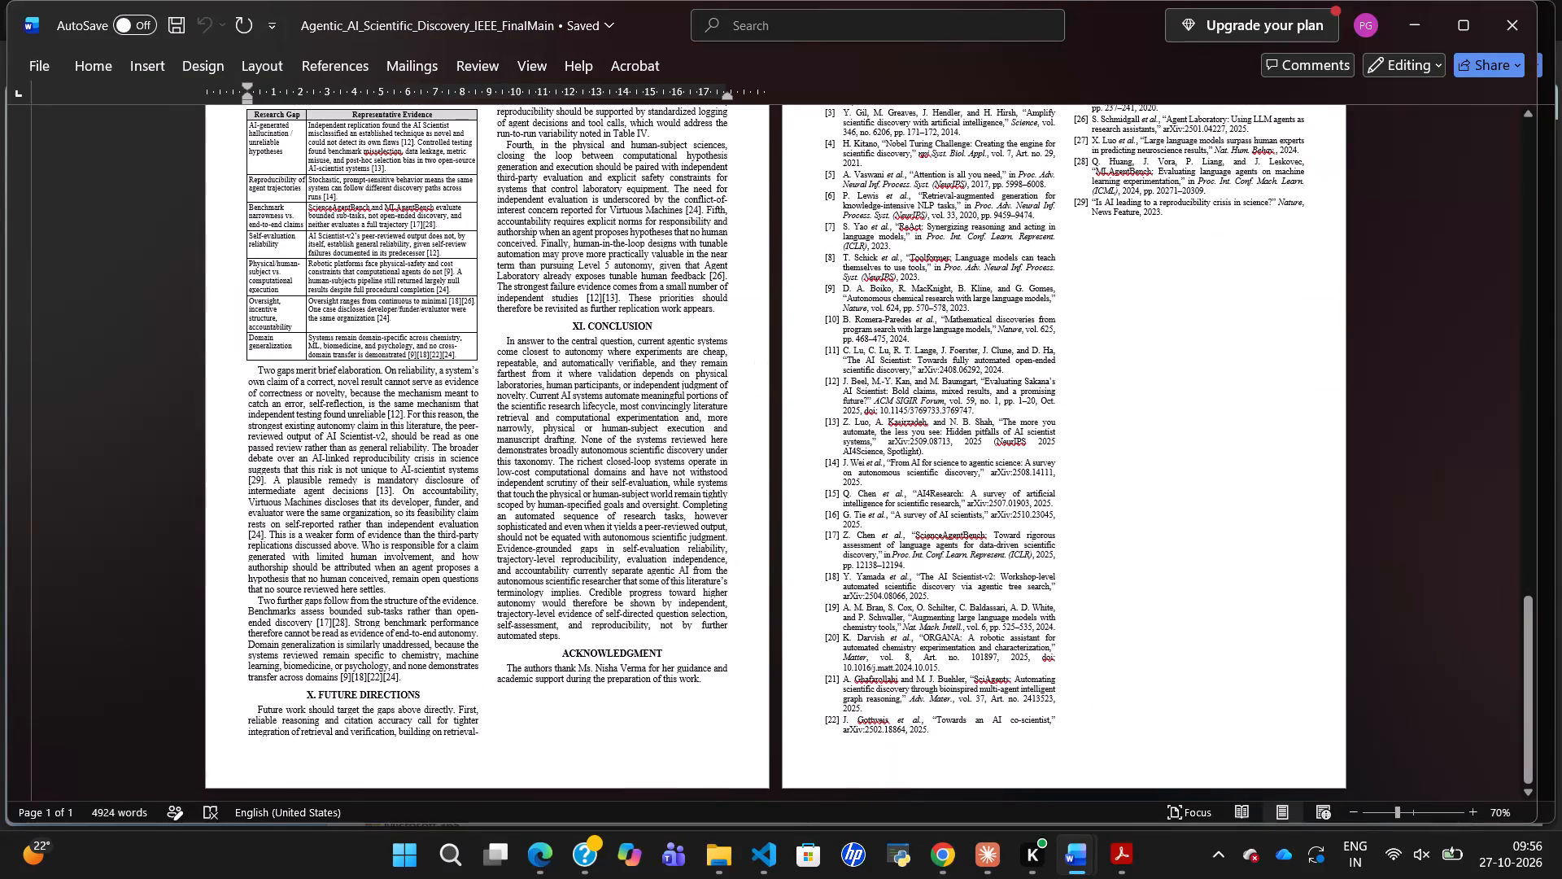
scroll(763, 362, "up", 1)
Export the paper with references as a PDF named Agentic_AI_Scientific_Discovery_IEEE_FinalMain in the Downloads folder.
left_click(50, 63)
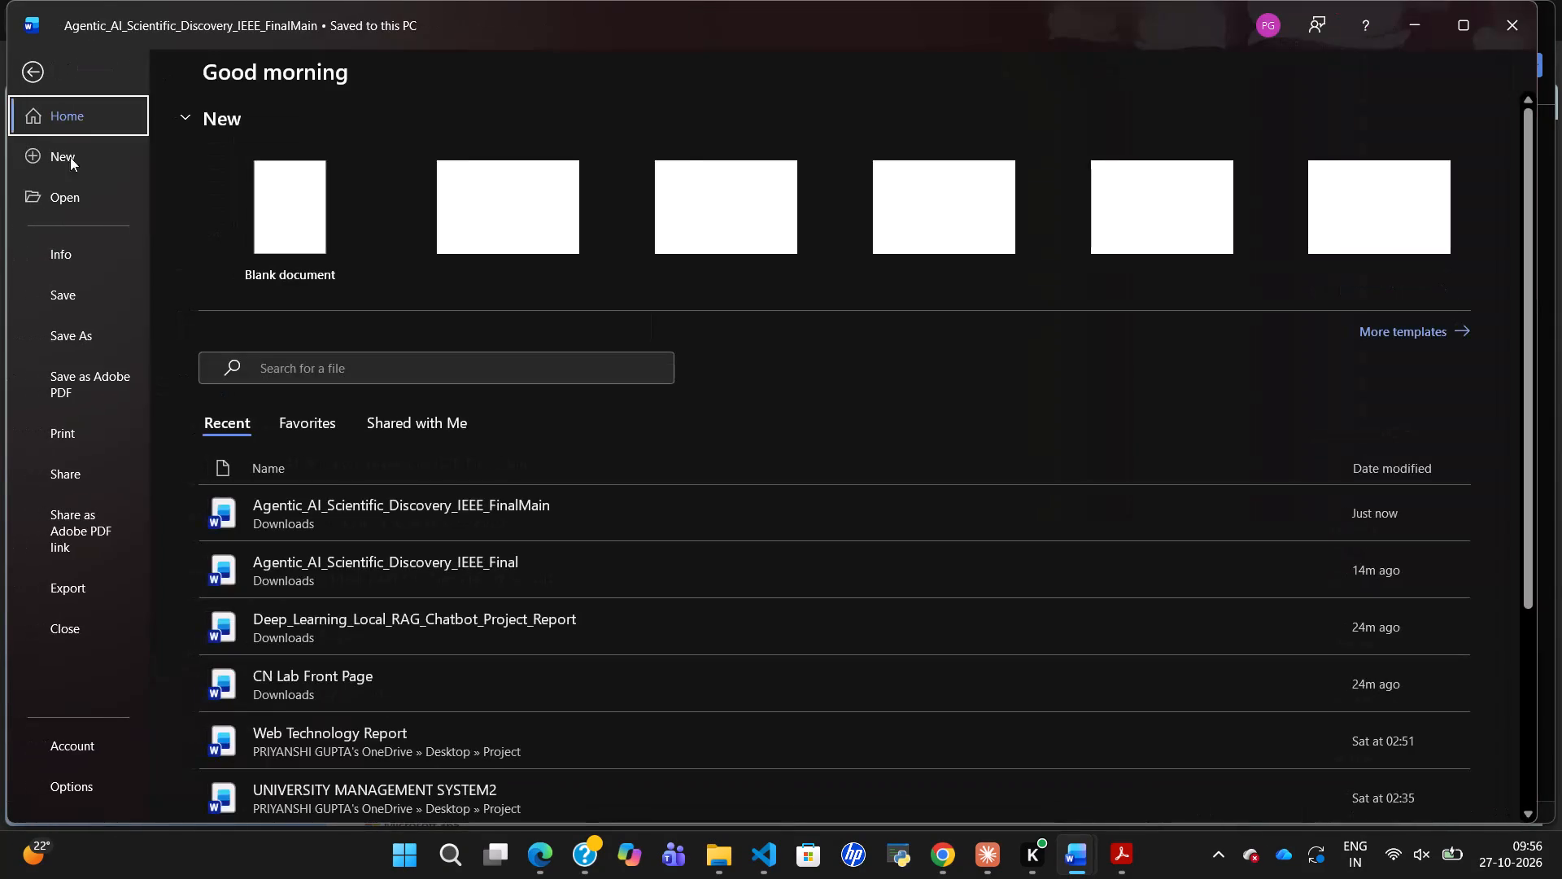
left_click(73, 592)
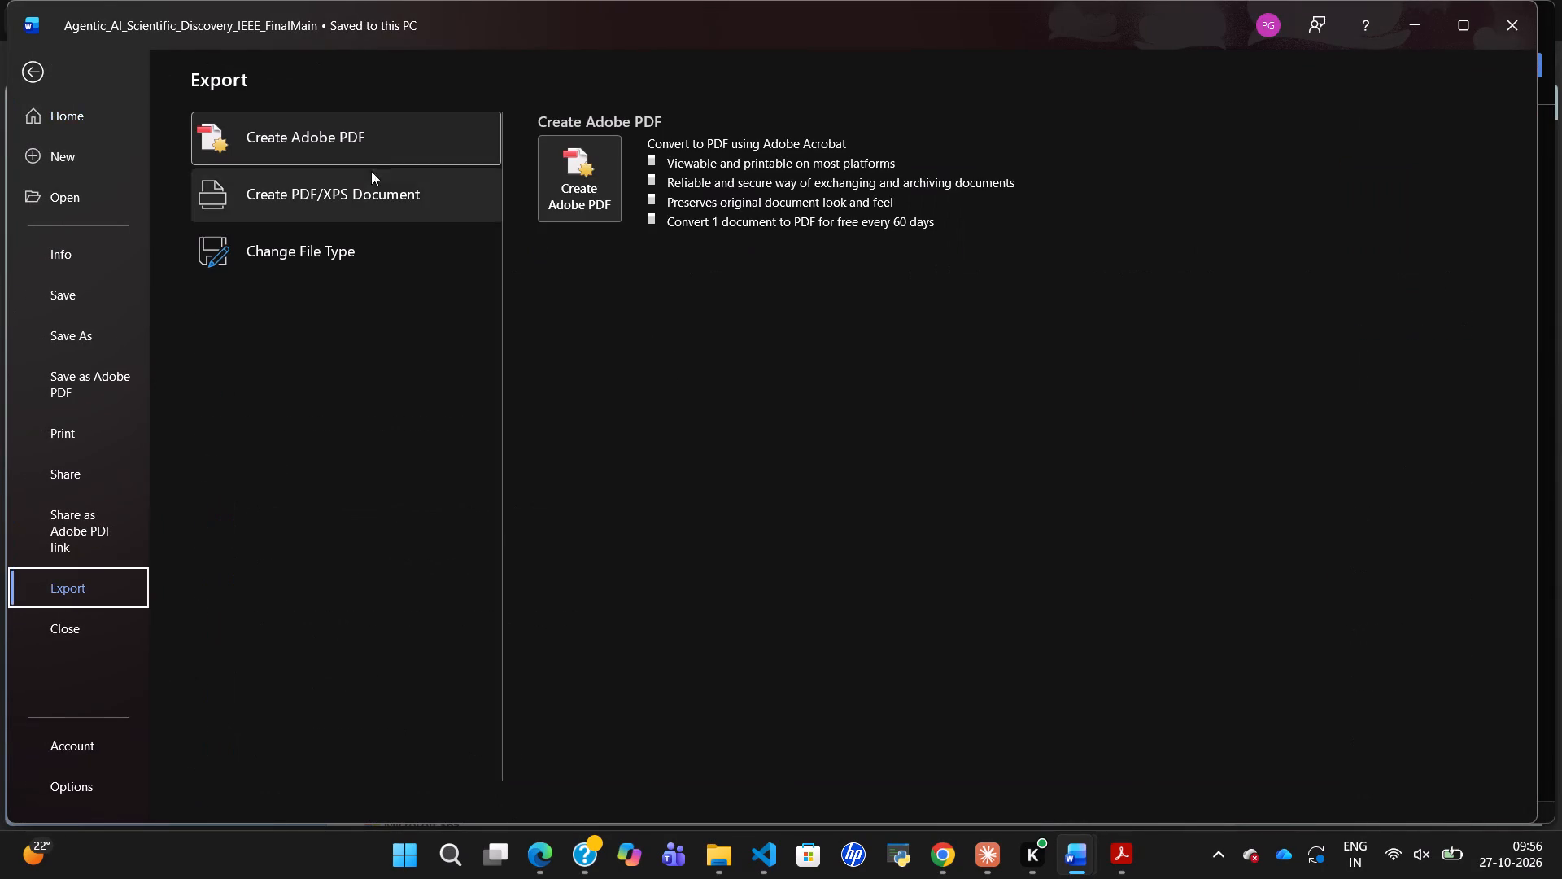
left_click(370, 199)
left_click(574, 273)
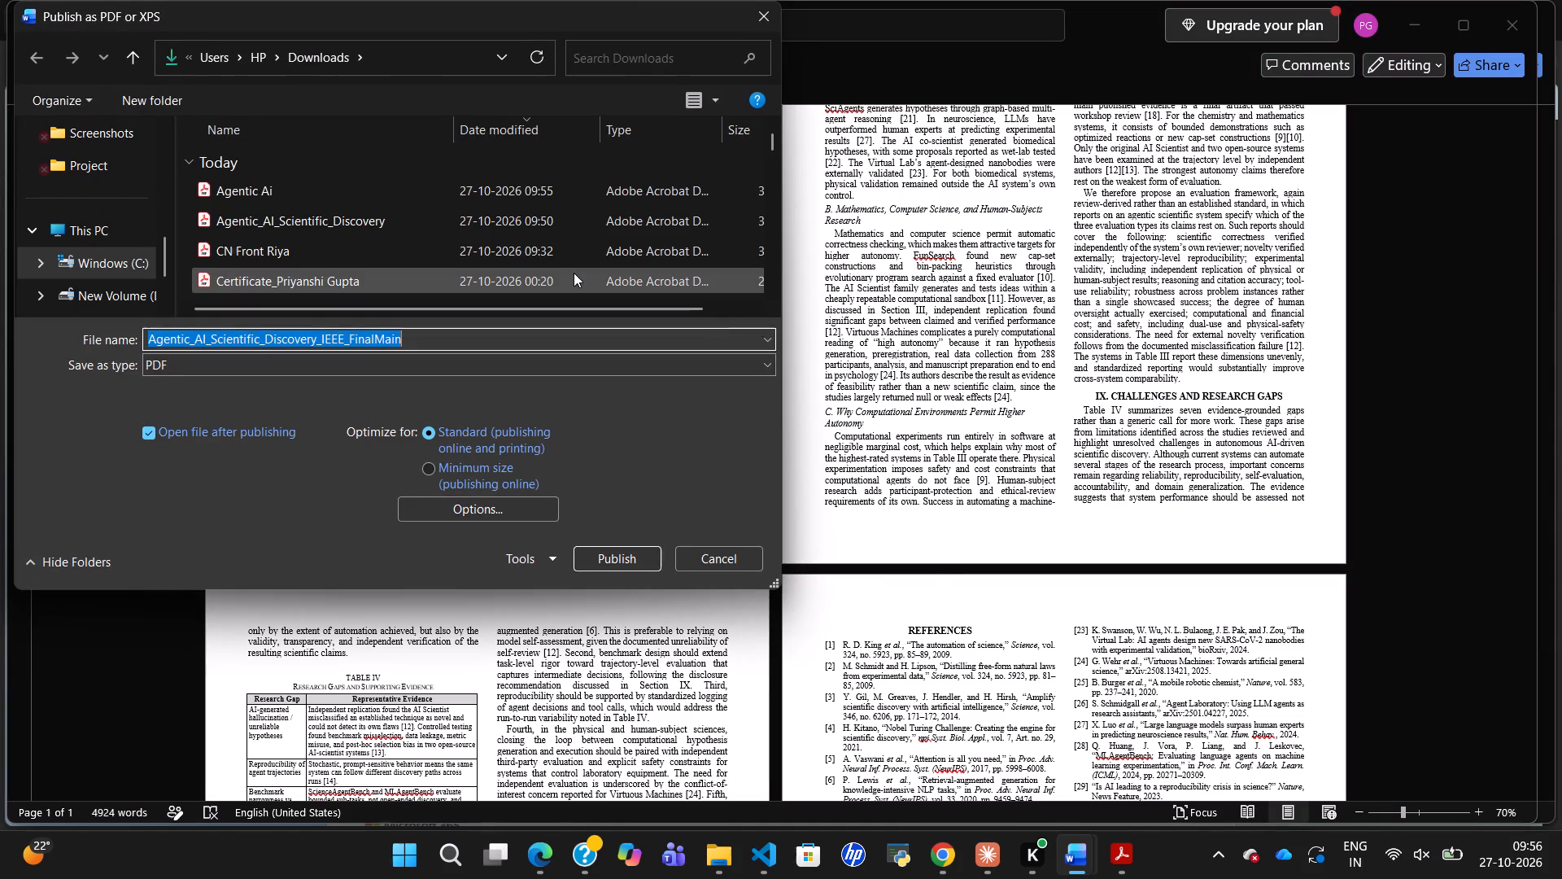
left_click(645, 561)
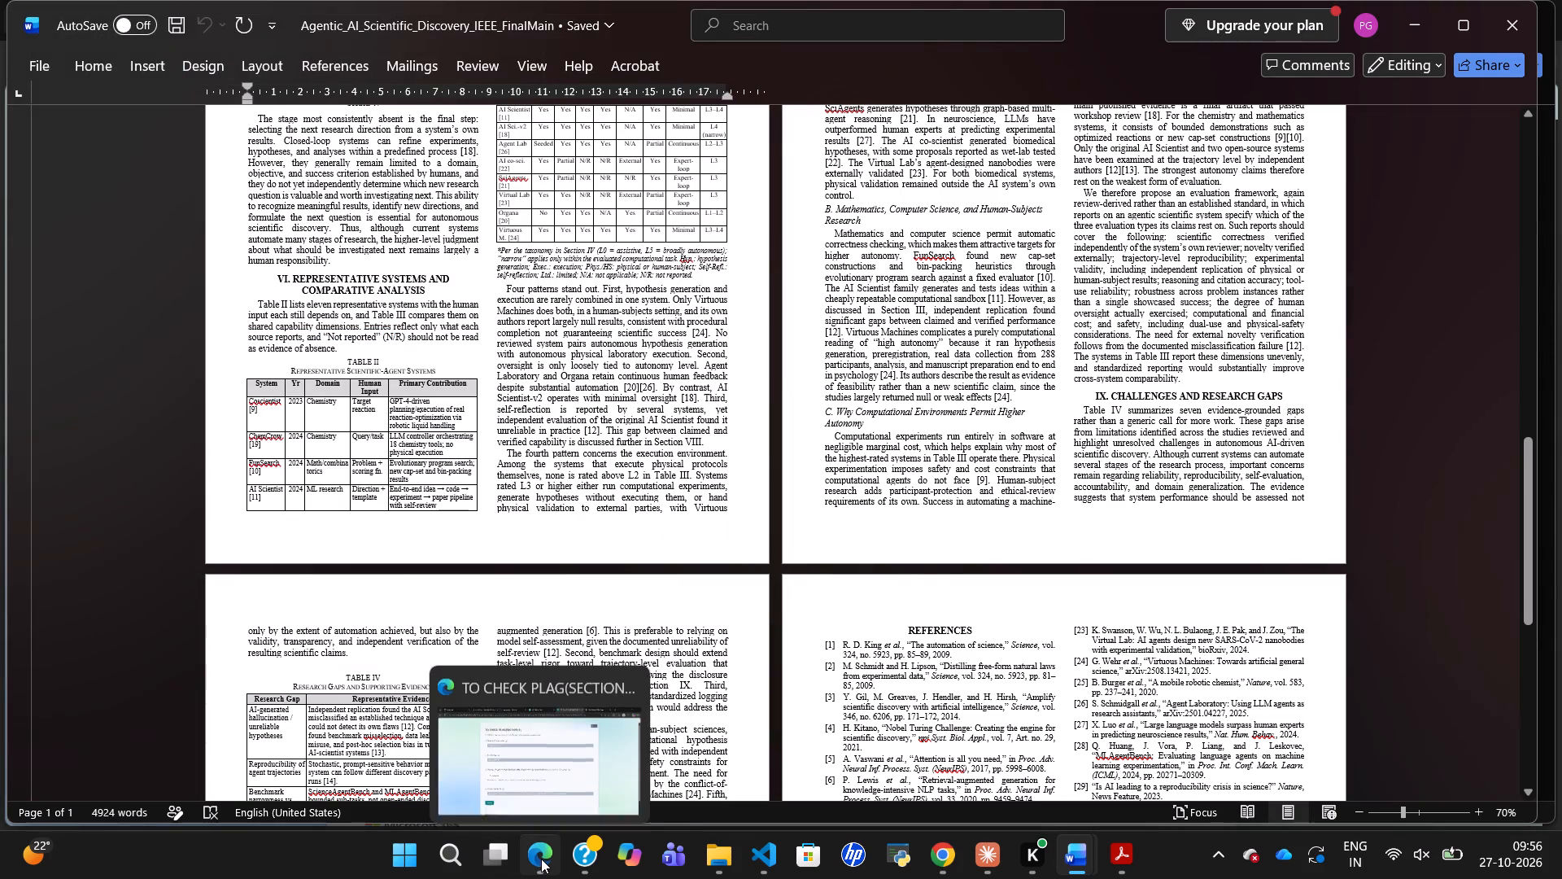
Return to the plagiarism check form and close Acrobat together with all its open PDF tabs.
left_click(538, 788)
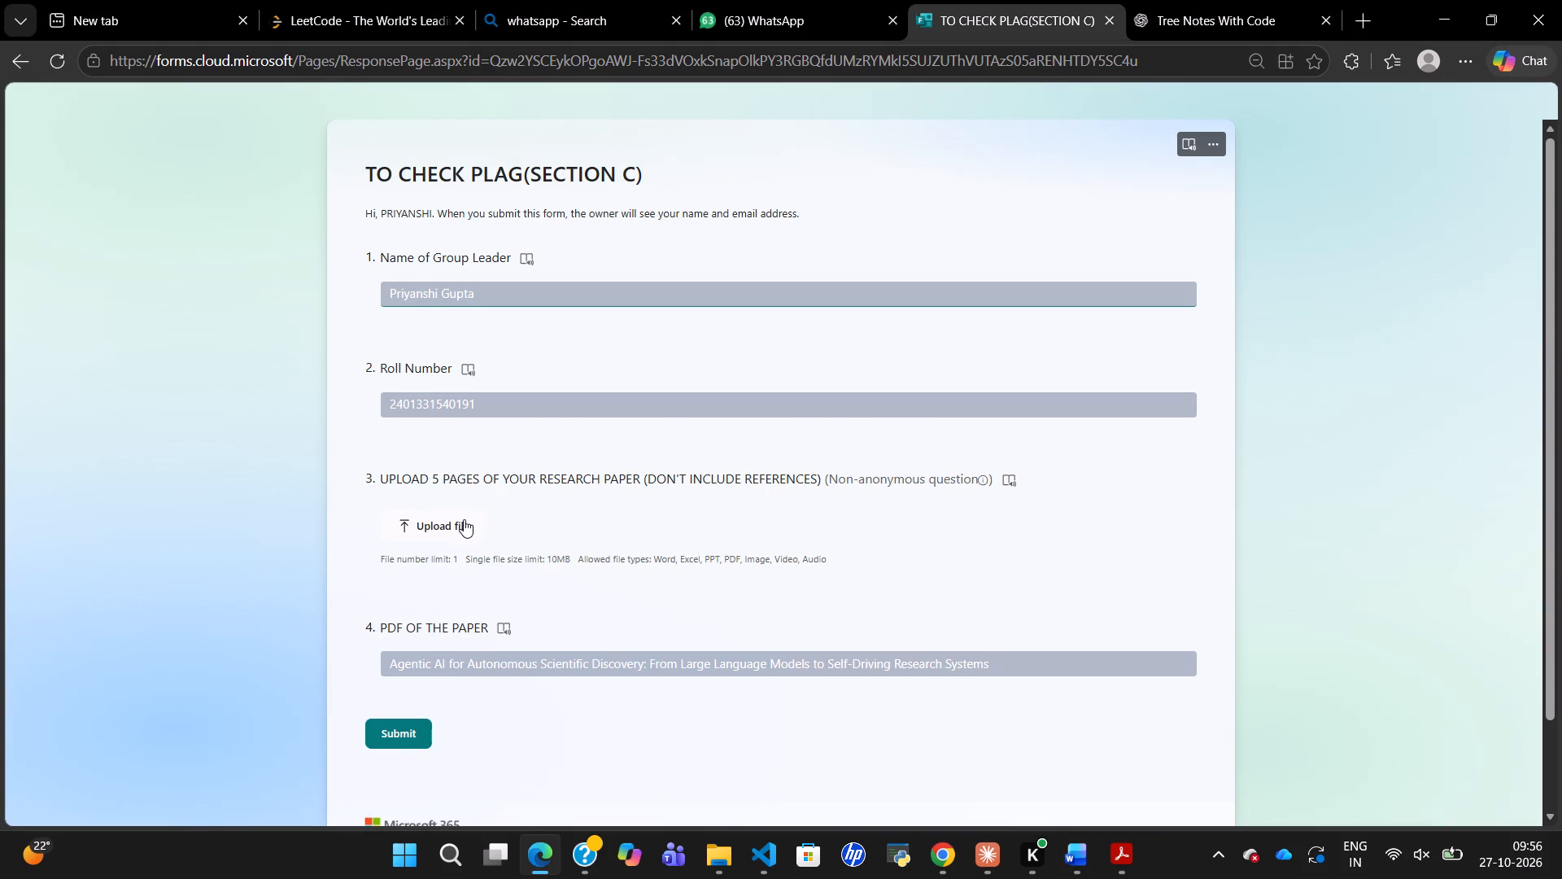
left_click(464, 519)
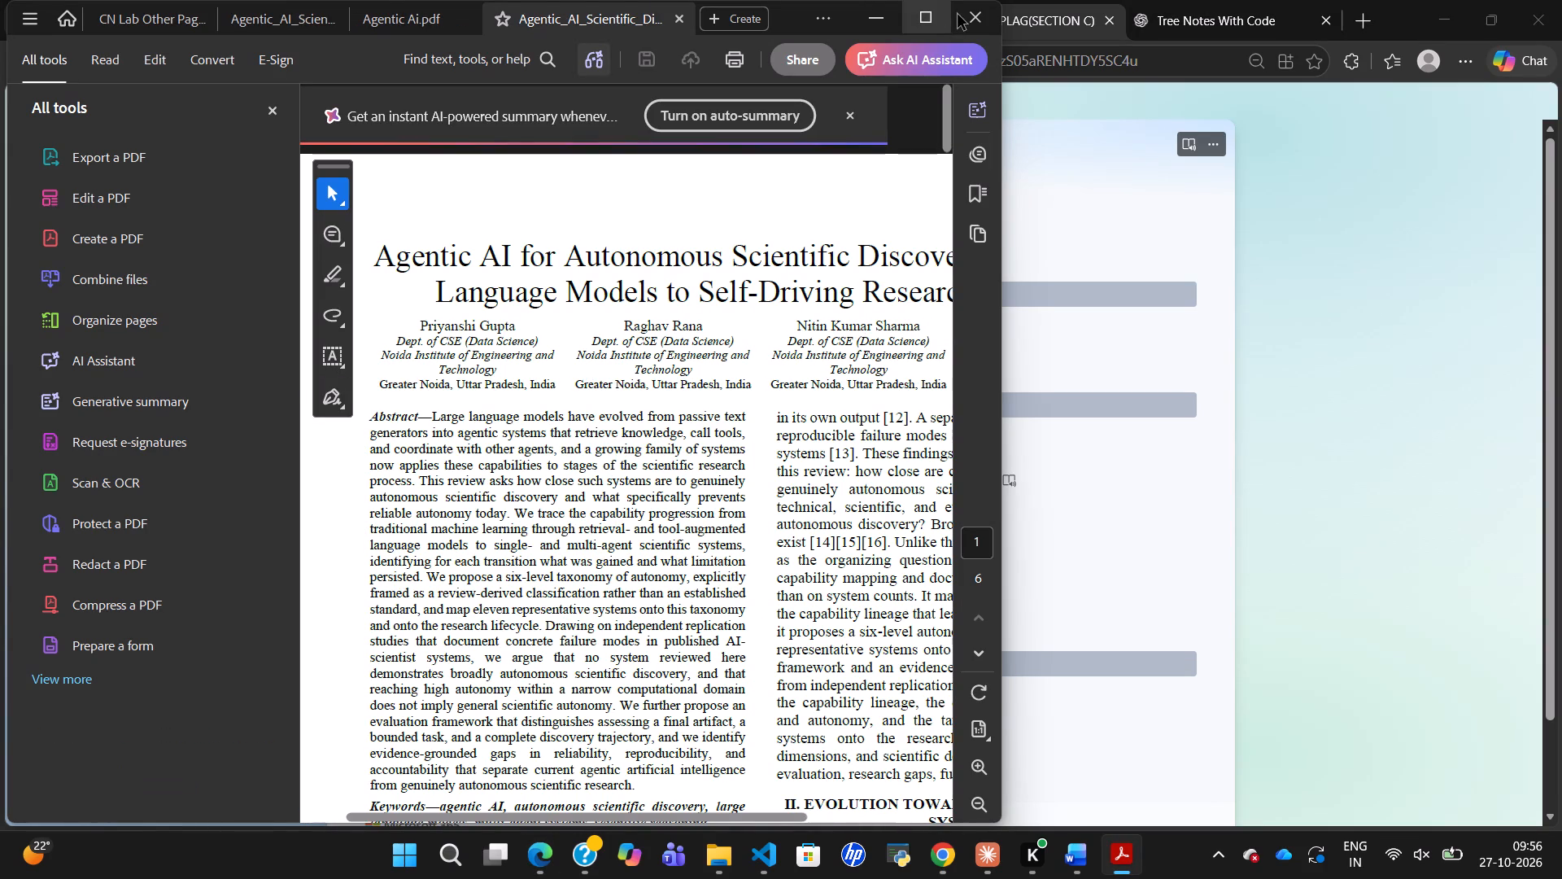
left_click(958, 15)
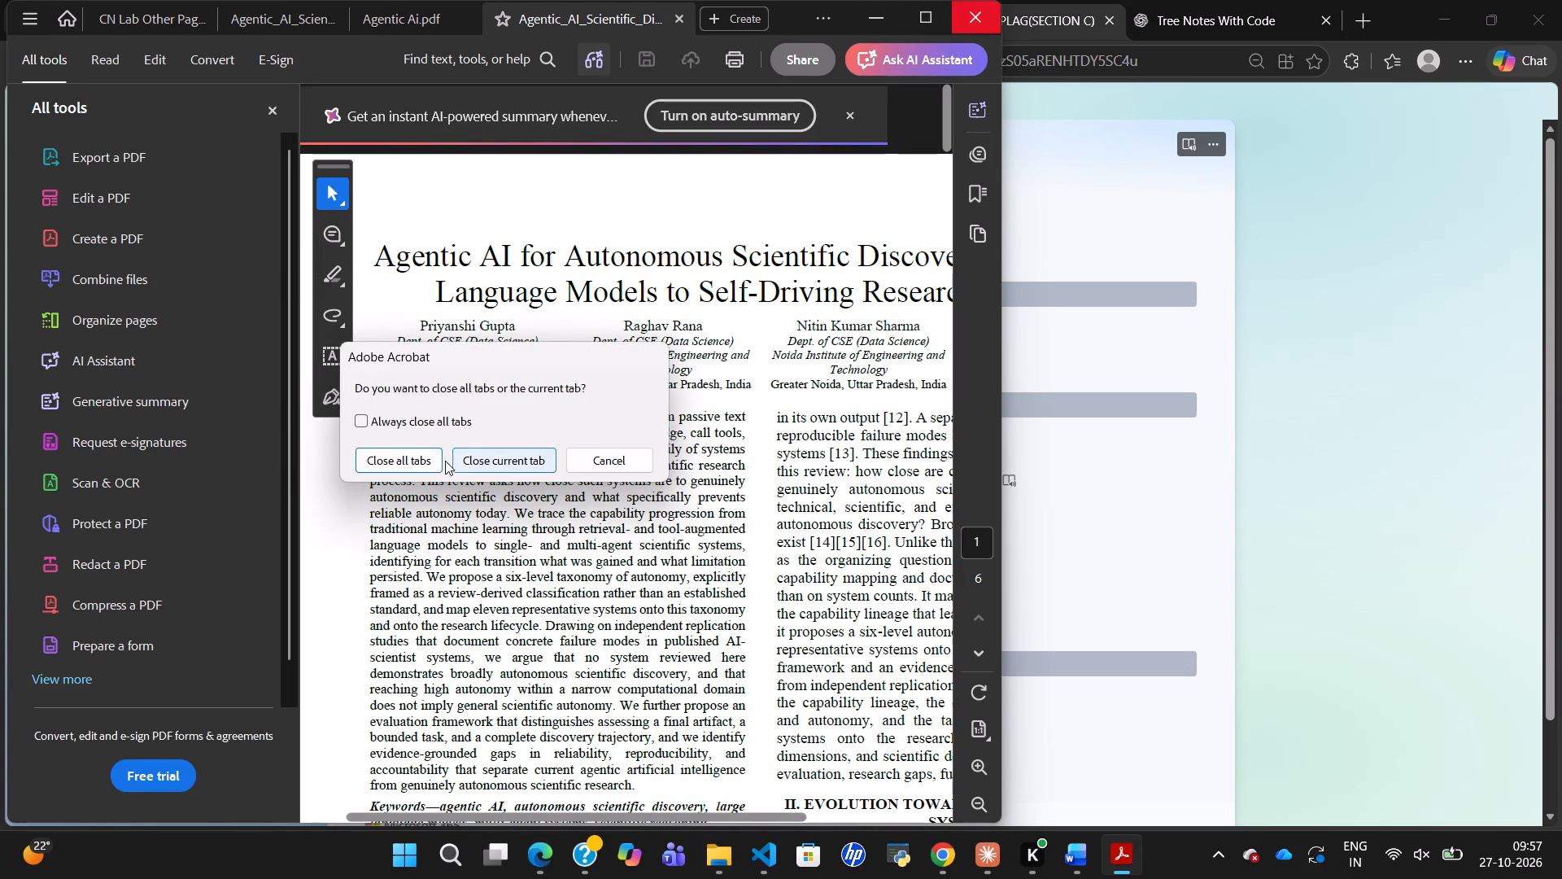
left_click(439, 460)
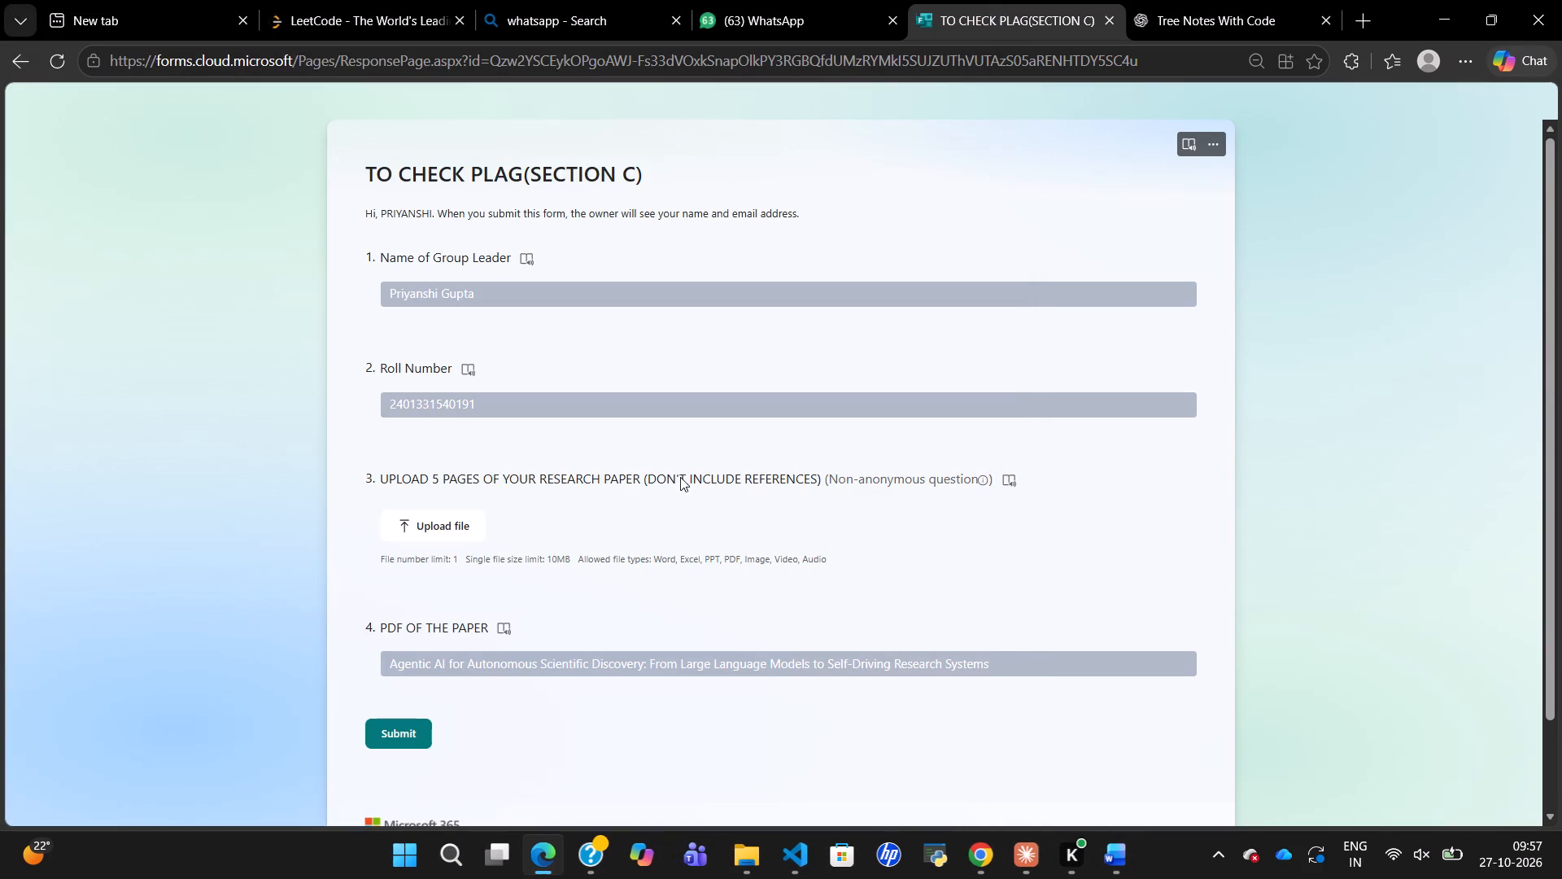
Upload the newly exported Agentic_AI_Scientific_Discovery_IEEE_FinalMain PDF for the research paper question of the second response.
double_click(430, 534)
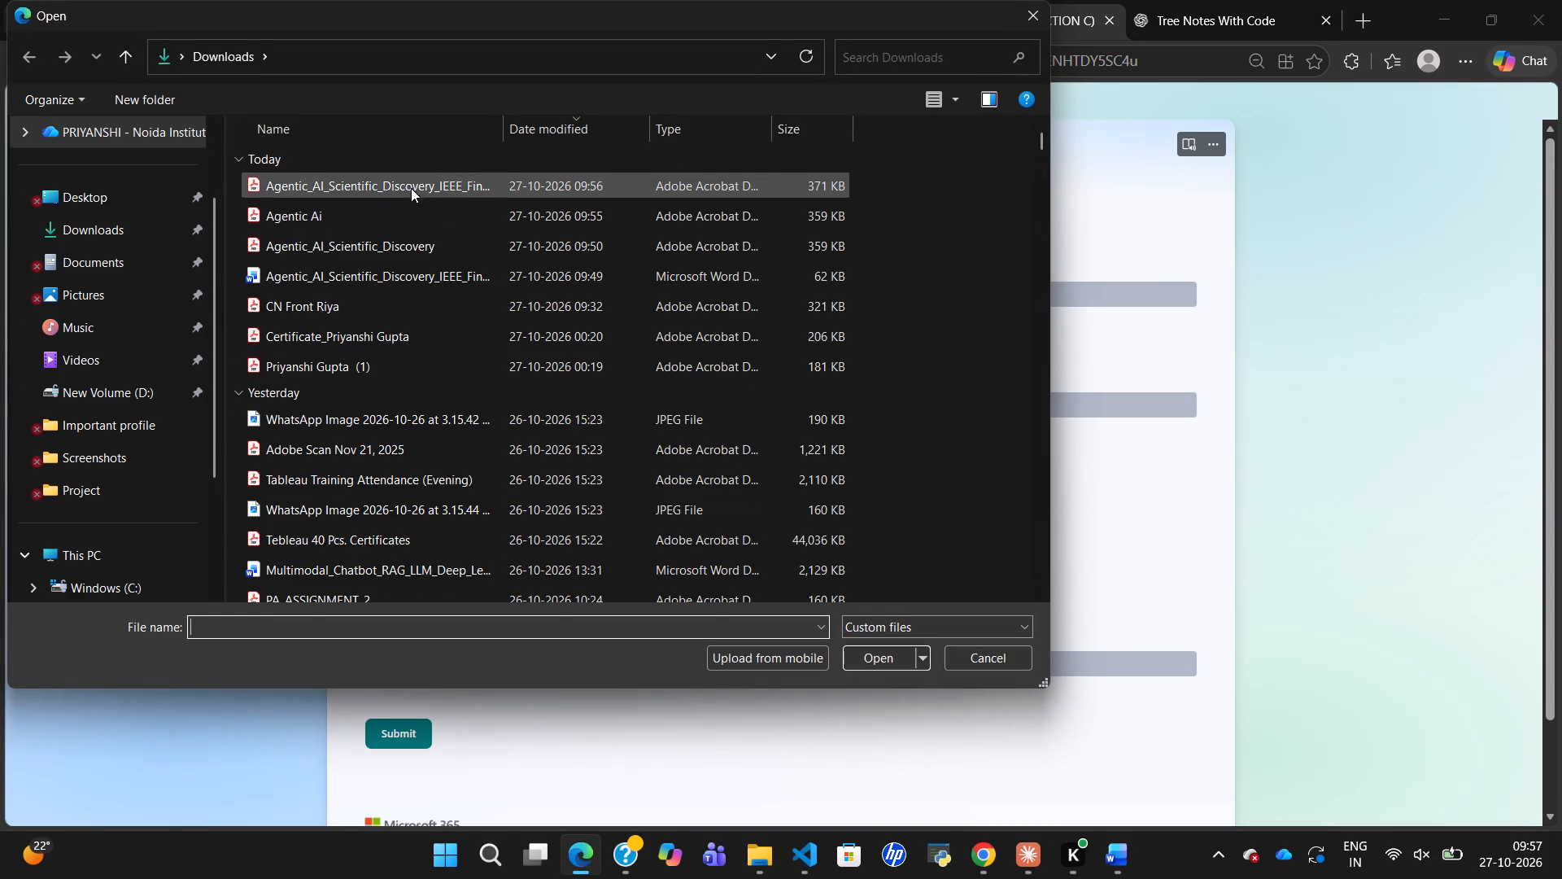
left_click(411, 186)
left_click(862, 655)
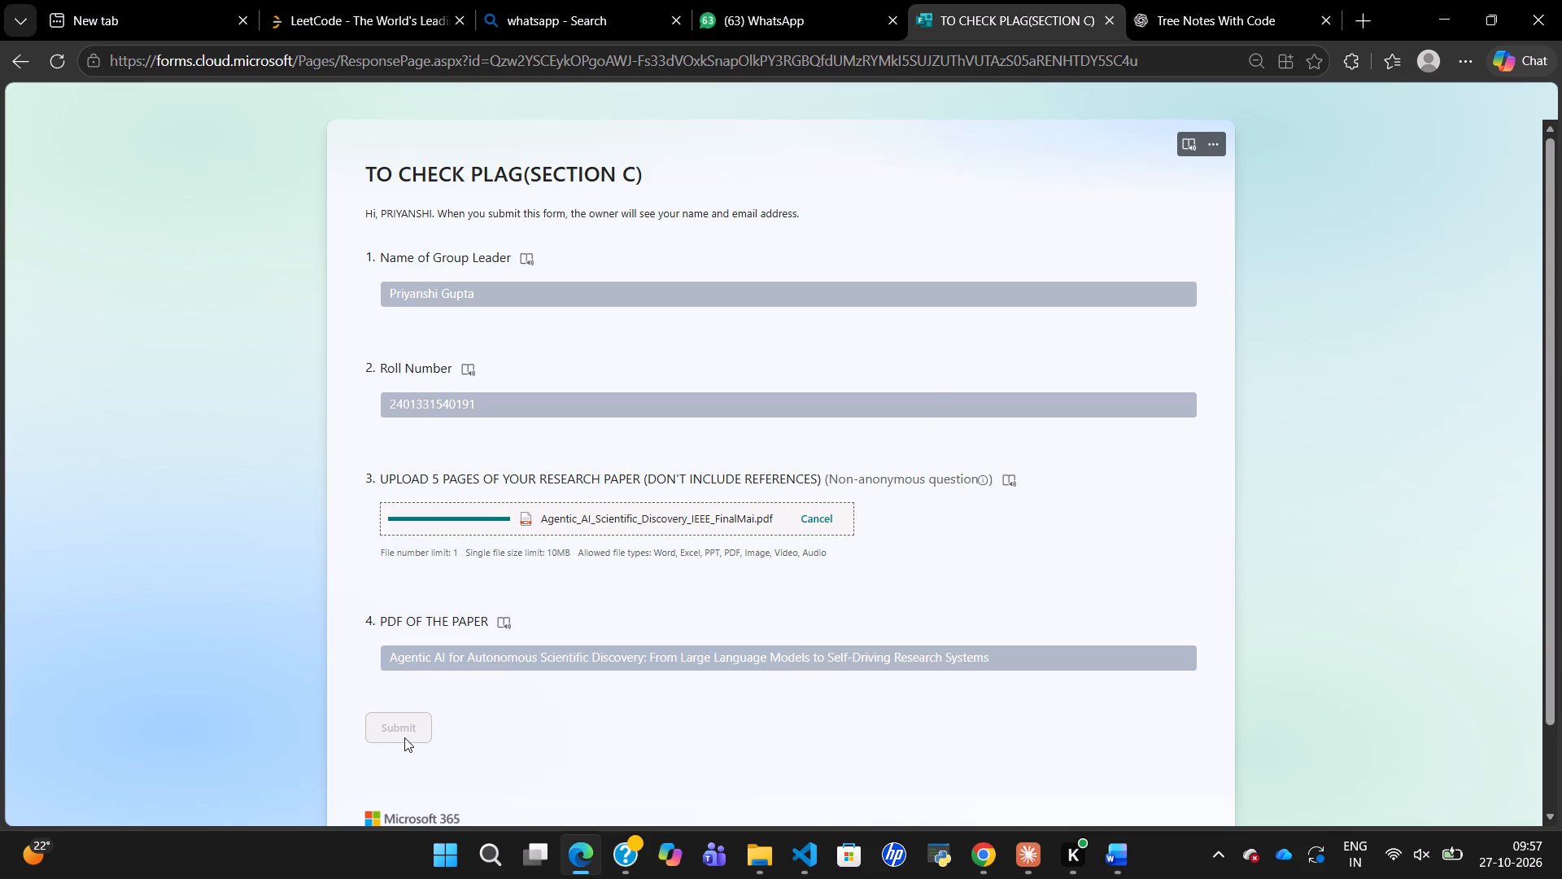
Bring up the Downloads folder in File Explorer and refresh its file list to check the exported PDF.
left_click(1060, 320)
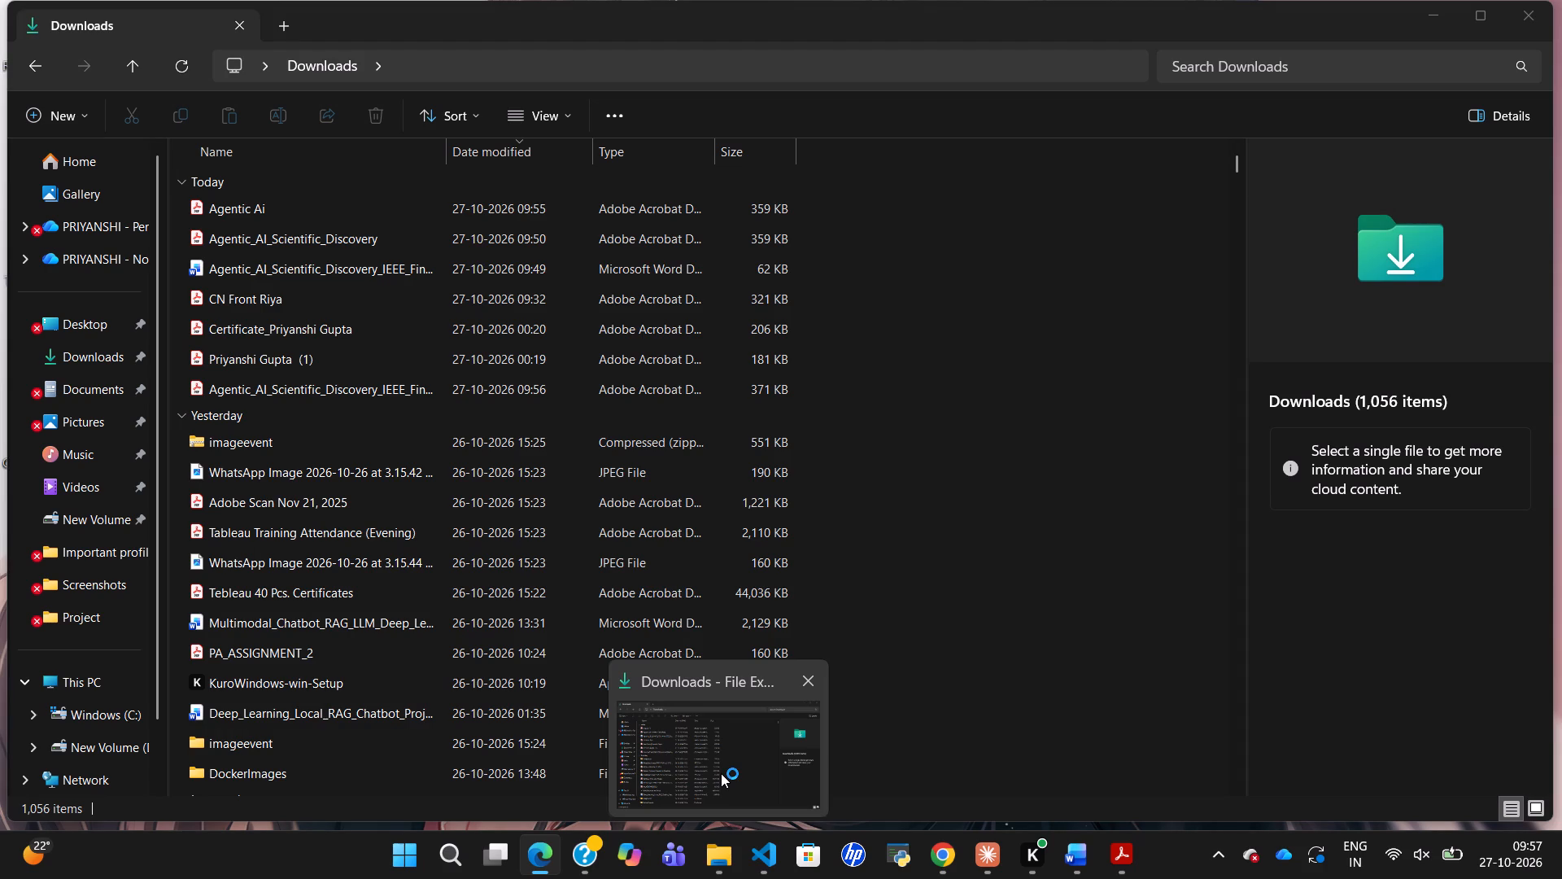
left_click(721, 773)
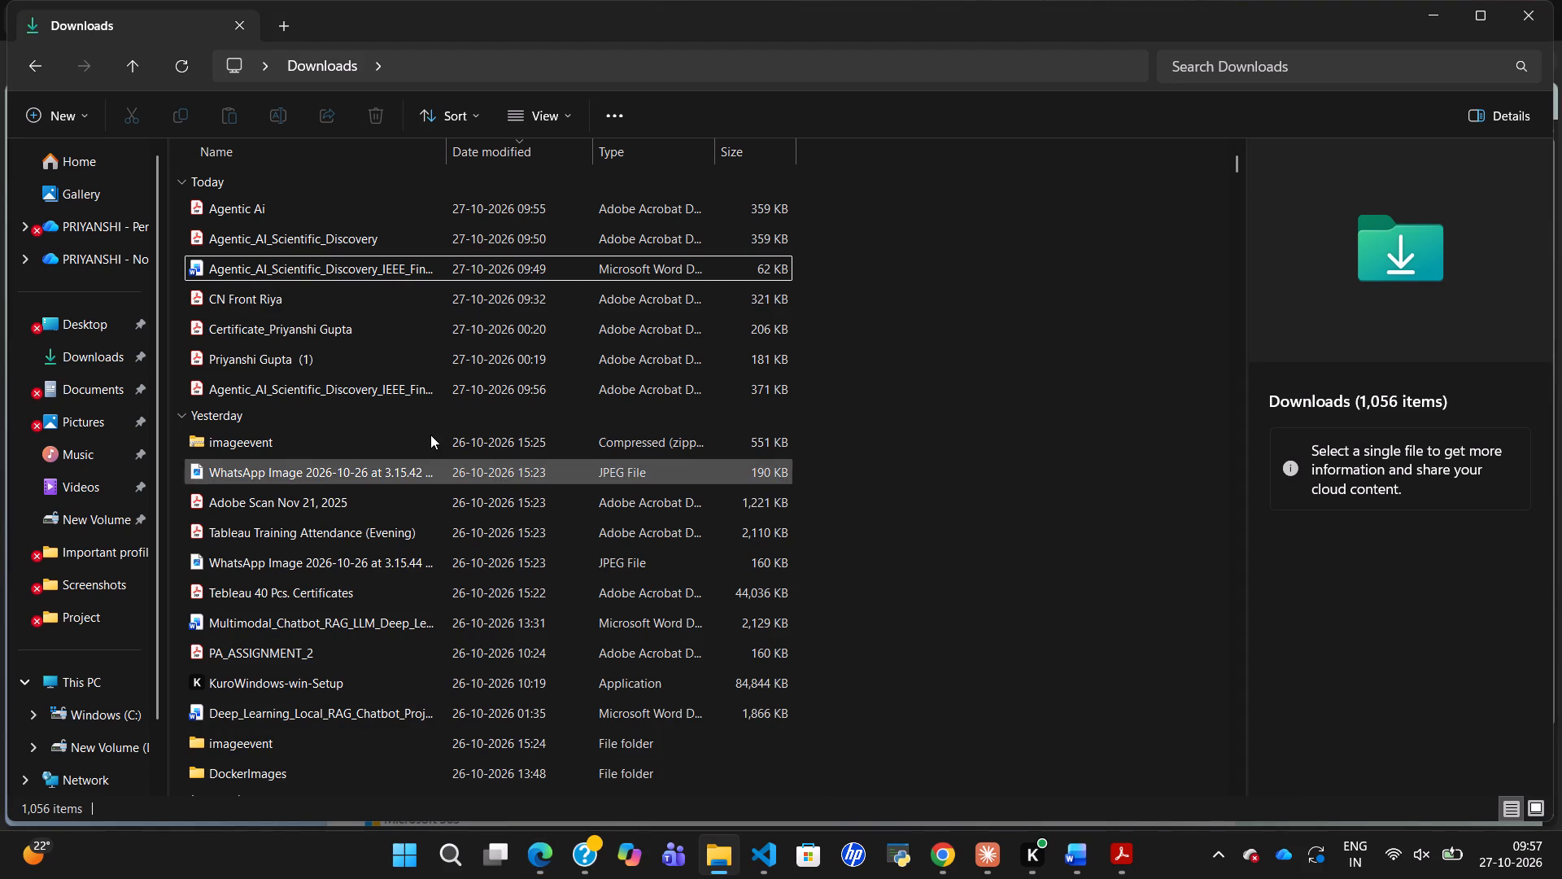
left_click(184, 74)
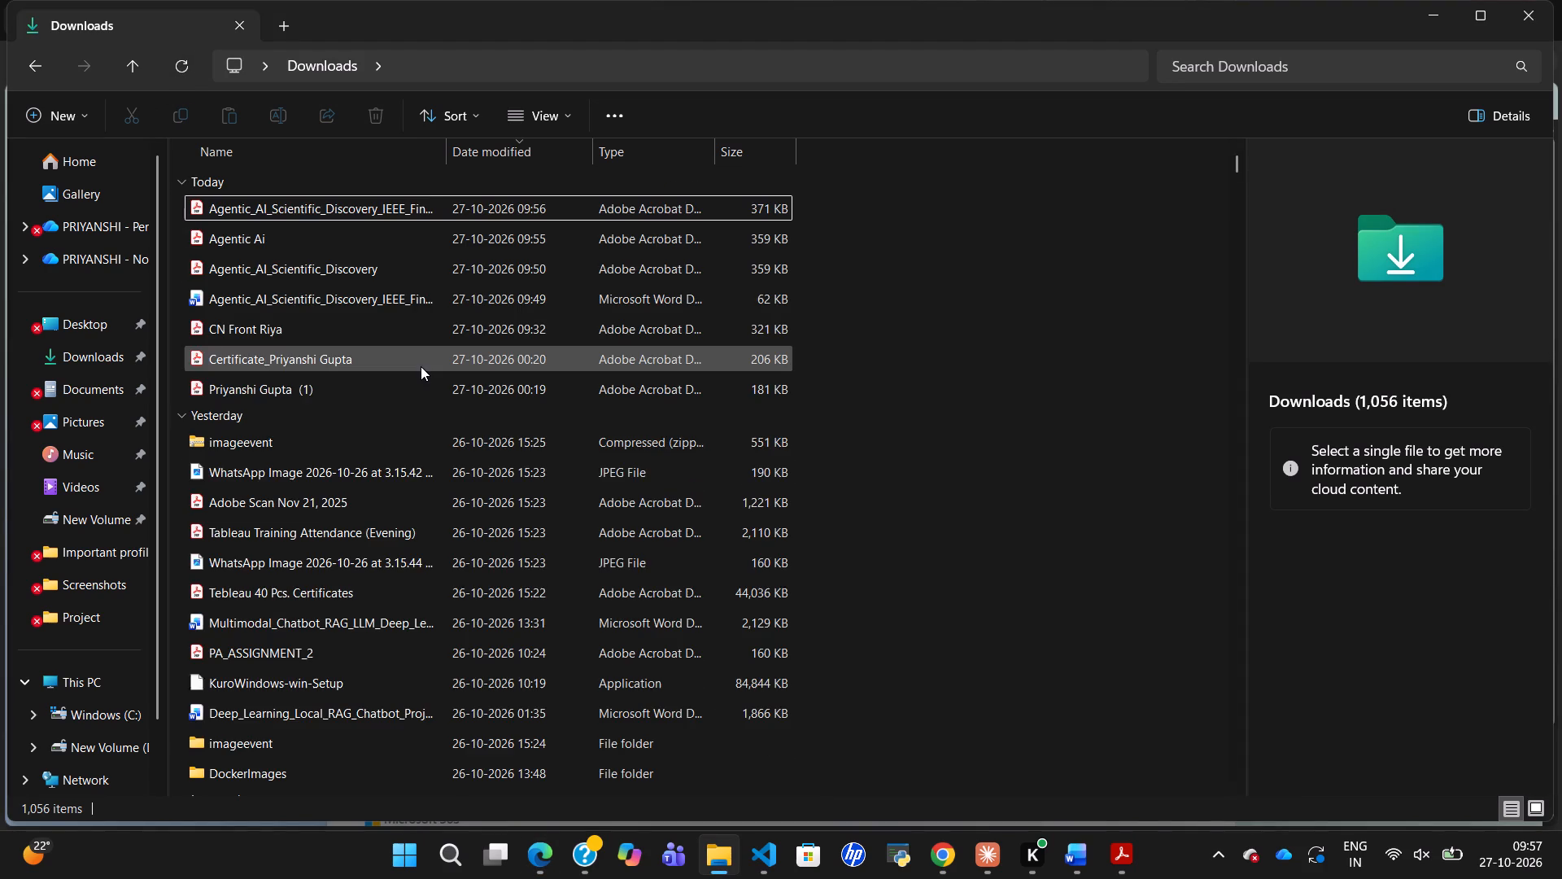
Switch back to the plagiarism check form in Edge and submit the second response.
left_click(548, 872)
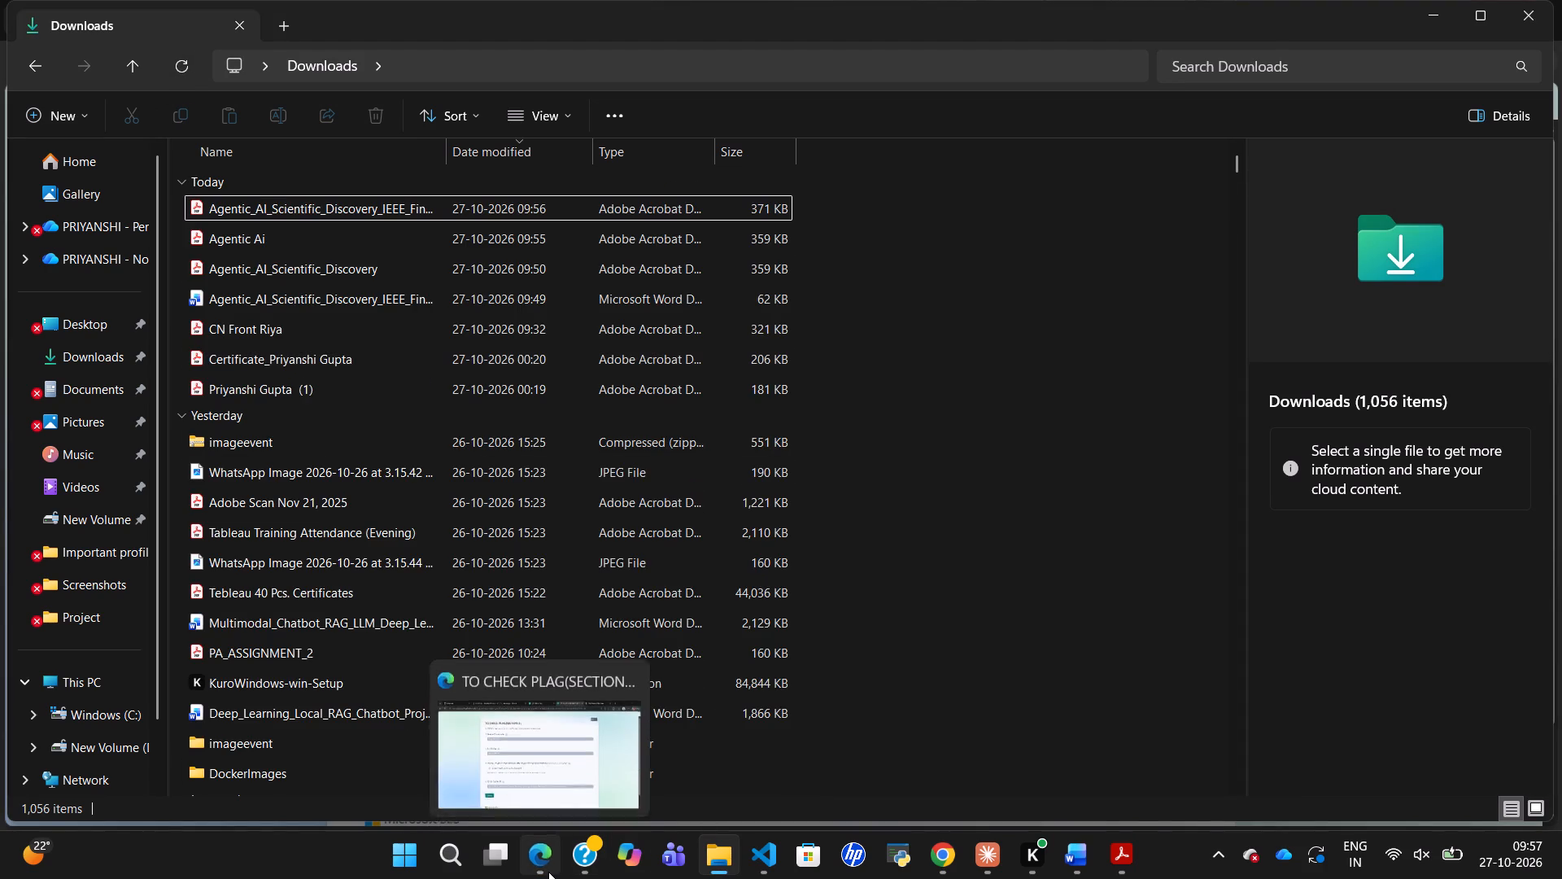
left_click(386, 731)
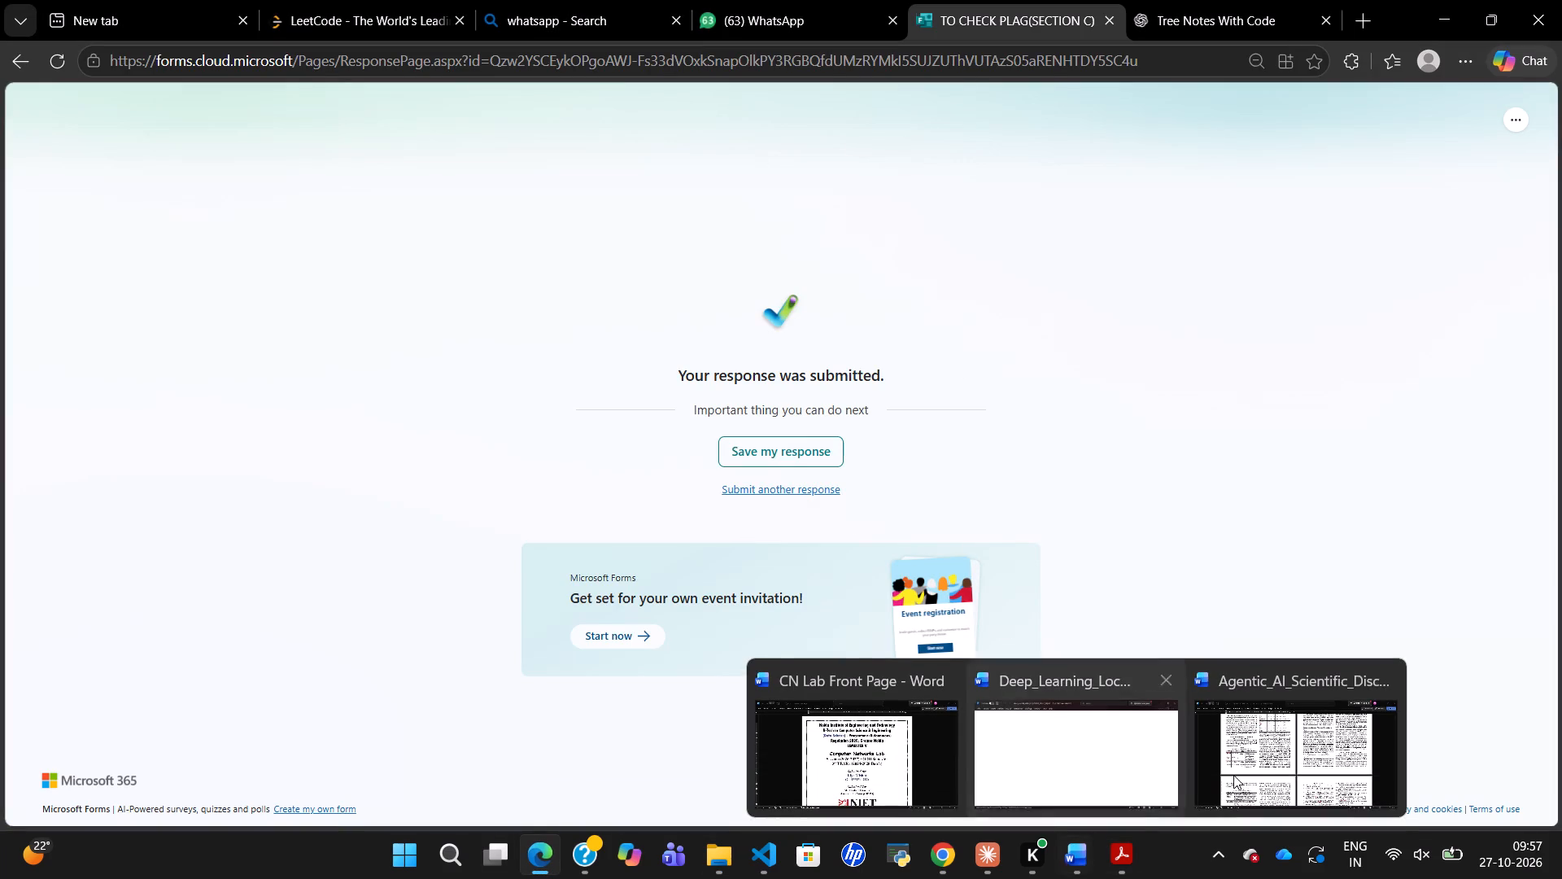
From the Word paper, try to export a PDF over the existing Agentic_AI_Scientific_Discovery_IEEE_FinalMain PDF in Downloads.
left_click(1281, 782)
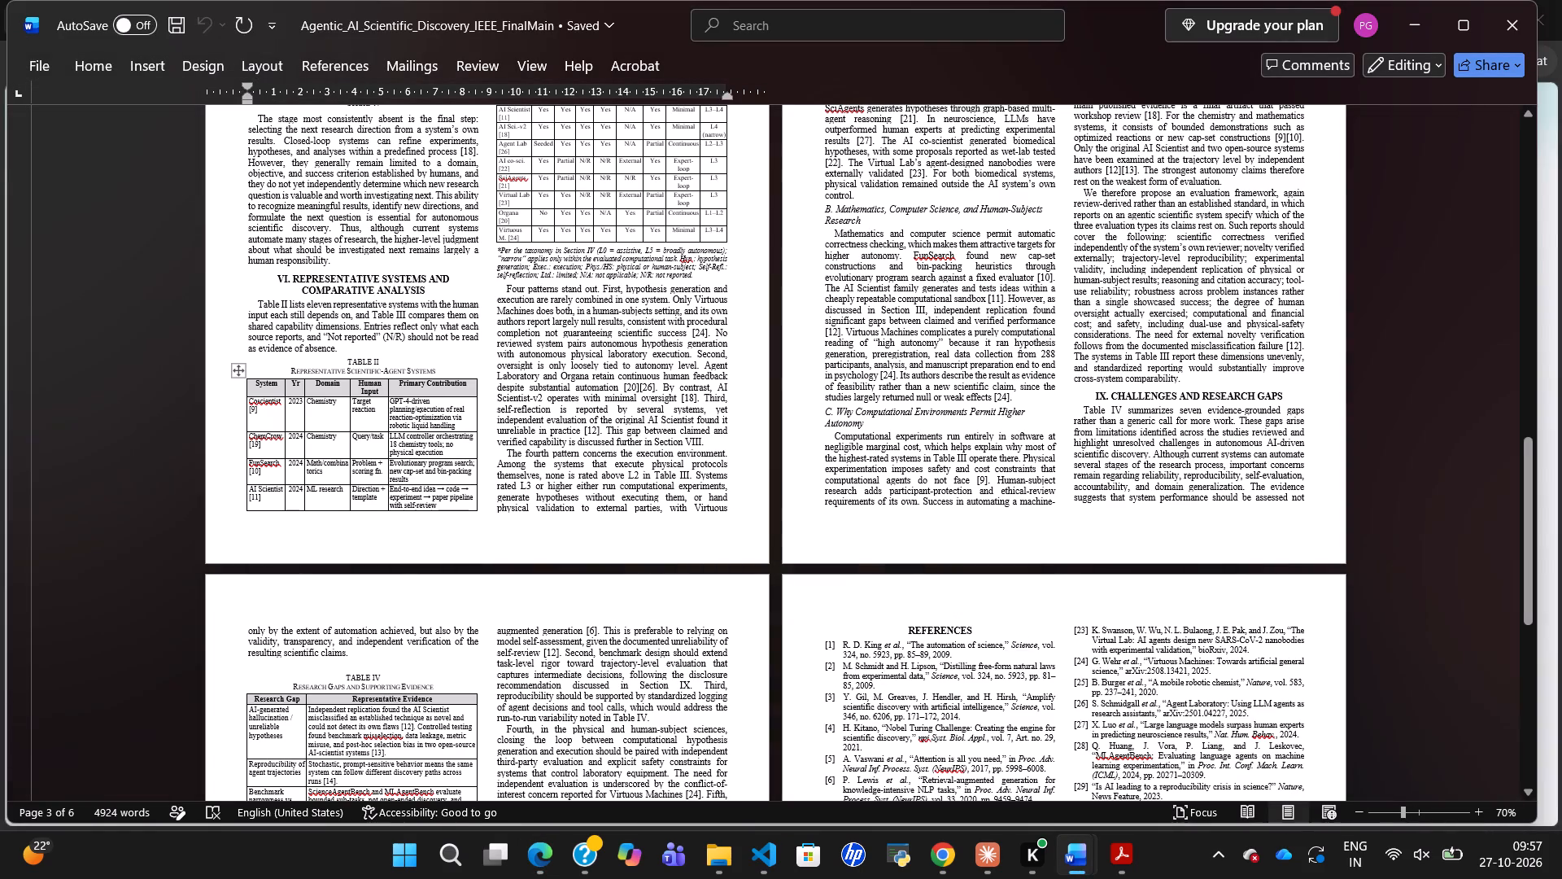
left_click(373, 394)
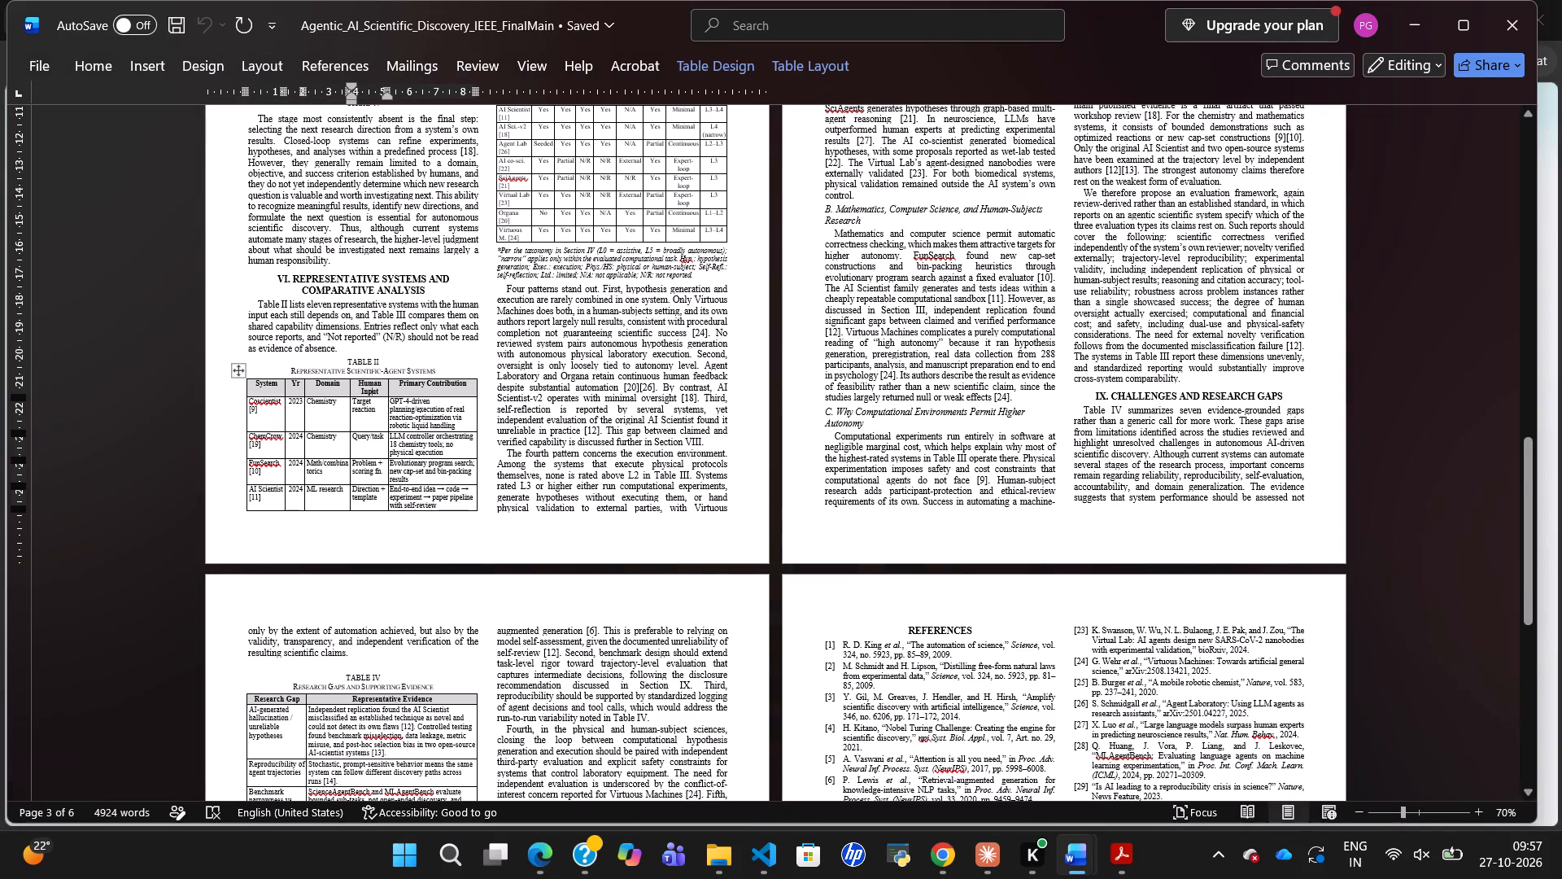
scroll(587, 199, "down", 4)
scroll(587, 199, "up", 5)
scroll(587, 199, "down", 1)
scroll(587, 199, "up", 1)
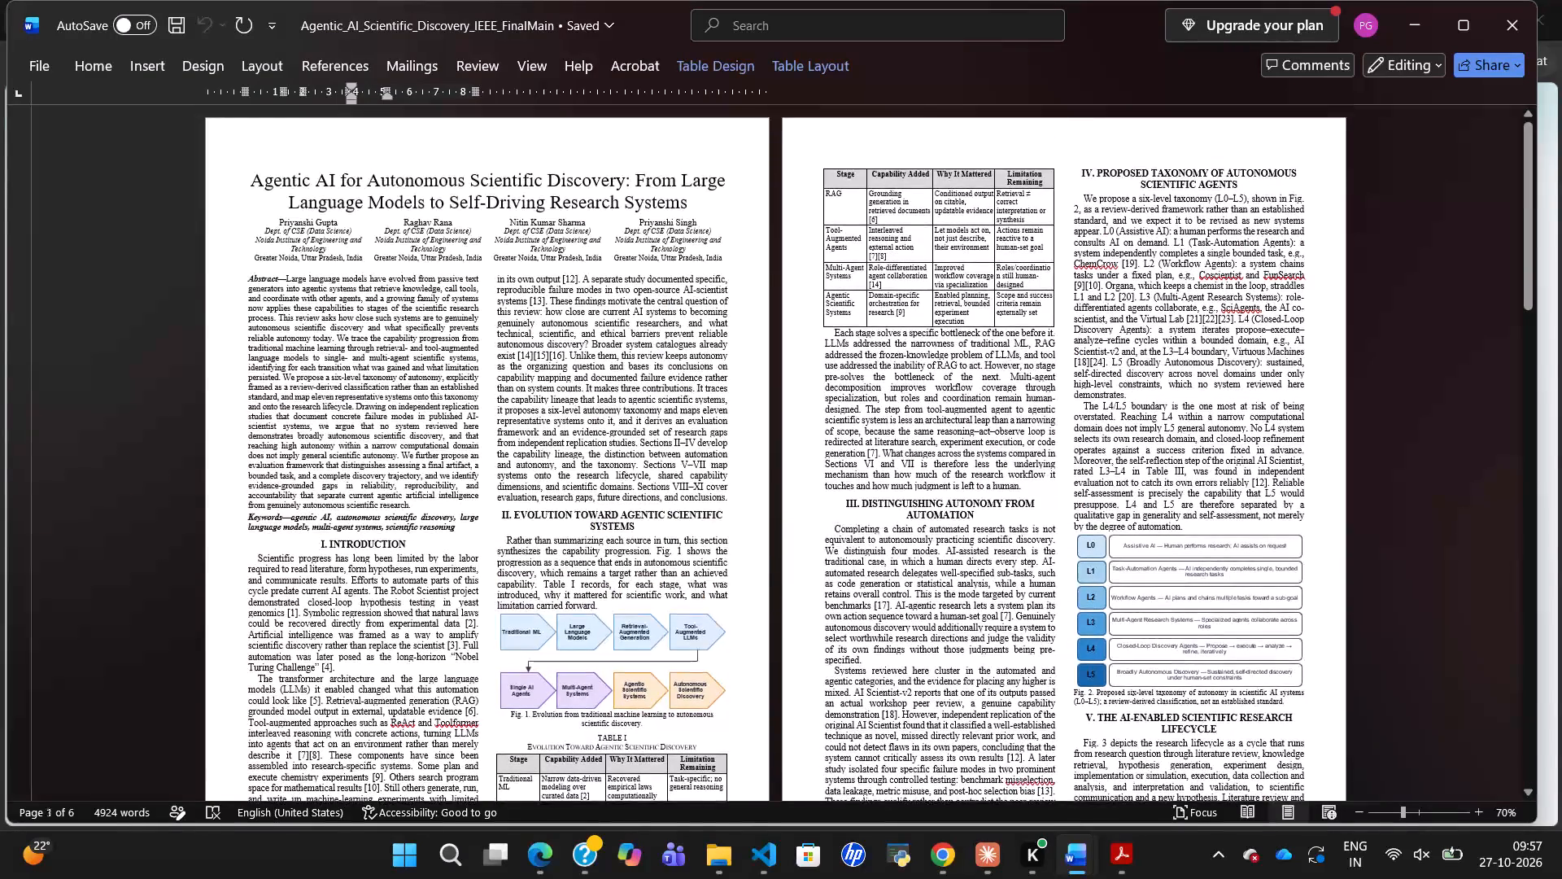
left_click(651, 633)
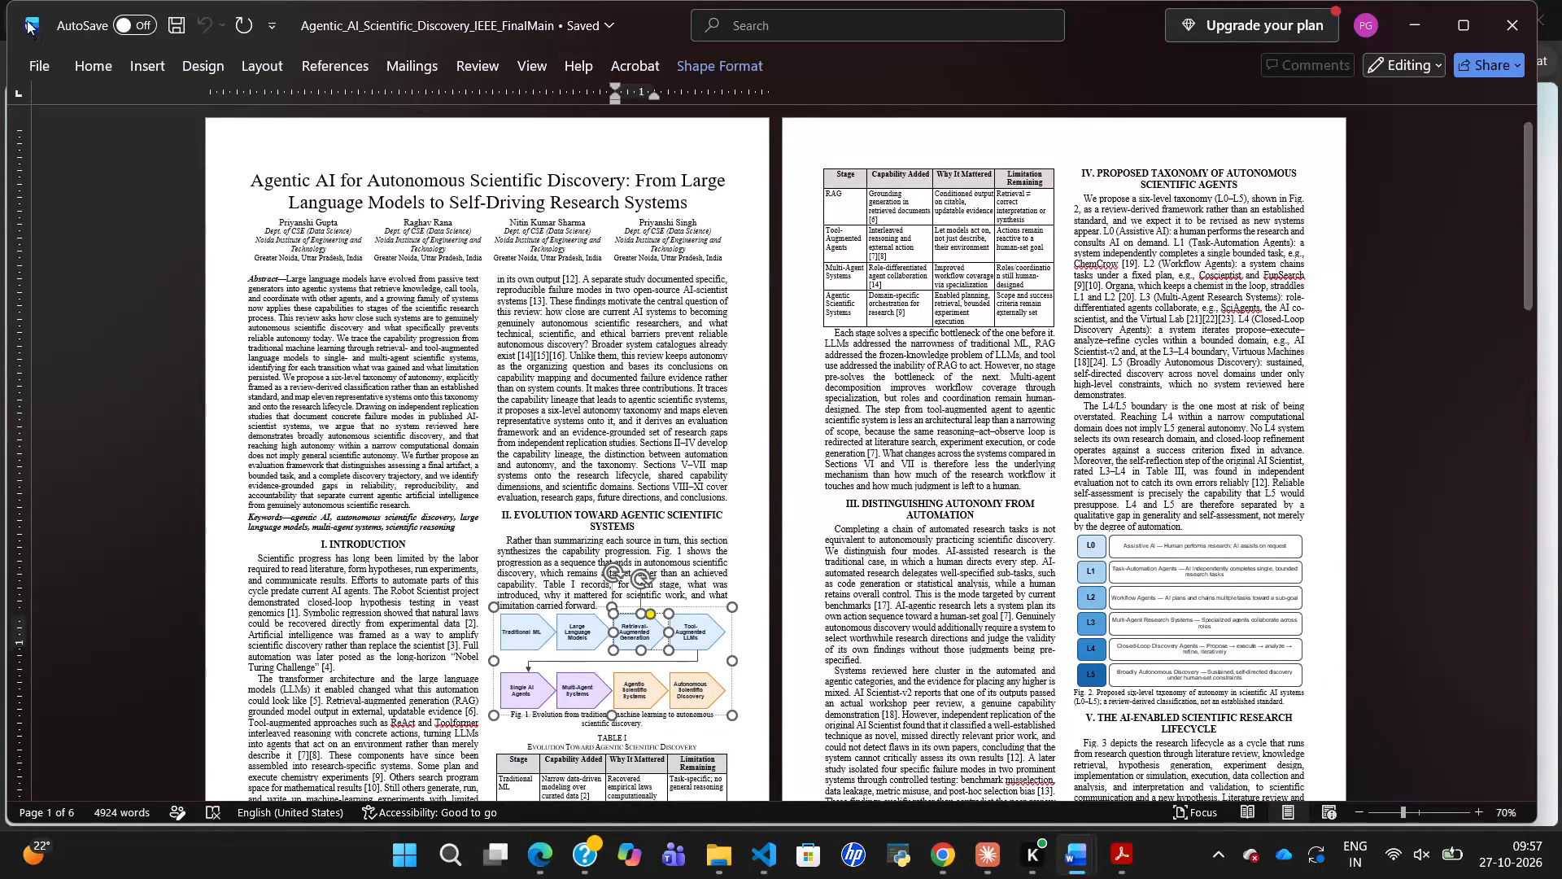
left_click(34, 54)
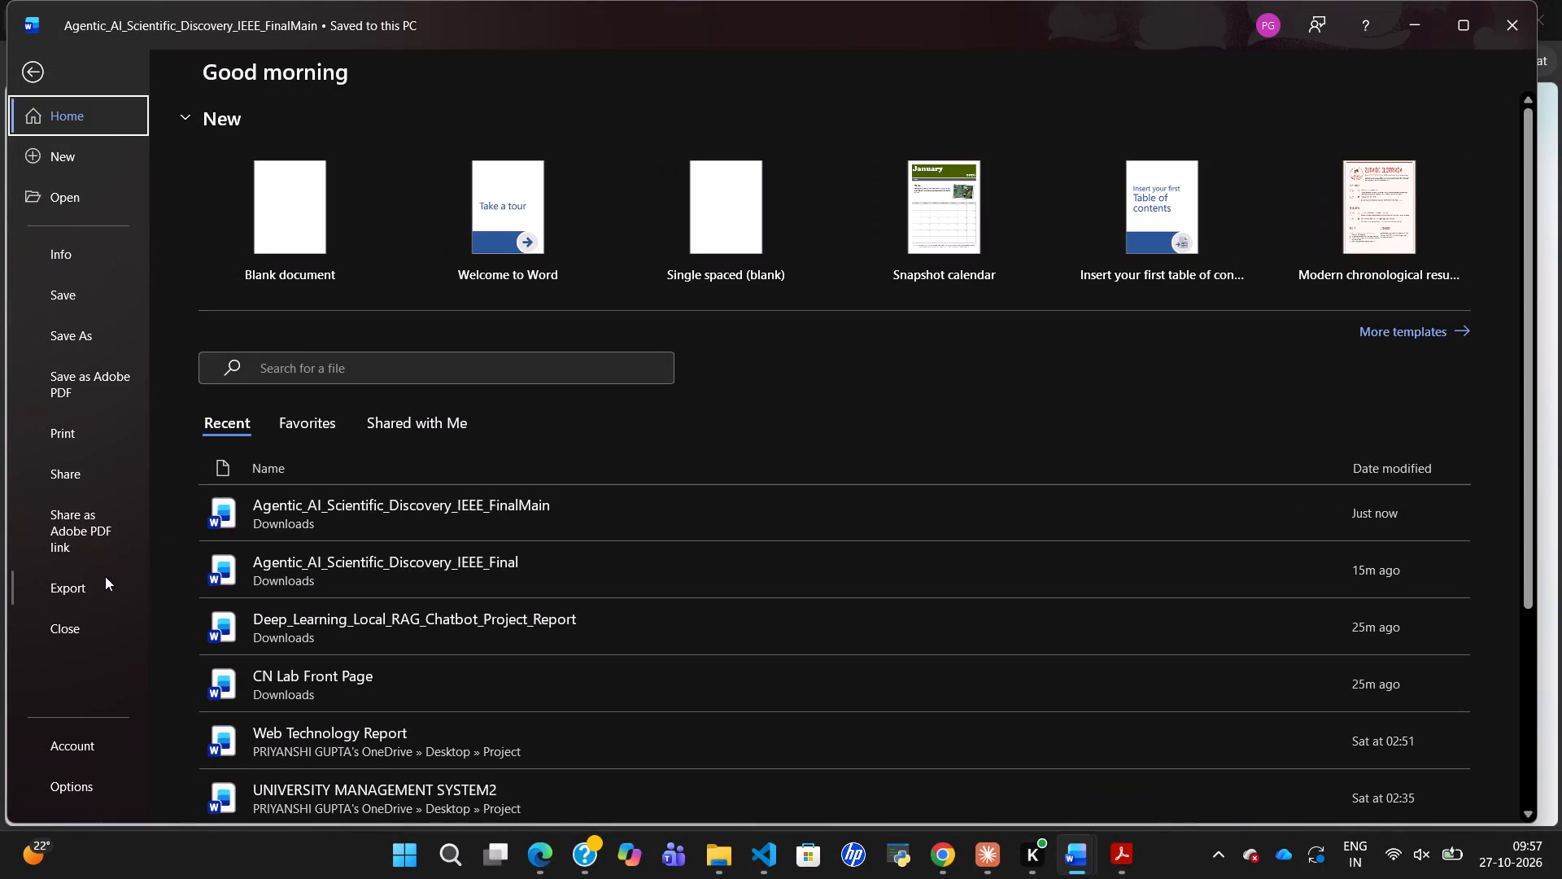
left_click(105, 577)
left_click(381, 205)
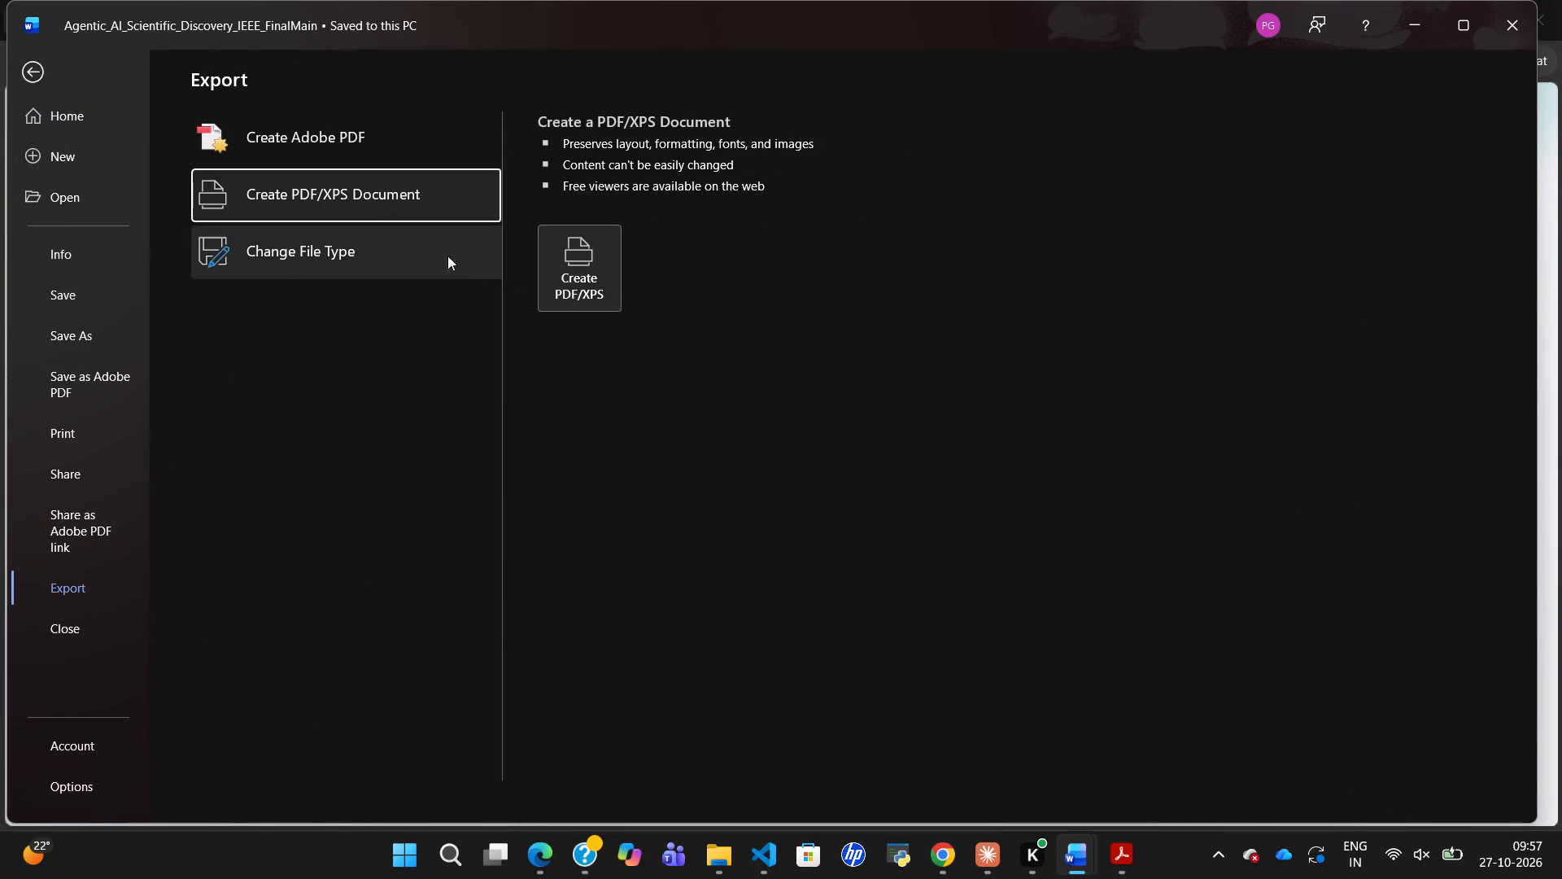
left_click(554, 282)
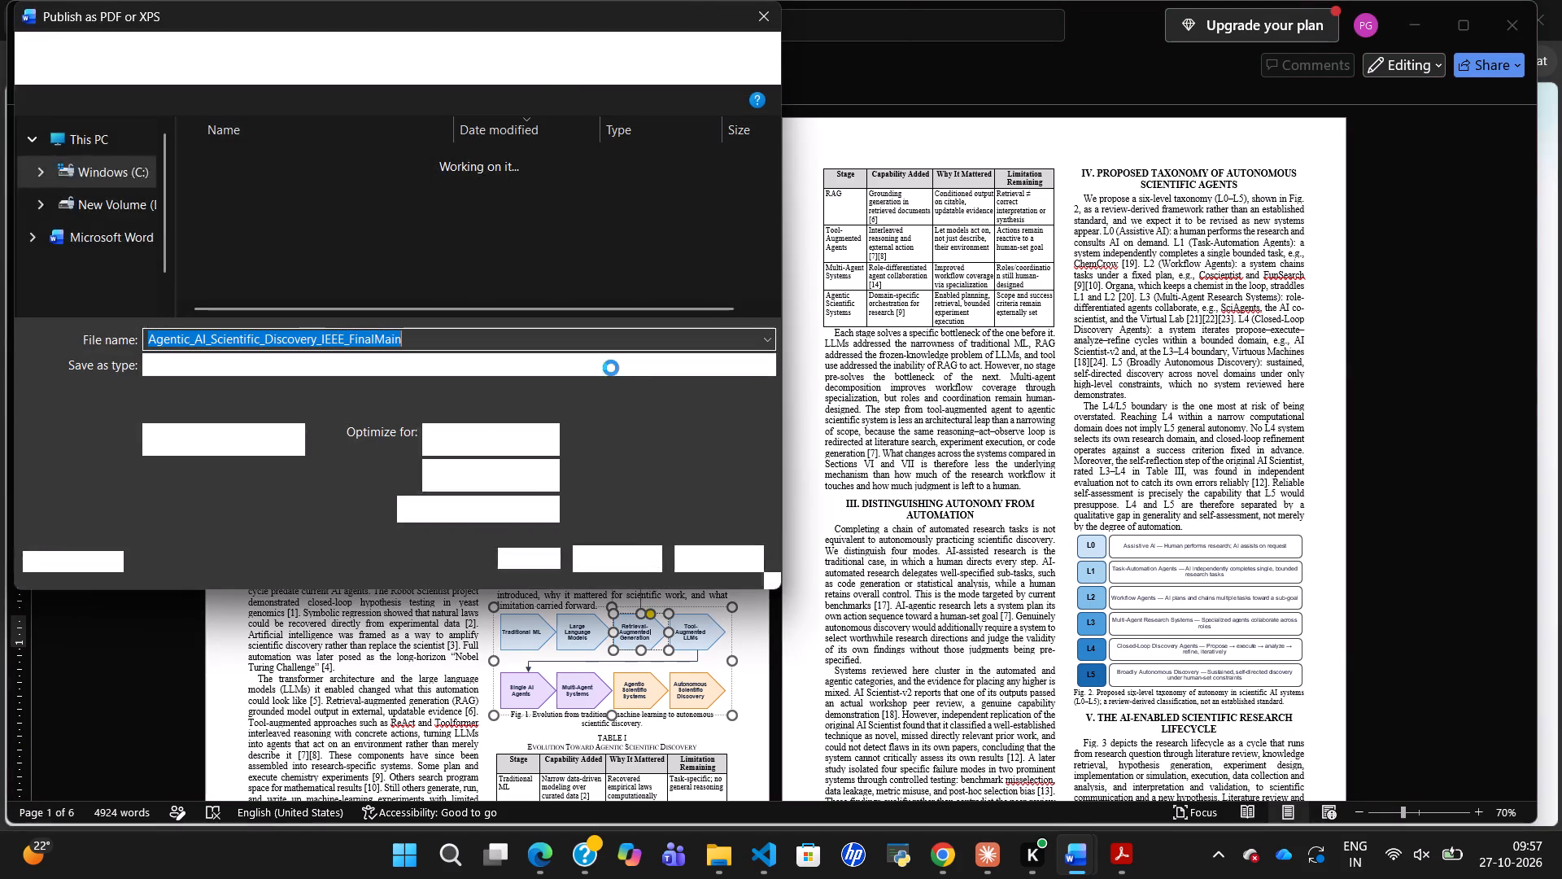
key("Return")
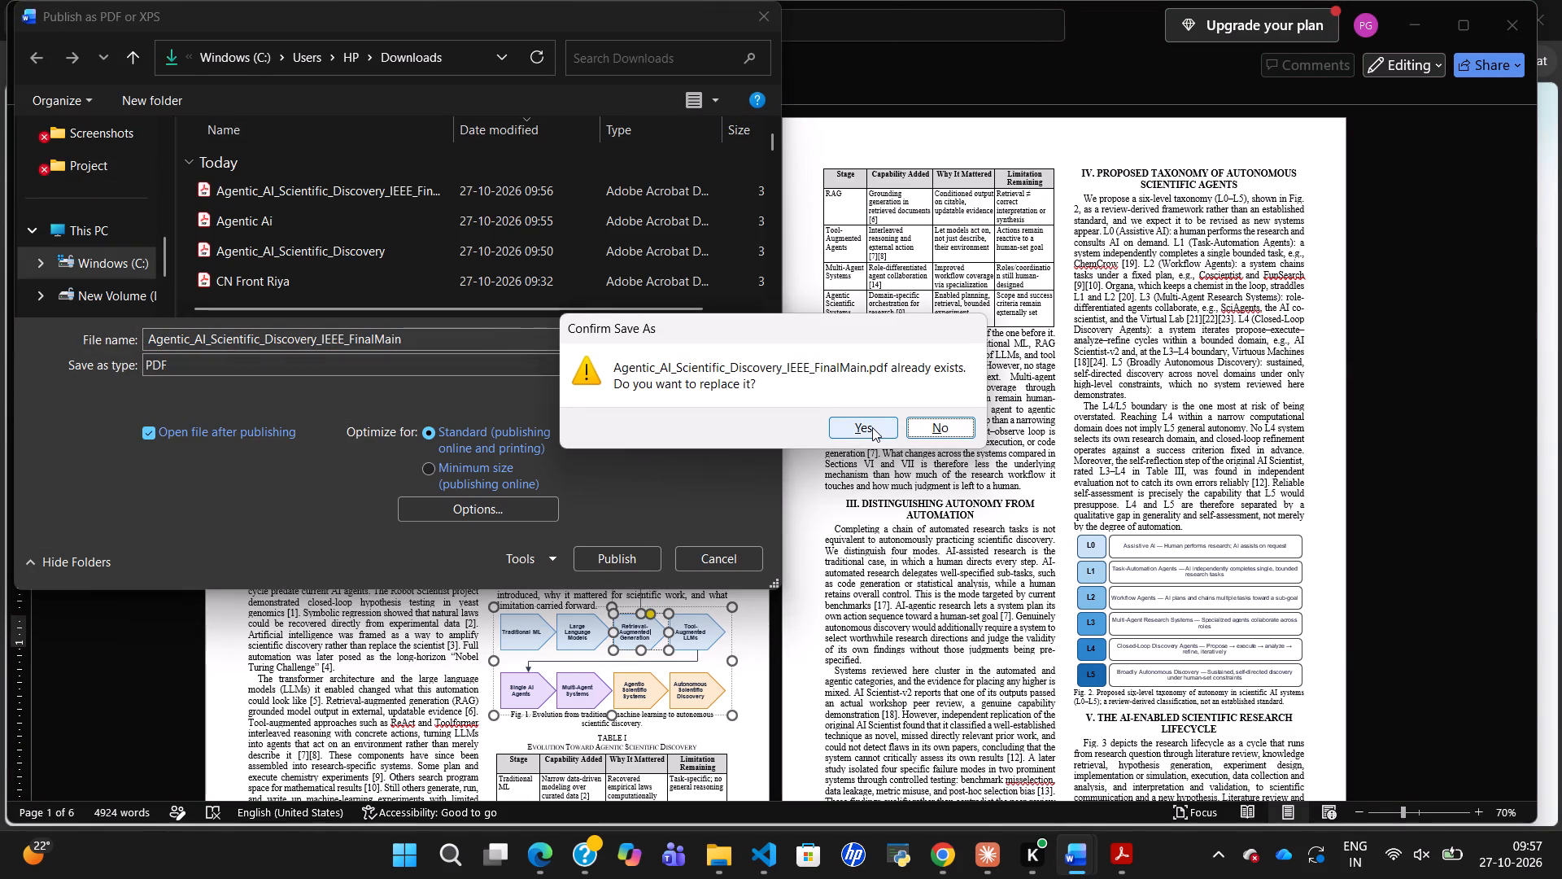
left_click(872, 427)
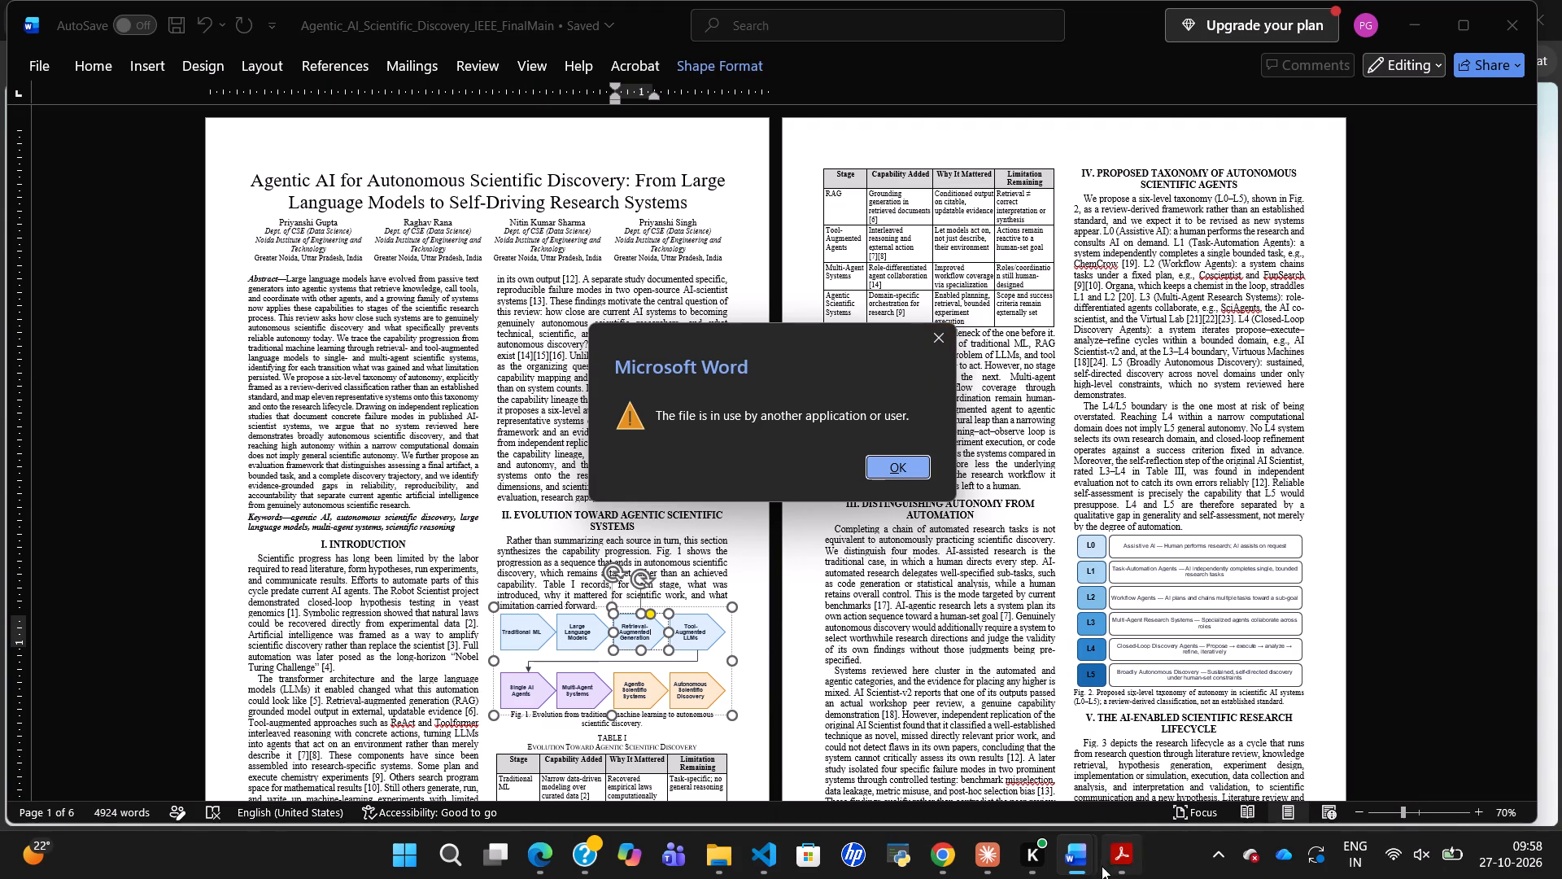
left_click(899, 473)
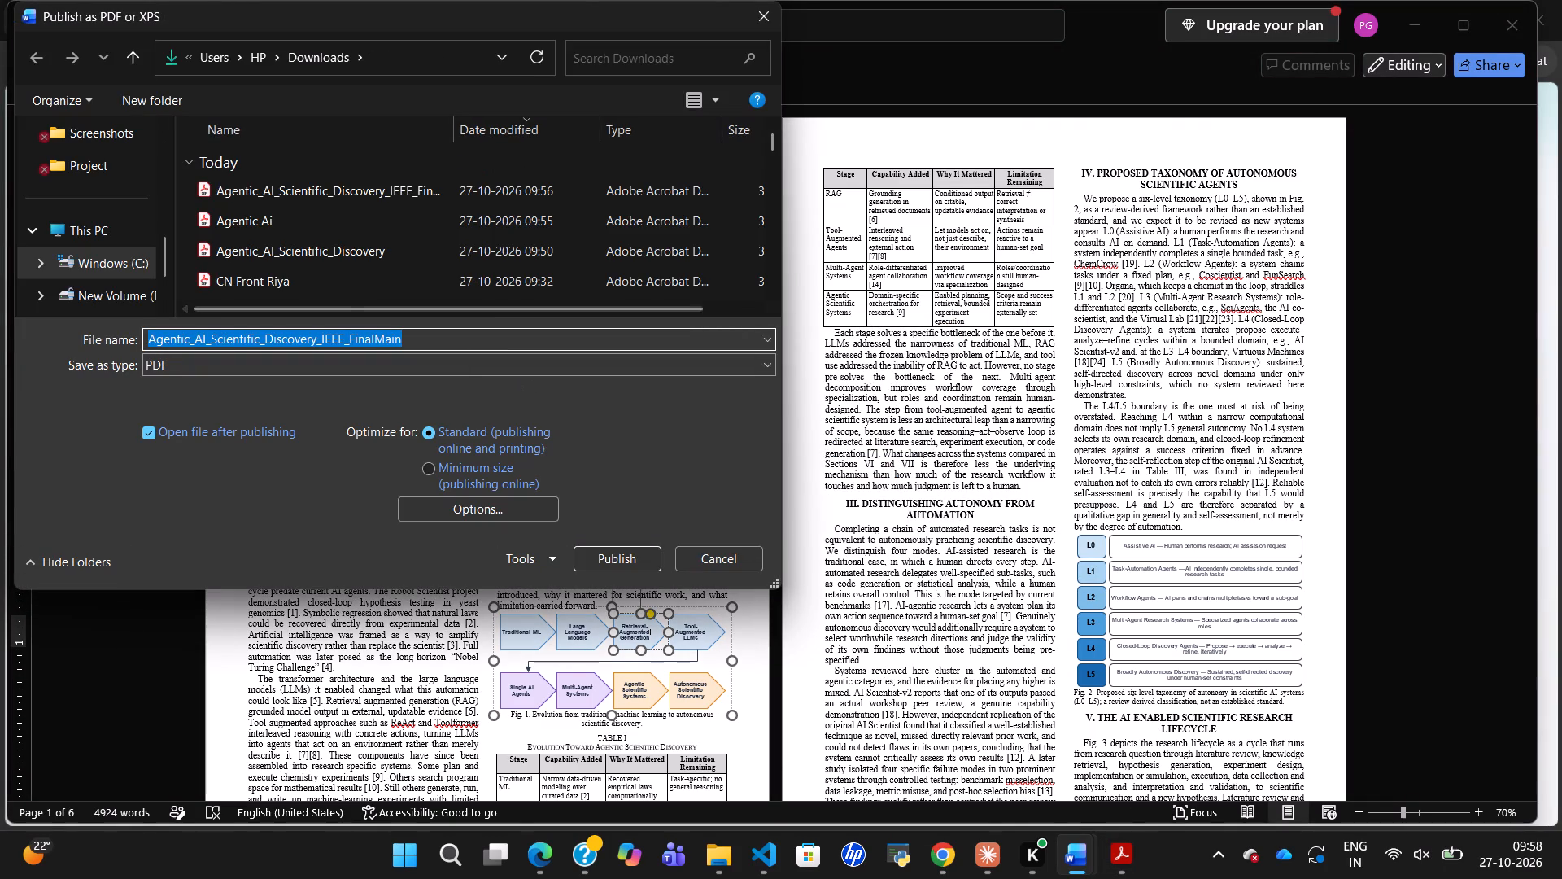
Publish the PDF in Downloads under a shortened file name, dropping FinalMain from the end.
left_click(443, 339)
key("backslash")
key("backslash")
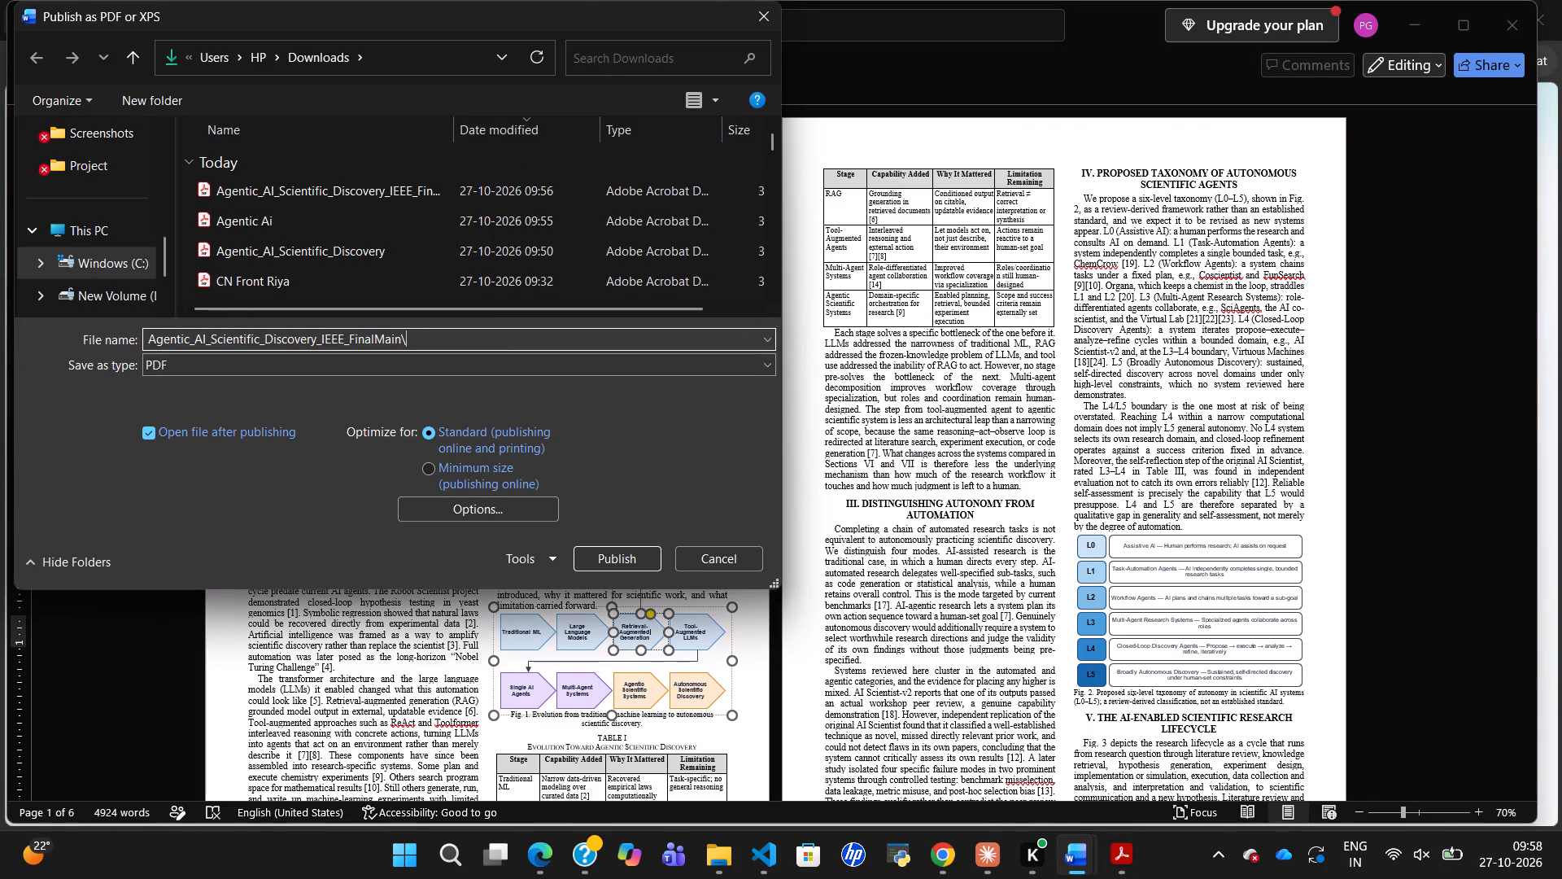
key("BackSpace")
key("BackSpace")
key("BackSpace")
key("BackSpace")
key("BackSpace")
key("BackSpace")
key("BackSpace")
key("BackSpace")
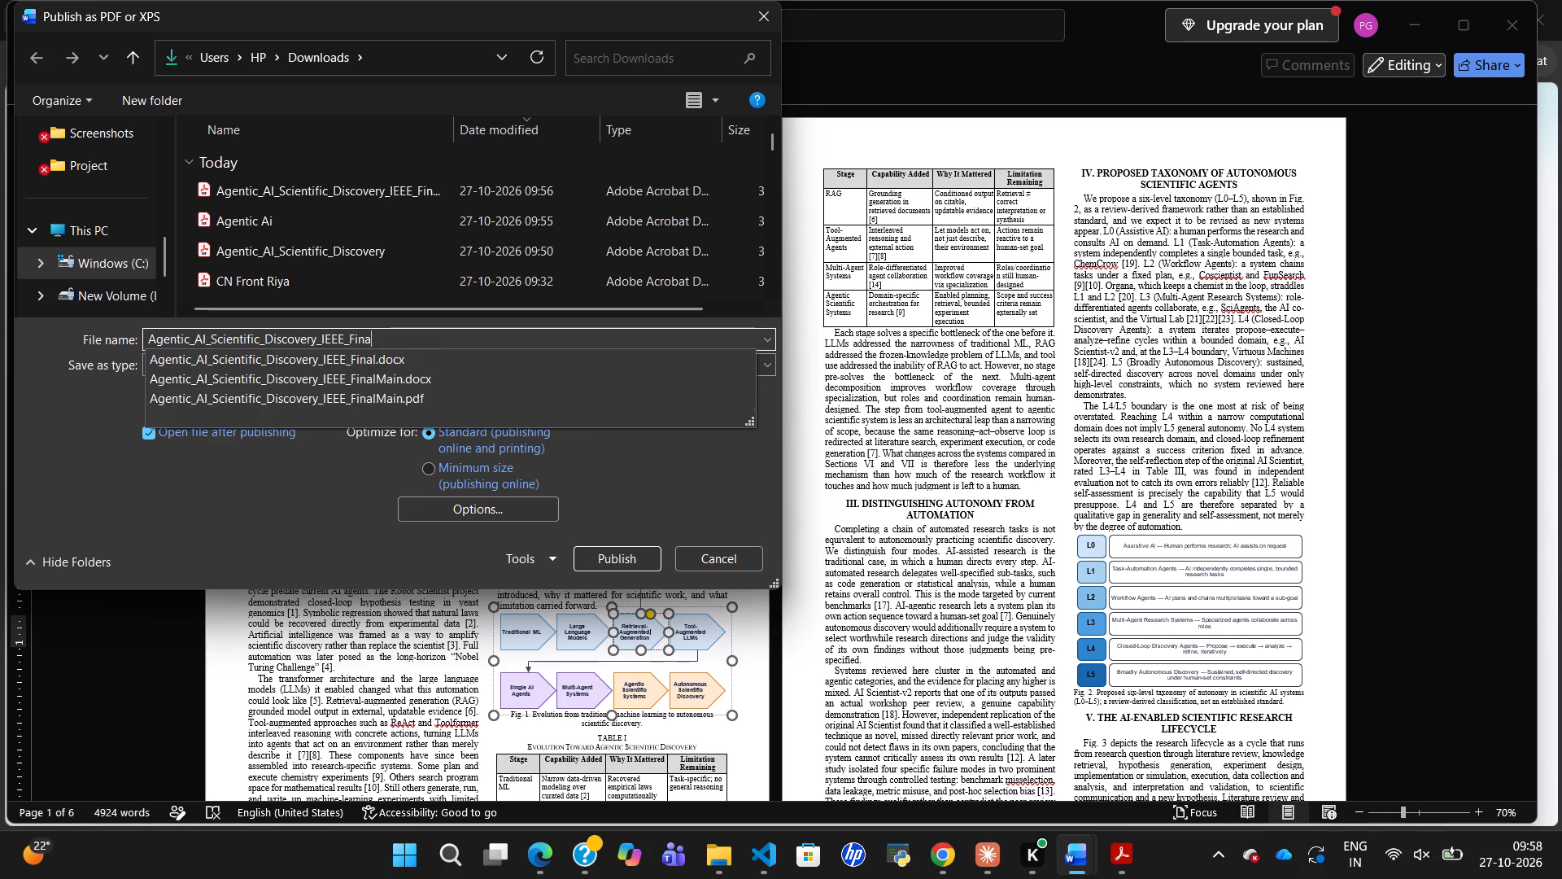
key("BackSpace")
key("BackSpace")
key("BackSpace")
key("BackSpace")
key("Return")
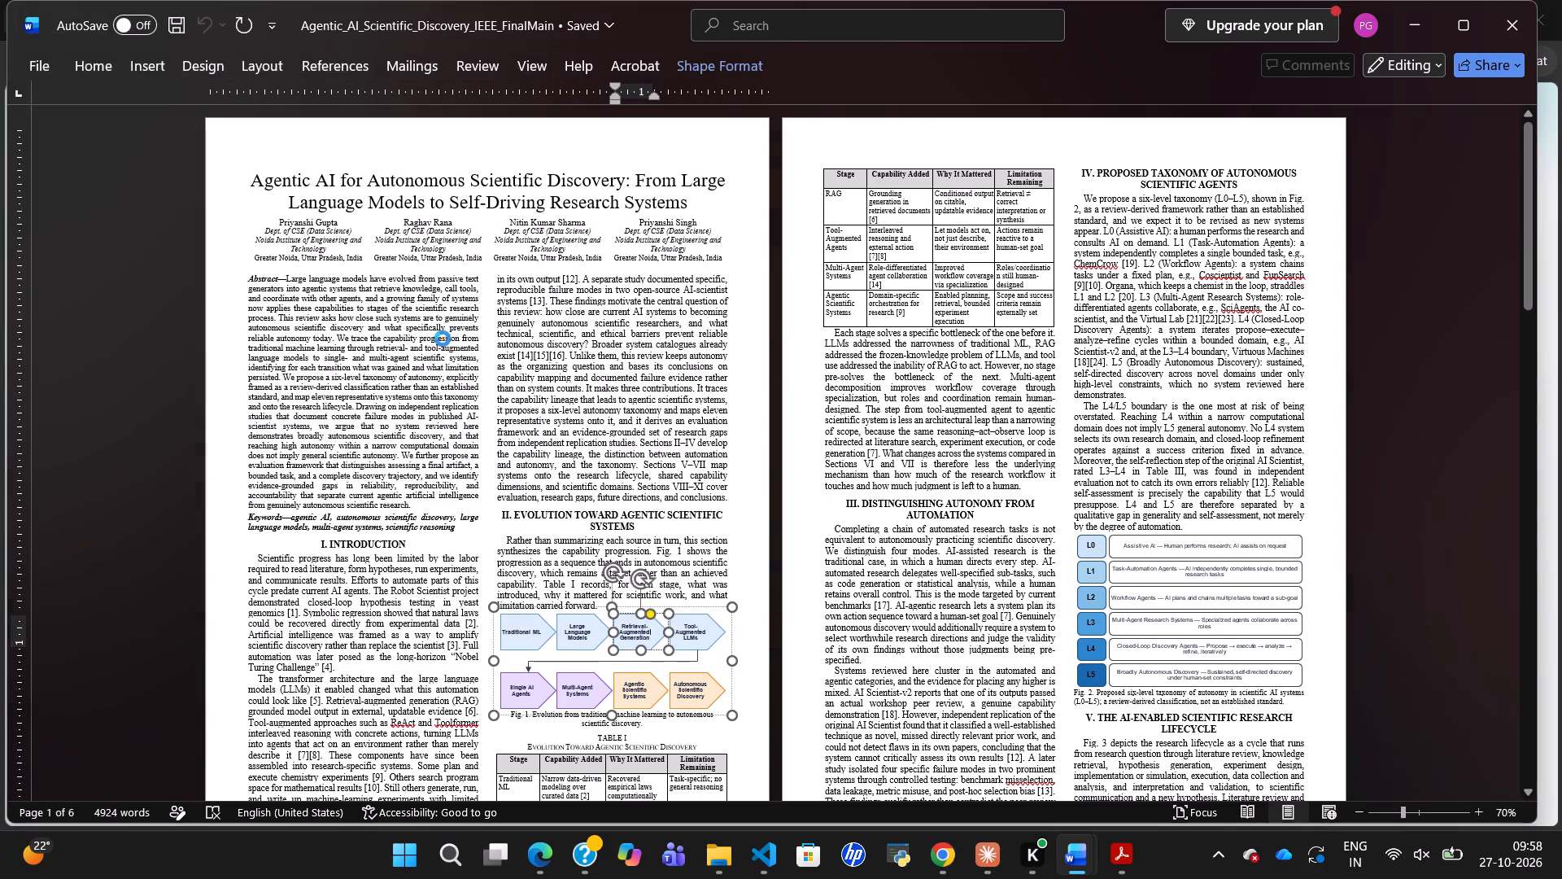
Close Acrobat with its open PDF tabs to get back to the form page in Edge.
left_click(549, 858)
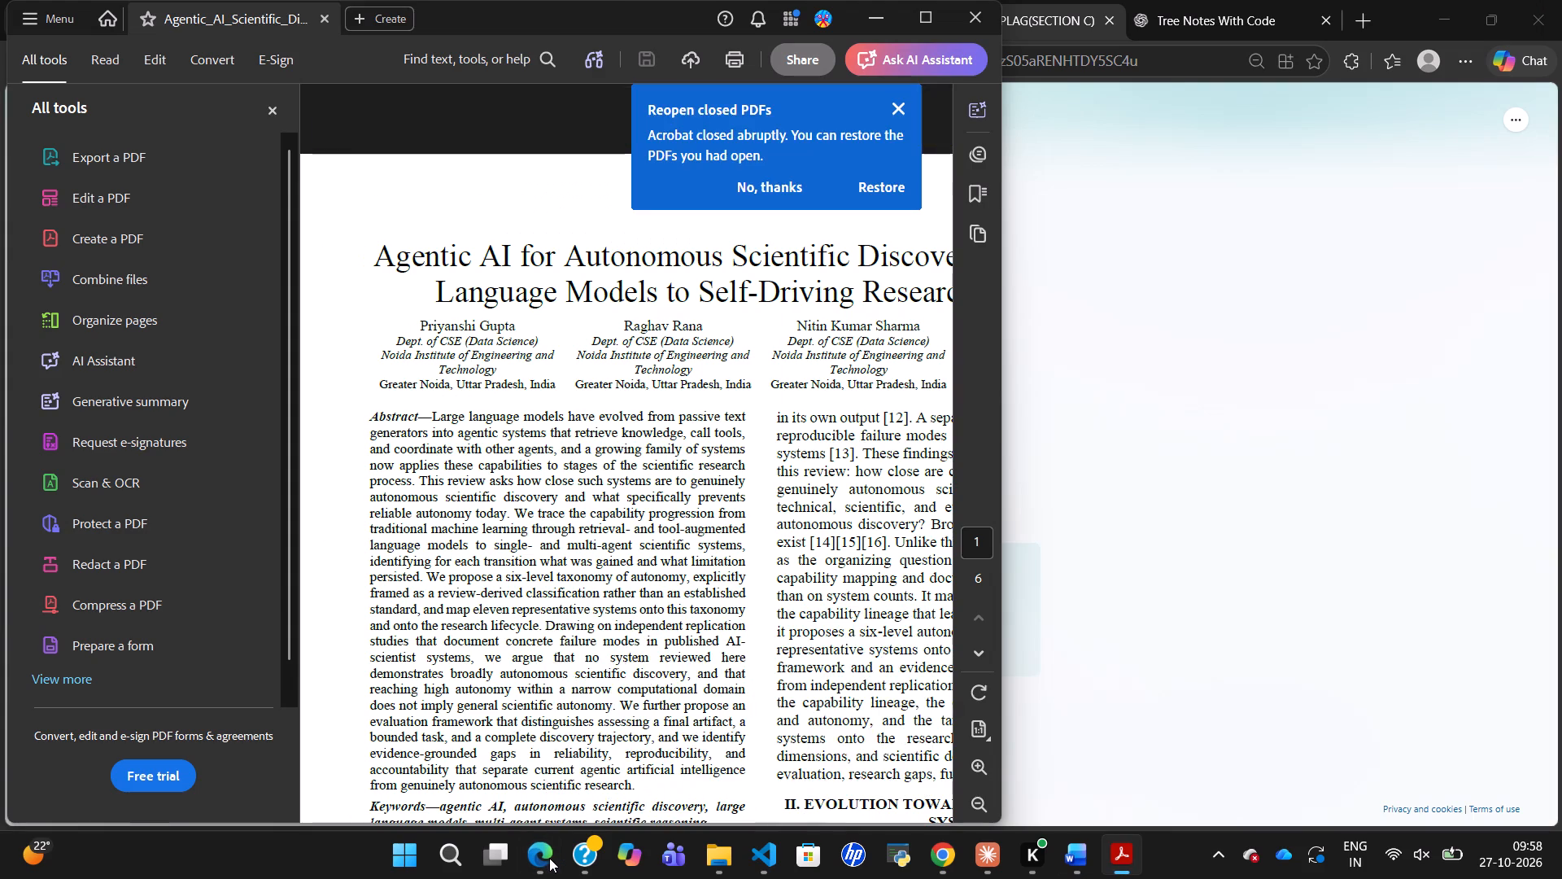
left_click(975, 21)
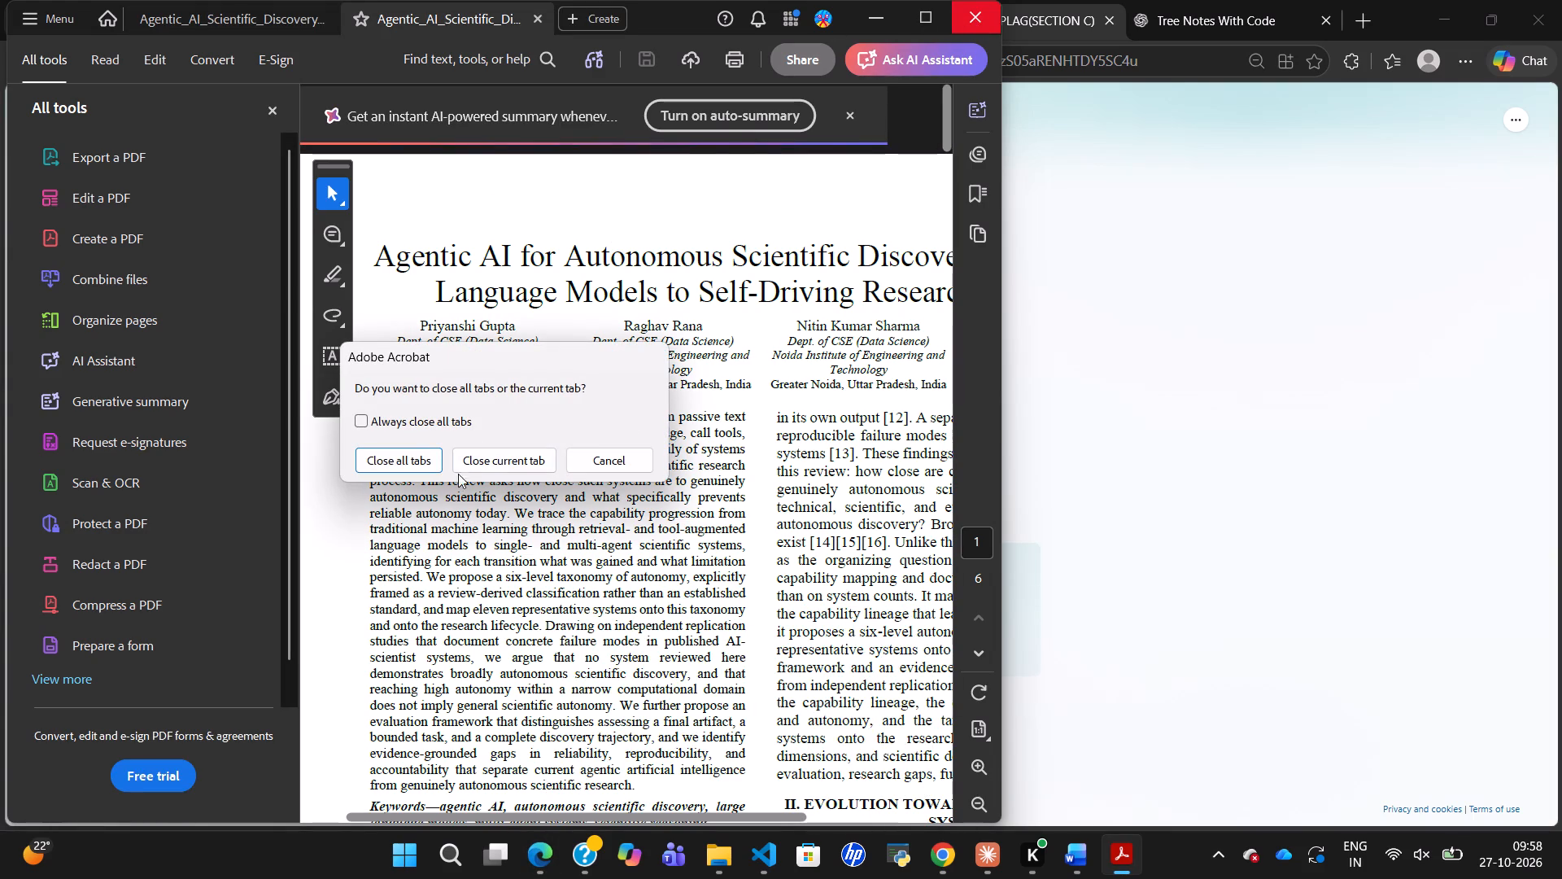
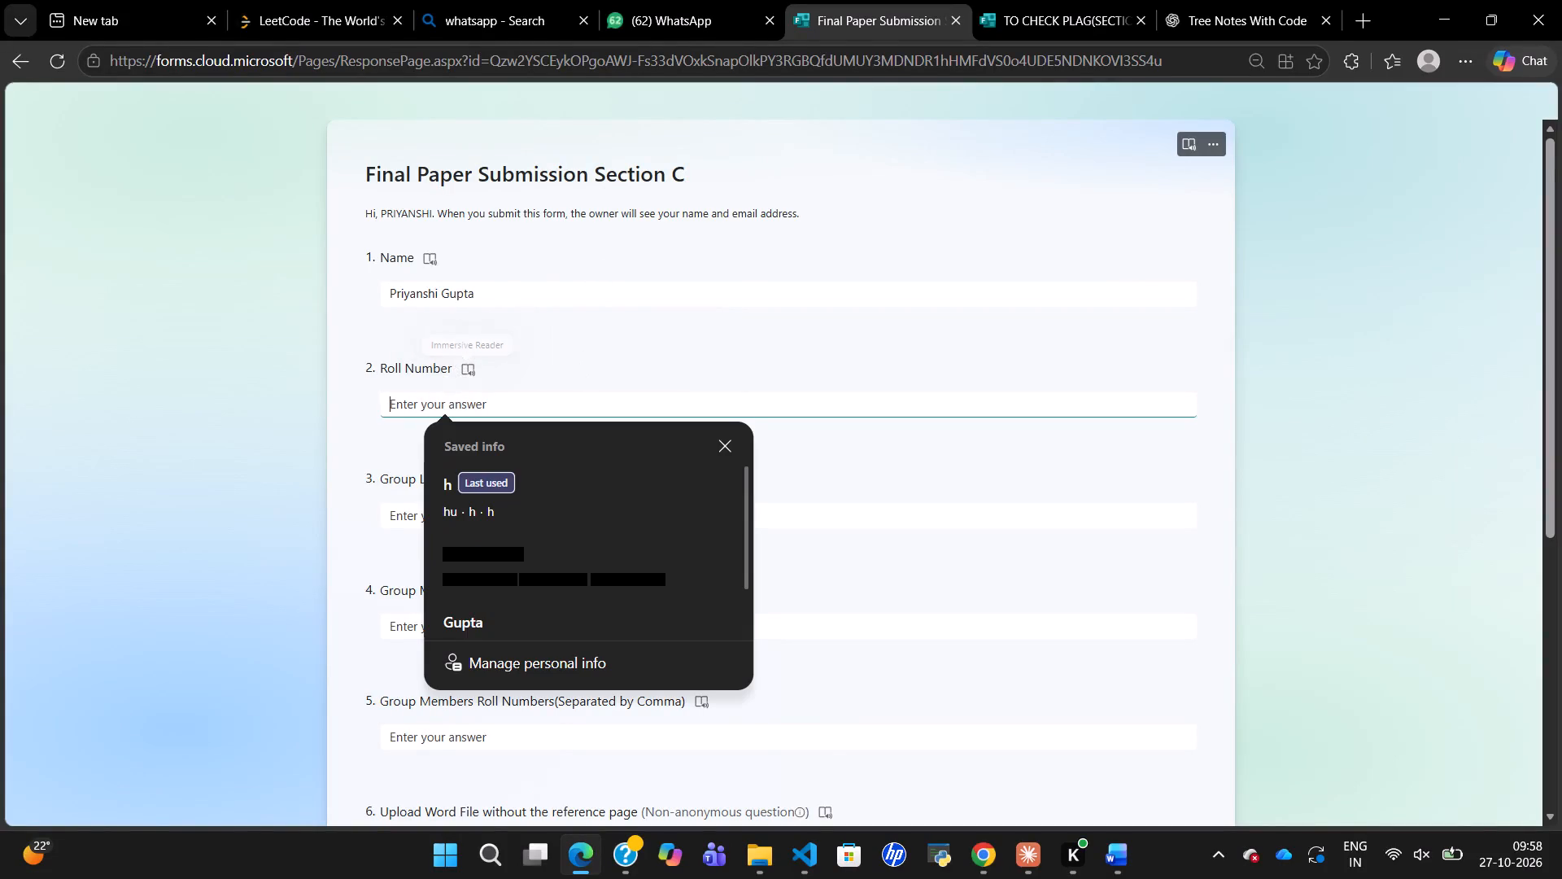
Enter the submitter's own roll number and the group leader's name in the Final Paper Submission Section C form.
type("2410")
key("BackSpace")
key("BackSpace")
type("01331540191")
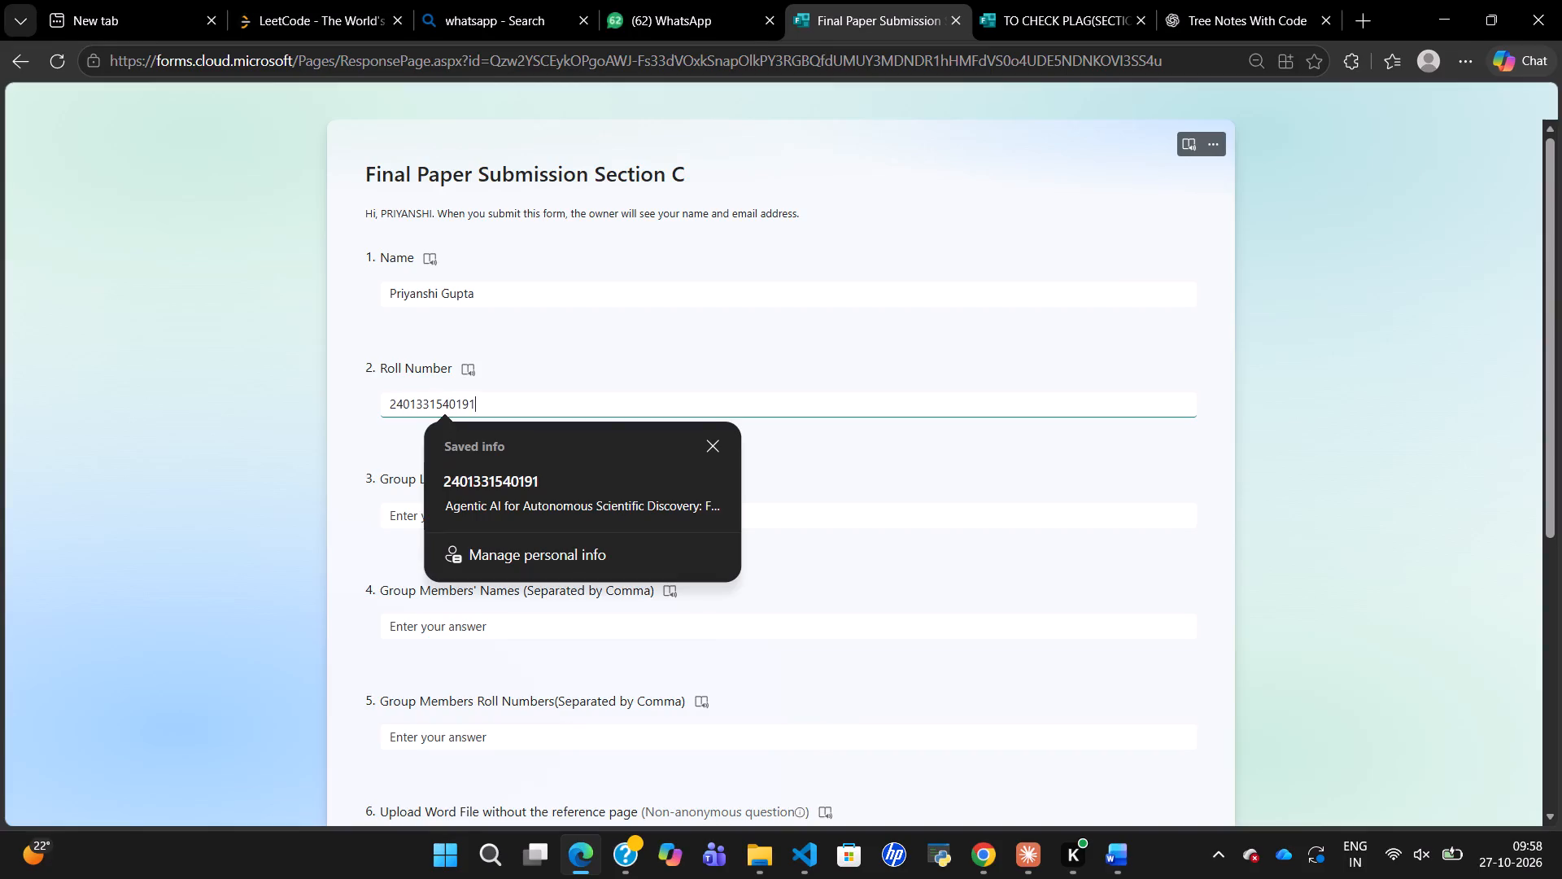
left_click(882, 547)
left_click(650, 518)
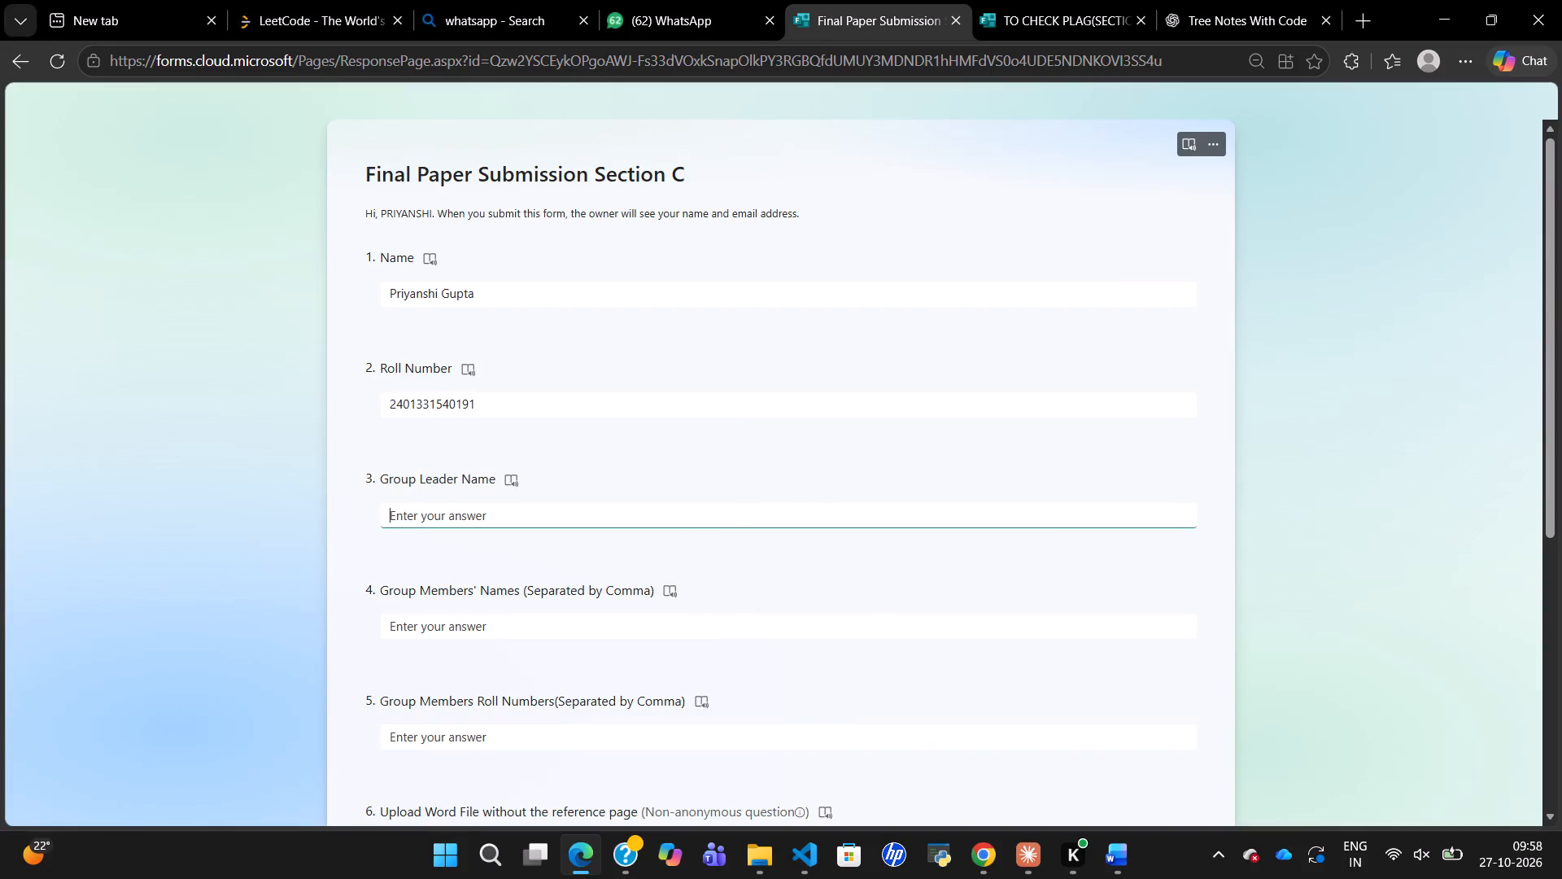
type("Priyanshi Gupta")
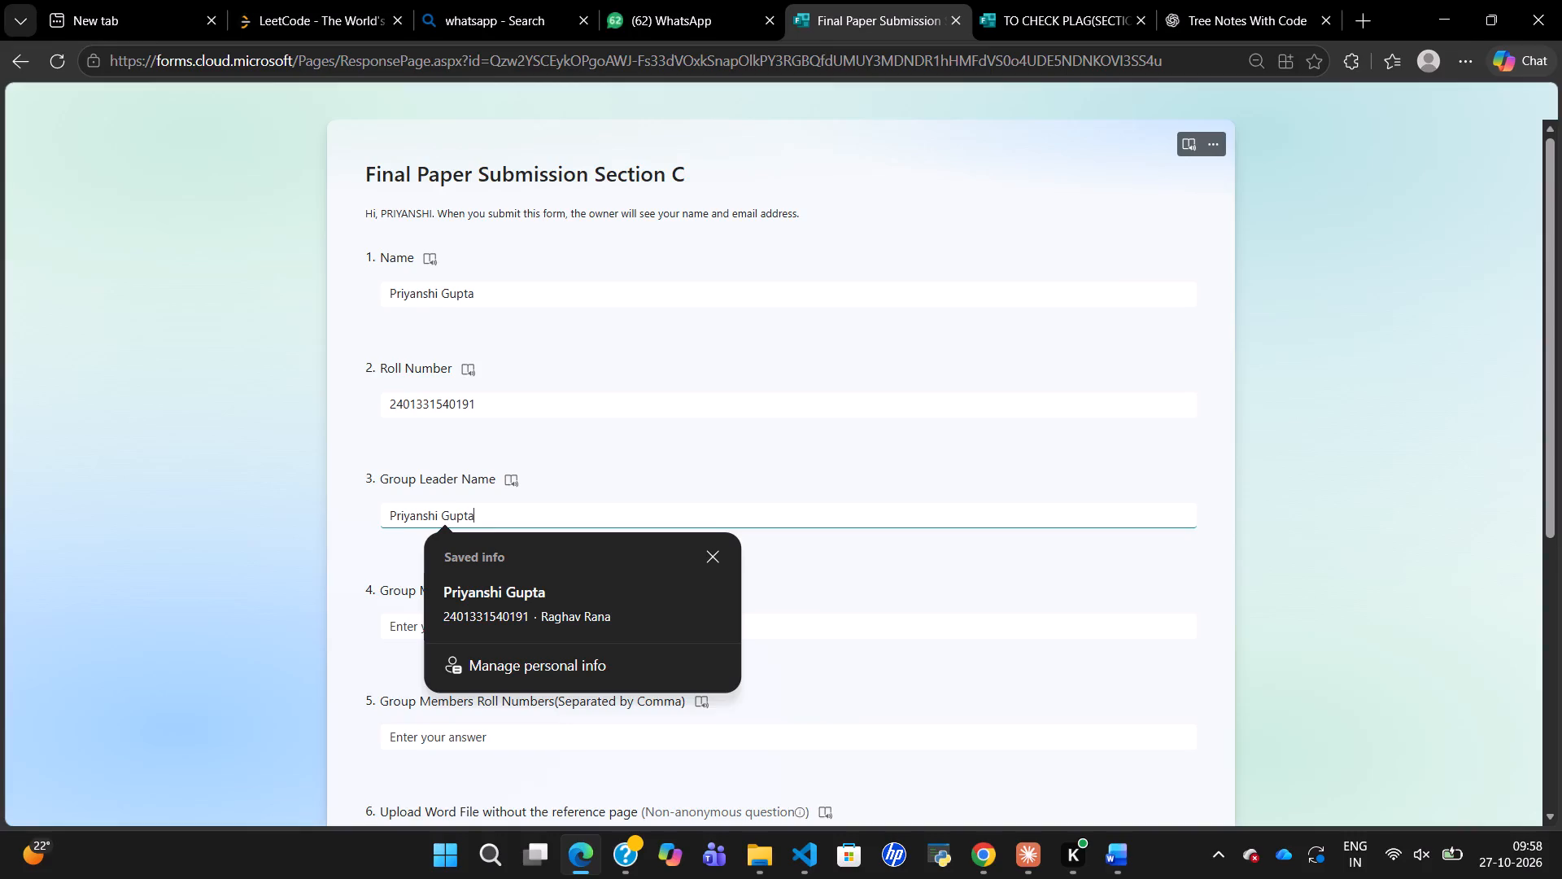
Fill in the Group Members' Names answer with all four paper authors, separated by commas.
left_click(903, 600)
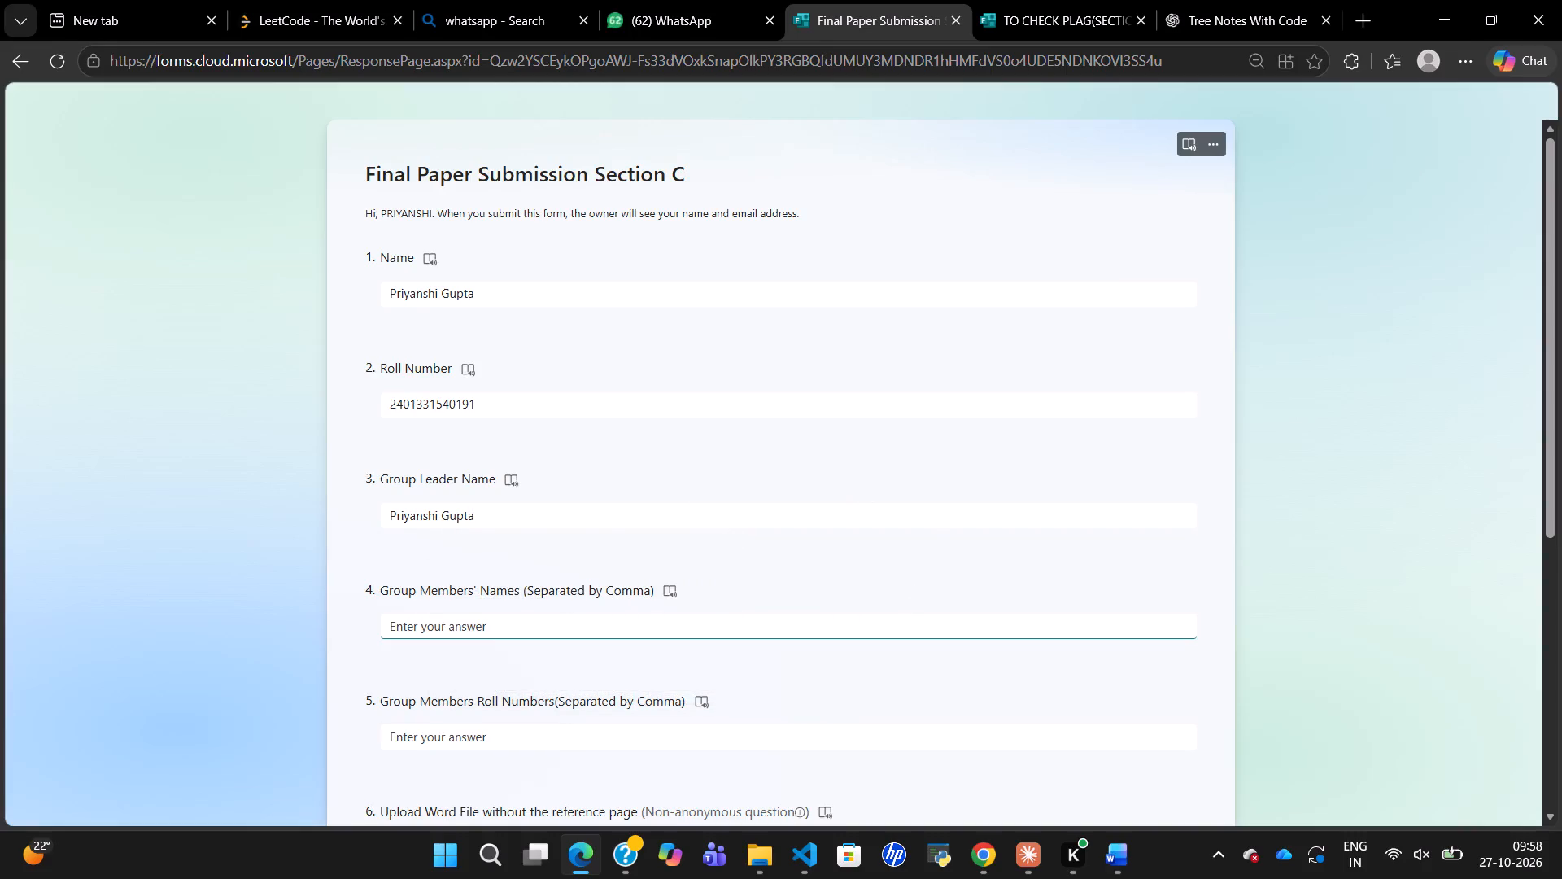
left_click(591, 623)
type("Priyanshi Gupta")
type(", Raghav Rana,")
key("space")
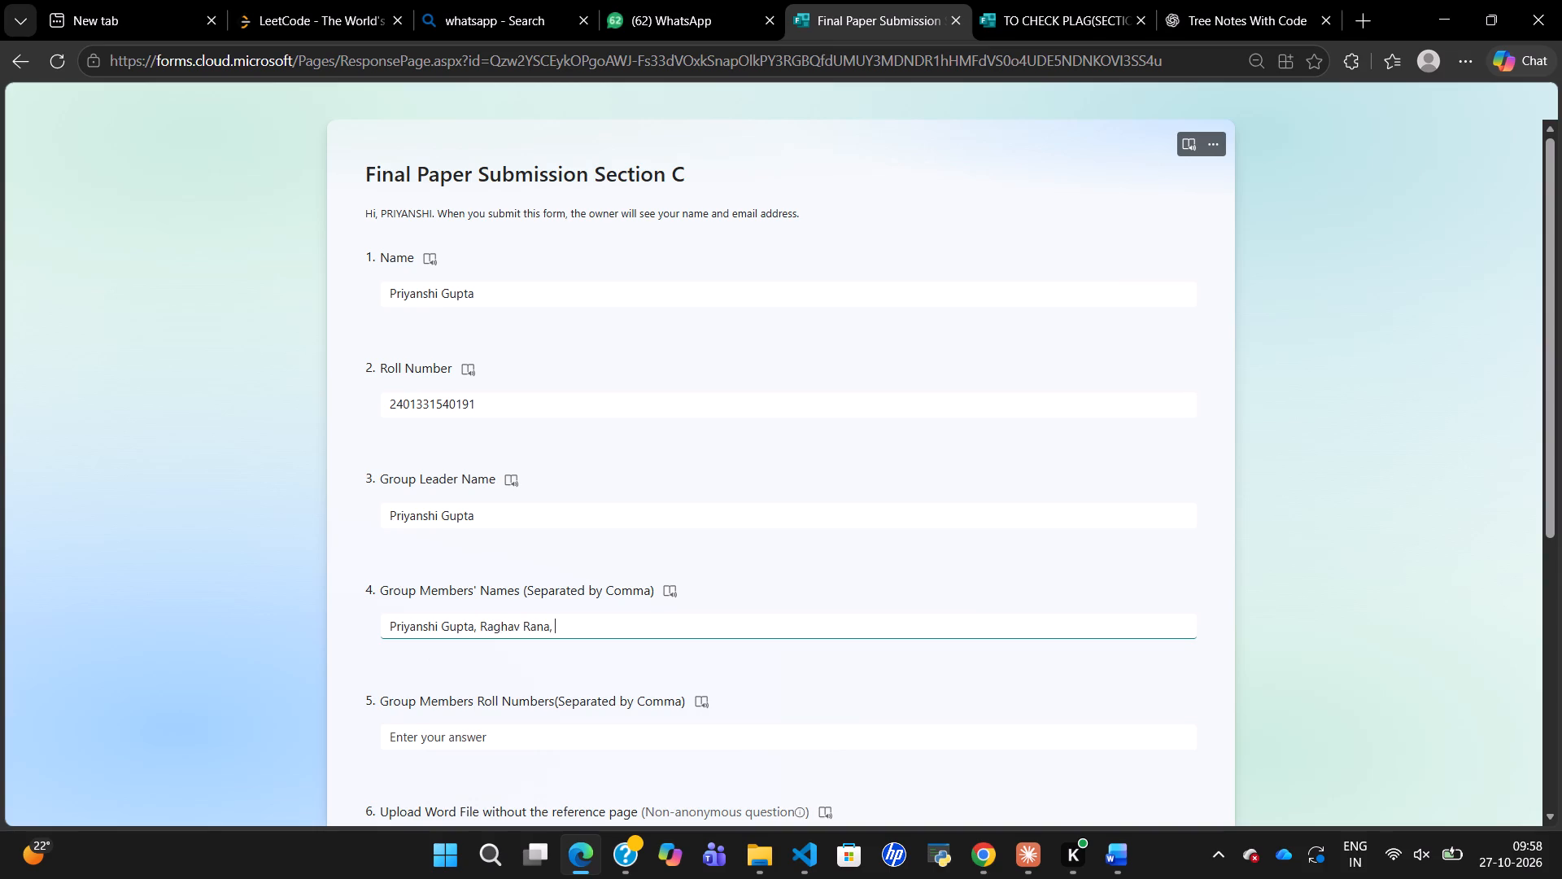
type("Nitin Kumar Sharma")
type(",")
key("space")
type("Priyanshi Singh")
Fill in the Group Members Roll Numbers answer with the four members' roll numbers, in the same order, separated by commas.
scroll(591, 623, "down", 1)
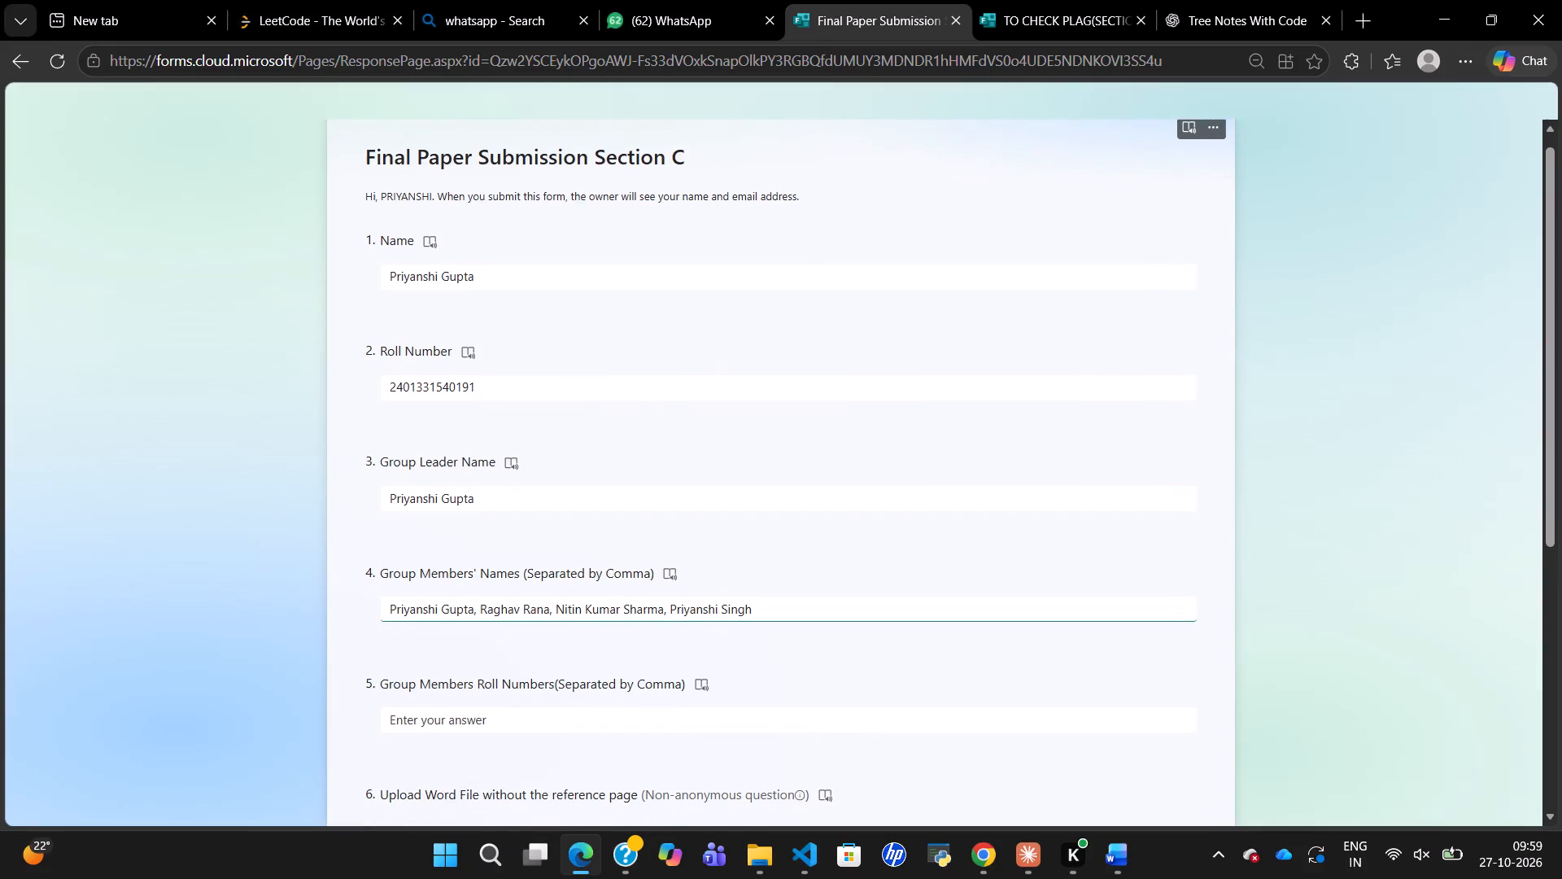
left_click(488, 722)
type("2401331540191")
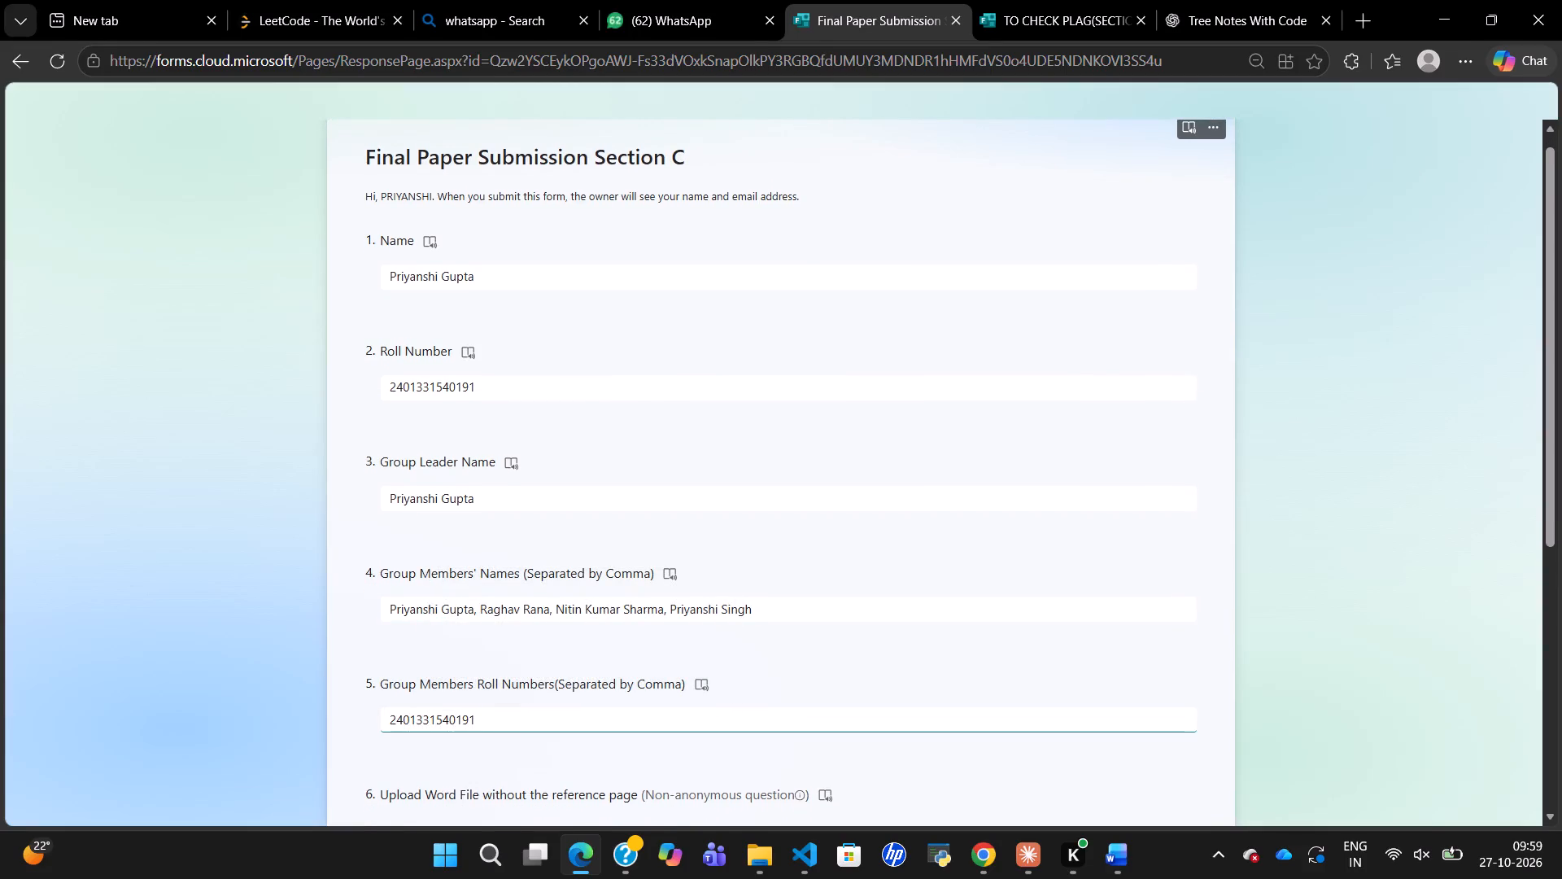
left_click_drag(493, 722, 382, 707)
key("ctrl+c")
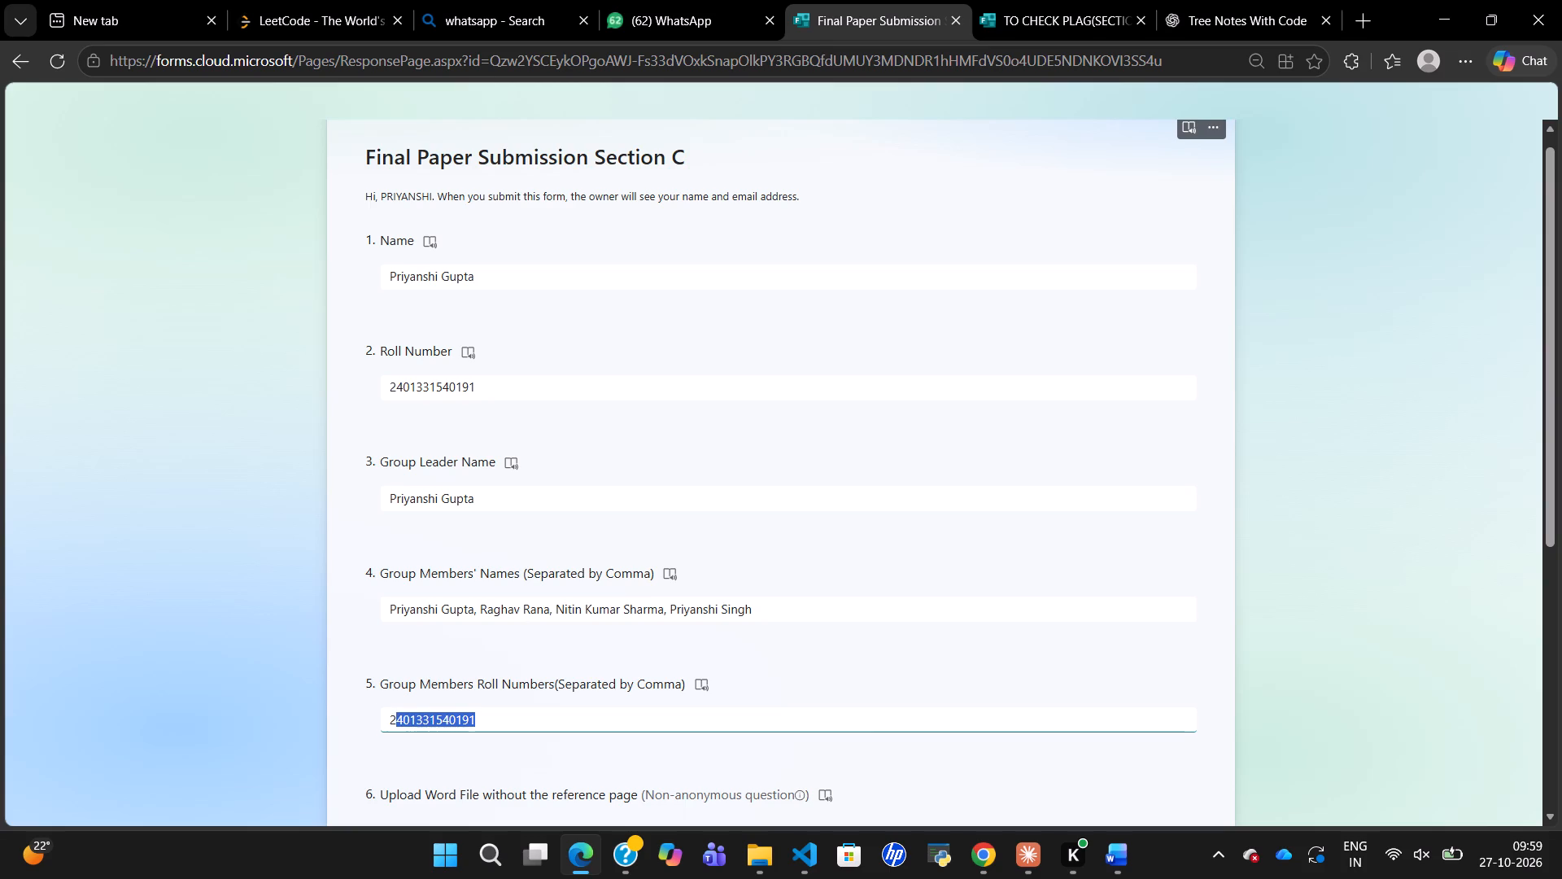
left_click(503, 725)
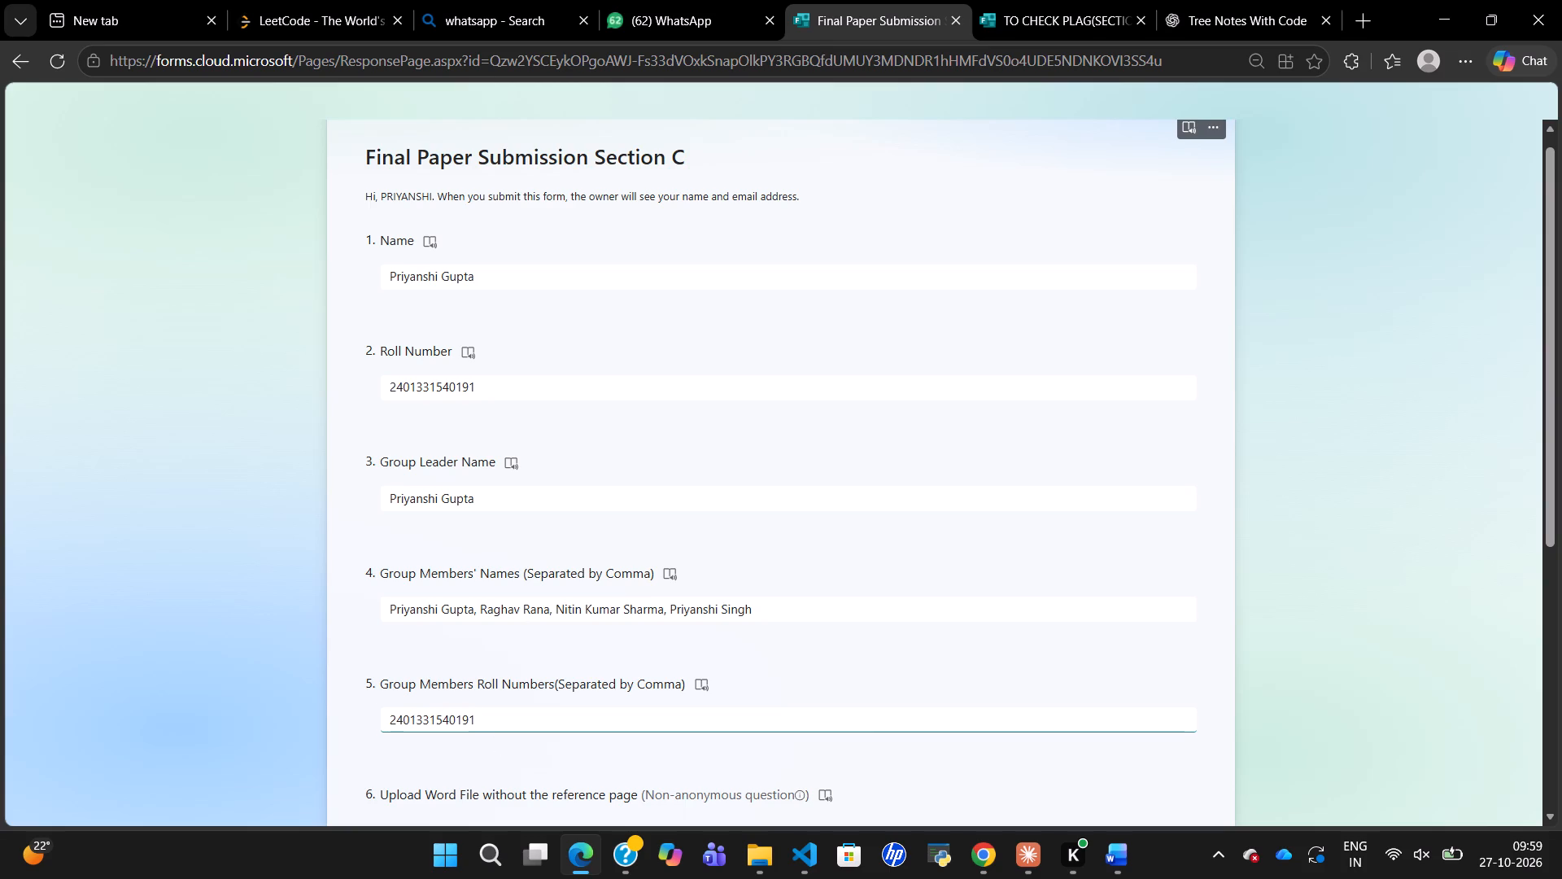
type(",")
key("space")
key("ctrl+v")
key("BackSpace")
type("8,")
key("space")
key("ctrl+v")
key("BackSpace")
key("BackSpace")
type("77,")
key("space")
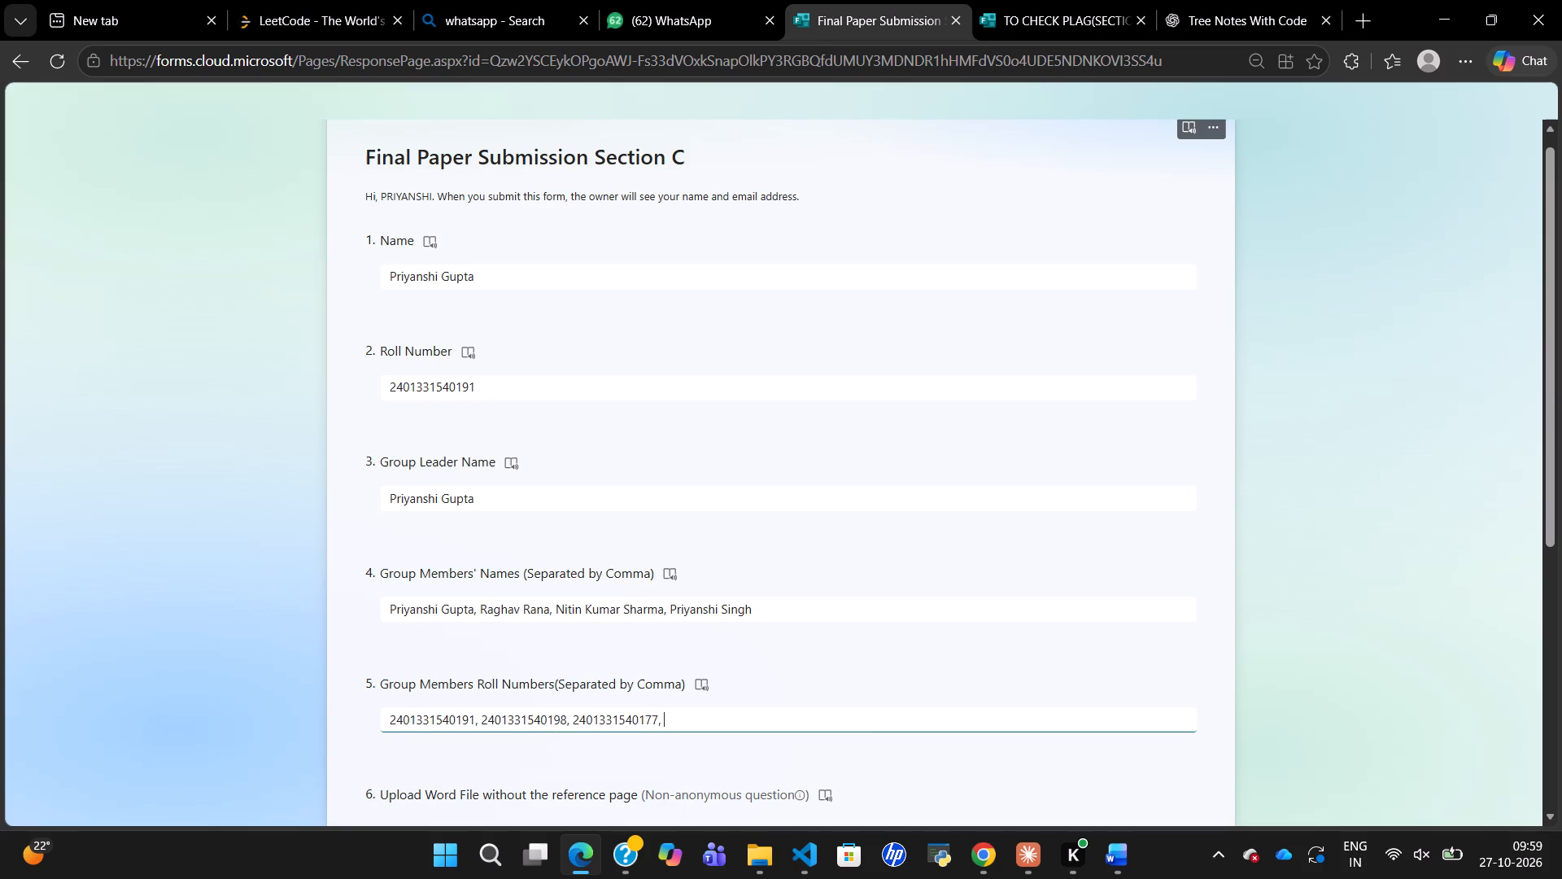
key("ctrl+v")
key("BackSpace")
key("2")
Upload Agentic_AI_Scientific_Discovery_IEEE.pdf from Downloads as the answer to question 6, the Word file without the reference page.
scroll(503, 725, "down", 2)
left_click(441, 706)
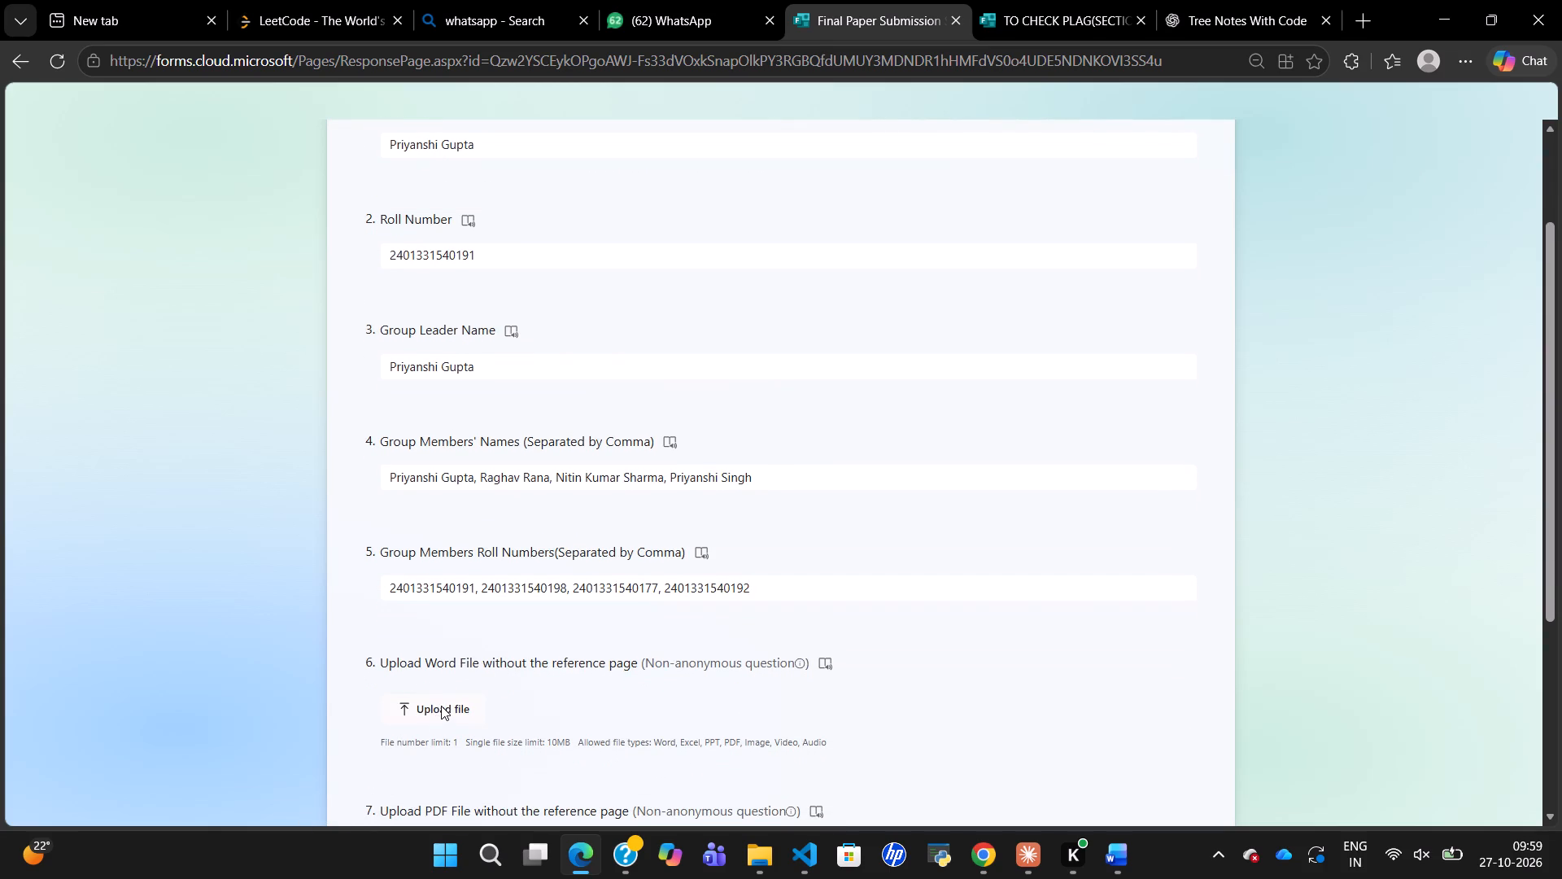
left_click(425, 177)
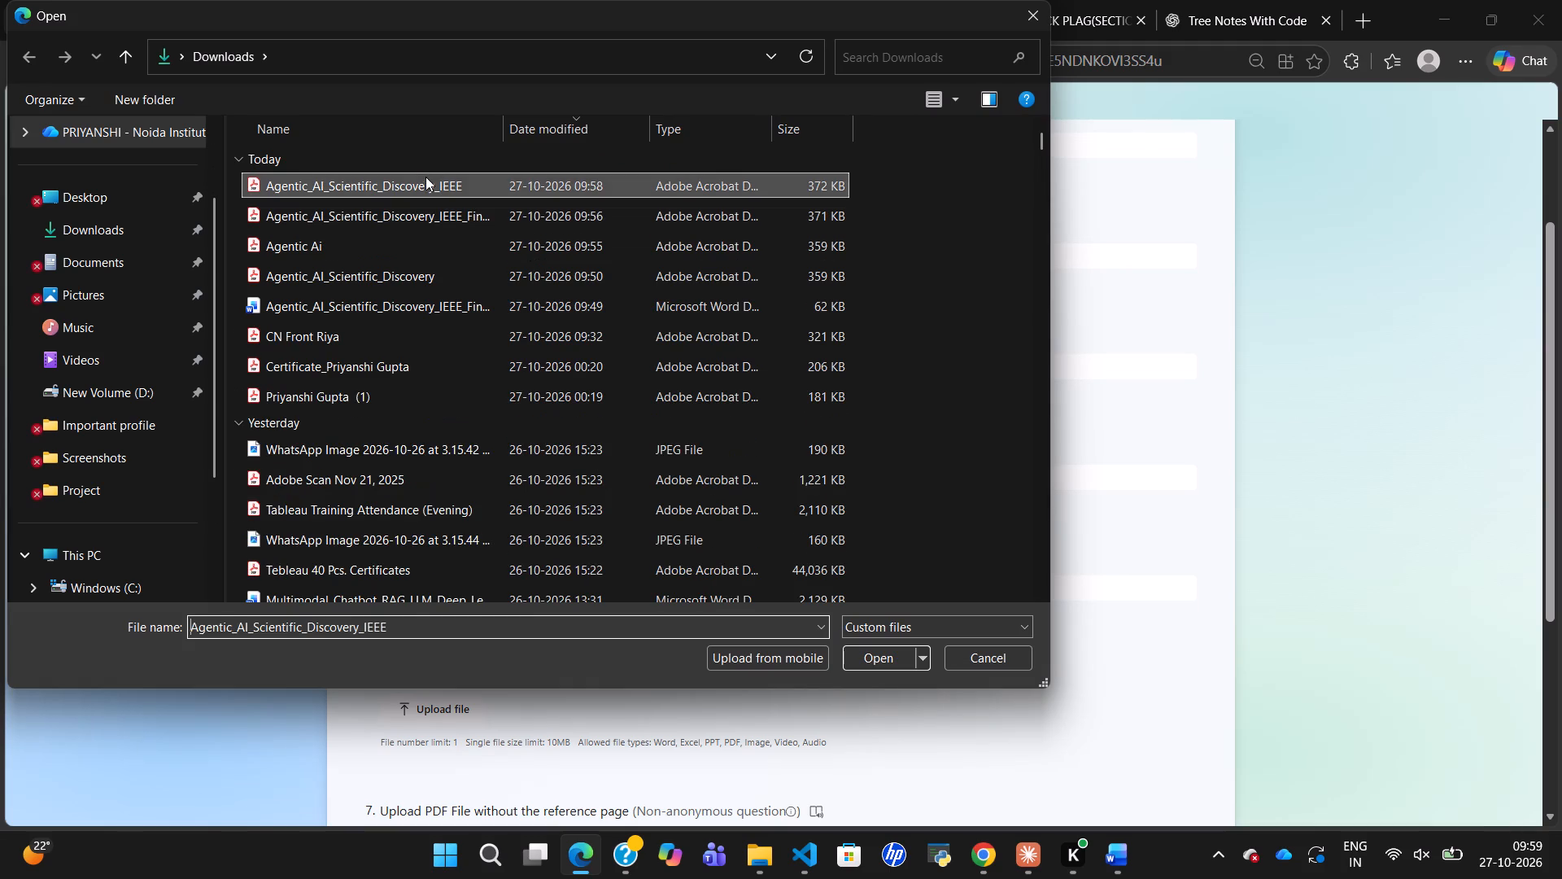
left_click(864, 661)
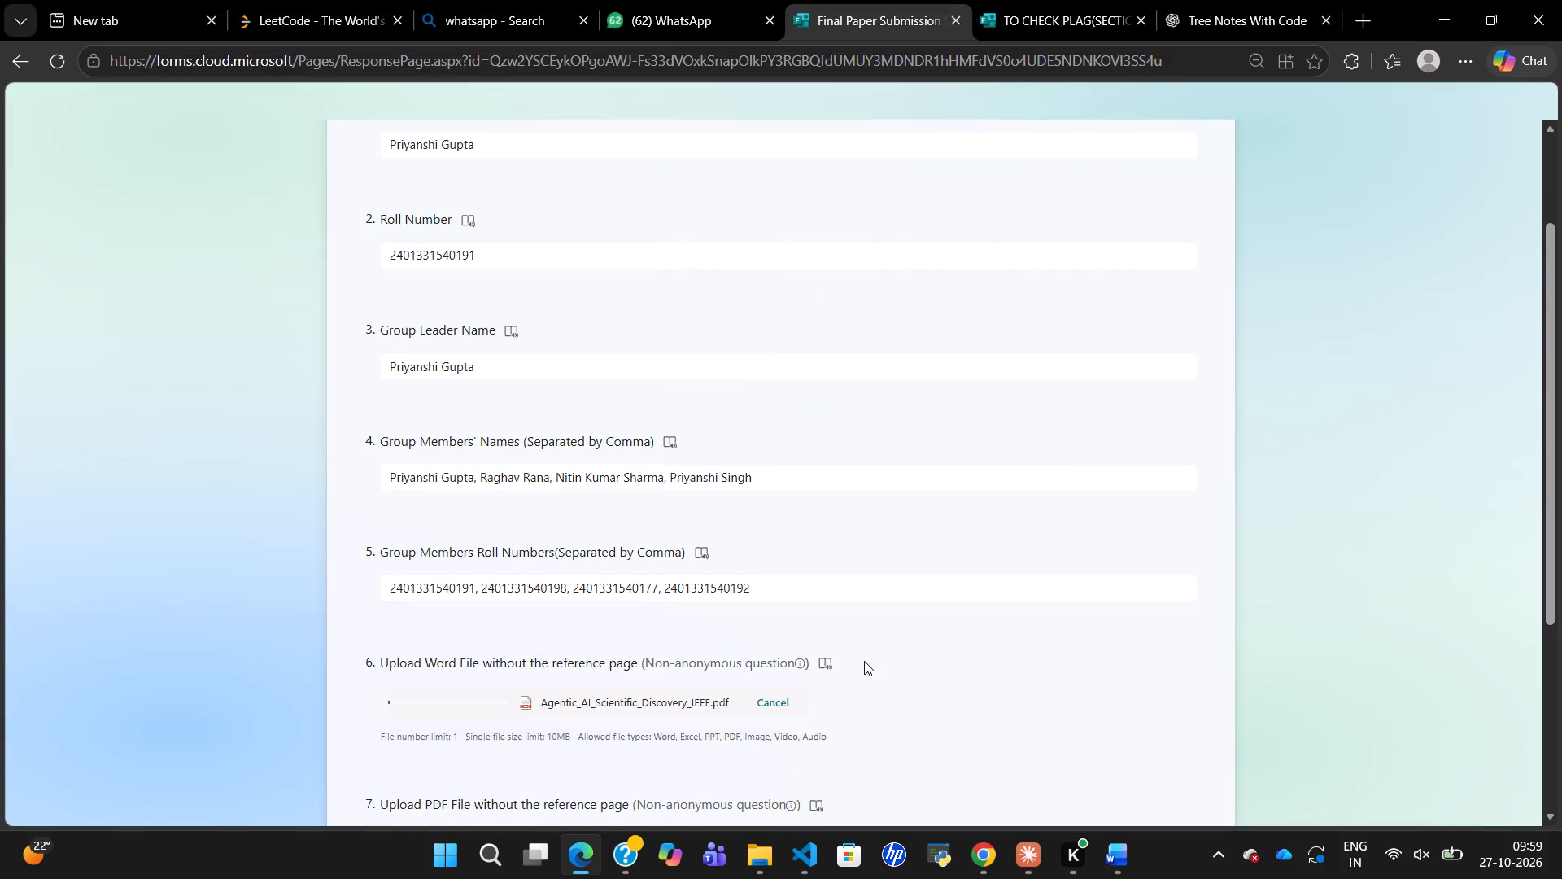
Switch to the Agentic_AI_Scientific_Discovery_IEEE_FinalMain paper in Word and go to the references on its last page.
scroll(864, 661, "down", 3)
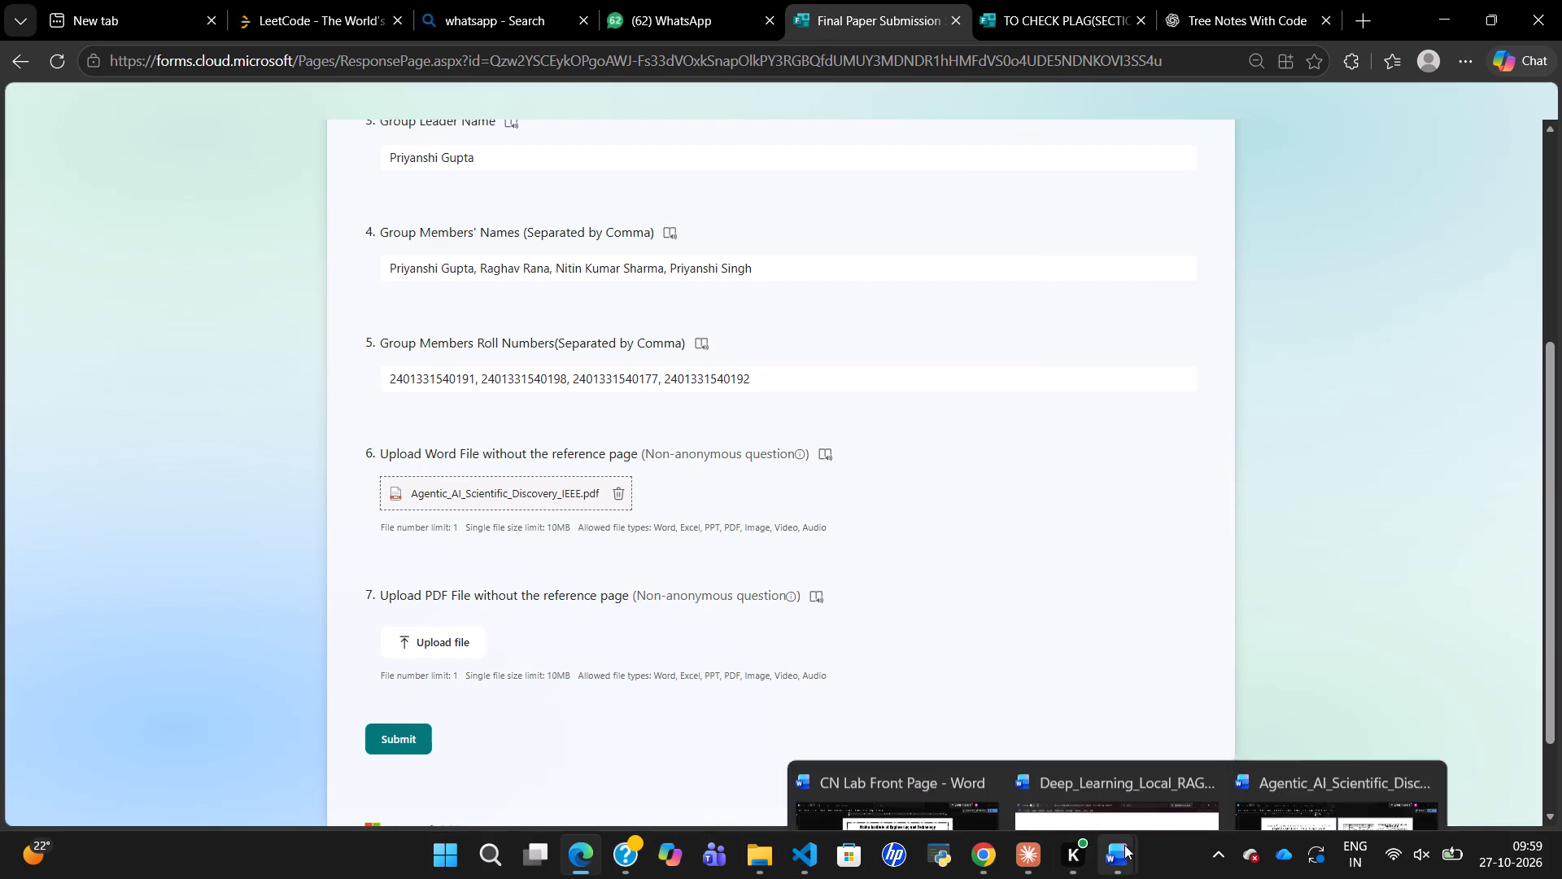
left_click(1349, 761)
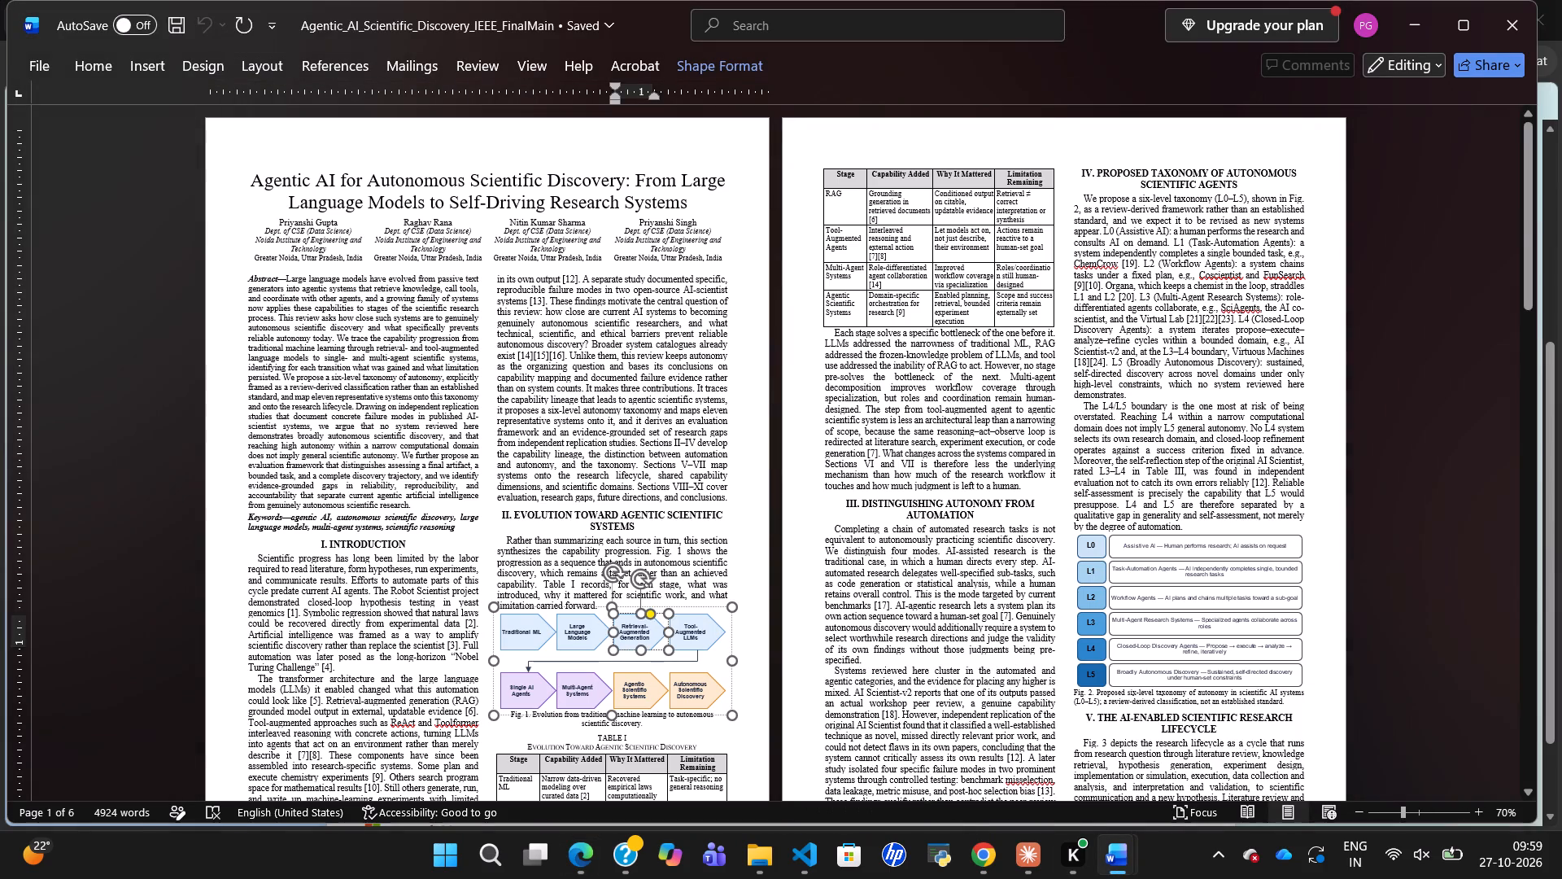
scroll(1113, 669, "down", 4)
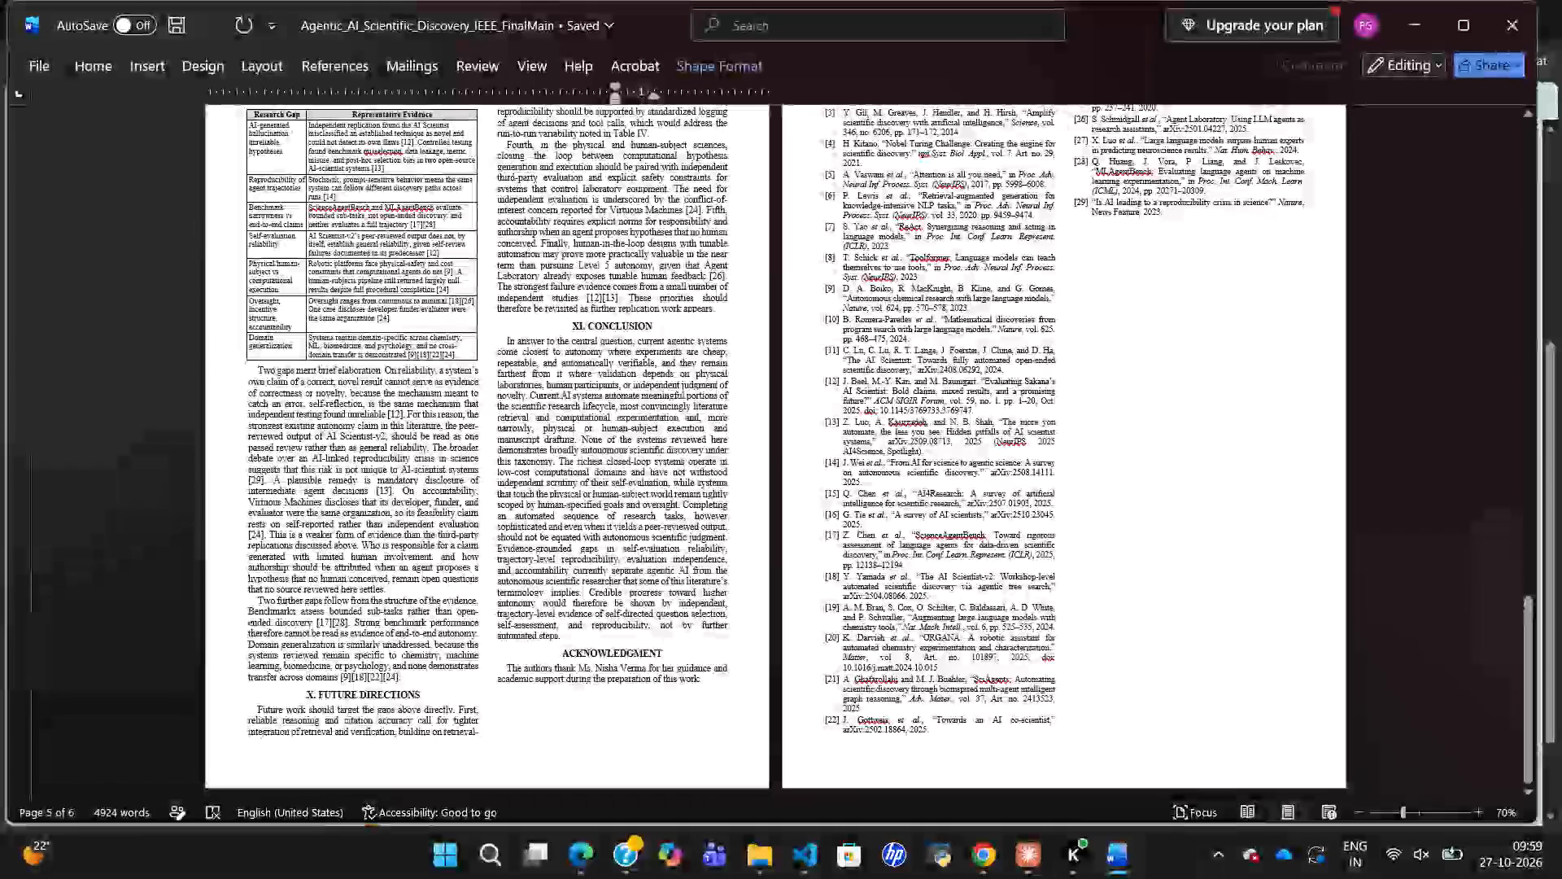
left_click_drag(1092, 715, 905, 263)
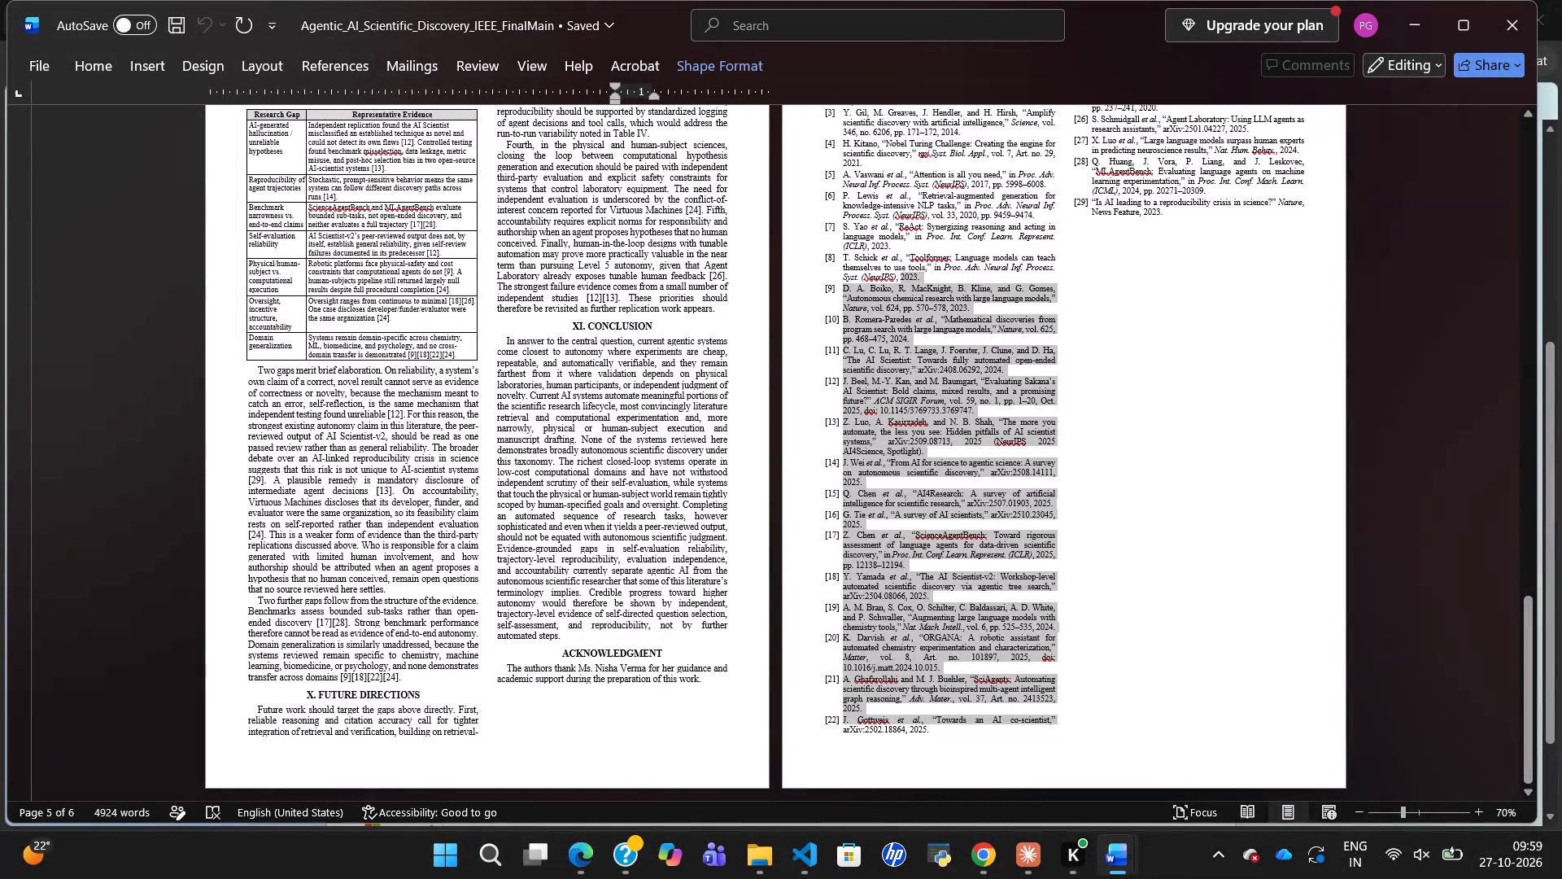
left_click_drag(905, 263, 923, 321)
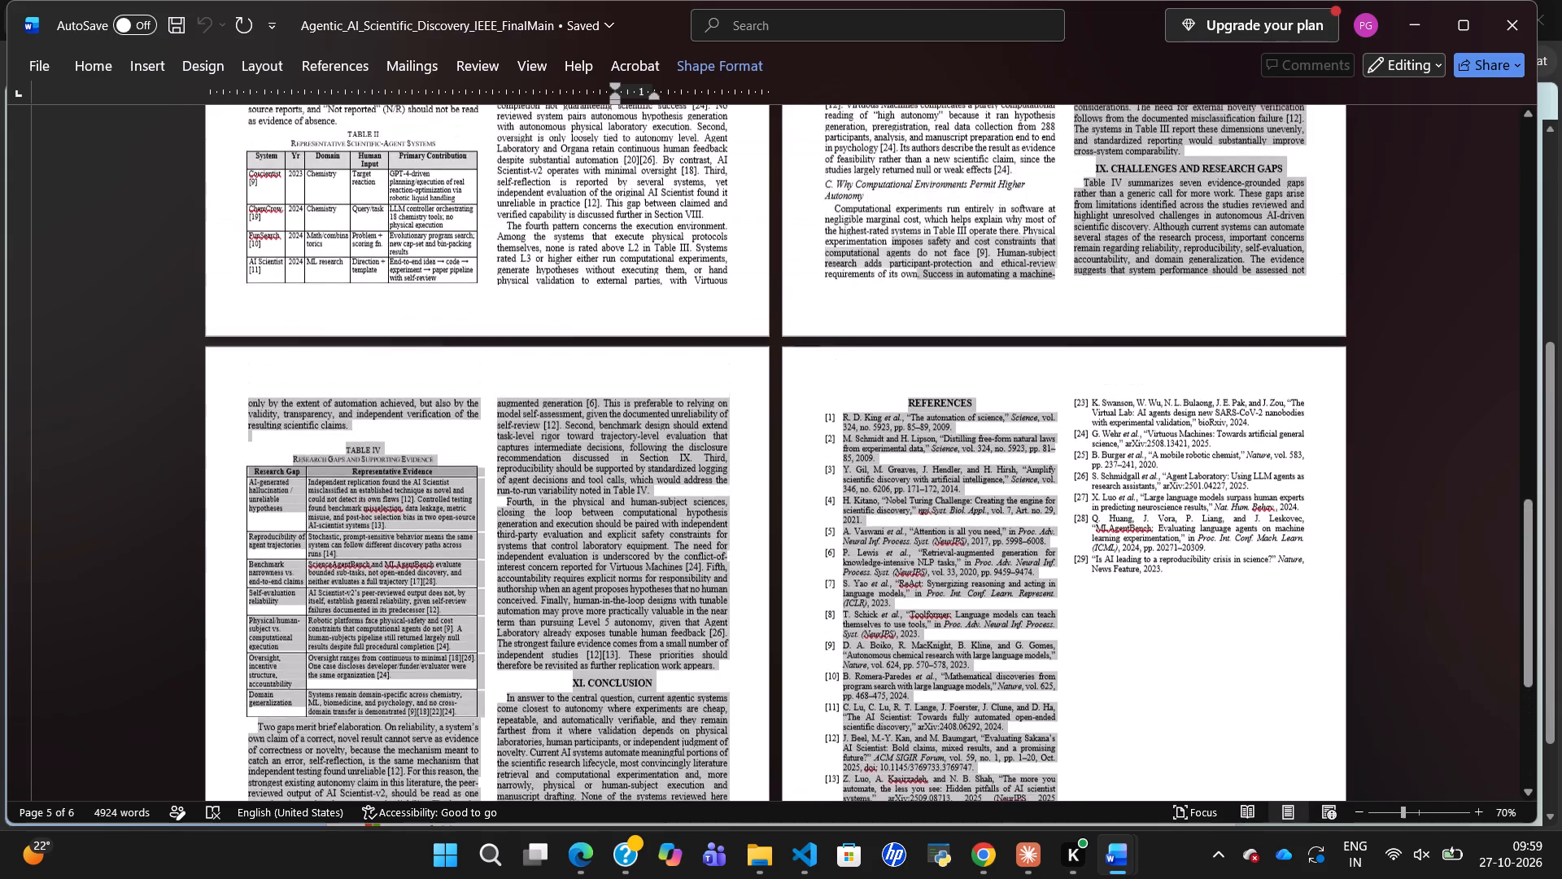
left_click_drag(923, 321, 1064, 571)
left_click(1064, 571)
Add a new line reading "jjjjjj" below the Acknowledgement paragraph in the paper.
scroll(1064, 571, "down", 2)
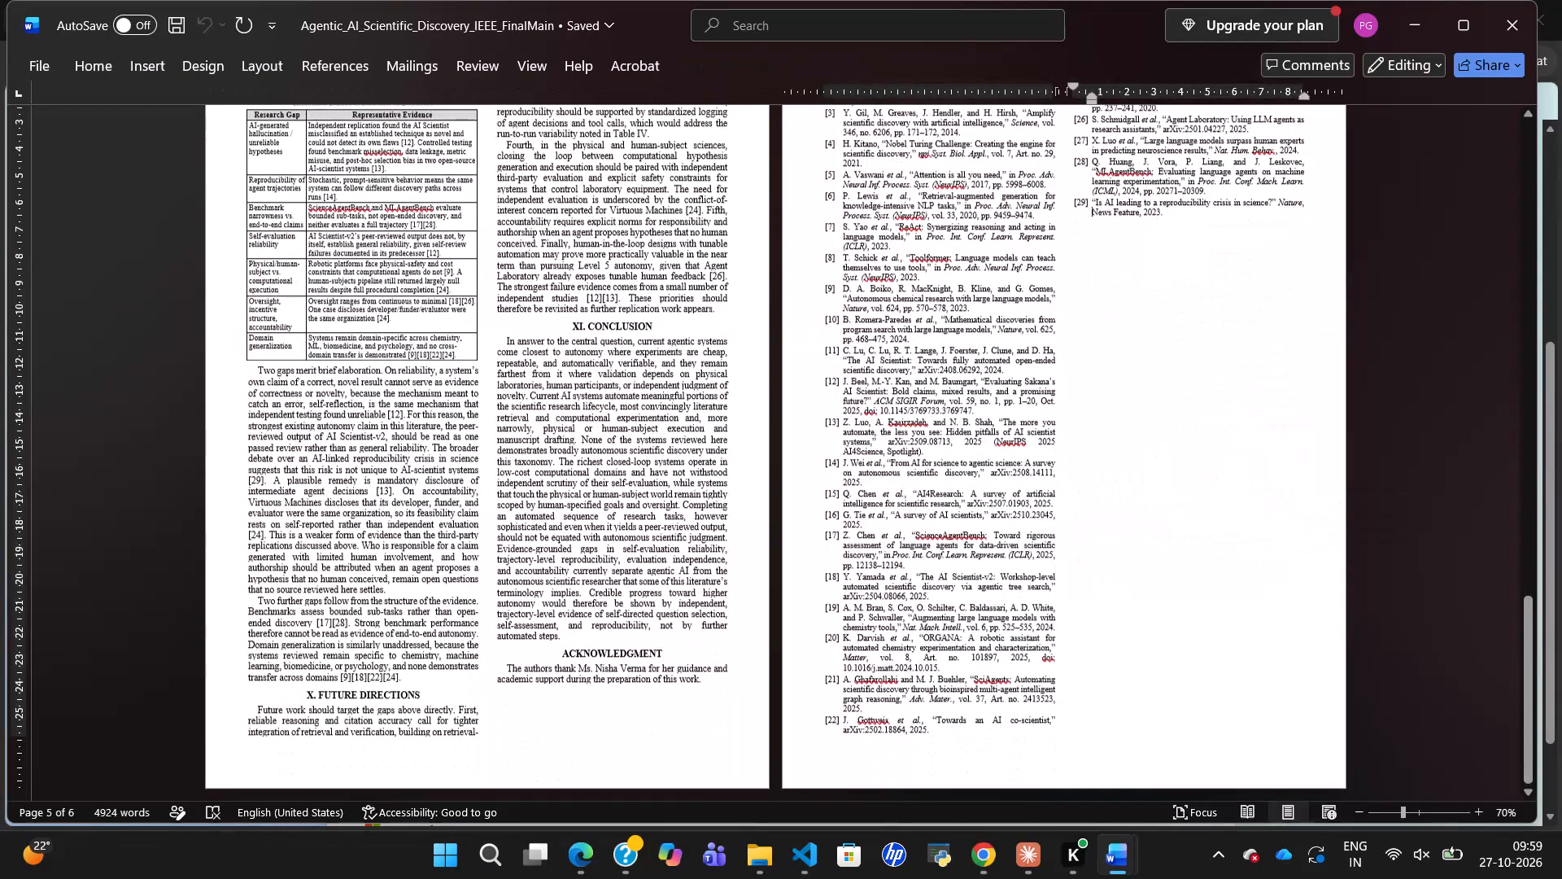
left_click(708, 721)
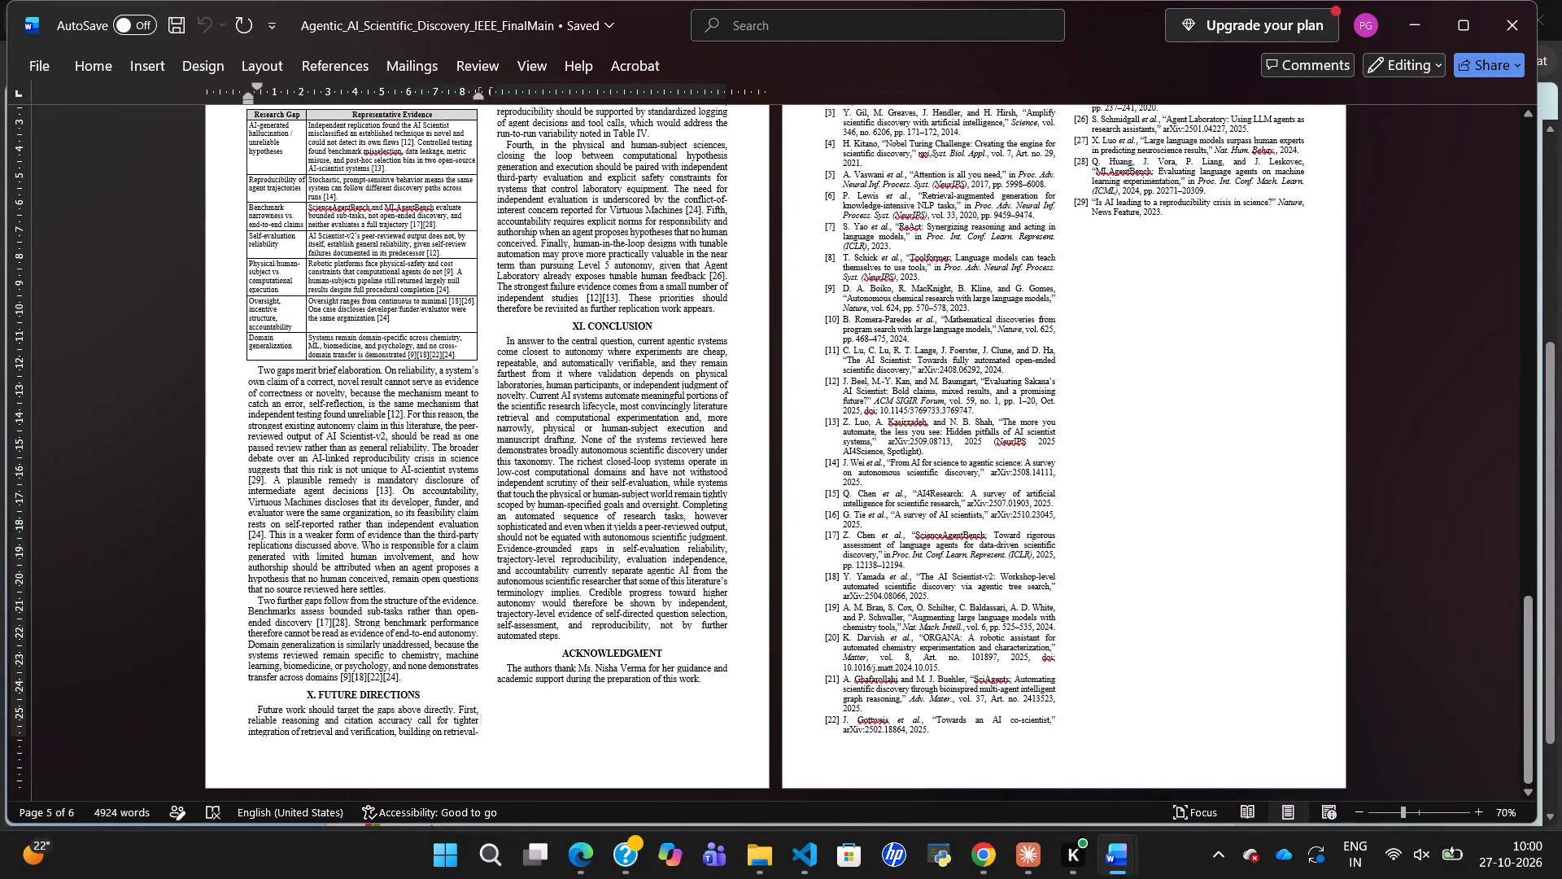
left_click(713, 685)
left_click(713, 685)
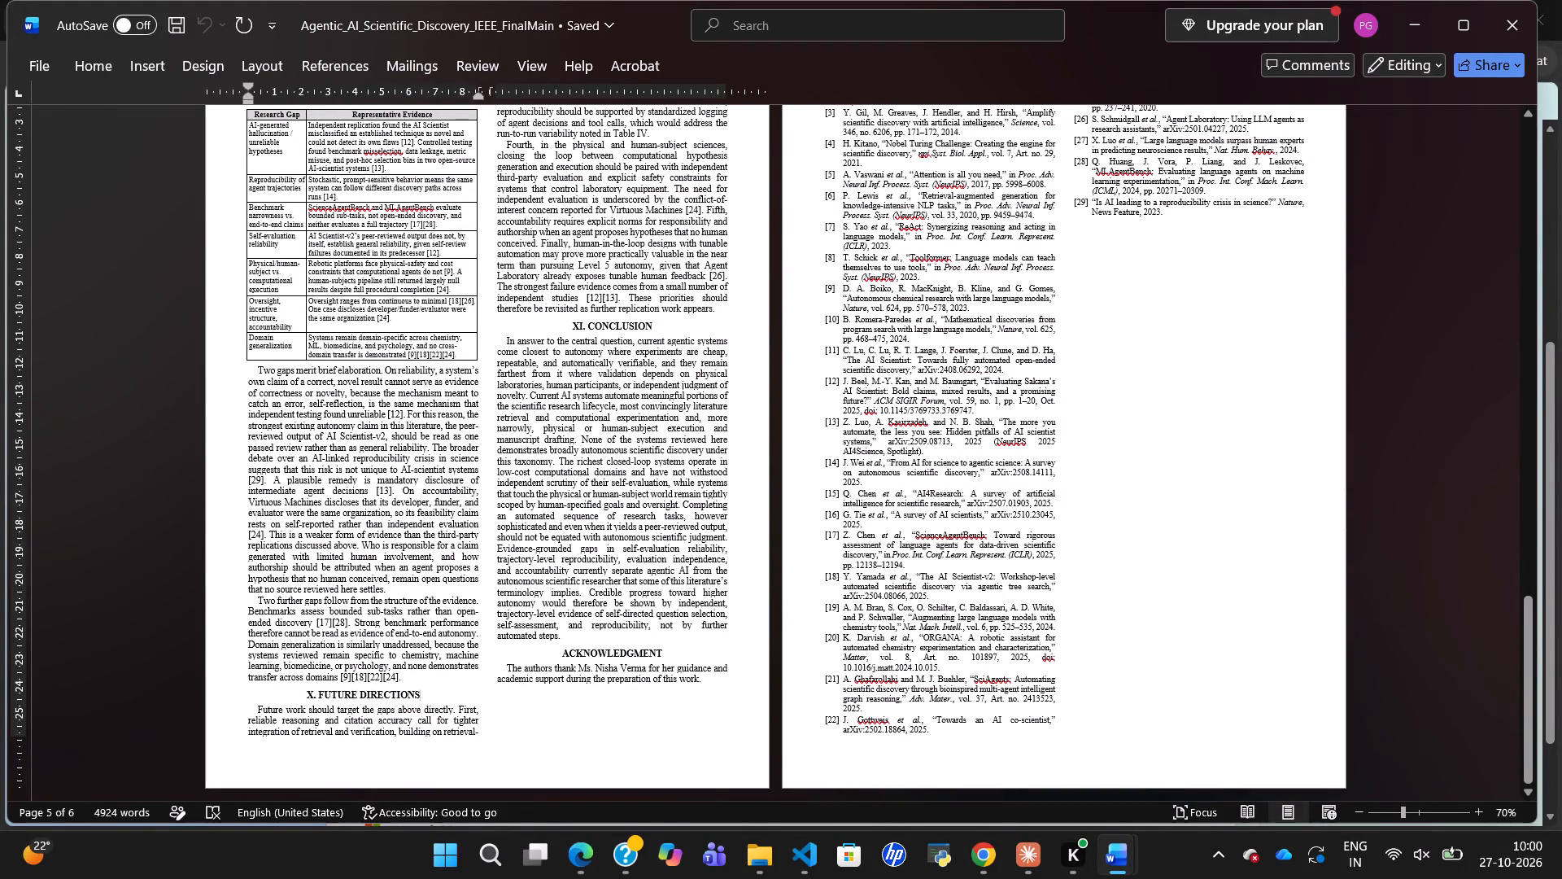
left_click(700, 681)
key("Return")
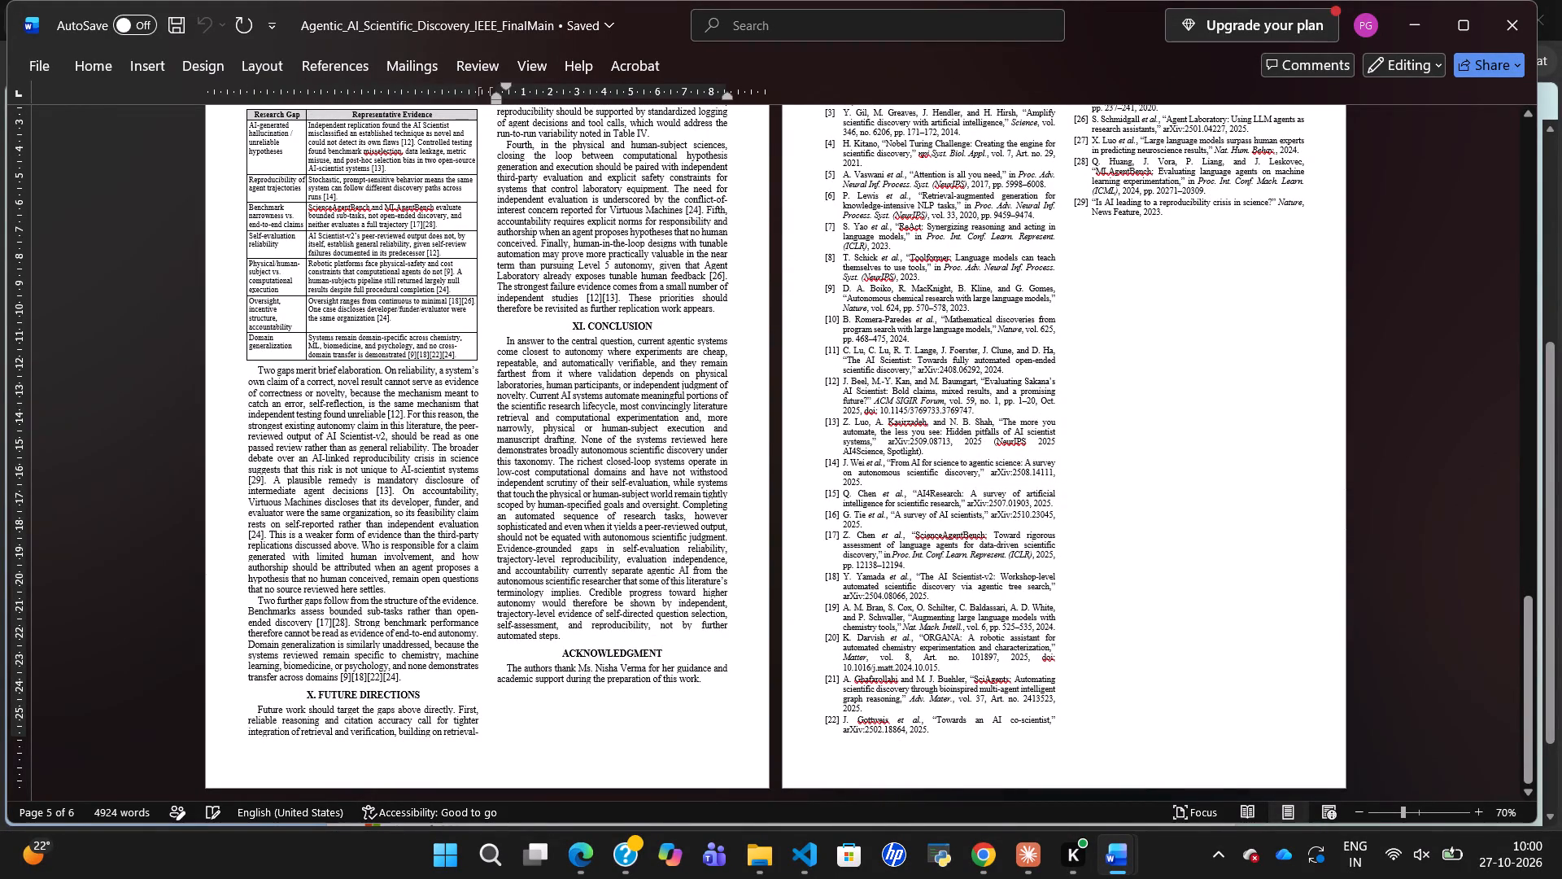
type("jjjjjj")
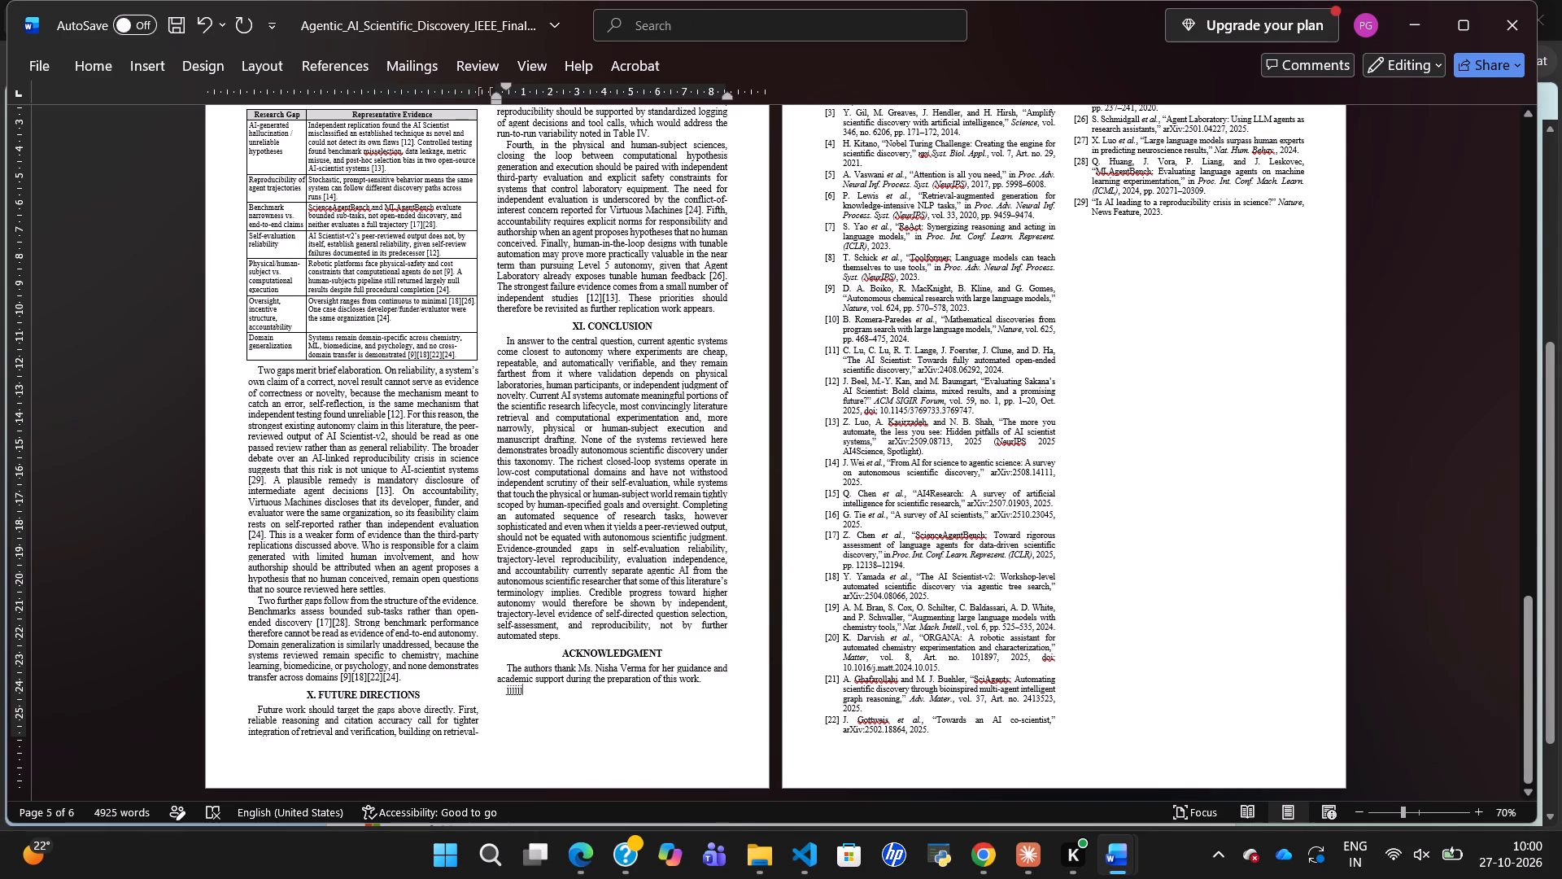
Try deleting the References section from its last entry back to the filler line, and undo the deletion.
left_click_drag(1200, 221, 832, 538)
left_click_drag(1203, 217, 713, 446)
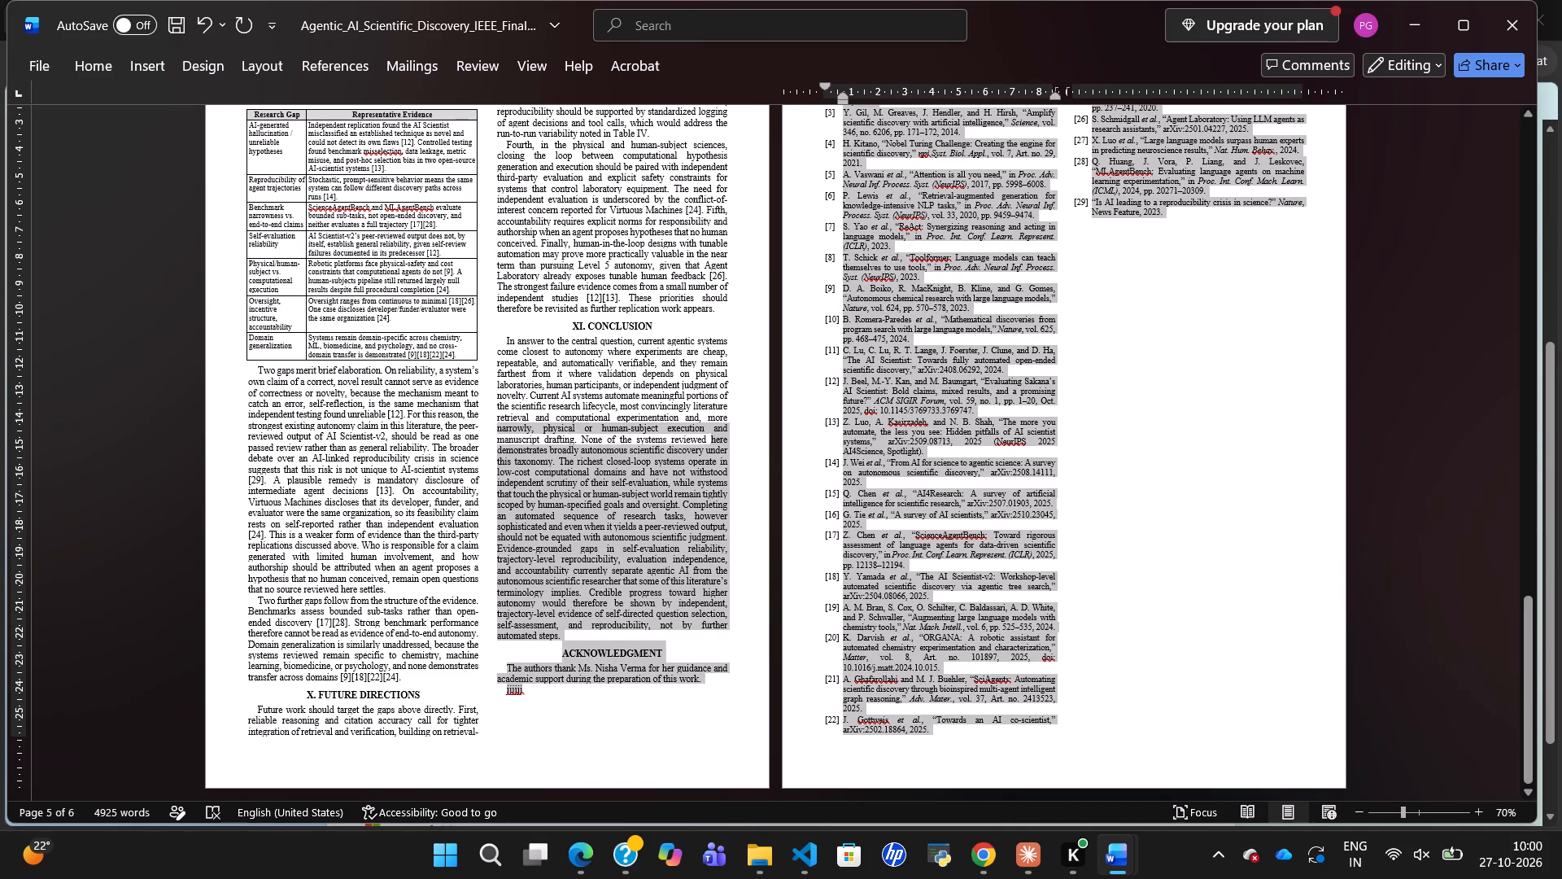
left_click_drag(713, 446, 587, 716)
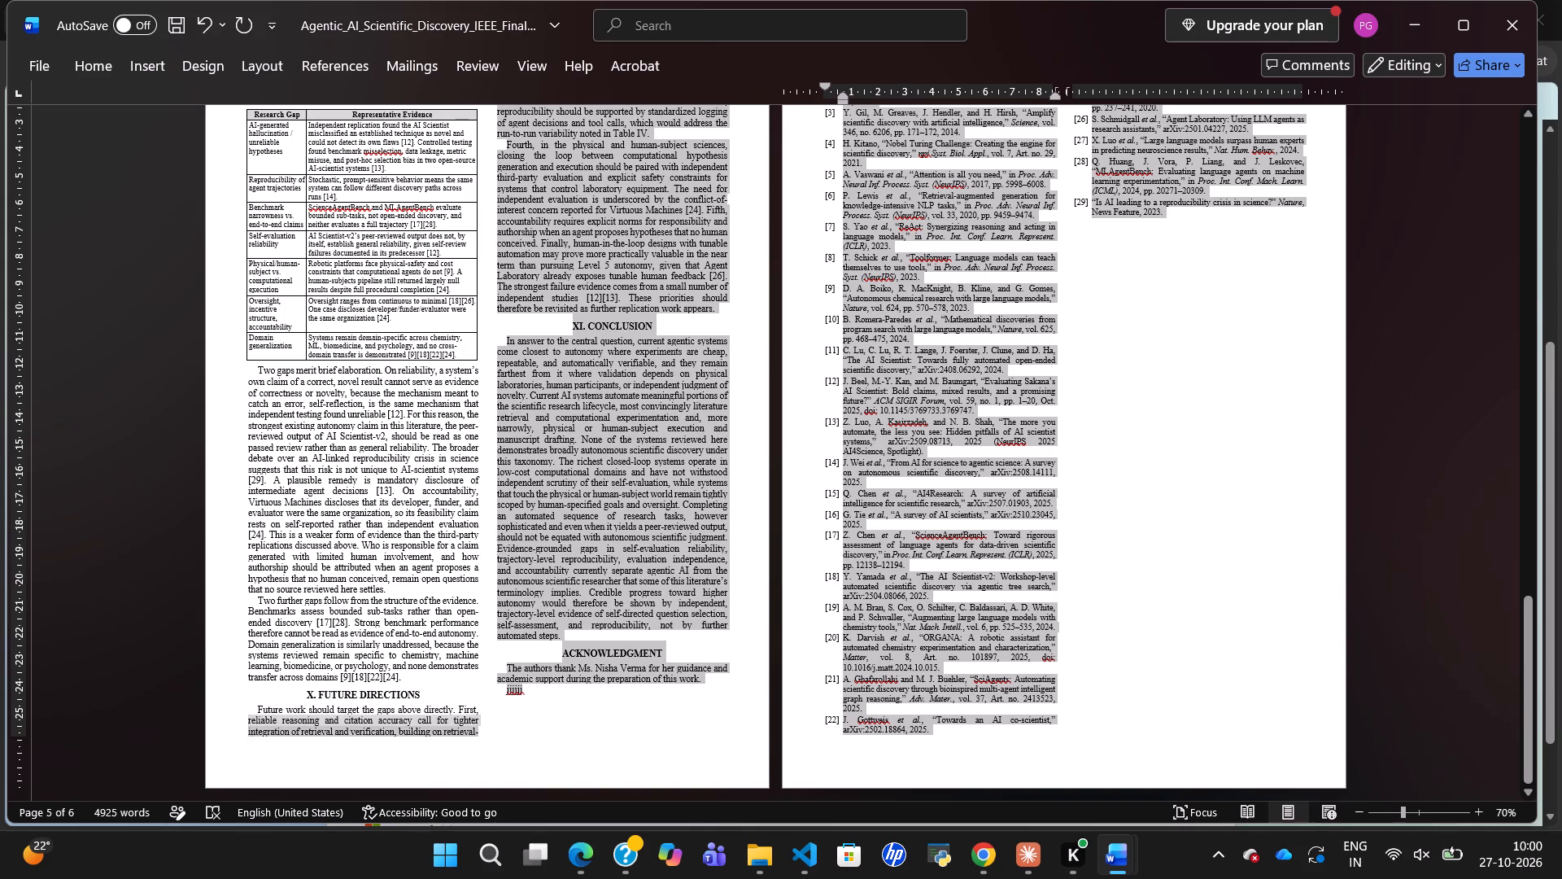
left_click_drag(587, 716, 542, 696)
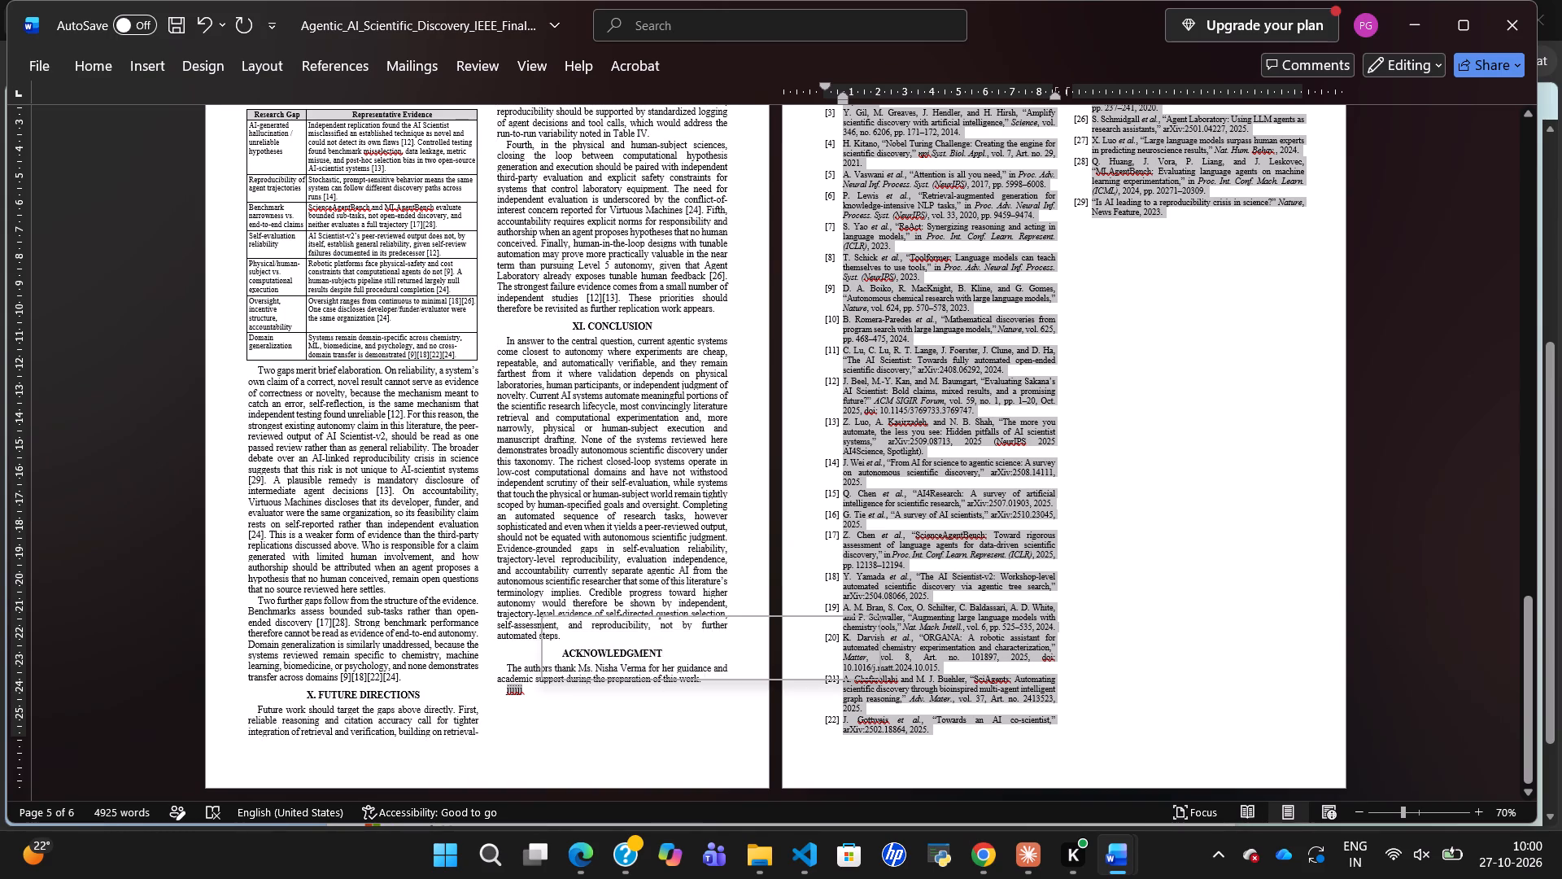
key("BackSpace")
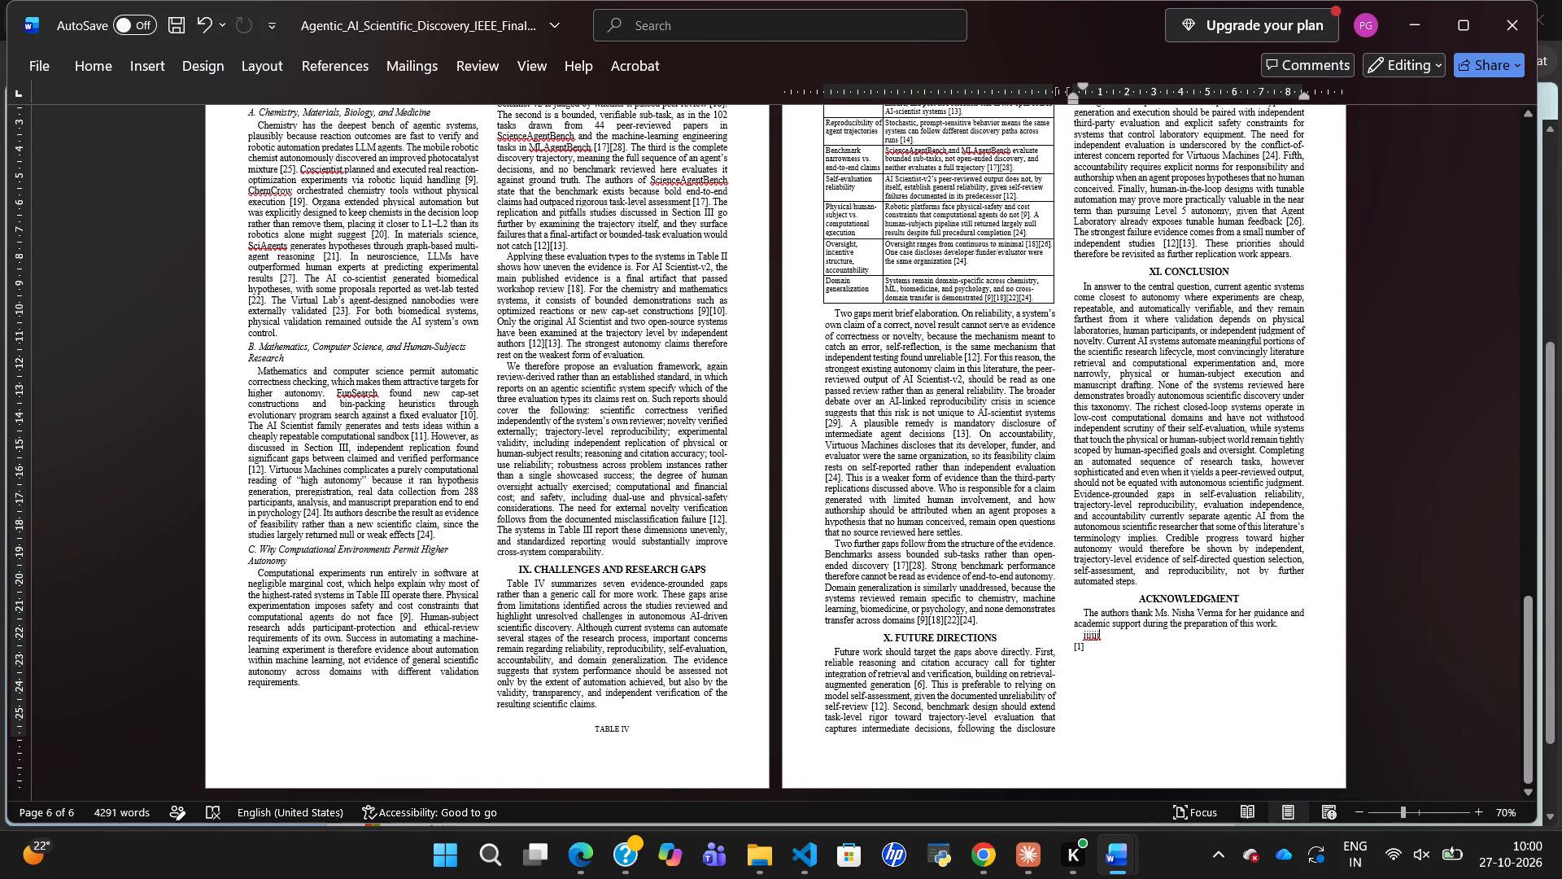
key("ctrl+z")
Delete the entire References section, including its heading and all entries, from the paper's last page.
left_click(991, 772)
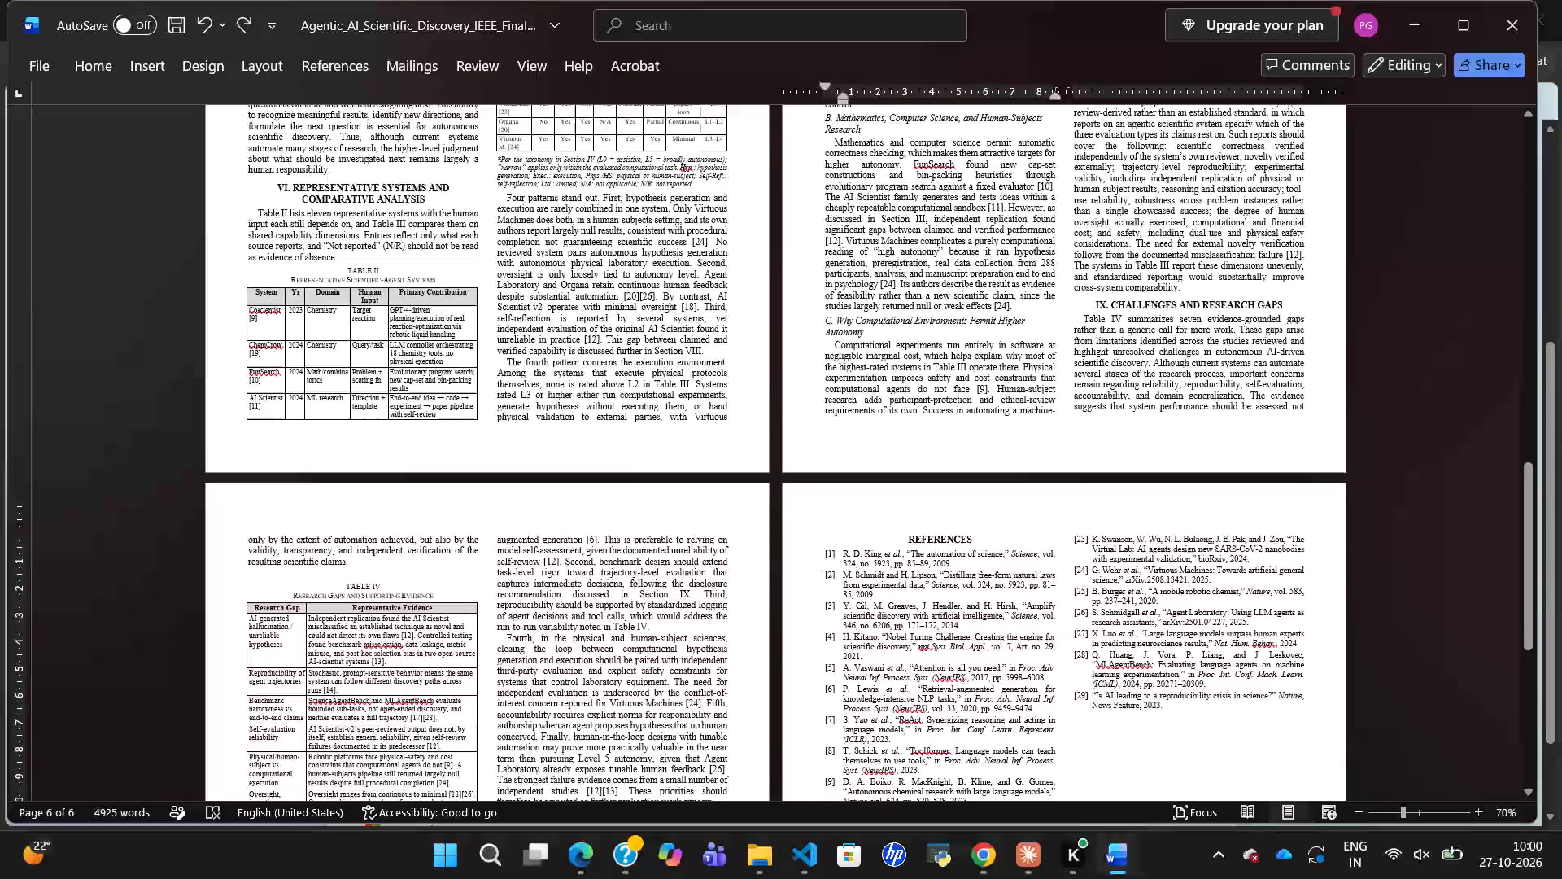
left_click_drag(1180, 709, 915, 575)
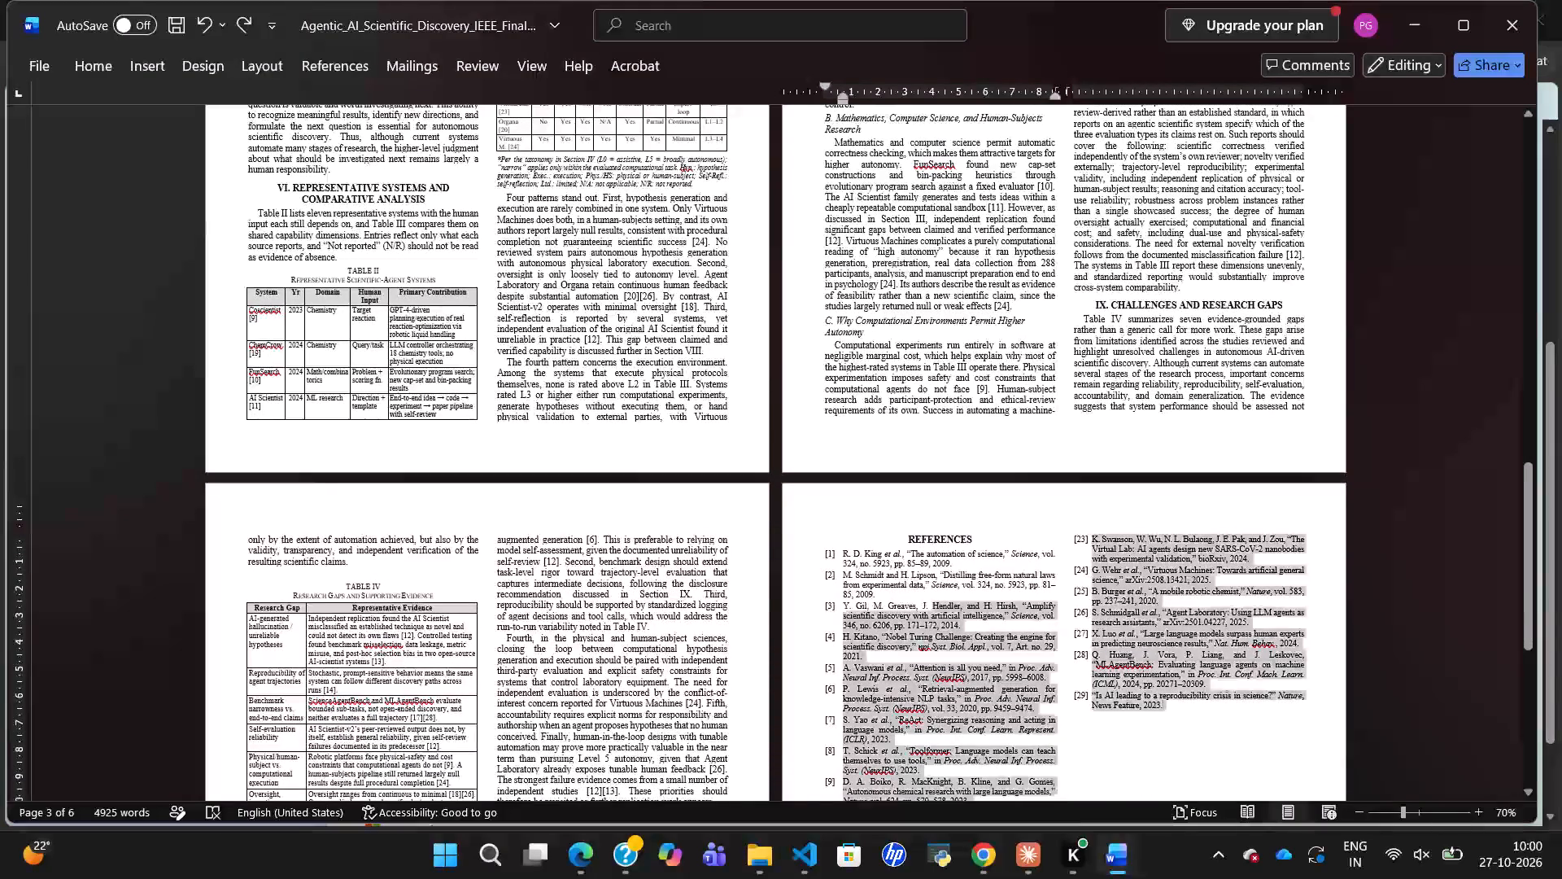
left_click_drag(915, 575, 878, 544)
key("BackSpace")
key("BackSpace")
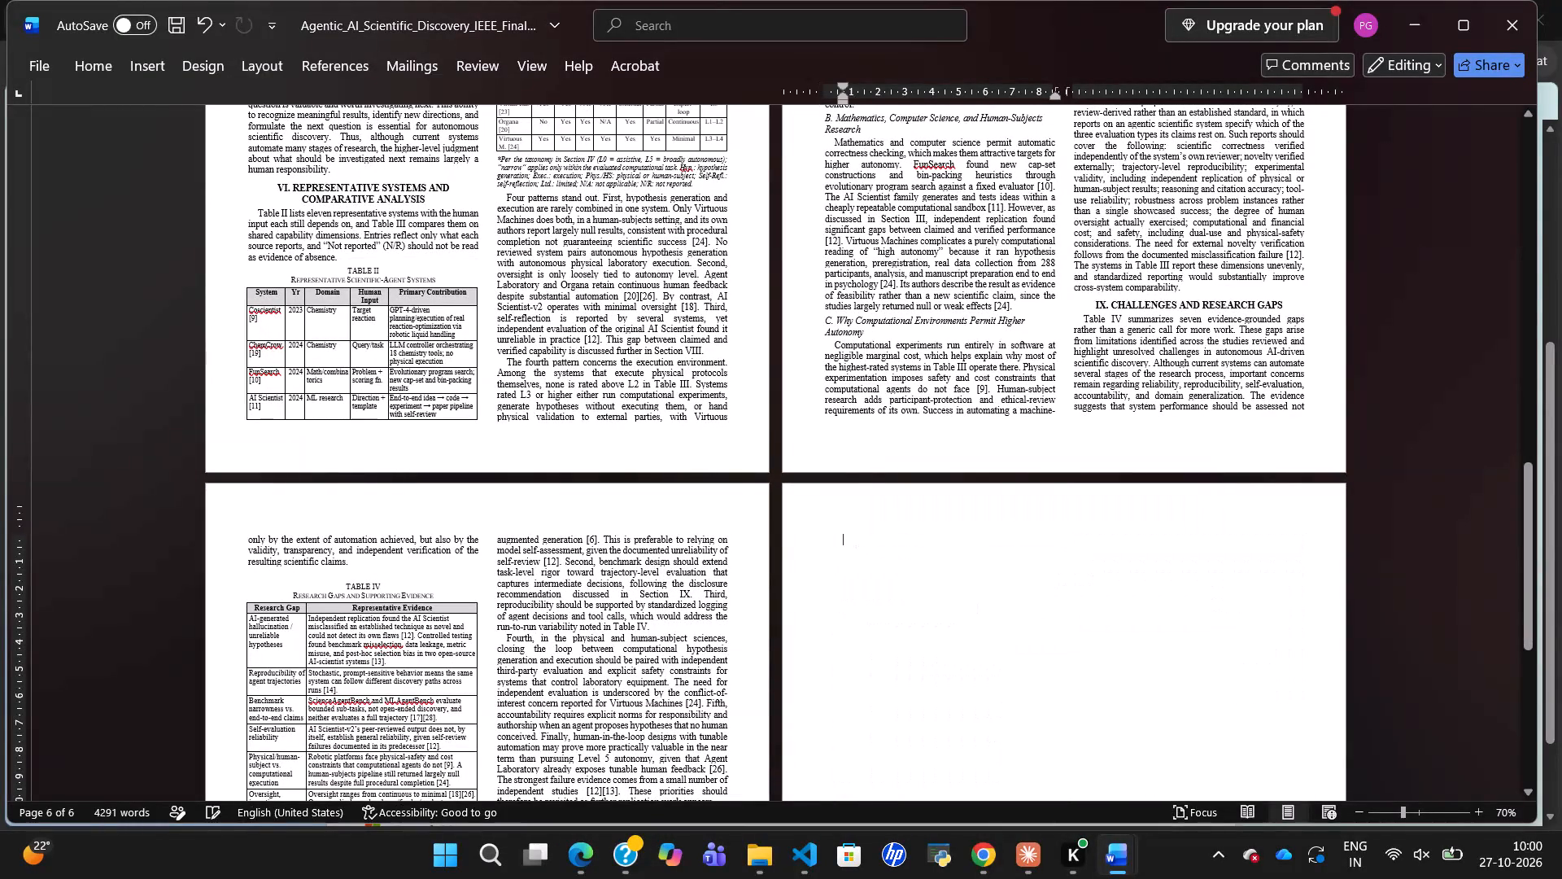
Remove the filler line of j's below the Acknowledgment paragraph on page 5.
key("BackSpace")
key("BackSpace")
key("BackSpace")
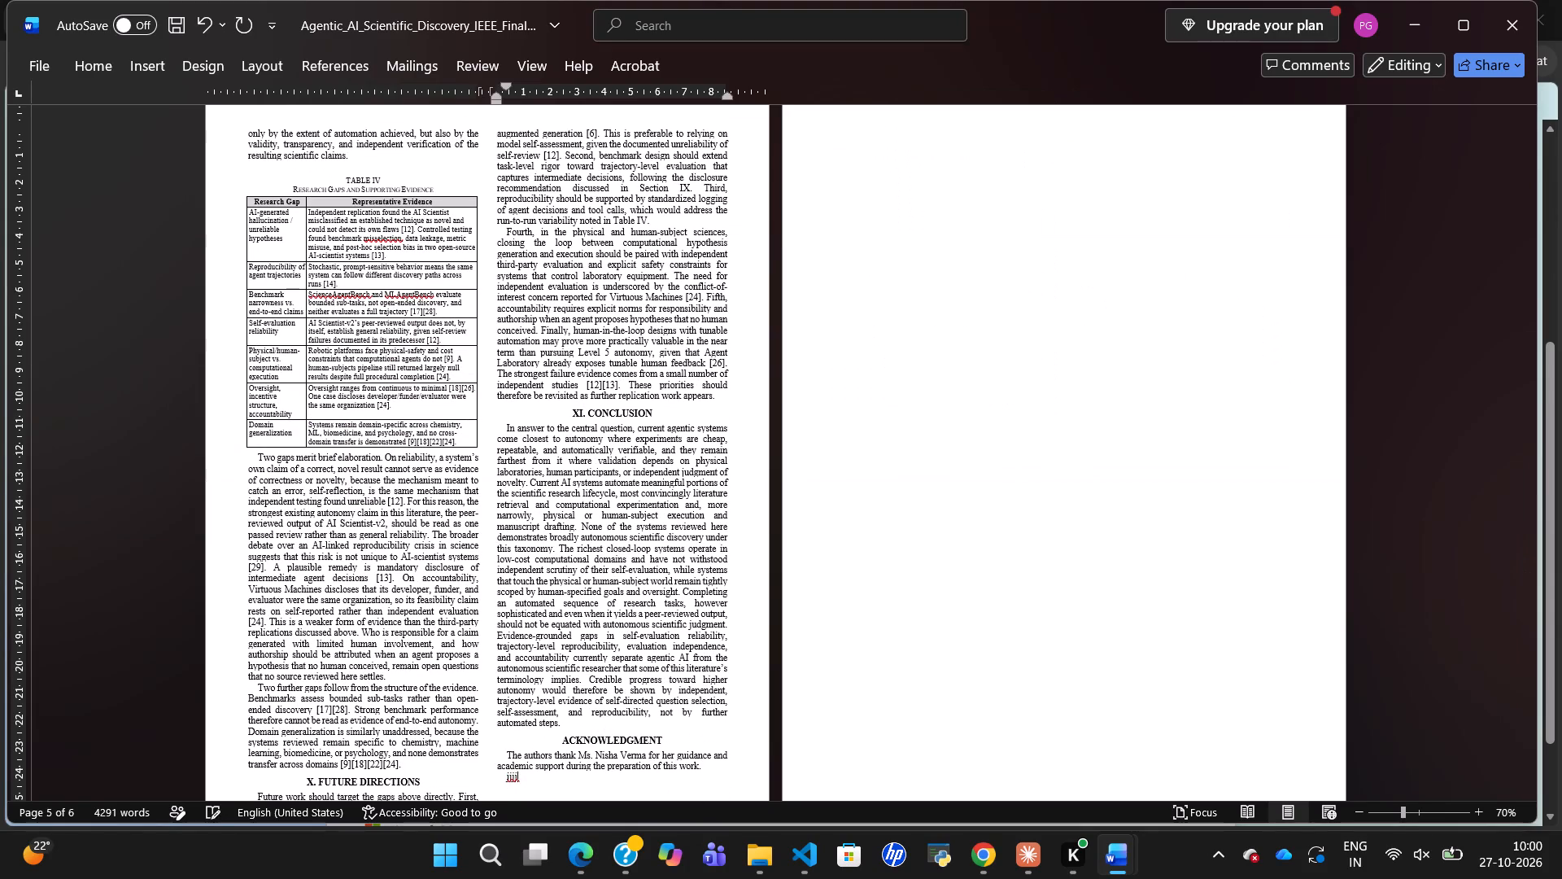
key("BackSpace")
key("BackSpace")
key("BackSpace")
key("BackSpace")
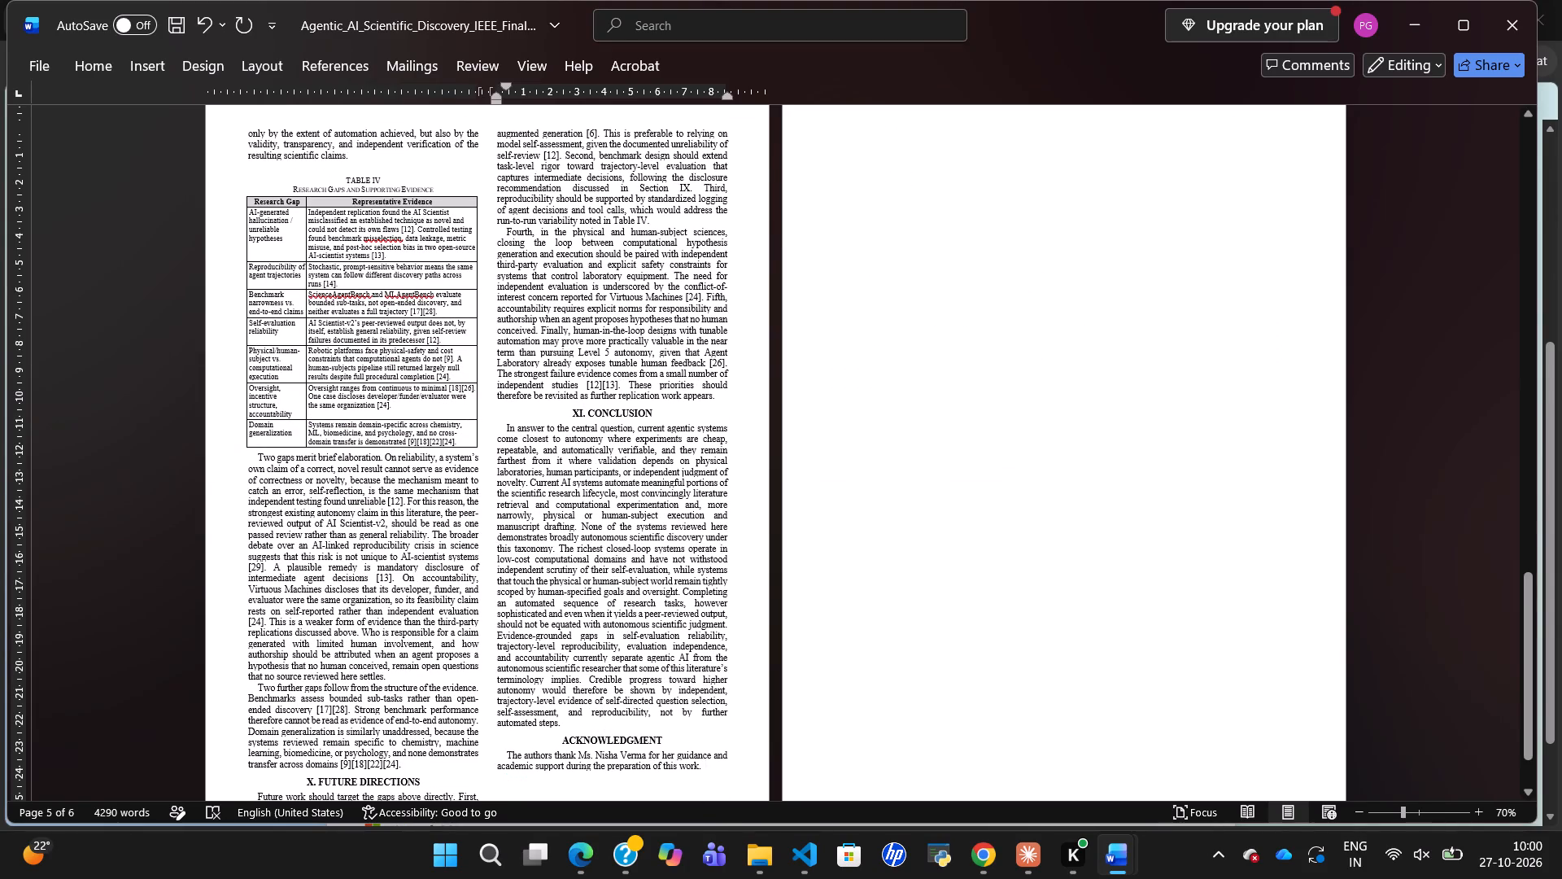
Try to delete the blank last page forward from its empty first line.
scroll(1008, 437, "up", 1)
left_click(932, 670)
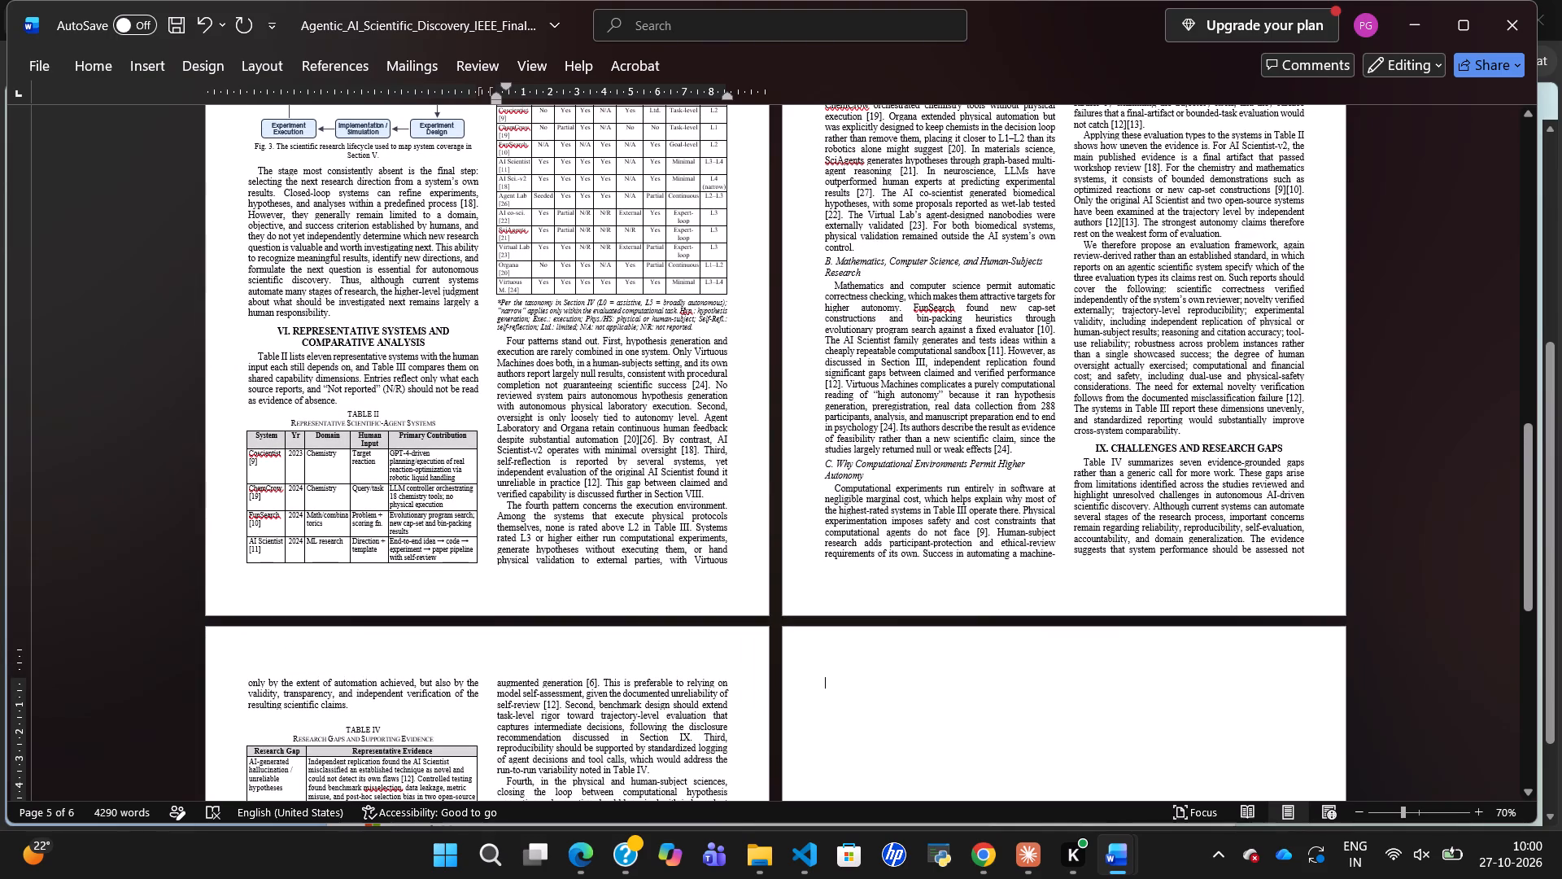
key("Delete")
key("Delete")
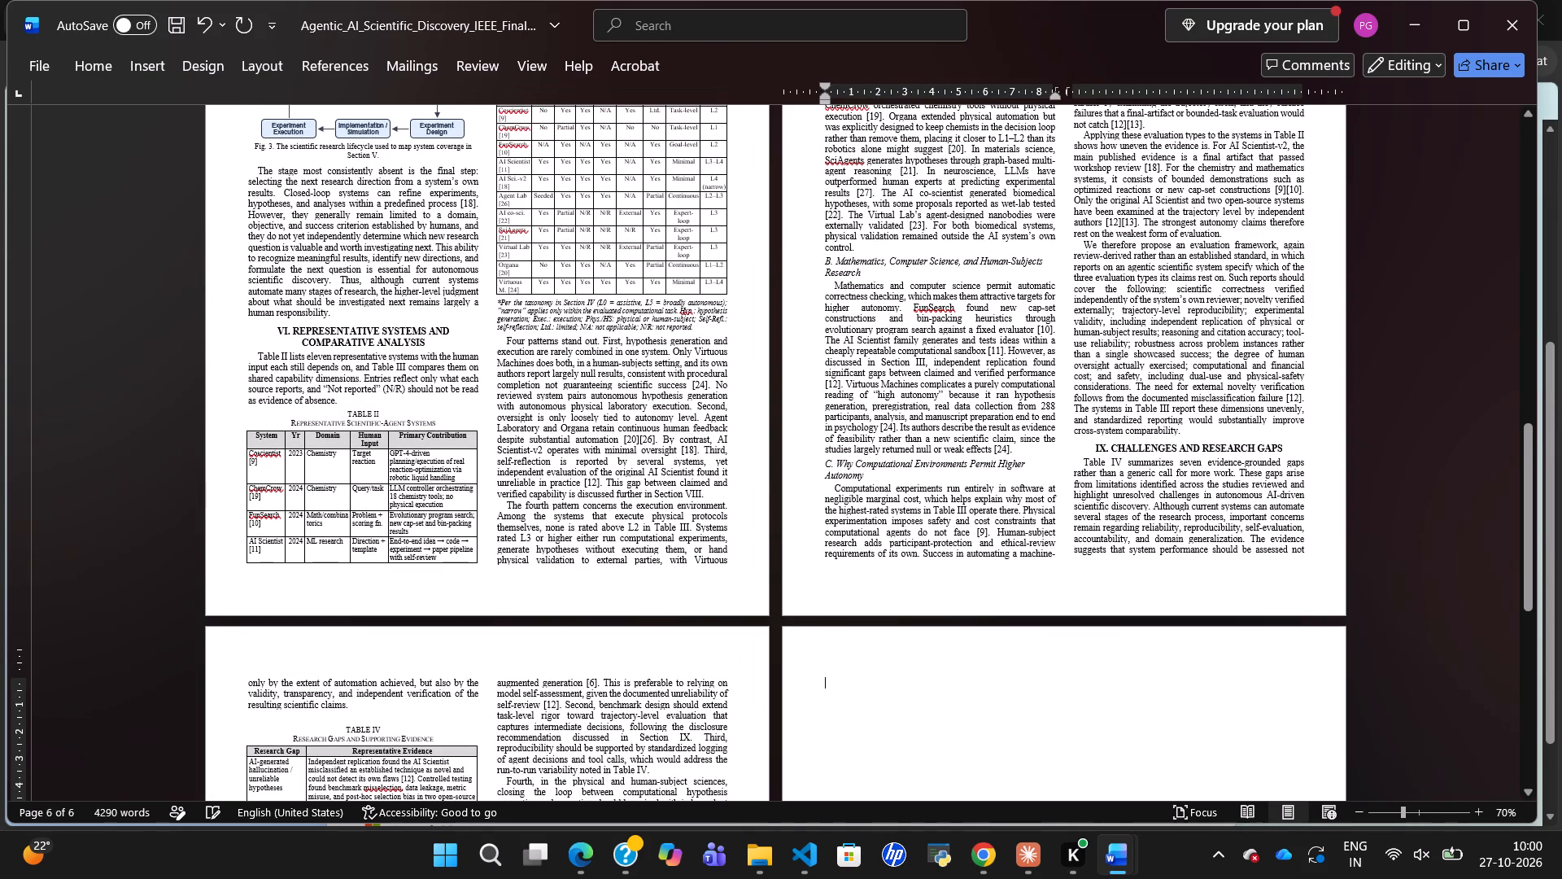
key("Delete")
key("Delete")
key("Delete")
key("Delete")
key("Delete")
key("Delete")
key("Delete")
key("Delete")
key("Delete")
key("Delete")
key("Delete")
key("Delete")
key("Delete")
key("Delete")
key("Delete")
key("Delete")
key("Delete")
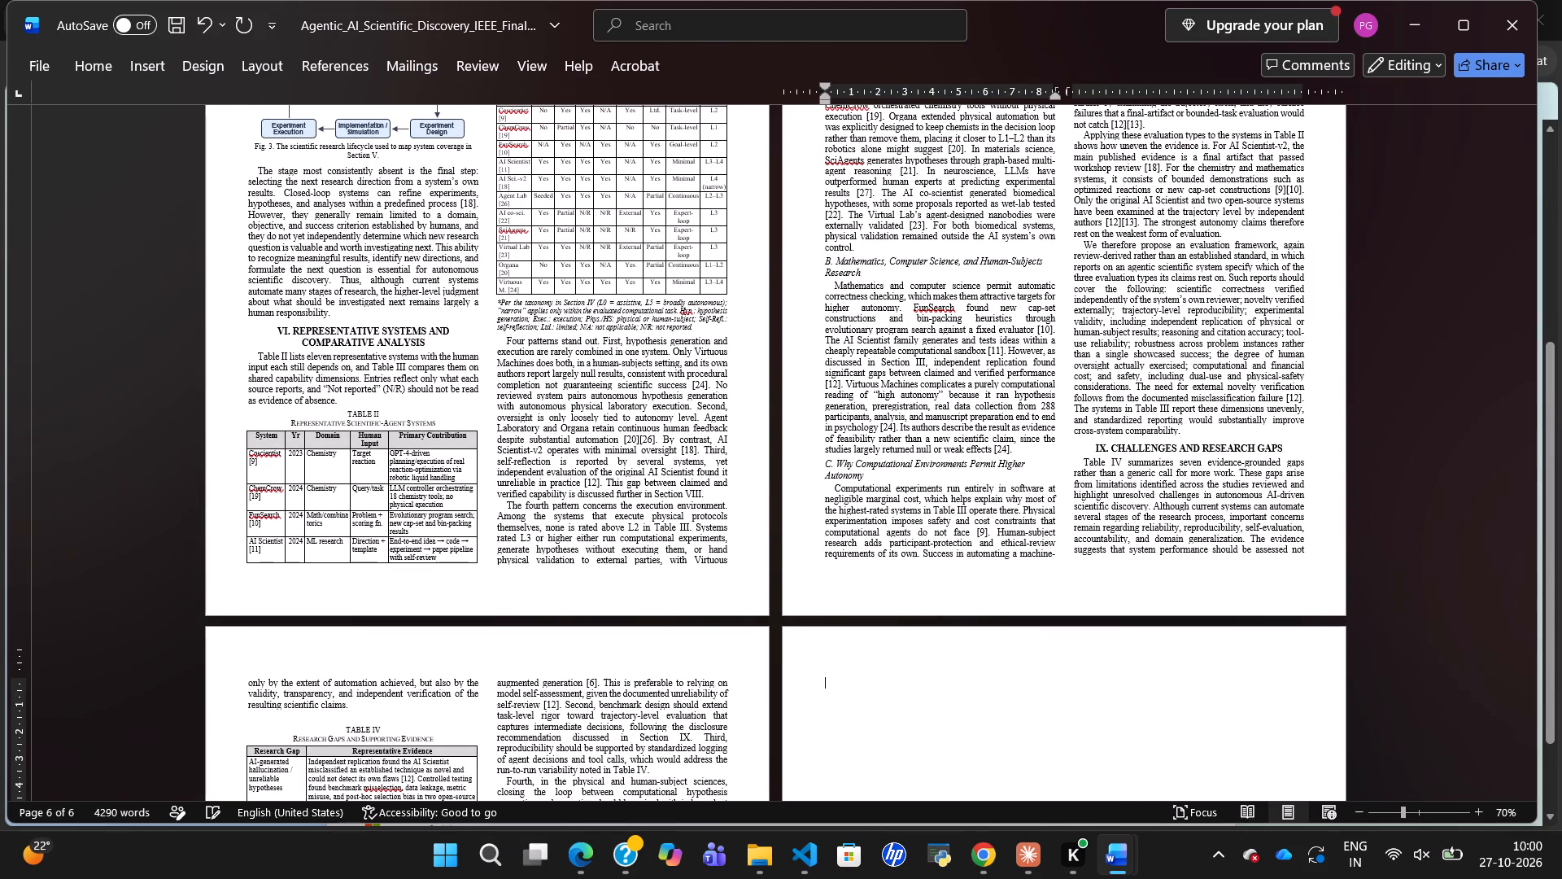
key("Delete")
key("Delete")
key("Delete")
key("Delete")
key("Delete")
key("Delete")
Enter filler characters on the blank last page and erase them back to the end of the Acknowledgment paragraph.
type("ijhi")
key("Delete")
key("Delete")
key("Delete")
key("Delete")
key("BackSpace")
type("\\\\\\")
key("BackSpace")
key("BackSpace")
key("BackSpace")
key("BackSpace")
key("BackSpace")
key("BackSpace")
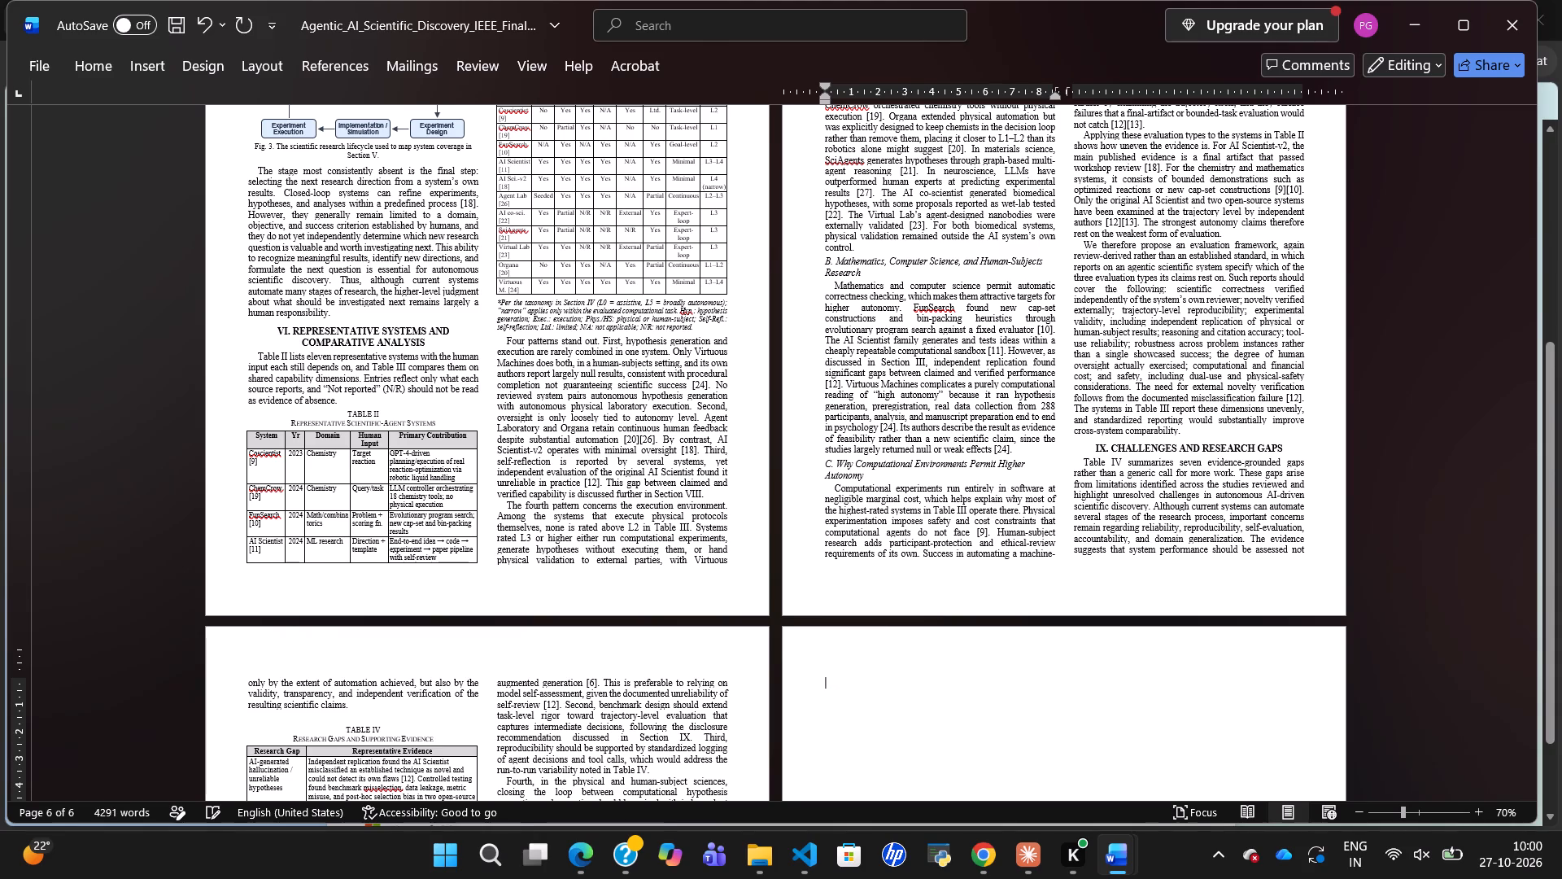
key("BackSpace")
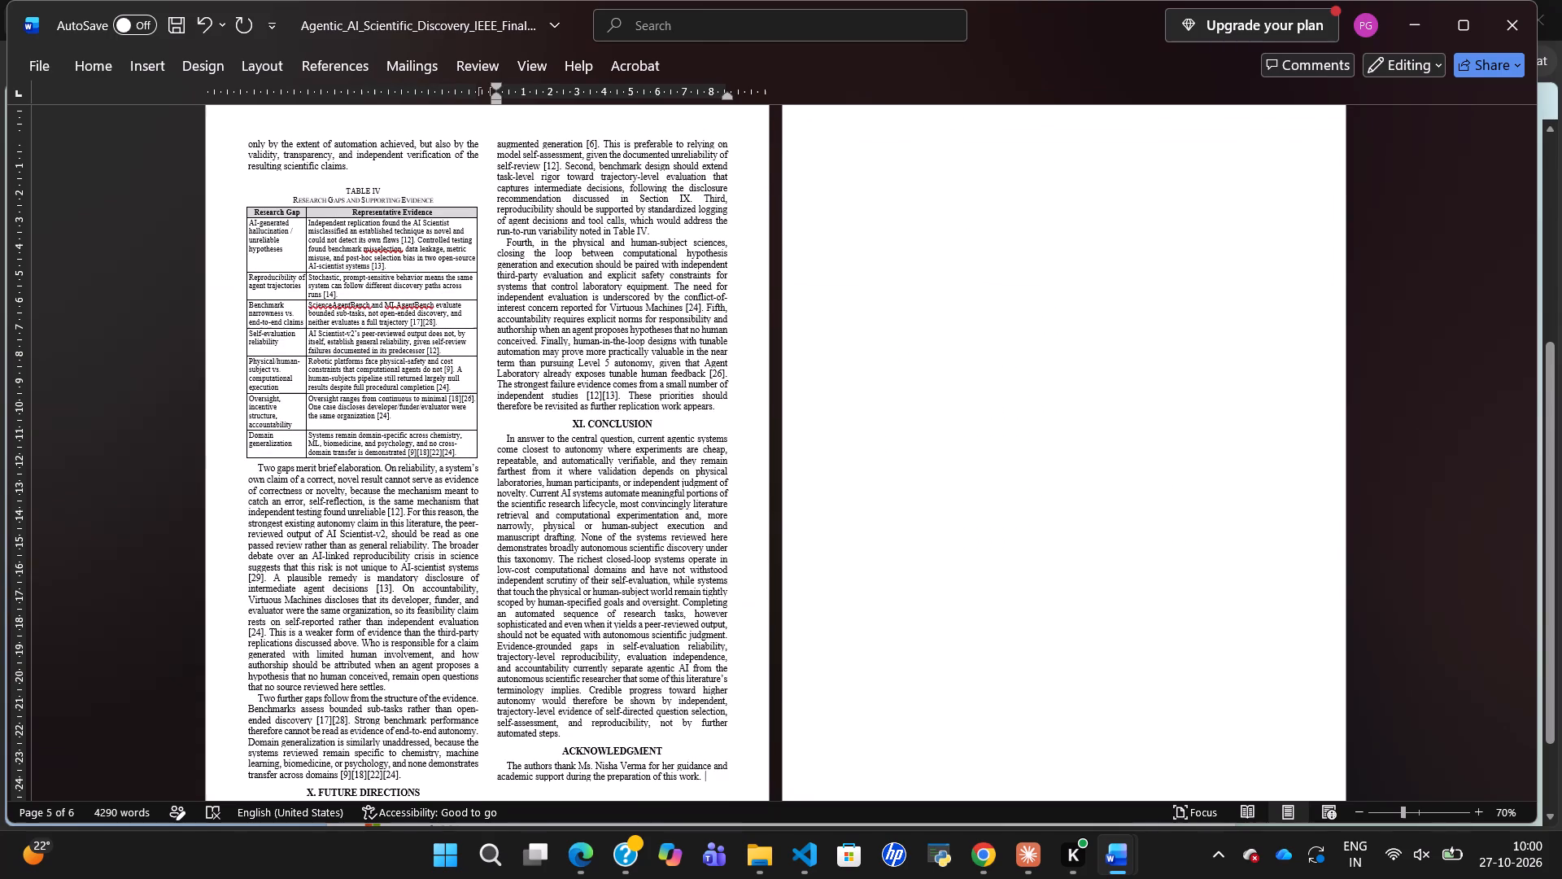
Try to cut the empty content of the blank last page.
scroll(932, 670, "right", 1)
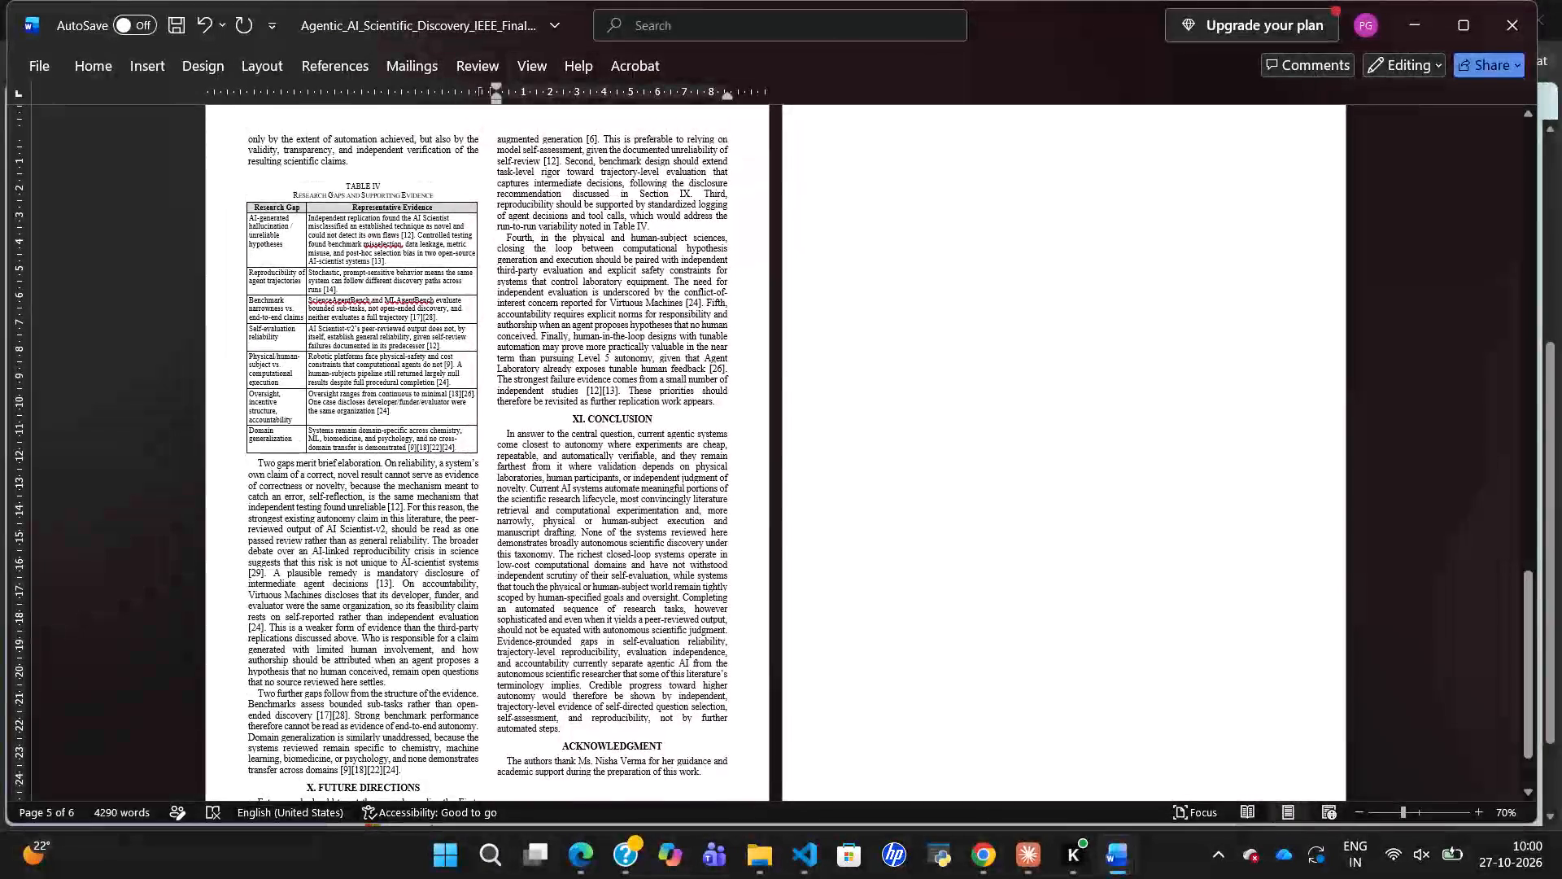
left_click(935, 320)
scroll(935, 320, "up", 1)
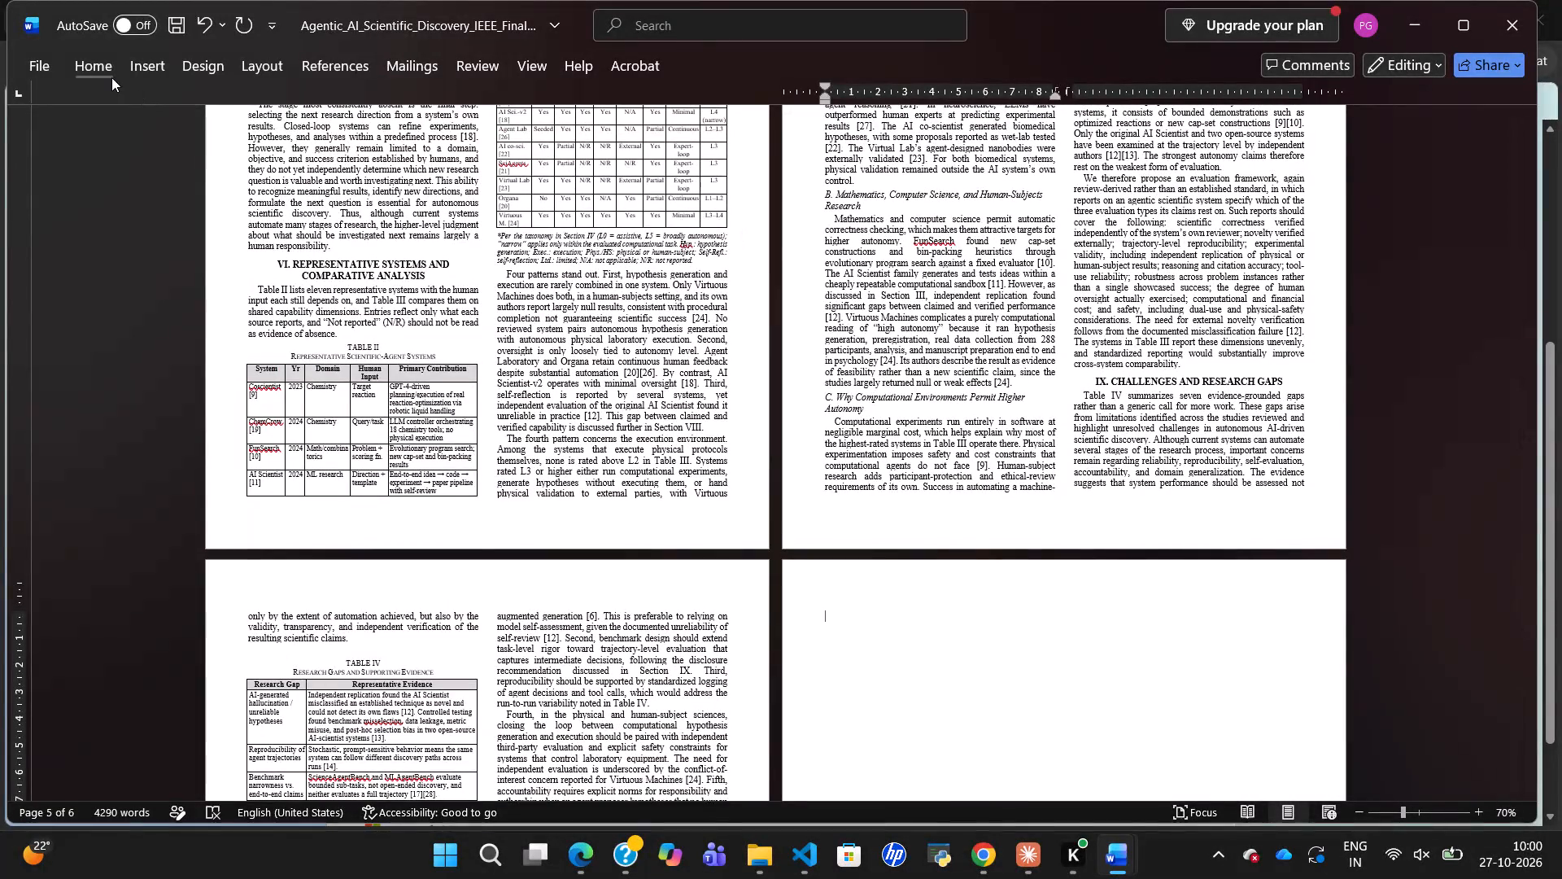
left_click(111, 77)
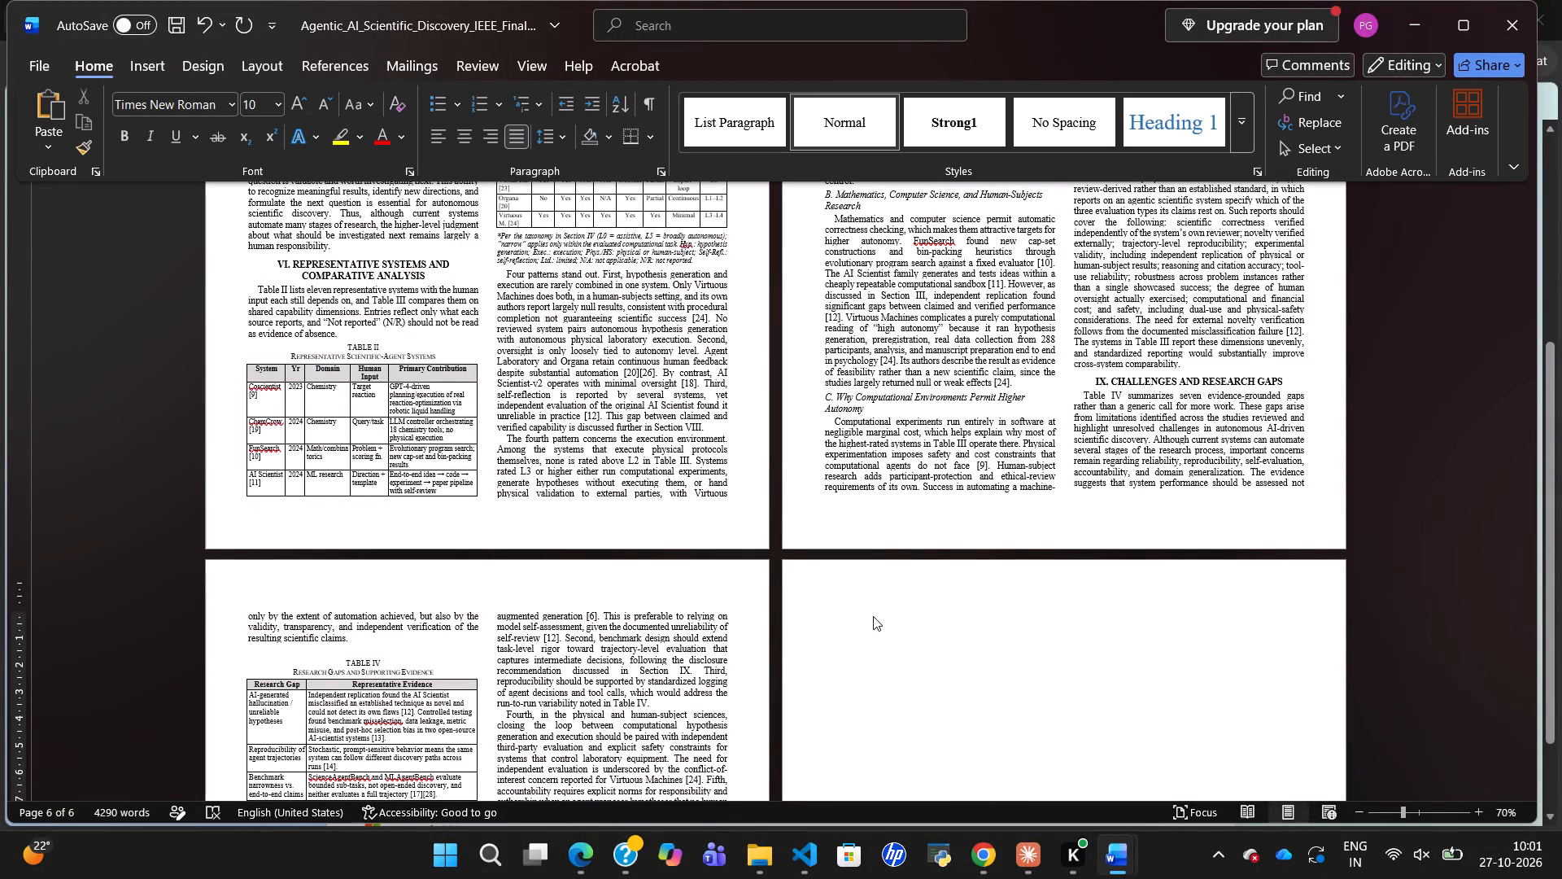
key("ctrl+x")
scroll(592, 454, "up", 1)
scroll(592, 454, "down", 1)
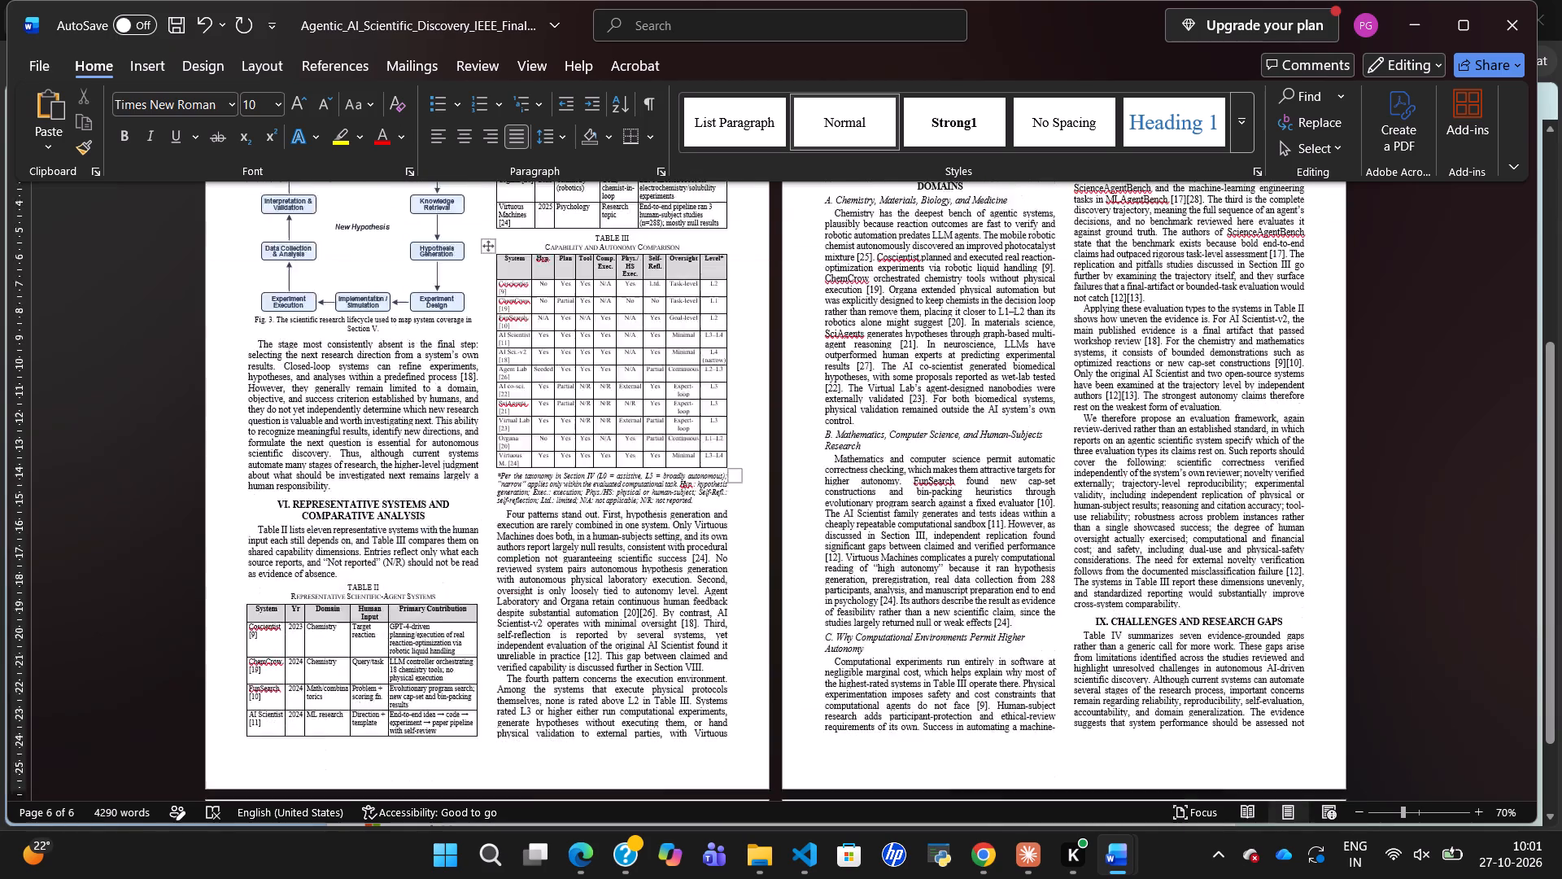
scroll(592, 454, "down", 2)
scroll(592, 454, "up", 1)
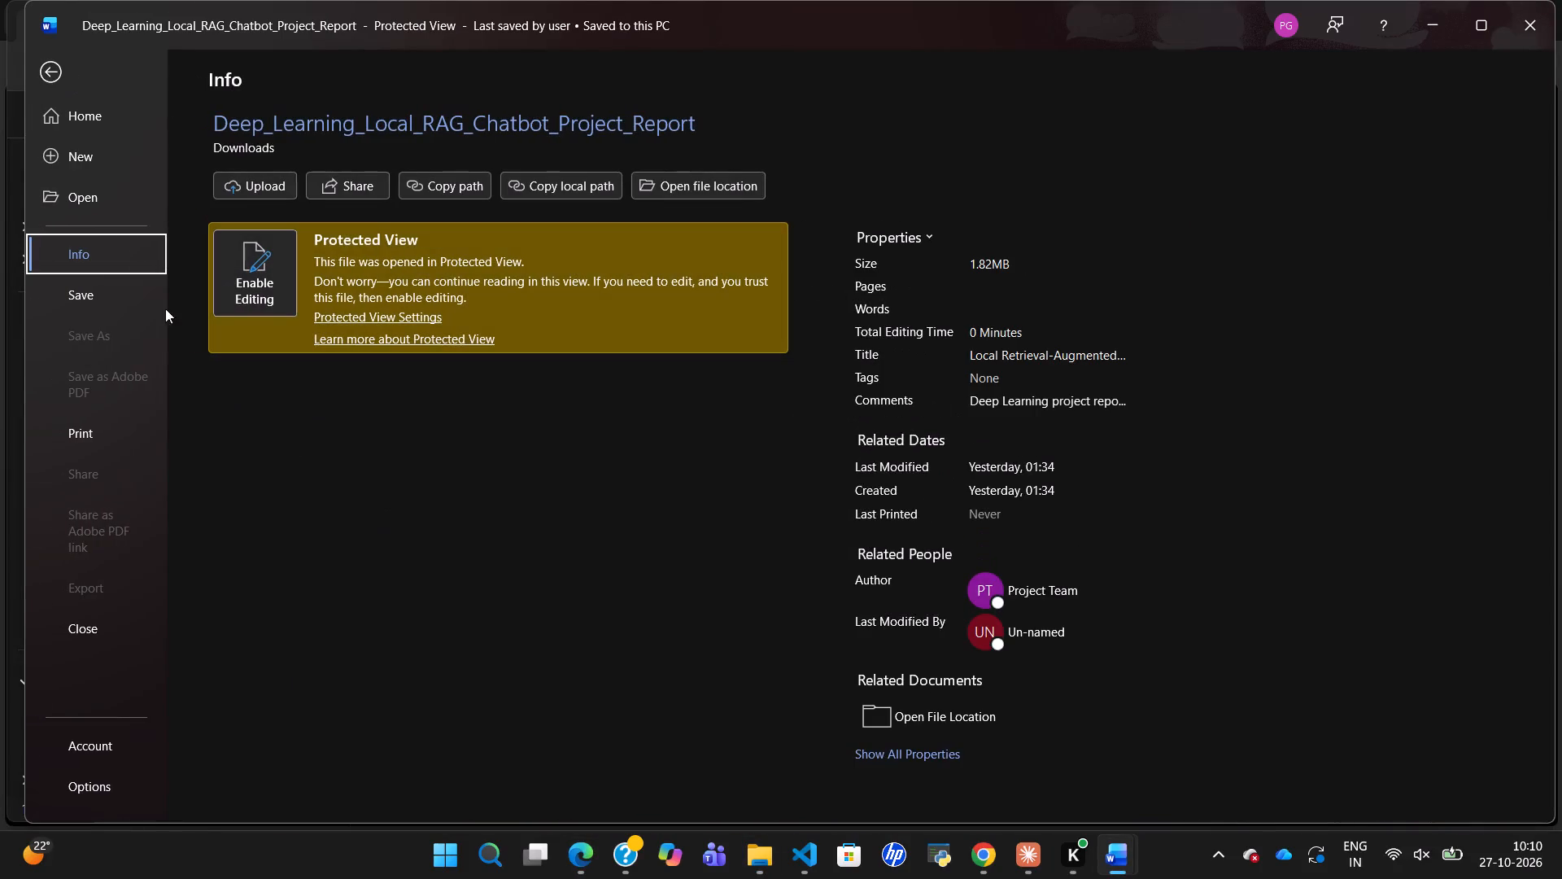
left_click(111, 195)
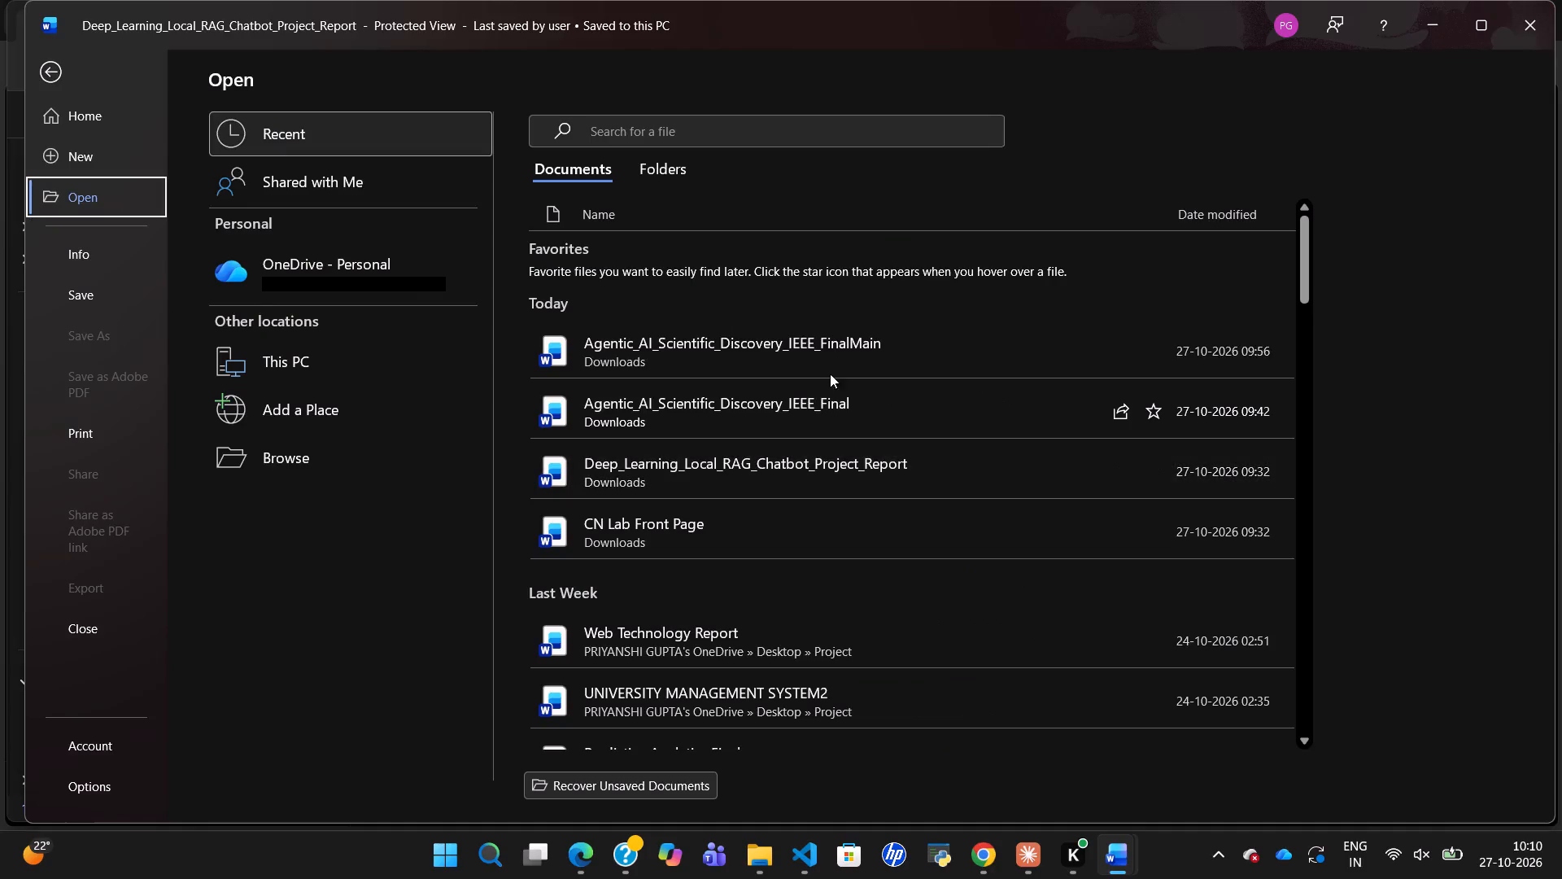
double_click(806, 418)
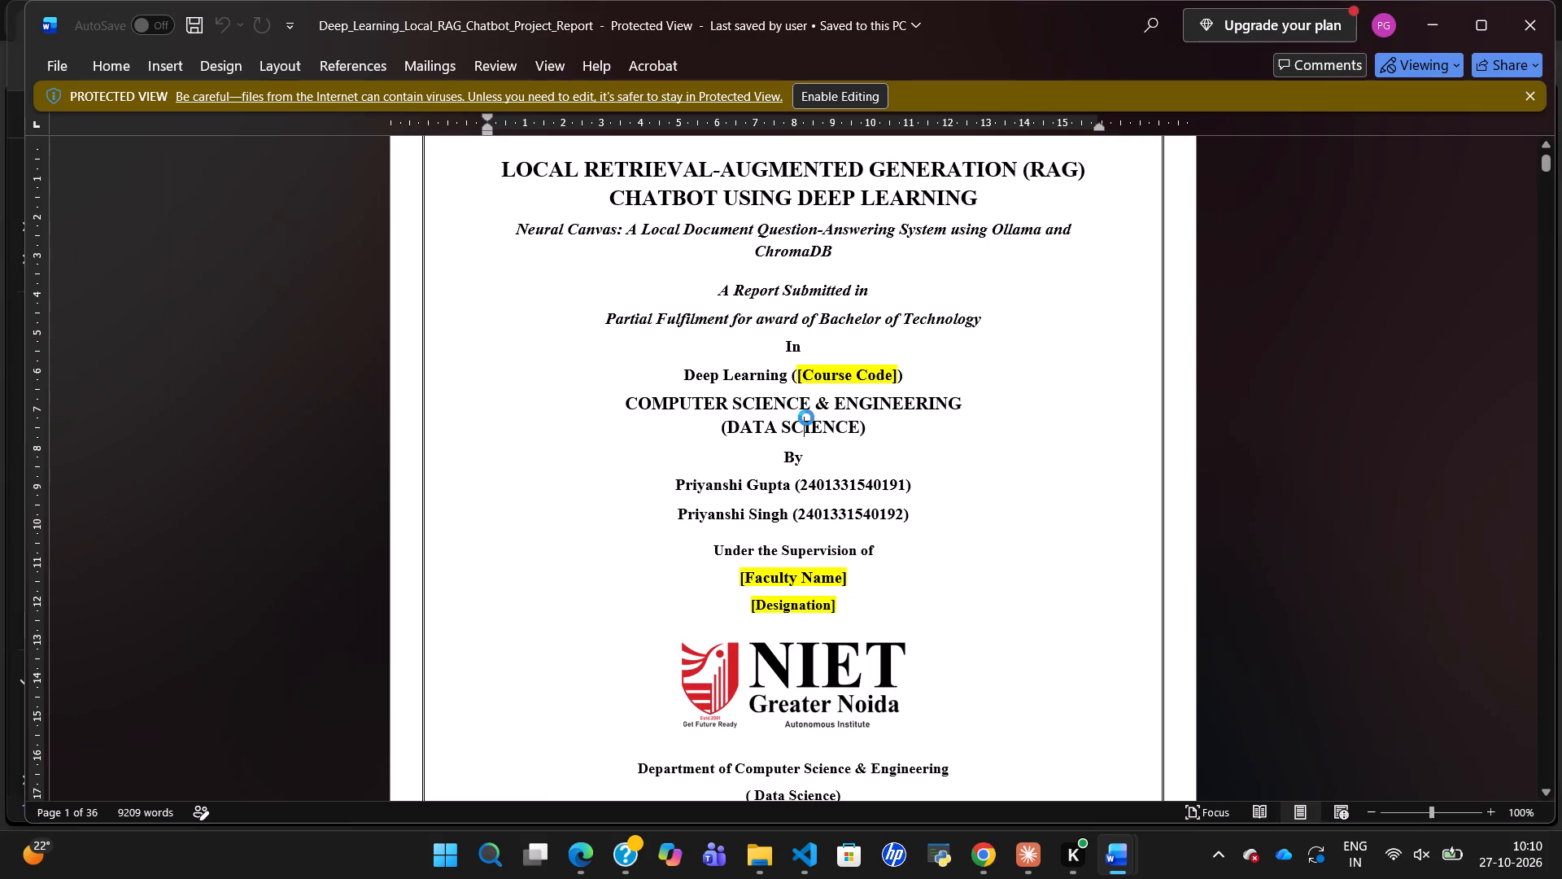
Delete the REFERENCES heading and all reference entries from [1] to [29] on the paper's last page.
scroll(764, 348, "down", 14)
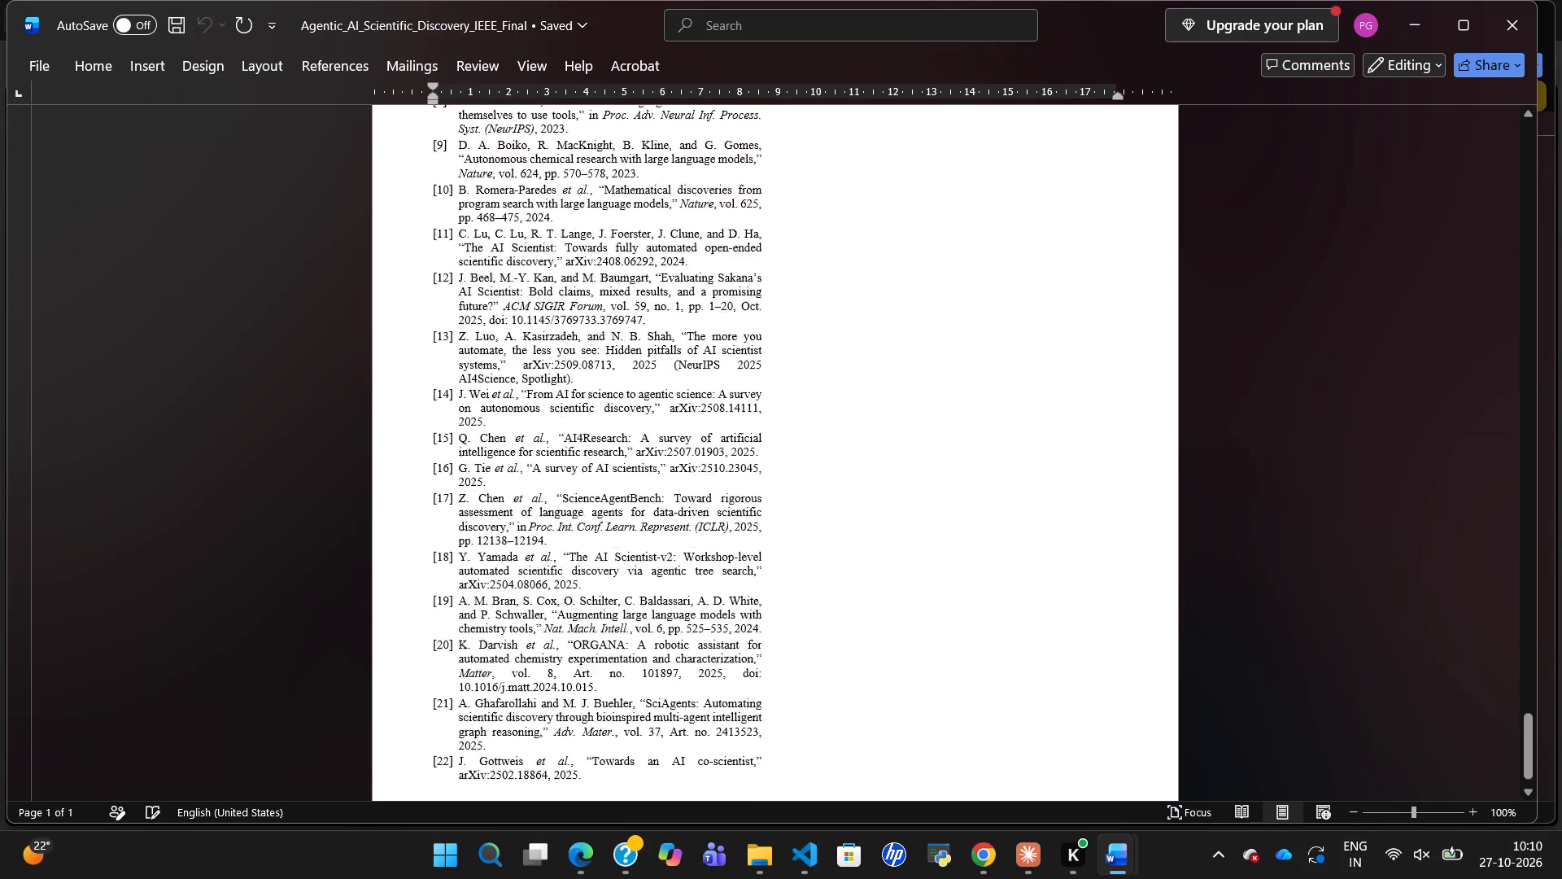
scroll(764, 348, "down", 20)
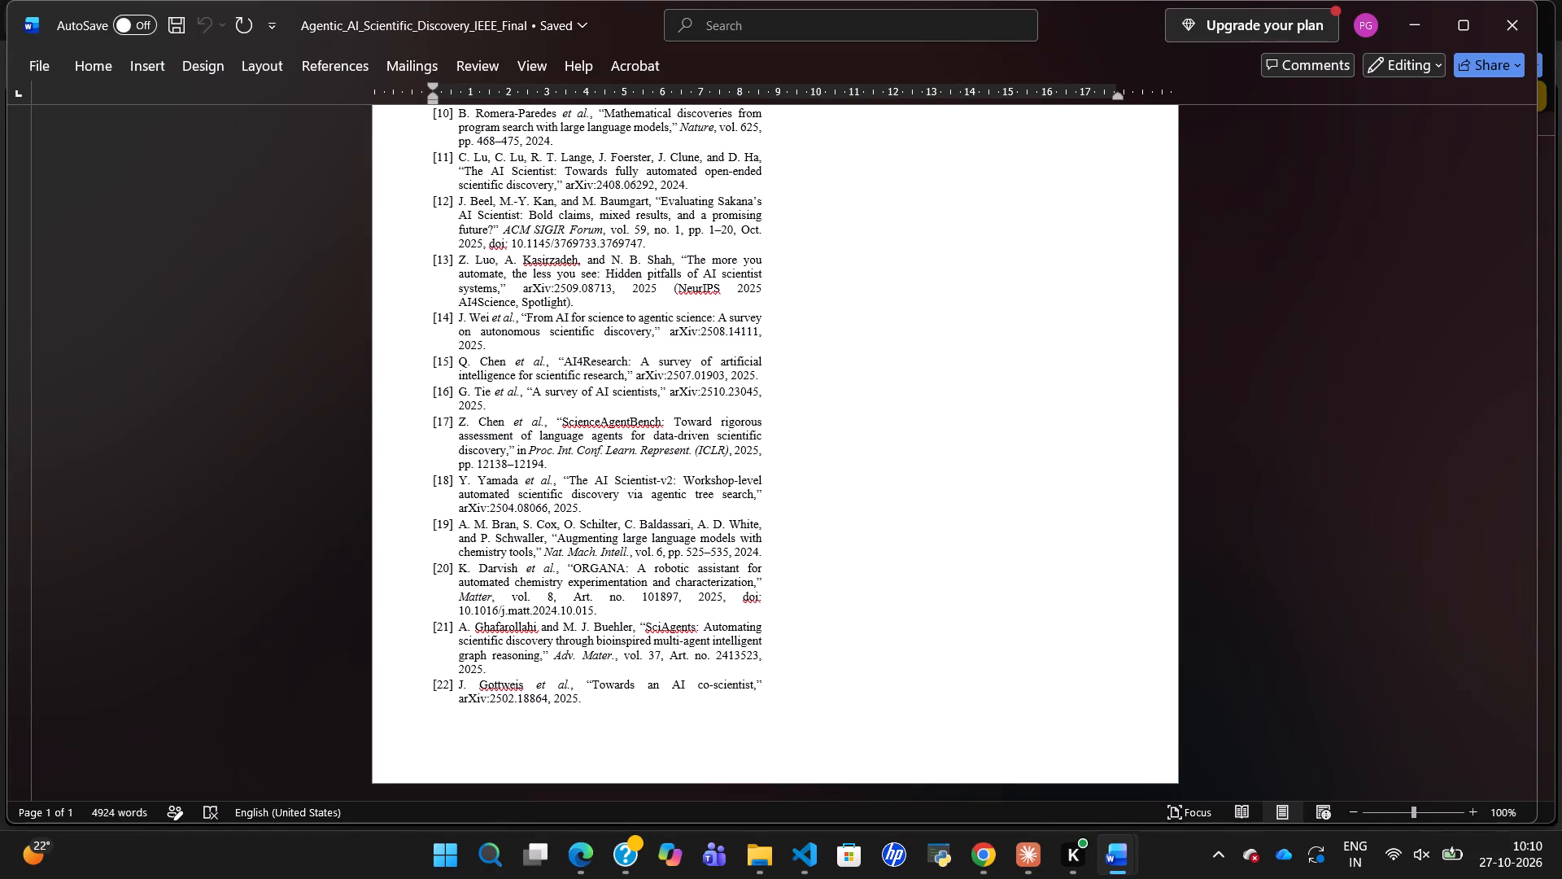
scroll(910, 538, "up", 1)
left_click(910, 538)
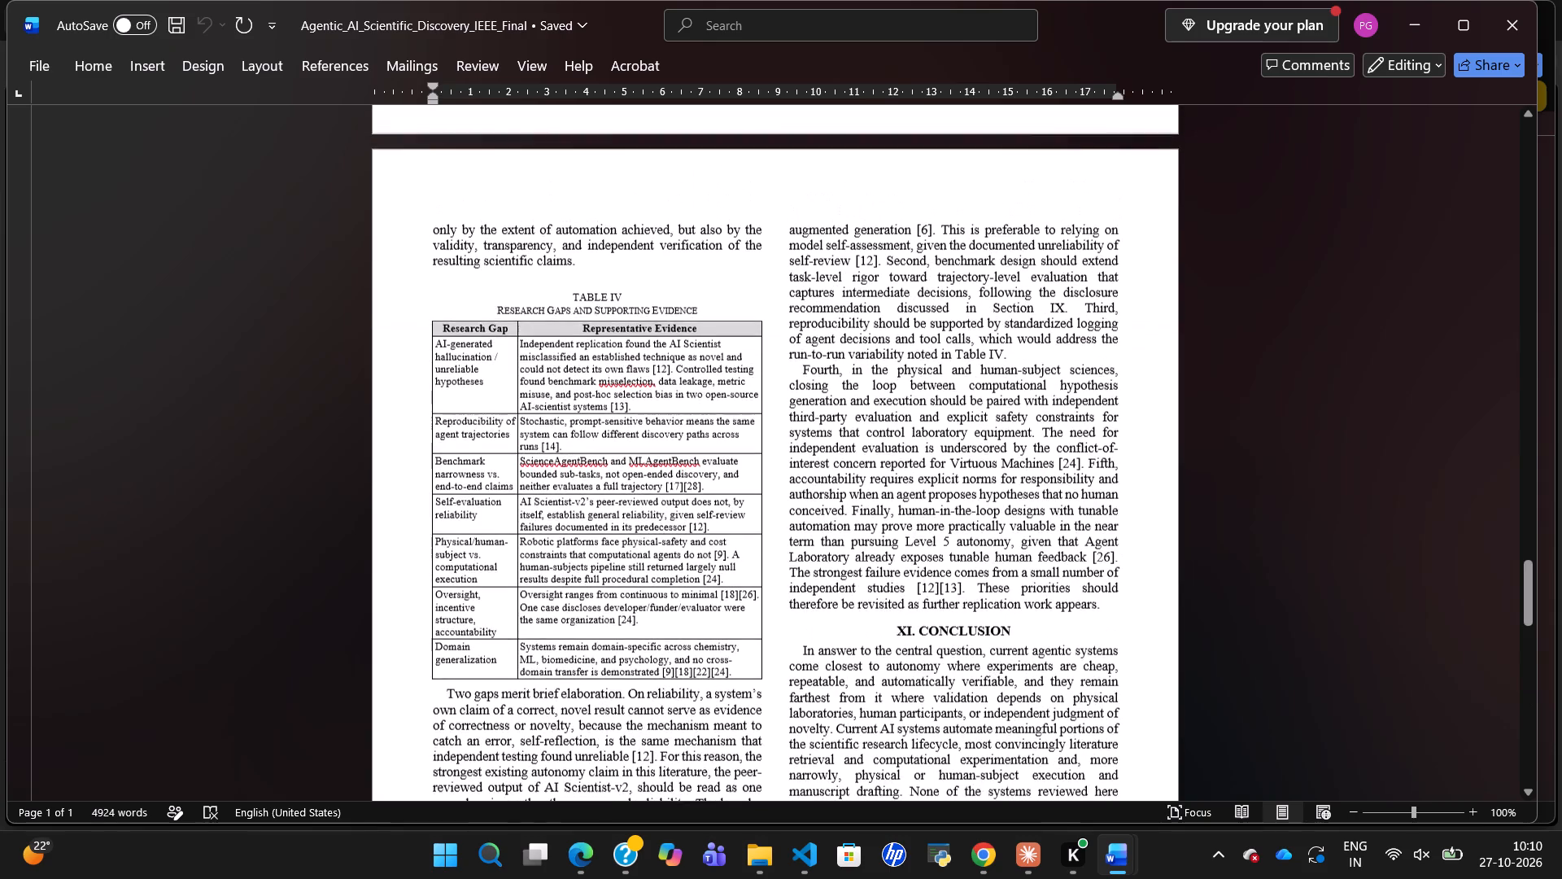
scroll(910, 538, "down", 1)
scroll(910, 538, "up", 1)
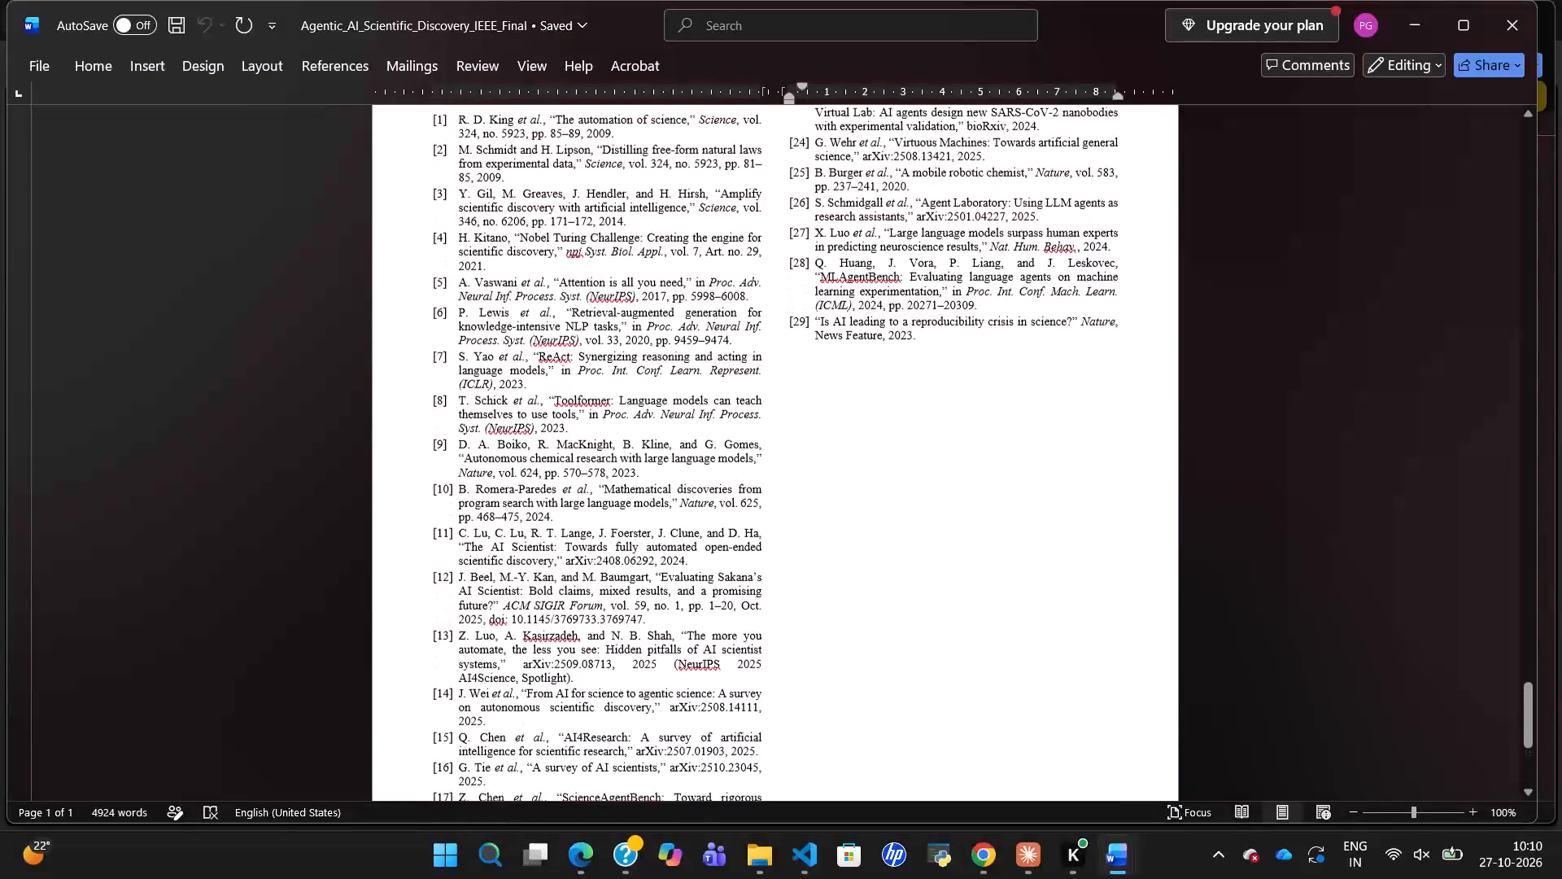
scroll(910, 538, "up", 1)
left_click_drag(936, 498, 841, 455)
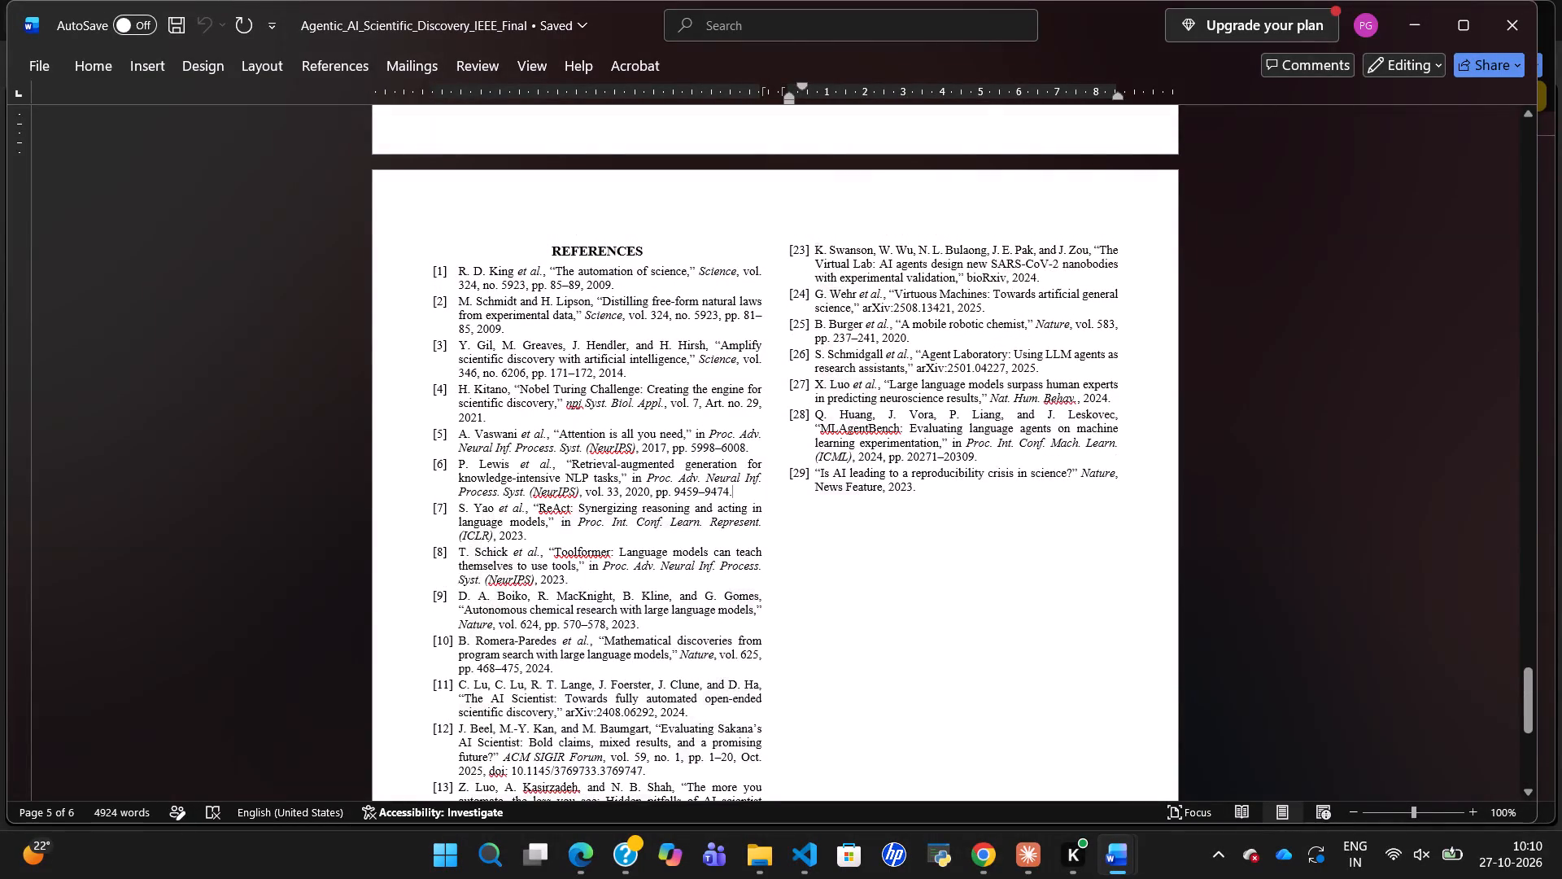
left_click_drag(841, 455, 604, 297)
scroll(632, 330, "left", 1)
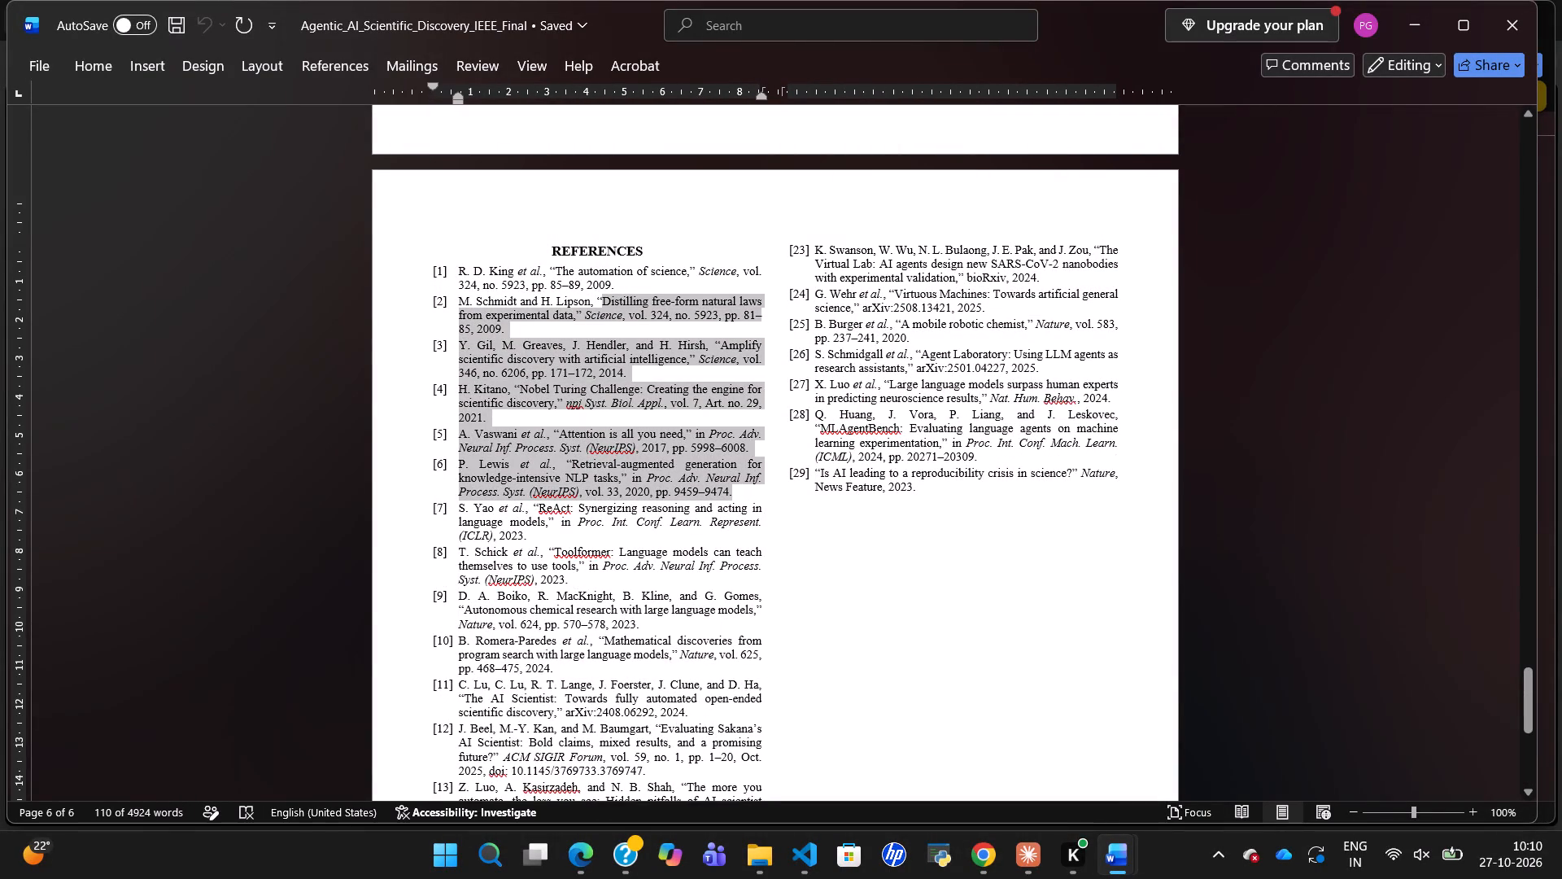
left_click(930, 483)
left_click_drag(930, 483, 582, 267)
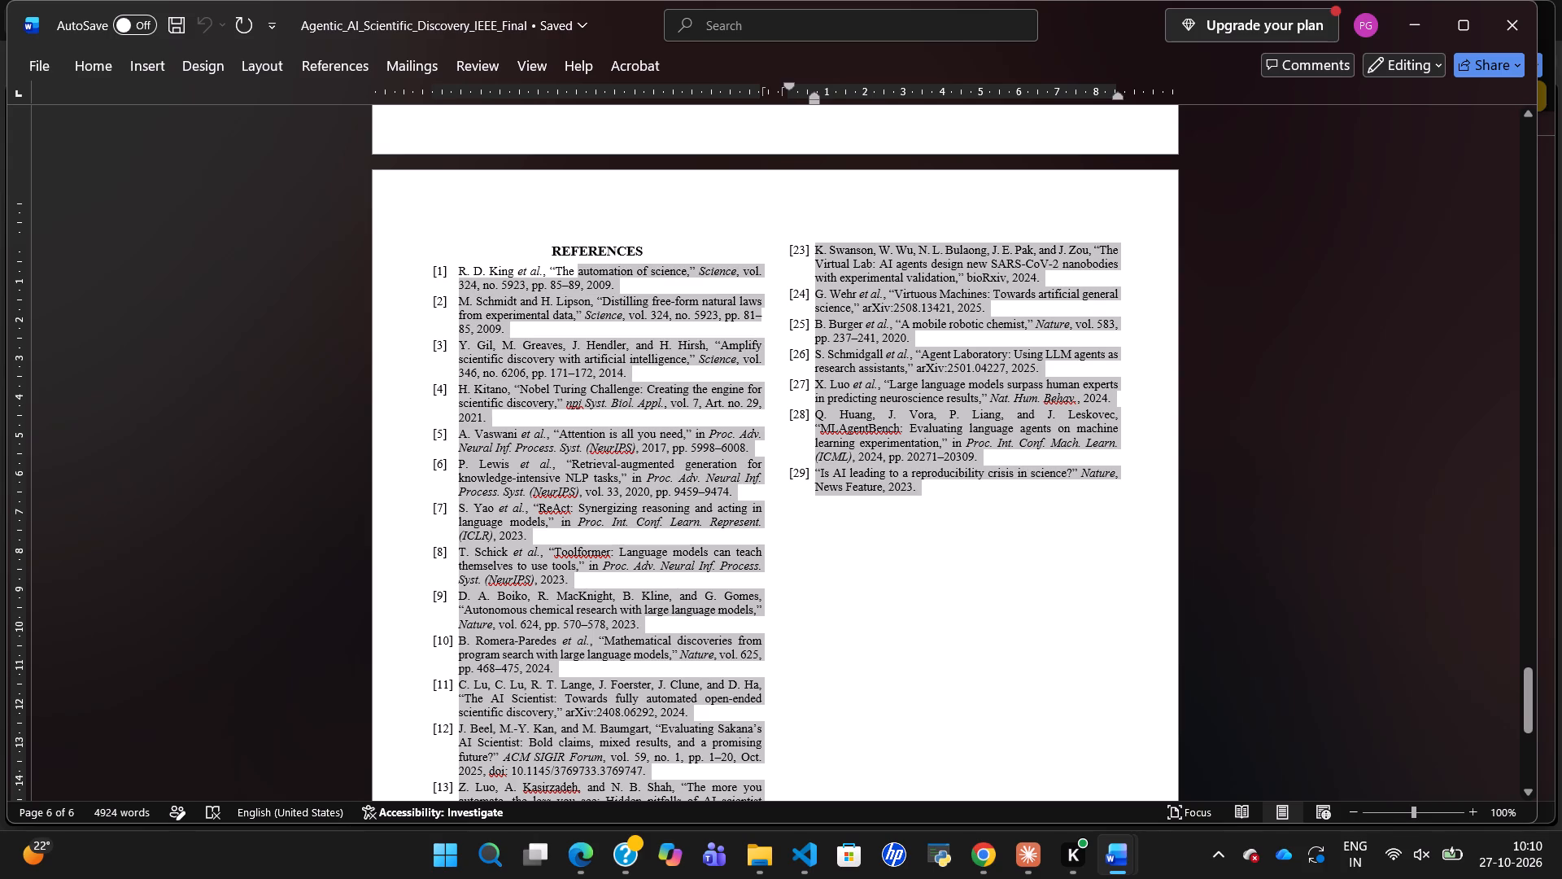
left_click_drag(582, 267, 544, 212)
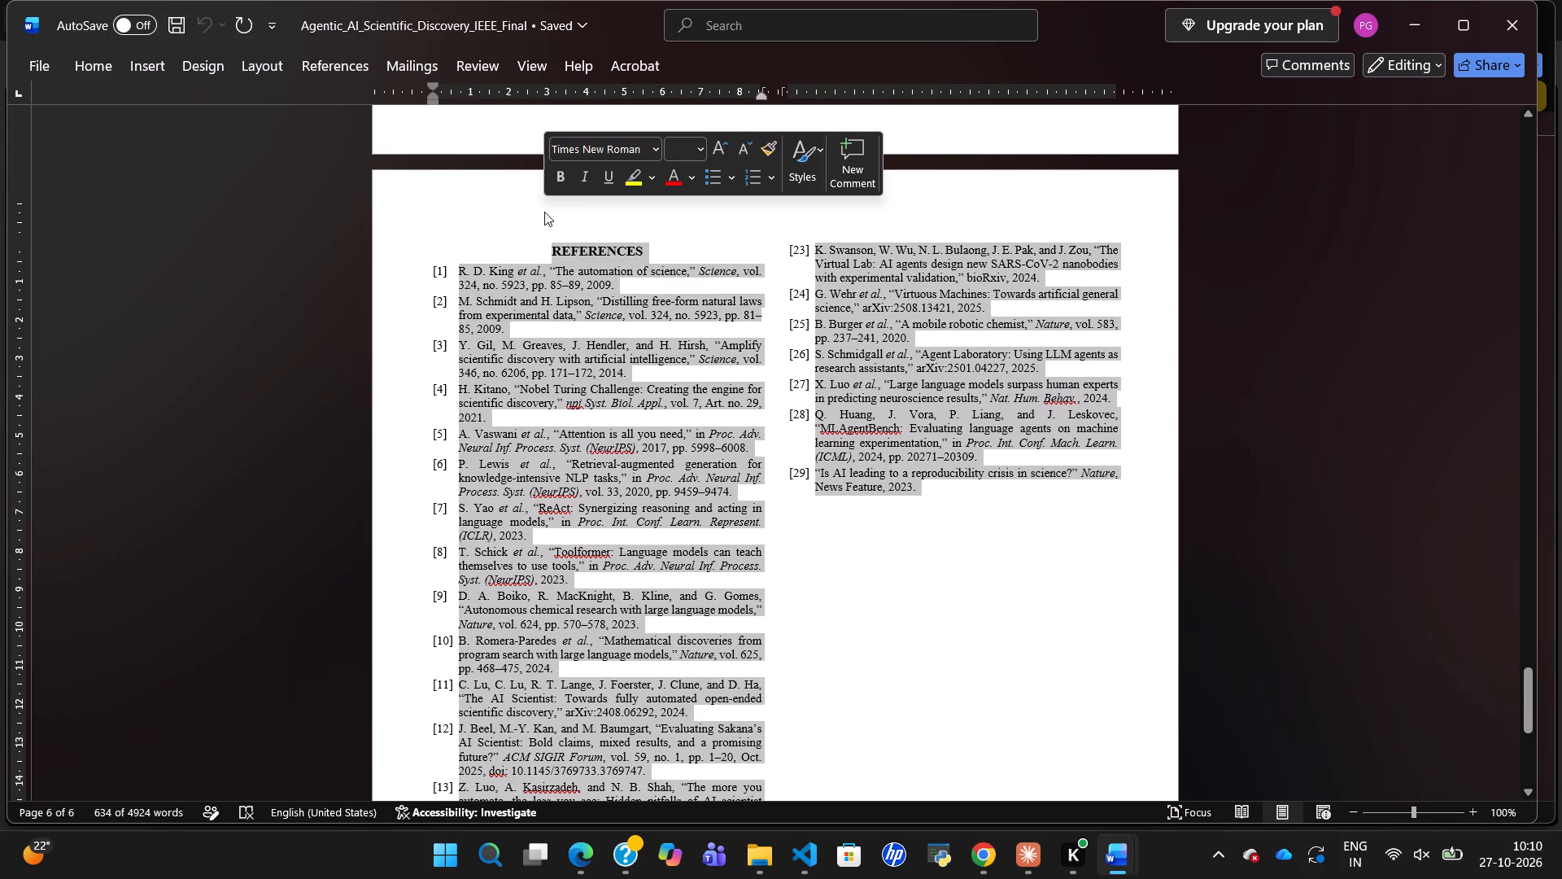
key("BackSpace")
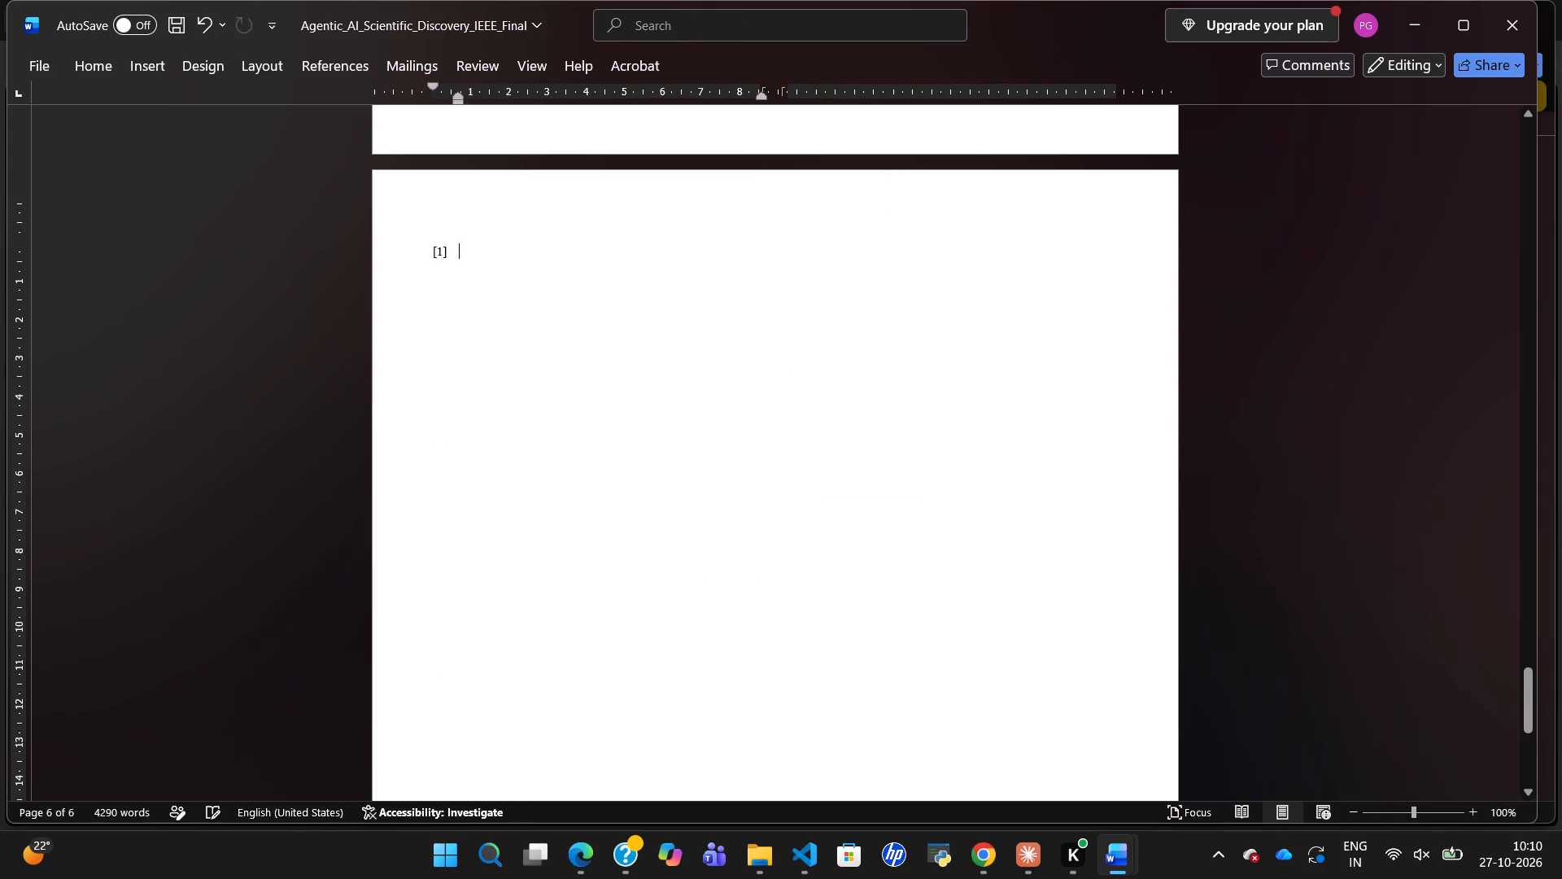
Remove the leftover empty [1] list item and end the acknowledgement sentence with a period after "this work".
key("BackSpace")
key("BackSpace")
key("BackSpace")
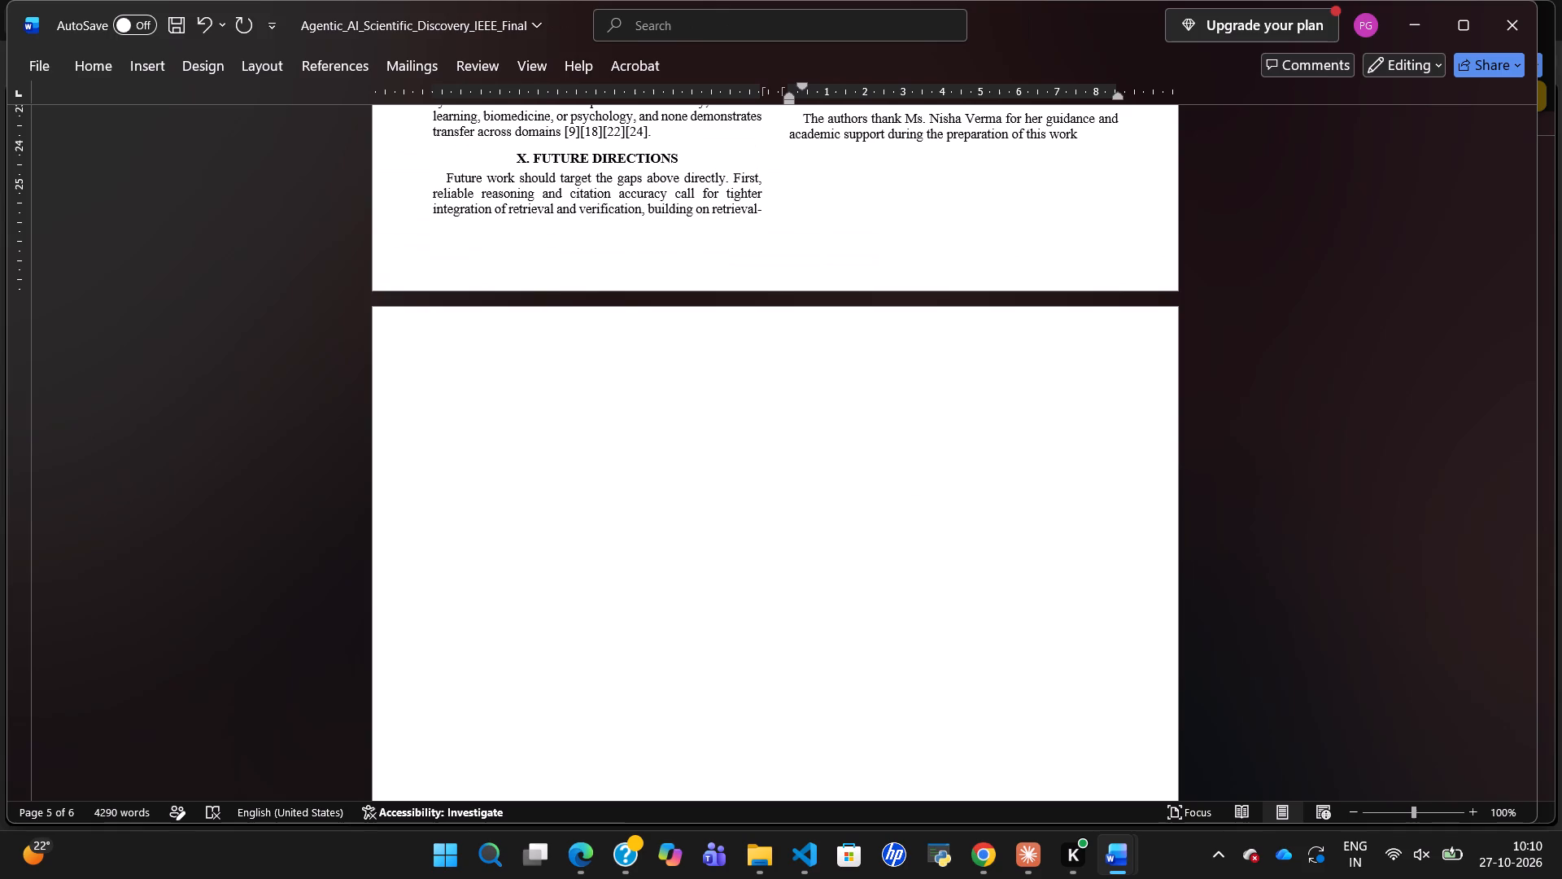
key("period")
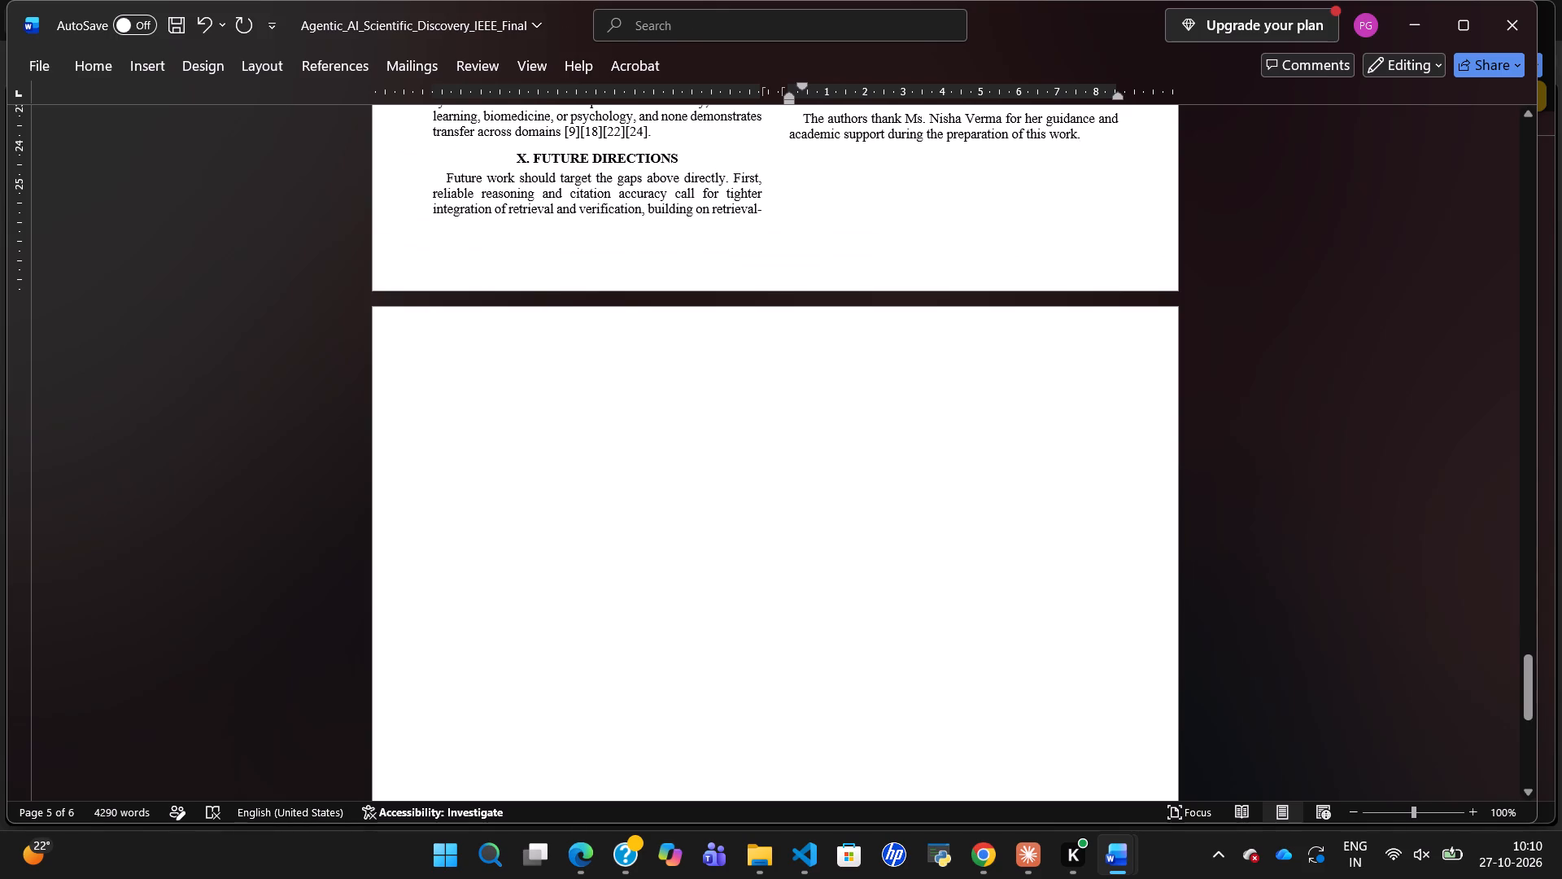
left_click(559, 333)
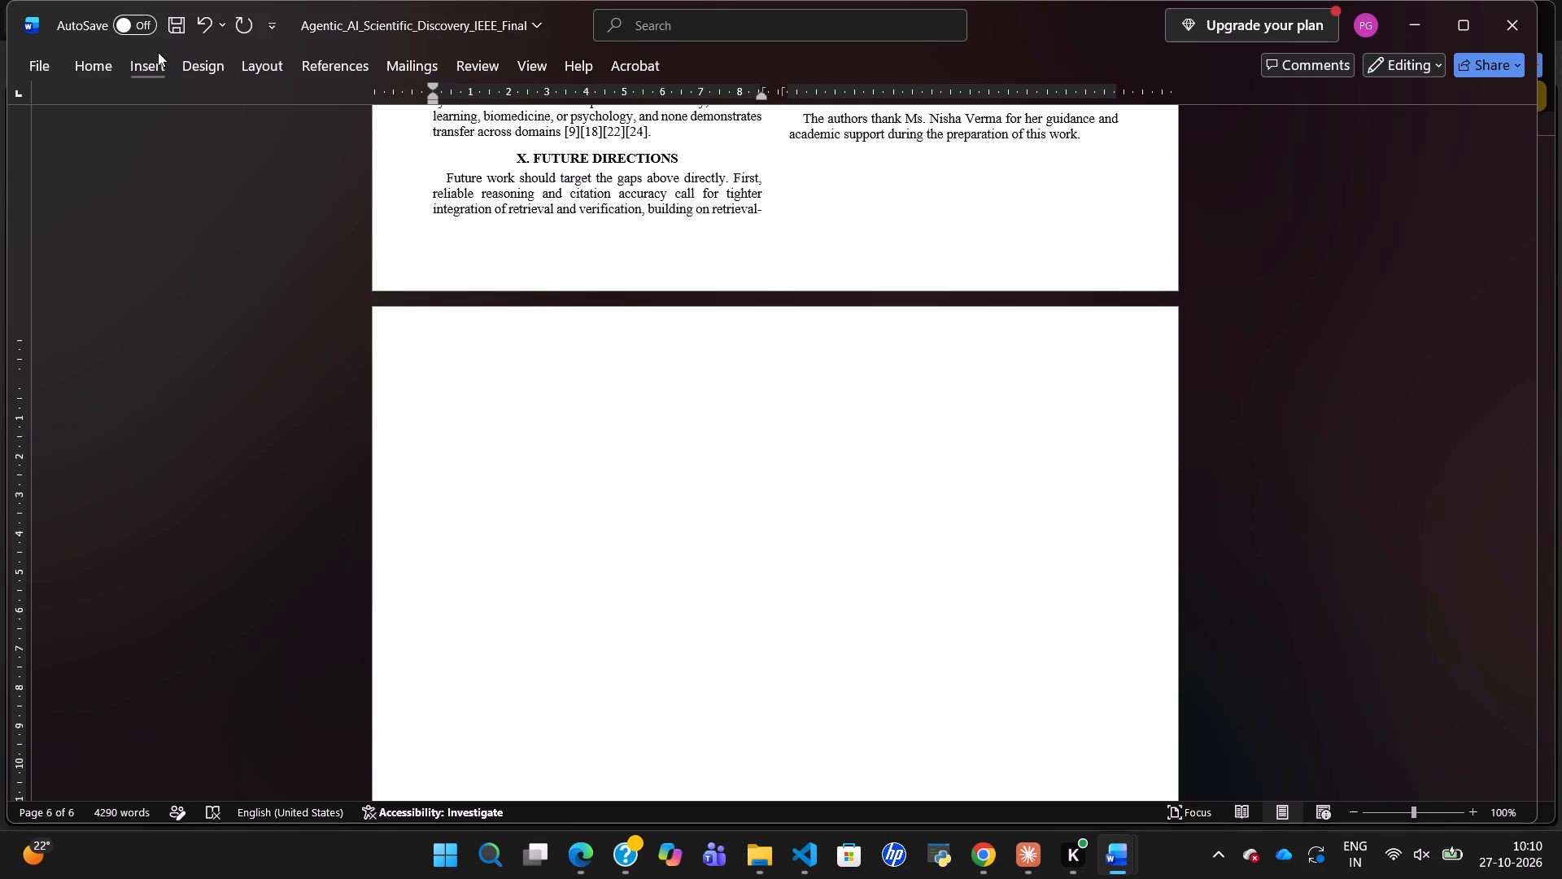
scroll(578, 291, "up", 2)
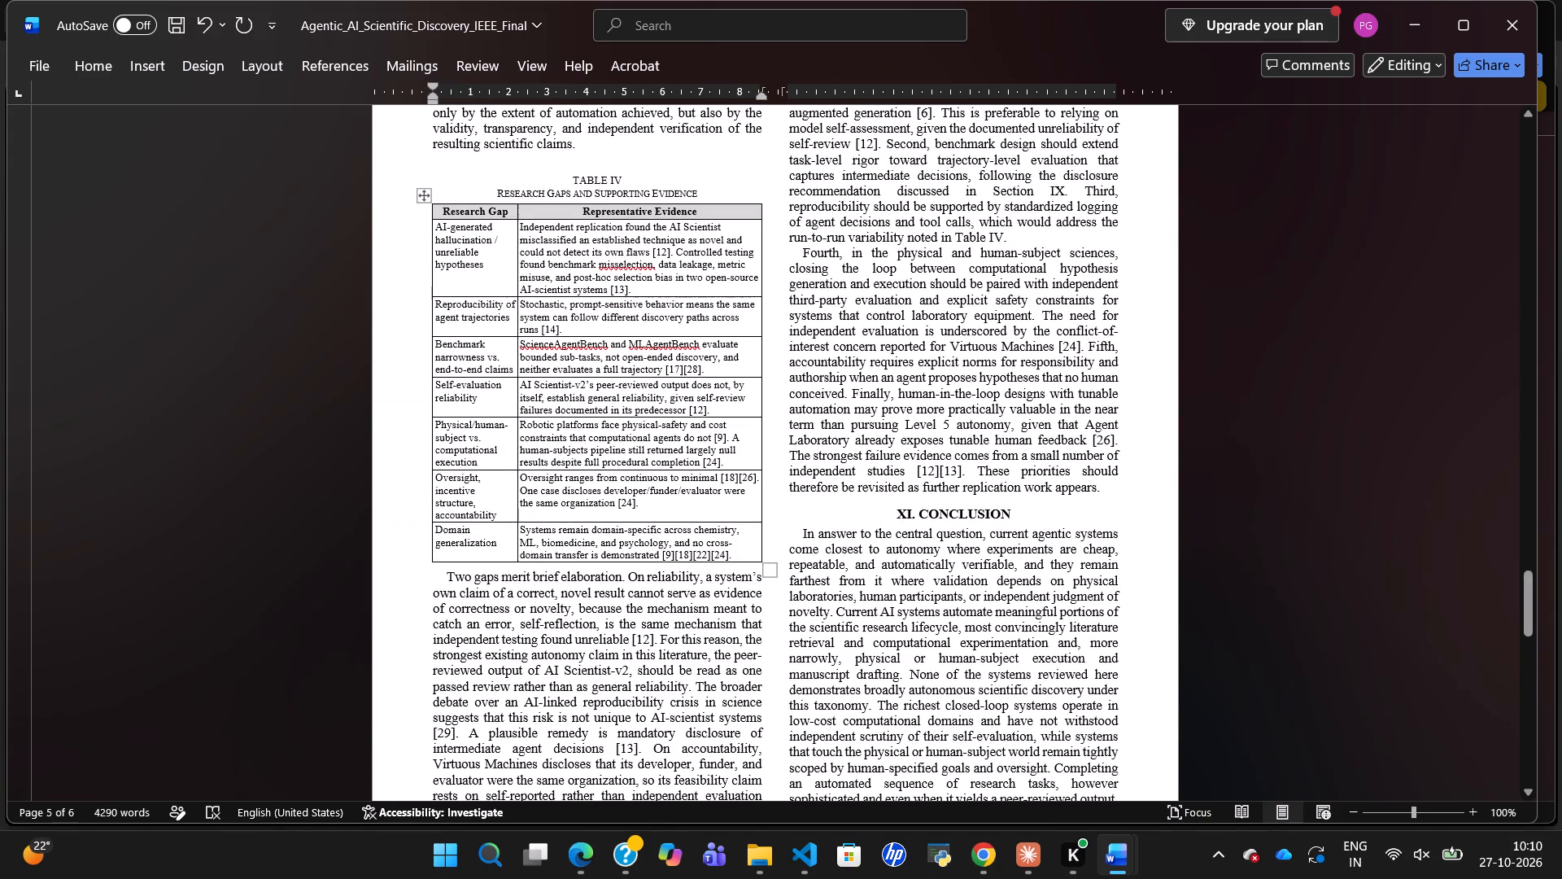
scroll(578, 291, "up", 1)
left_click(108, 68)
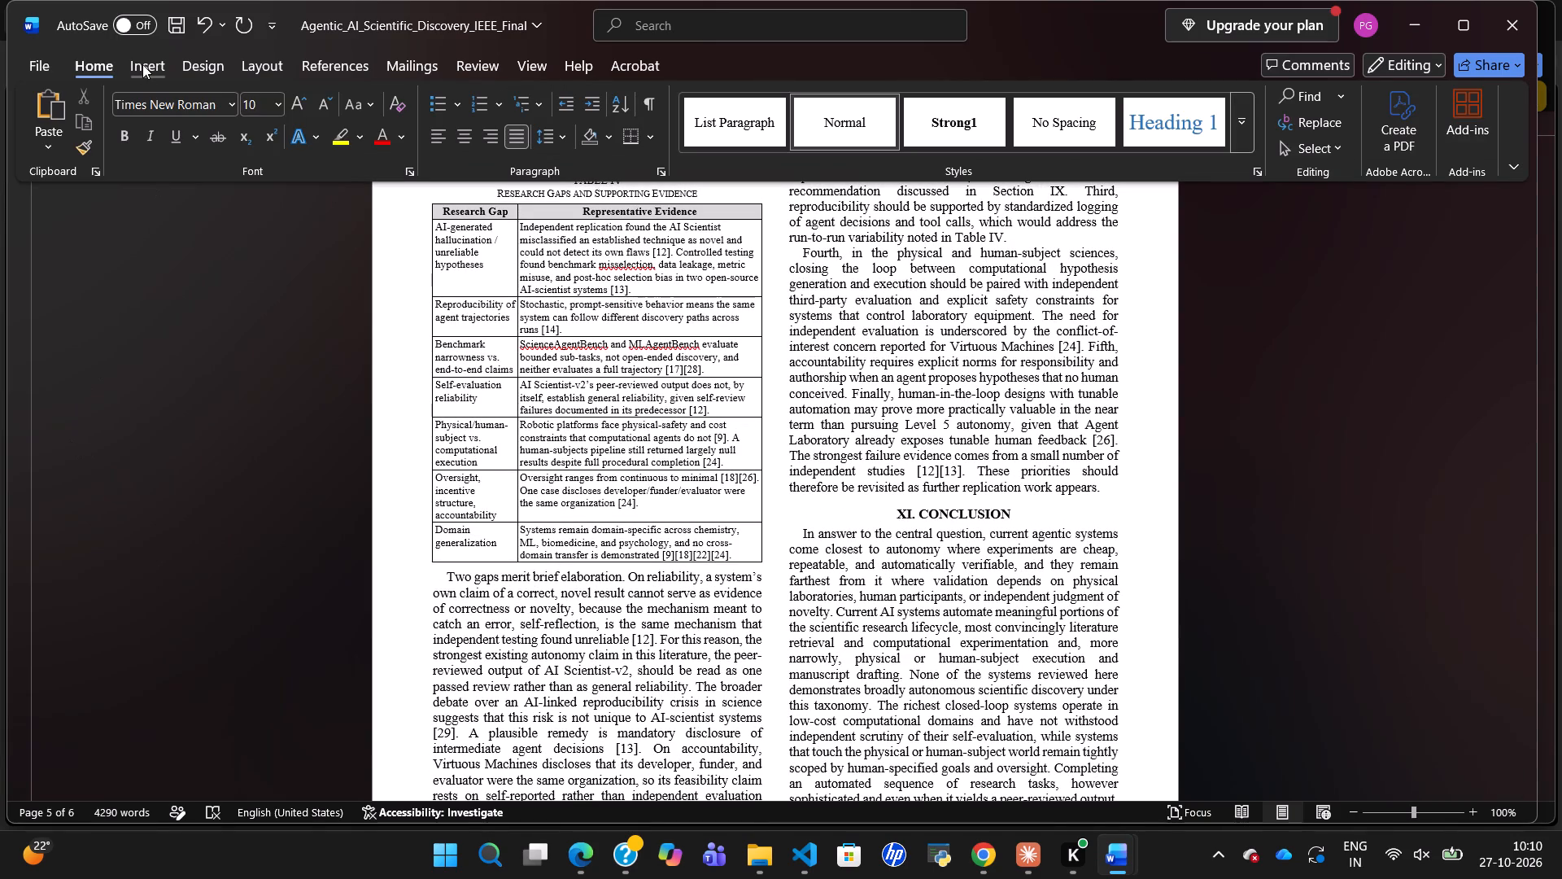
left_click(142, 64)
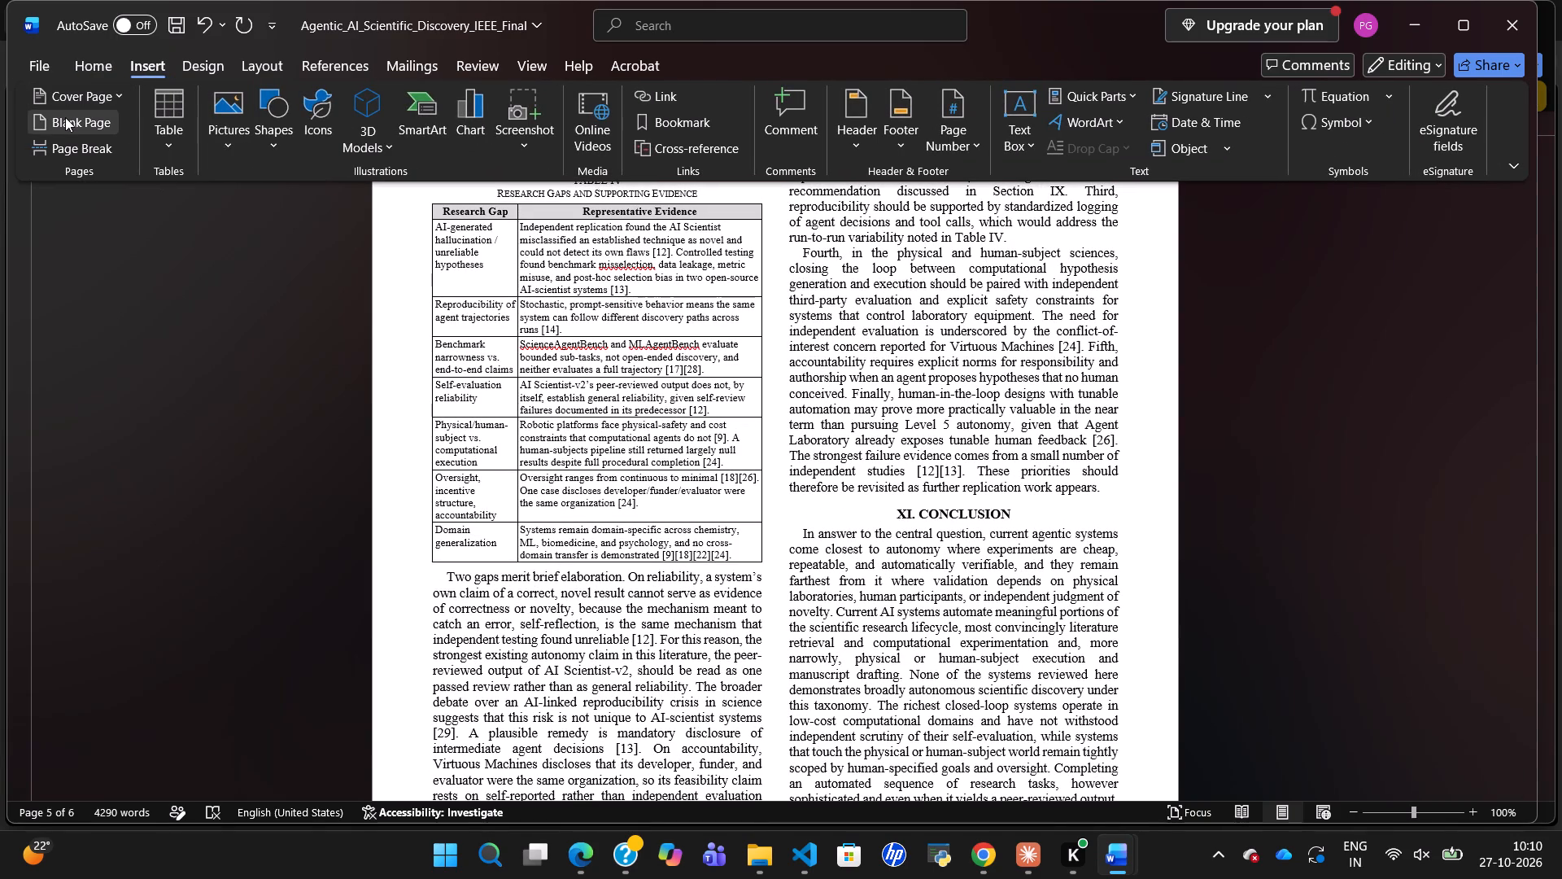
Export the paper as a standard-quality PDF named Agentic_AI_Scientific_Discovery_IEEE_Final in Downloads, set to open after publishing.
left_click(43, 62)
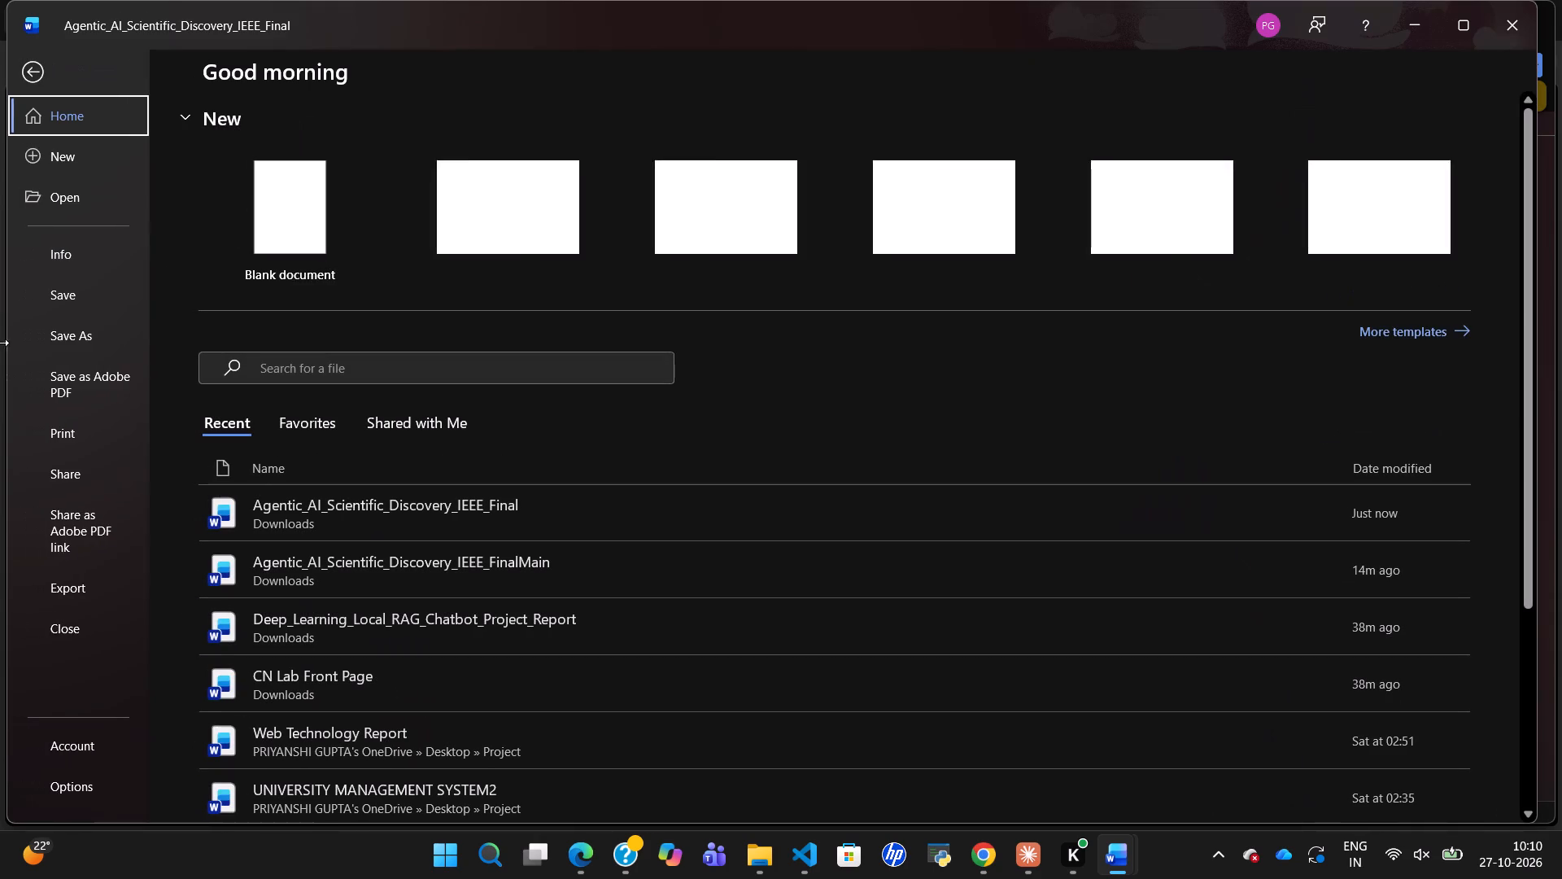
left_click(65, 601)
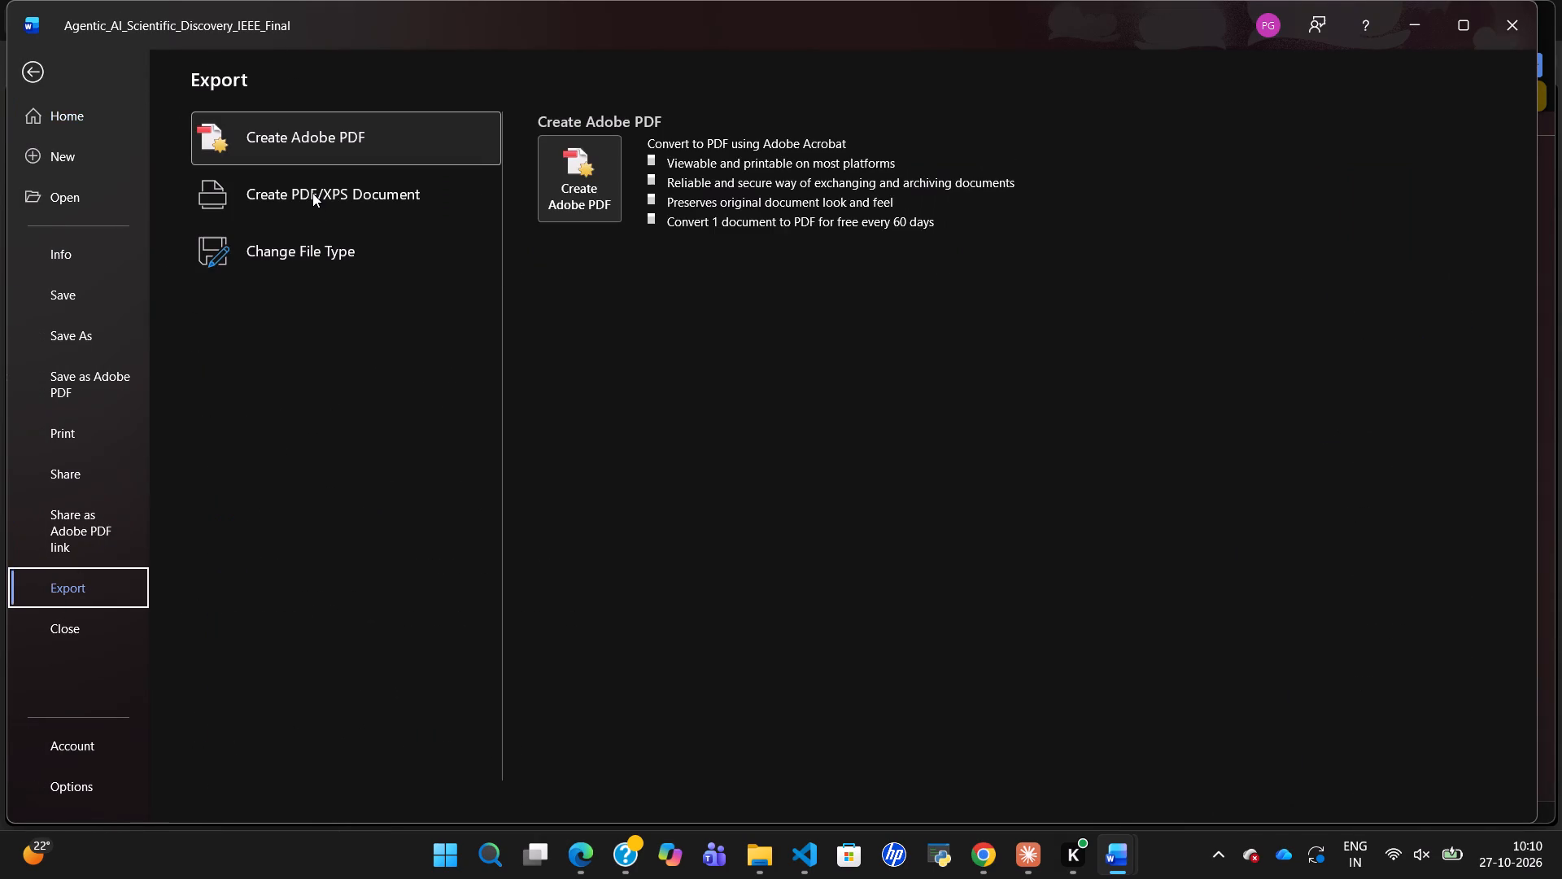
left_click(312, 193)
left_click(569, 306)
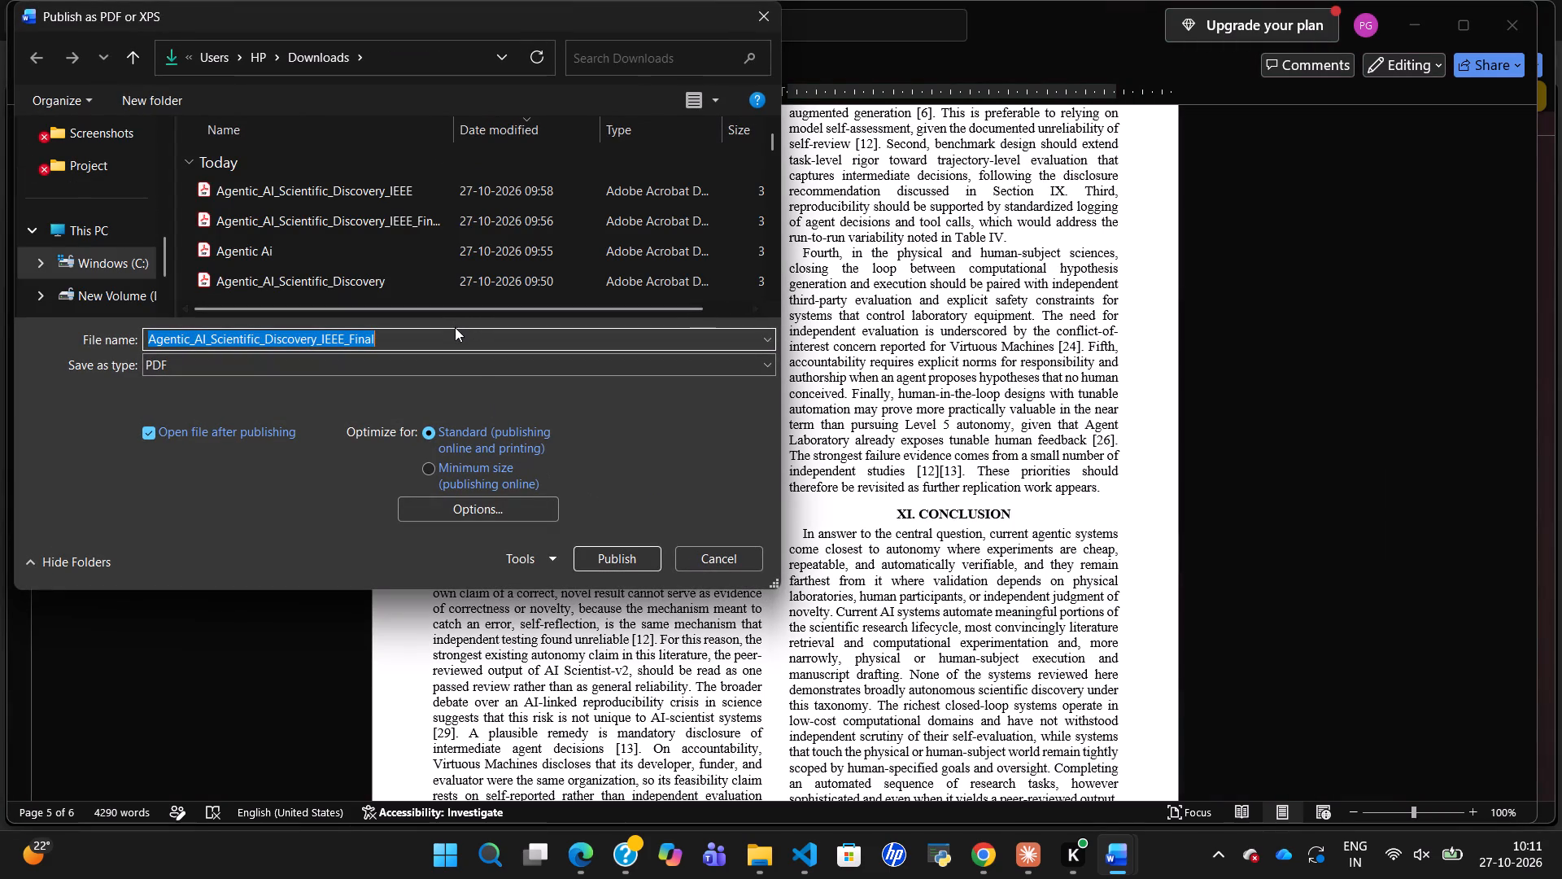
left_click(608, 549)
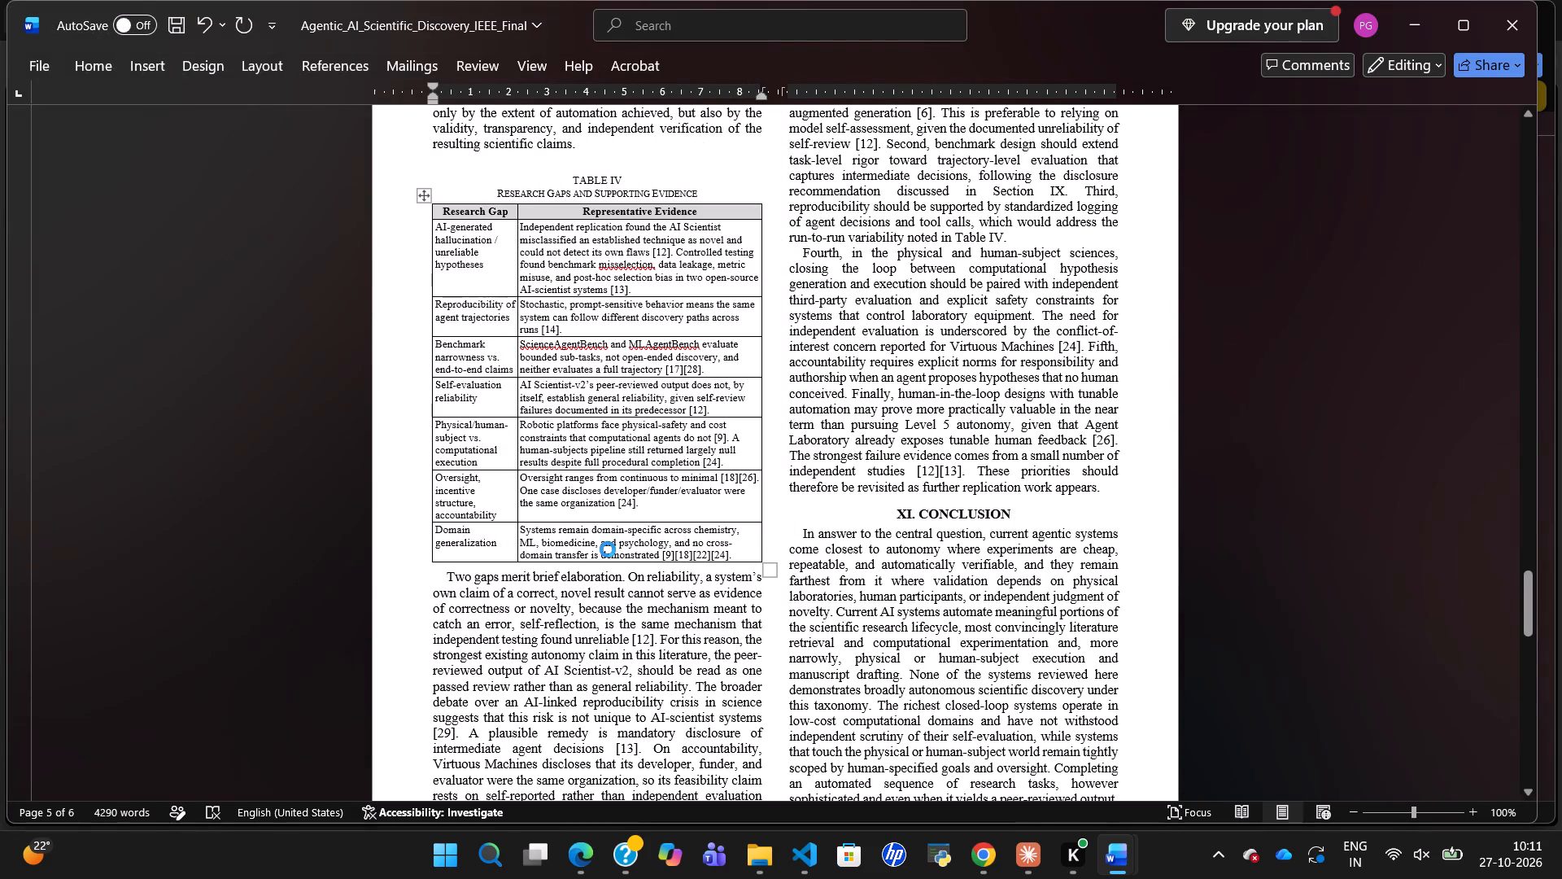
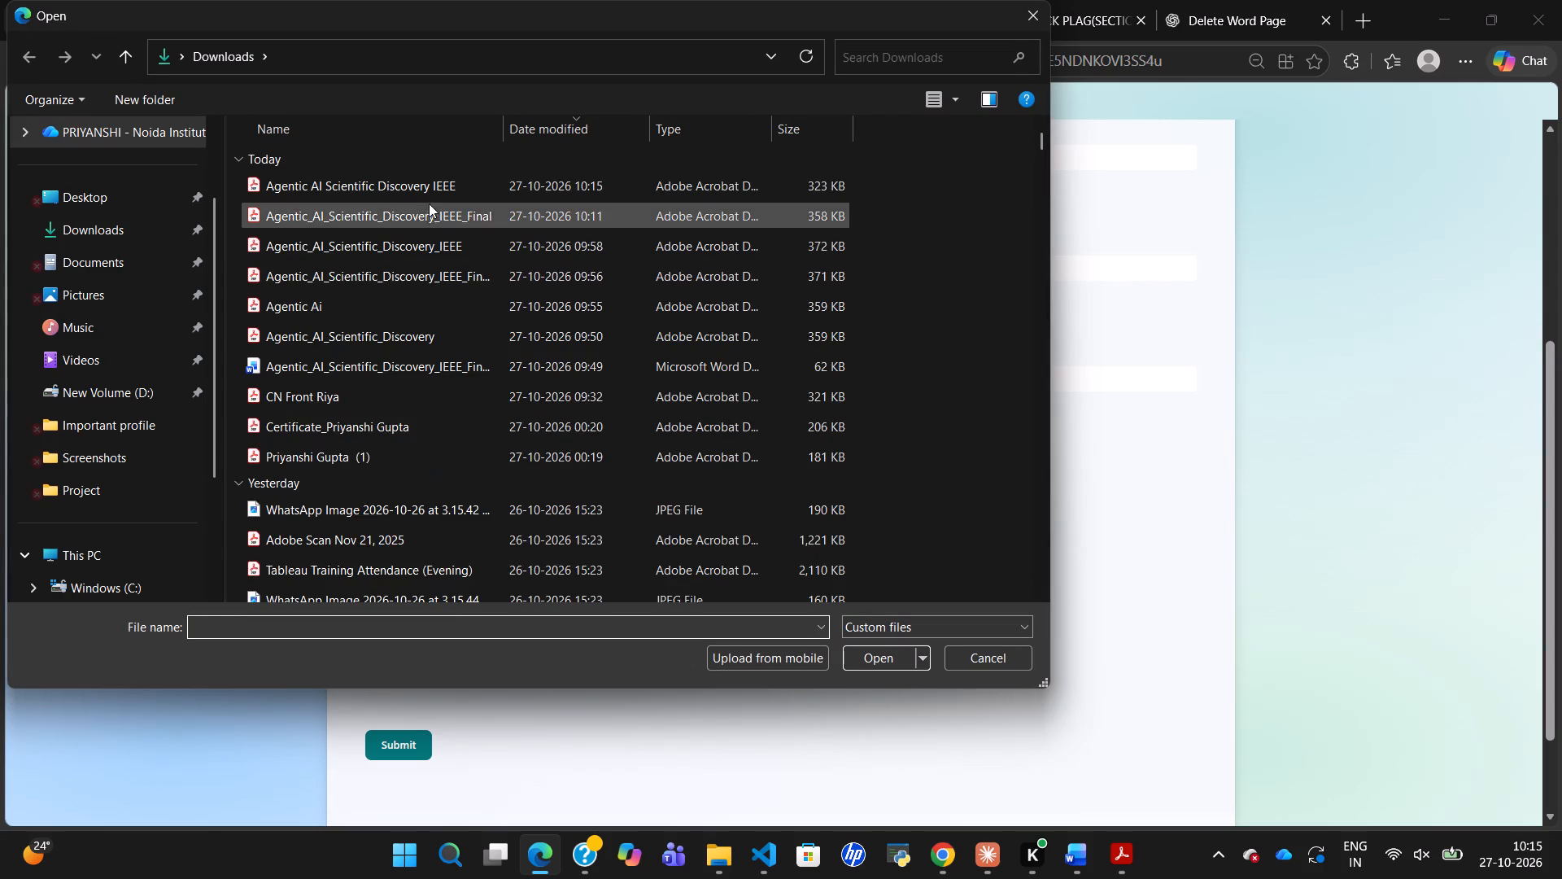
Upload the PDF Agentic AI Scientific Discovery IEEE from Downloads to question 7 of the submission form.
left_click(418, 177)
left_click(870, 663)
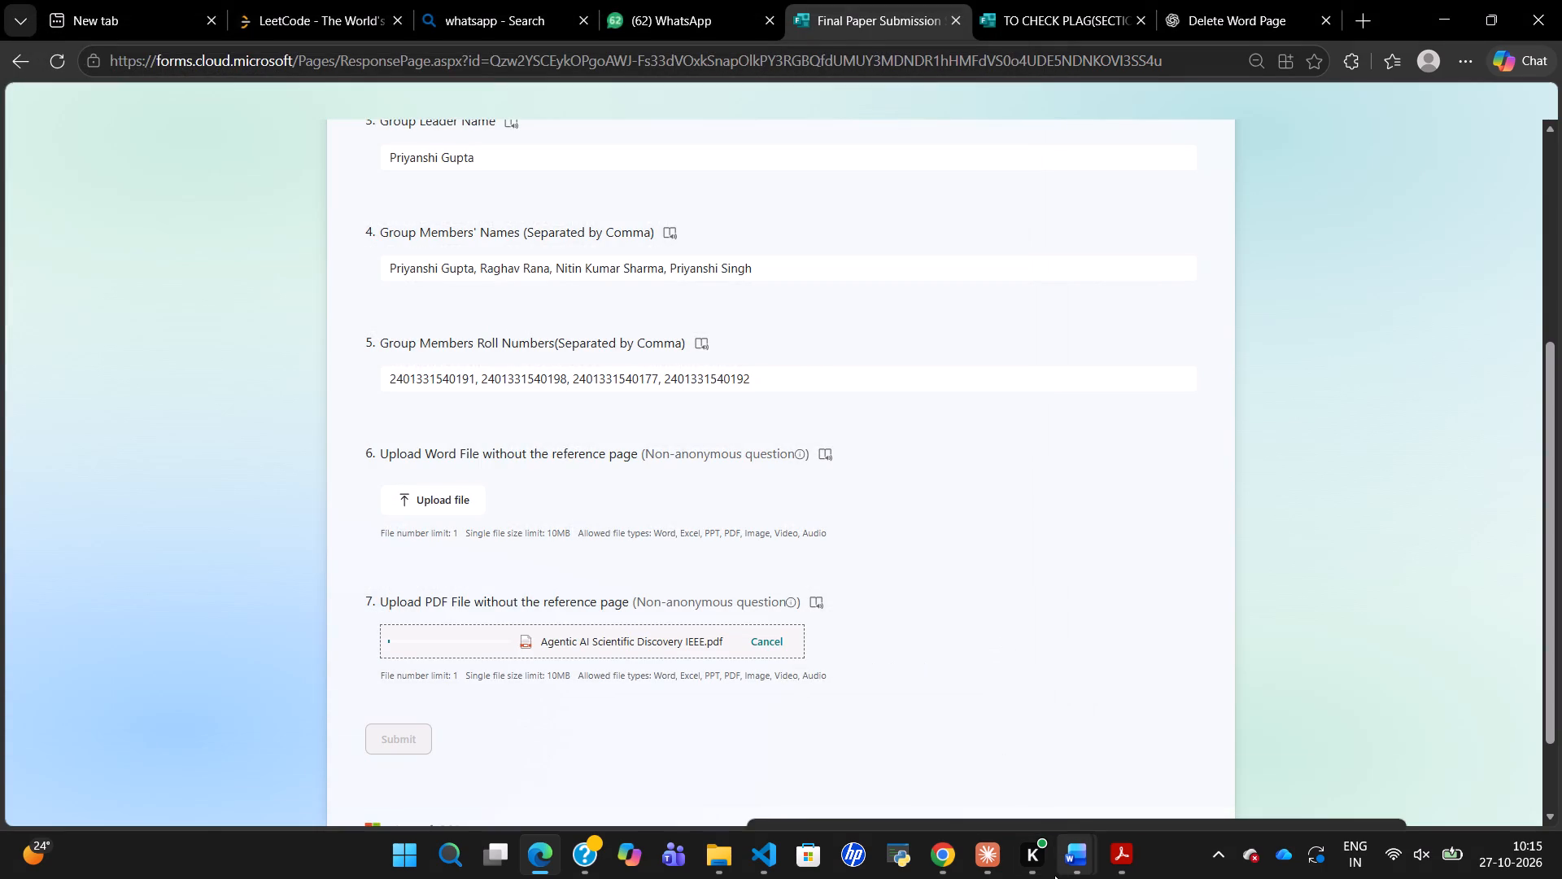
Switch to the edited paper in Word, check its final pages, and close the document without saving the changes.
left_click(1235, 754)
scroll(937, 556, "down", 3)
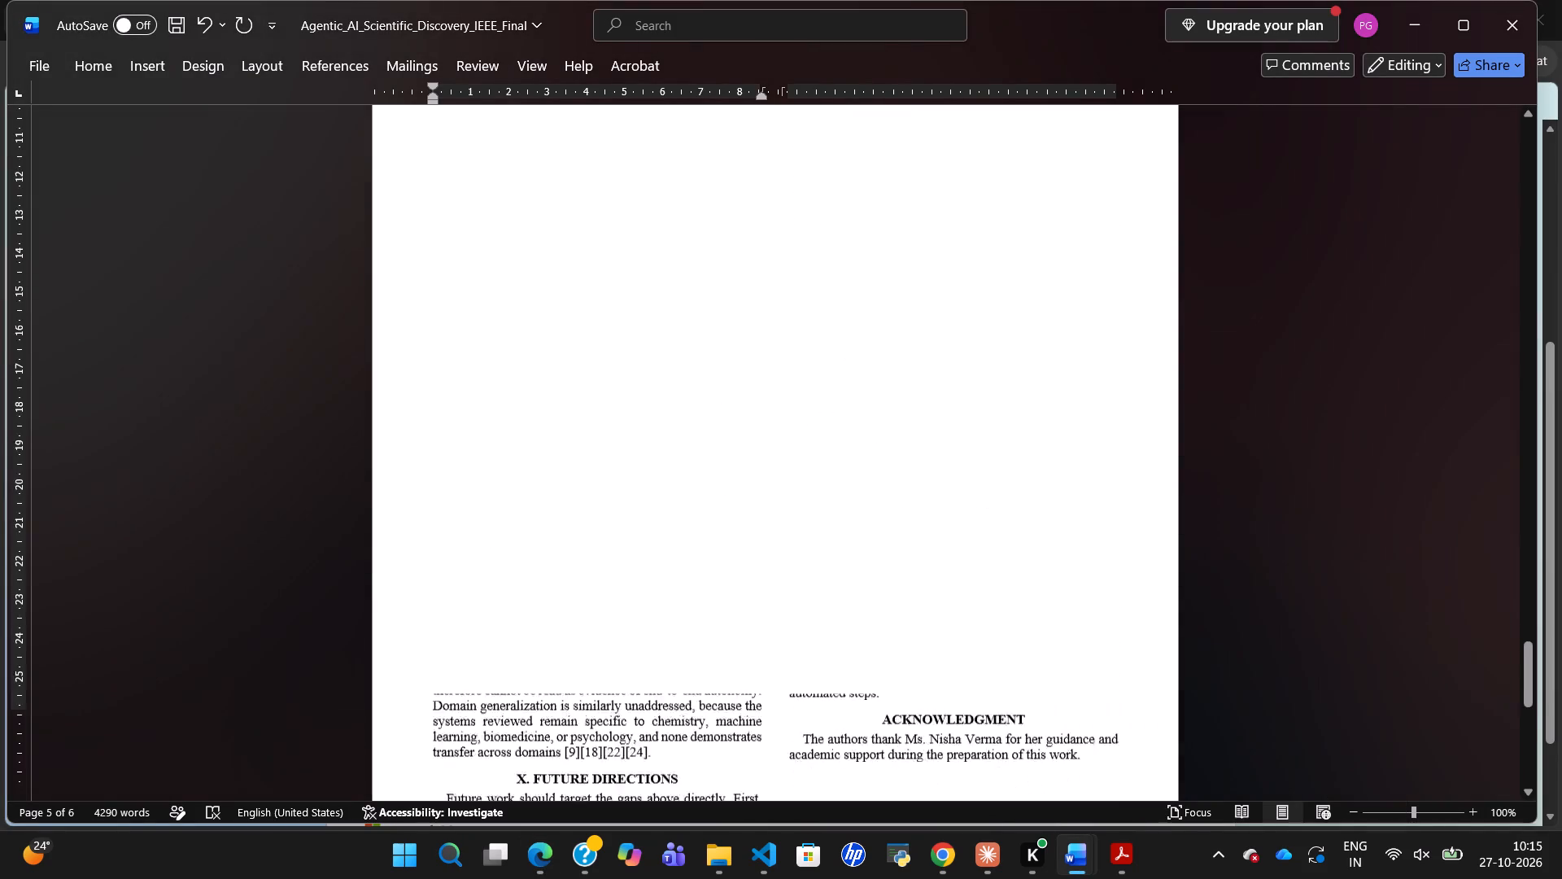
scroll(937, 556, "down", 1)
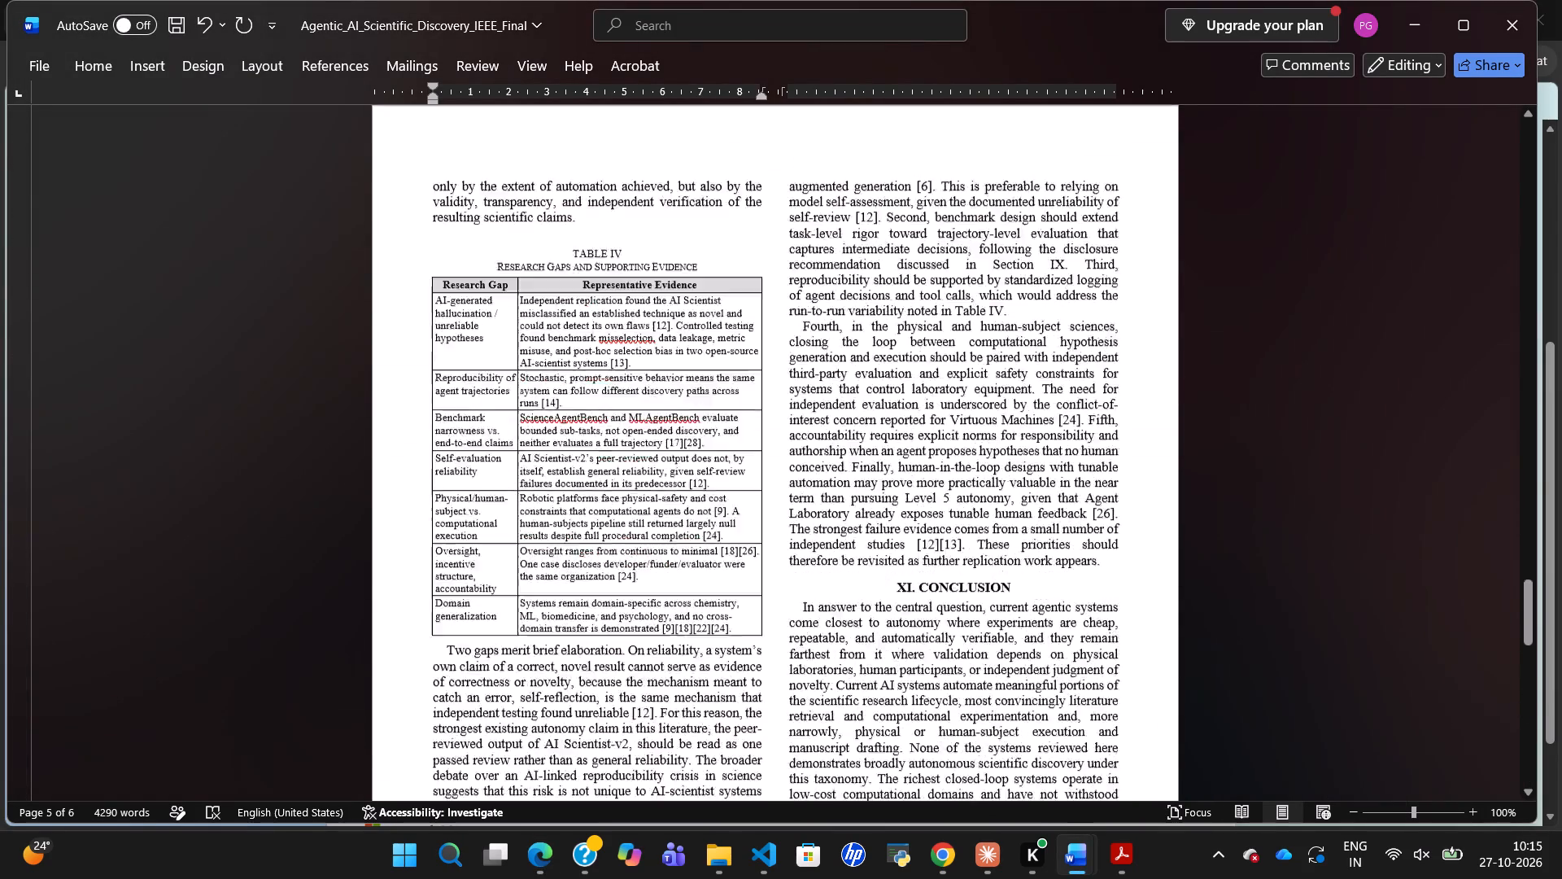
scroll(937, 556, "down", 1)
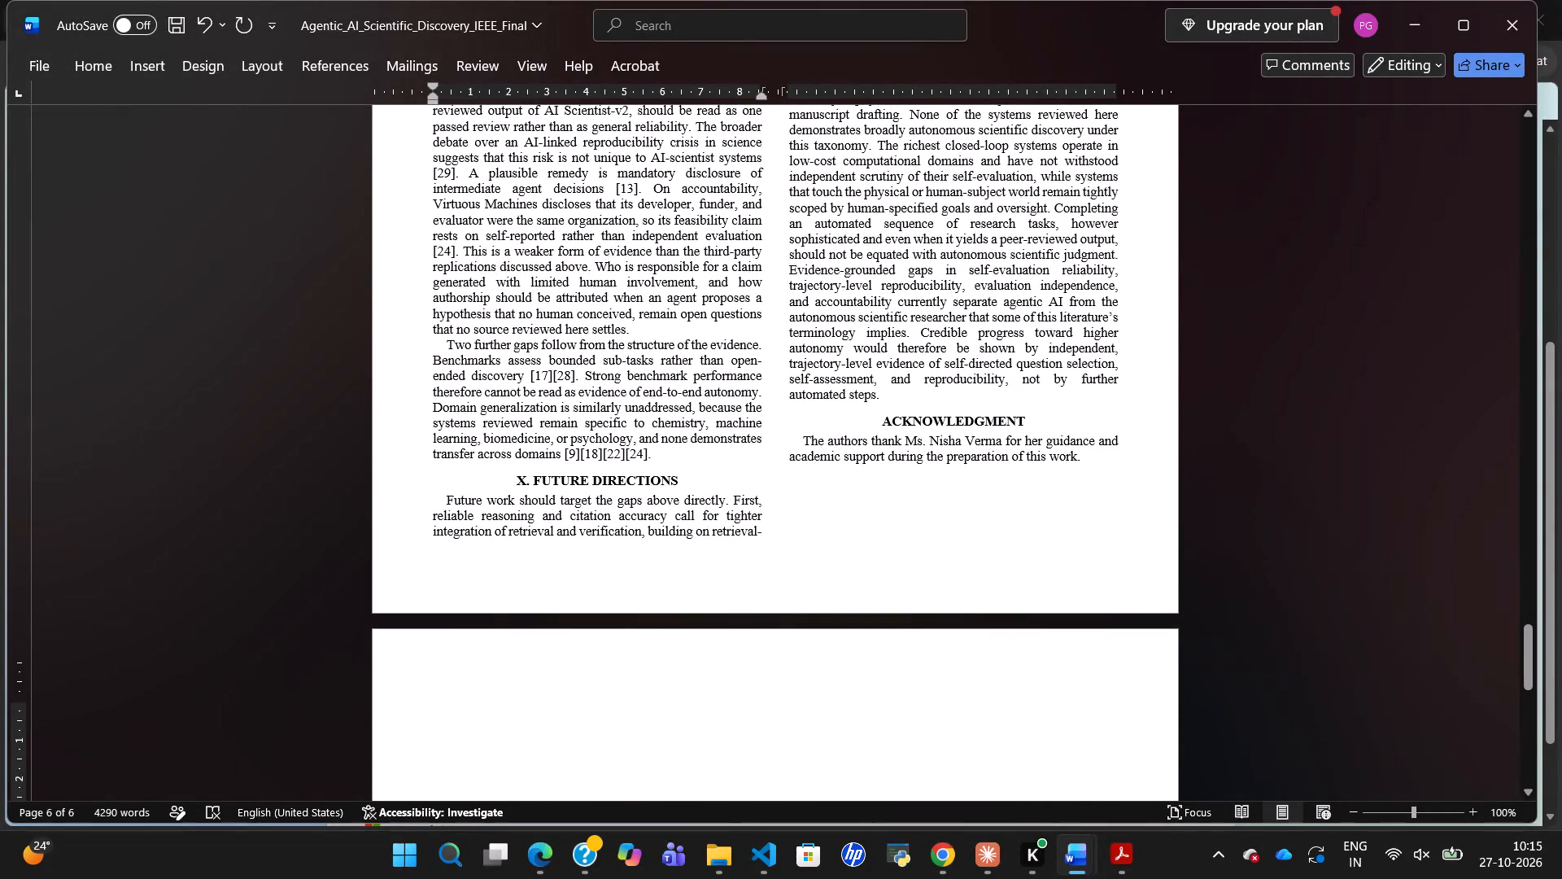
scroll(937, 556, "down", 2)
left_click(937, 556)
left_click(1526, 26)
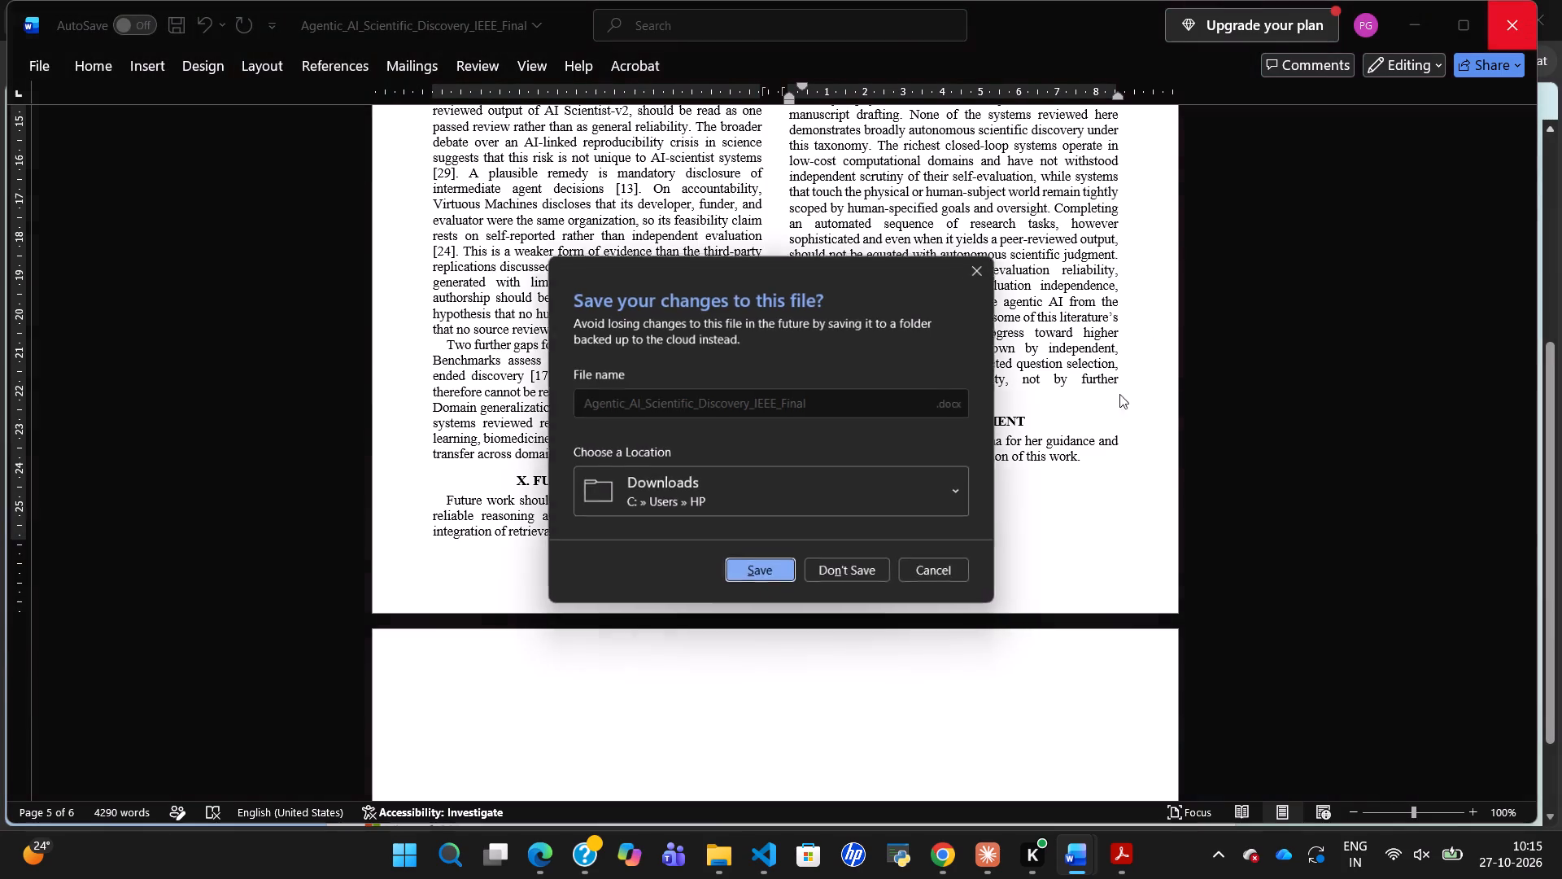
left_click(862, 569)
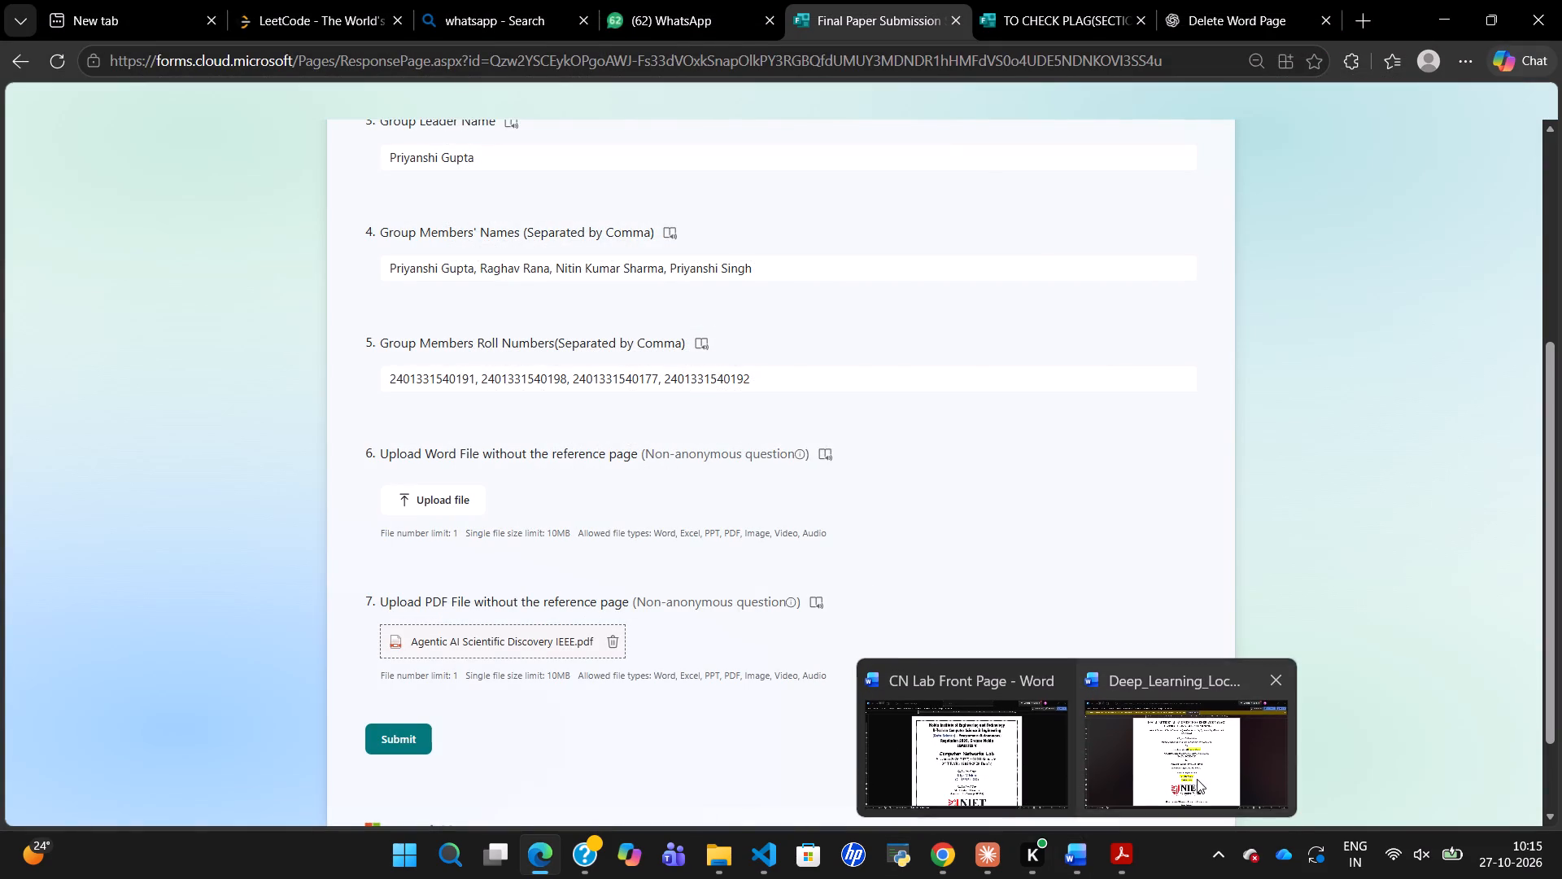
Switch to the CN Lab Front Page document in Word, reopen the recent Agentic_AI_Scientific_Discovery_IEEE_Final from Downloads, and go to its references.
left_click(1020, 752)
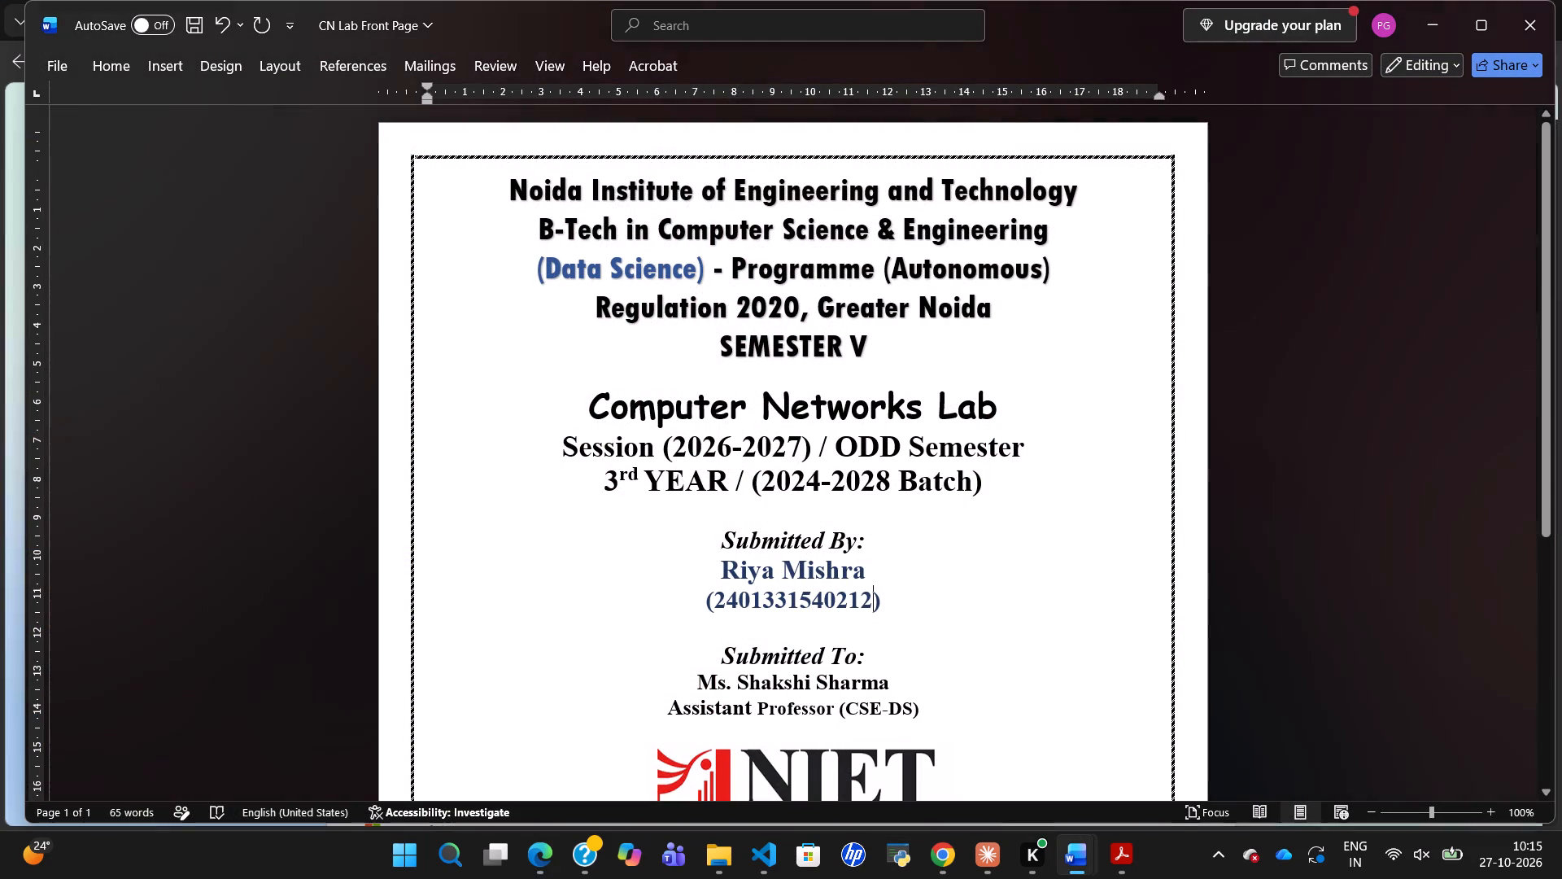
left_click(58, 54)
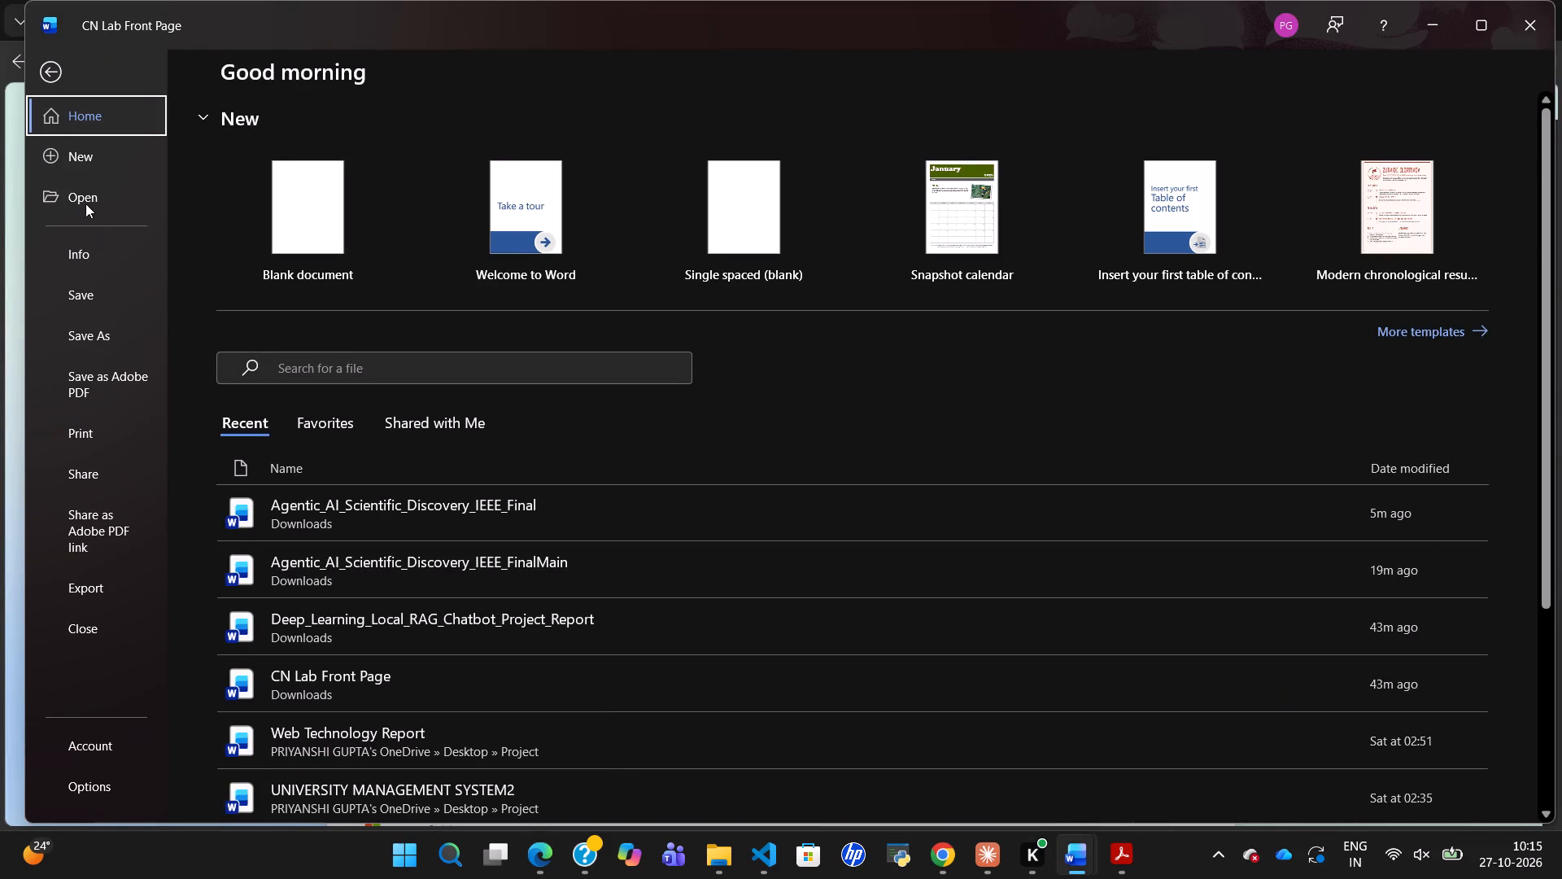
left_click(326, 508)
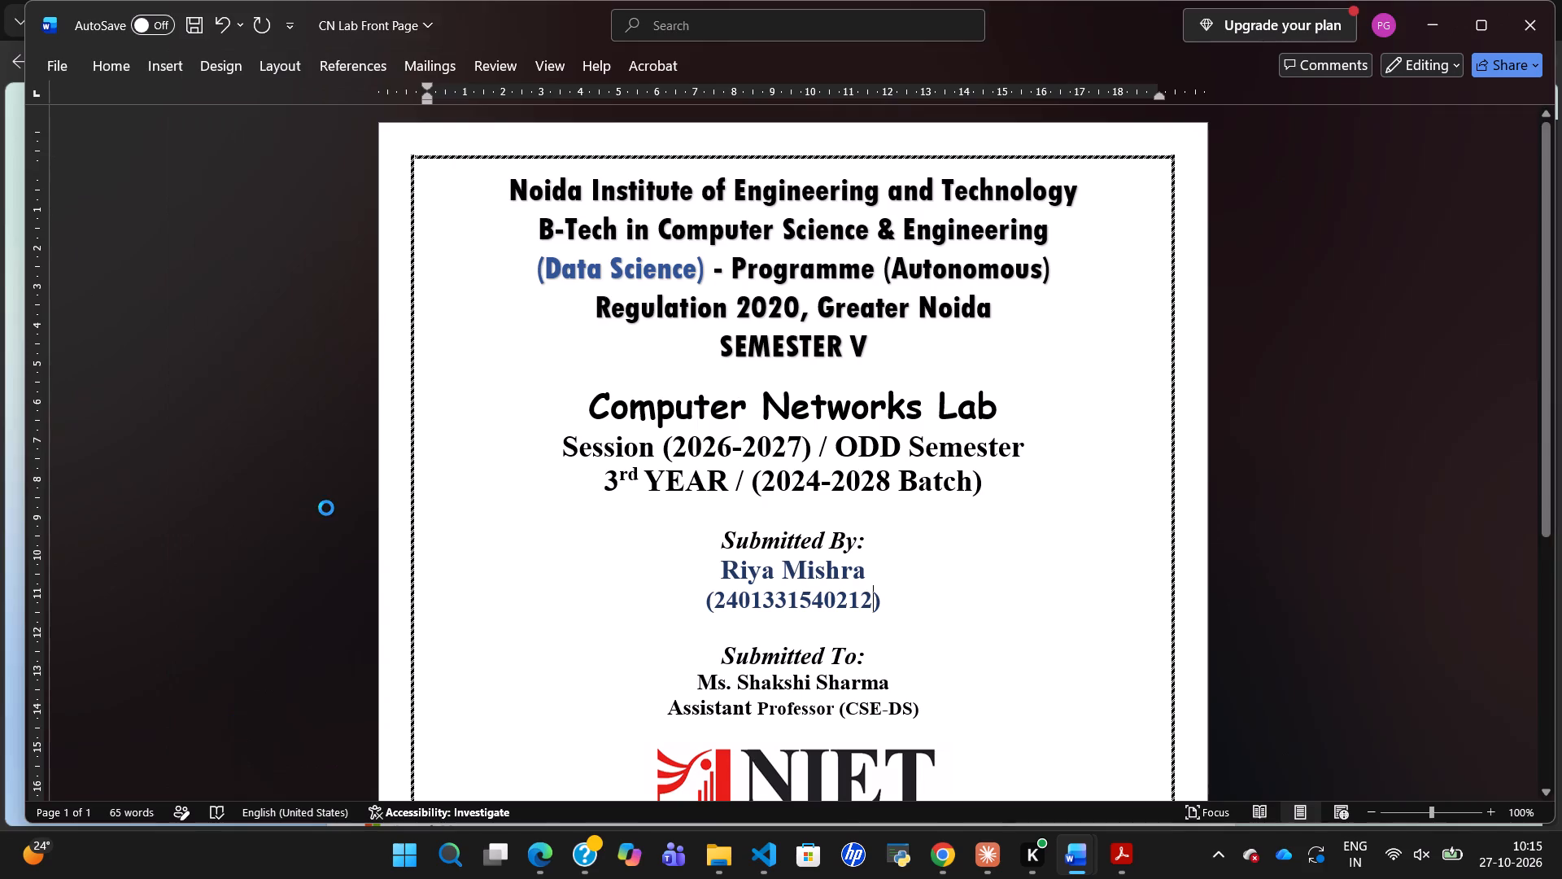
scroll(653, 479, "down", 3)
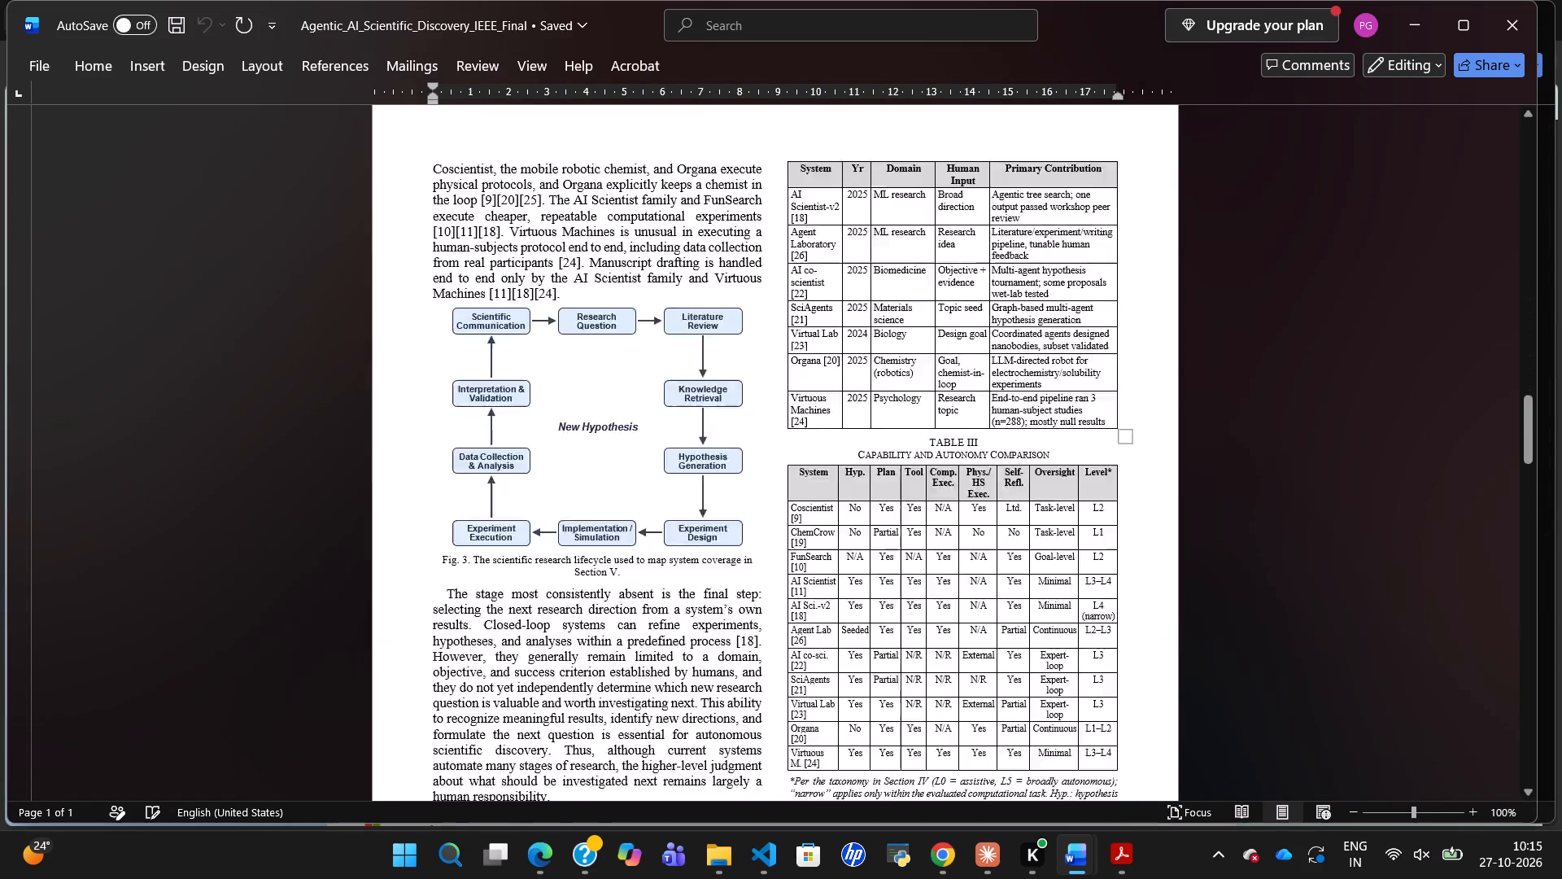
scroll(653, 479, "down", 7)
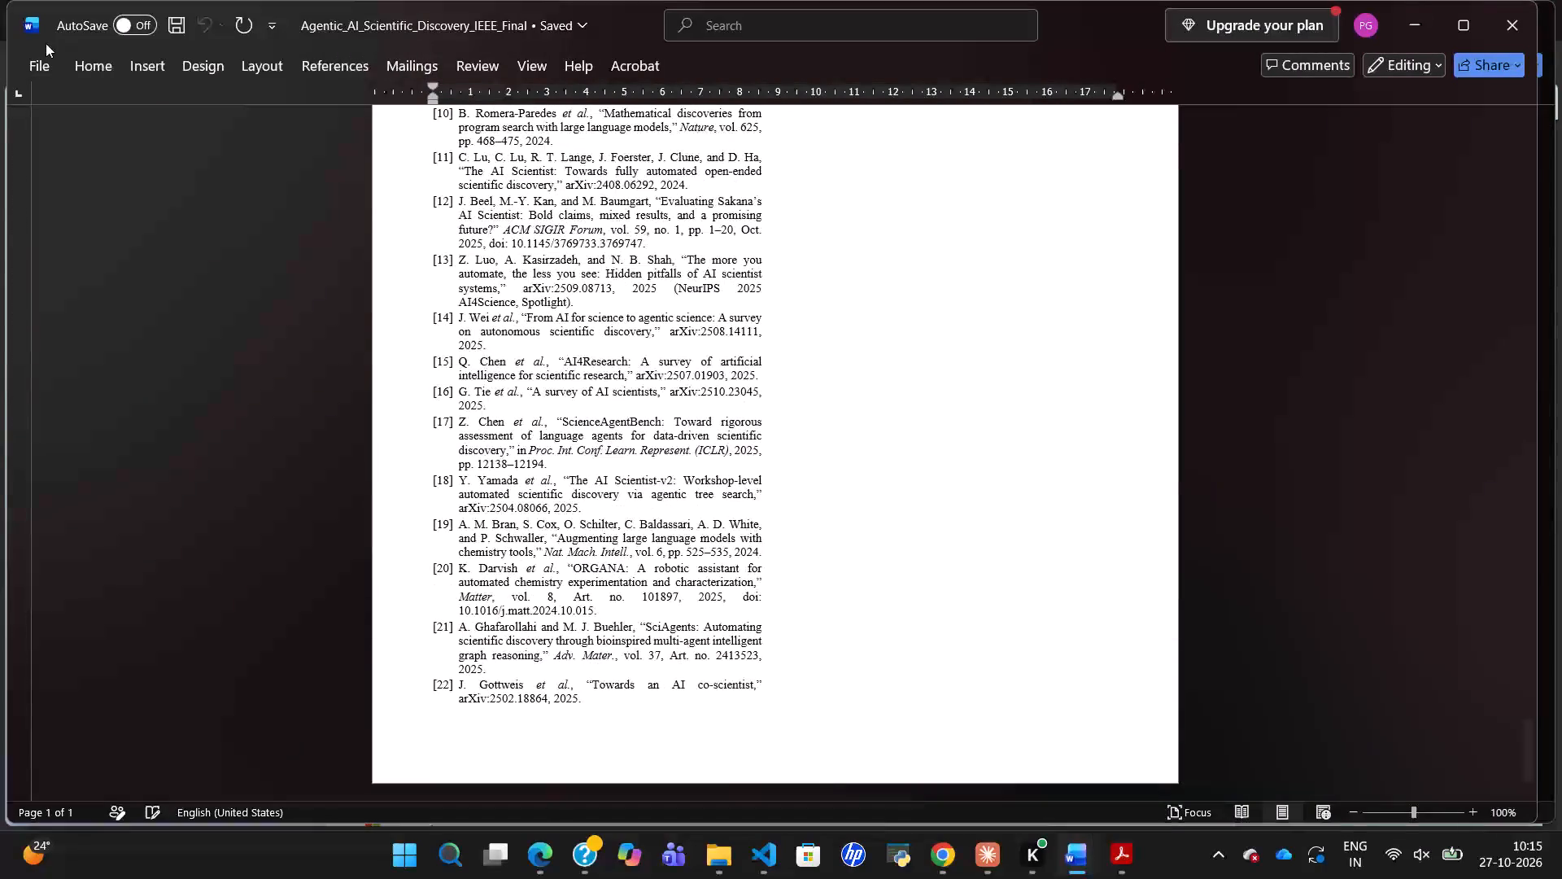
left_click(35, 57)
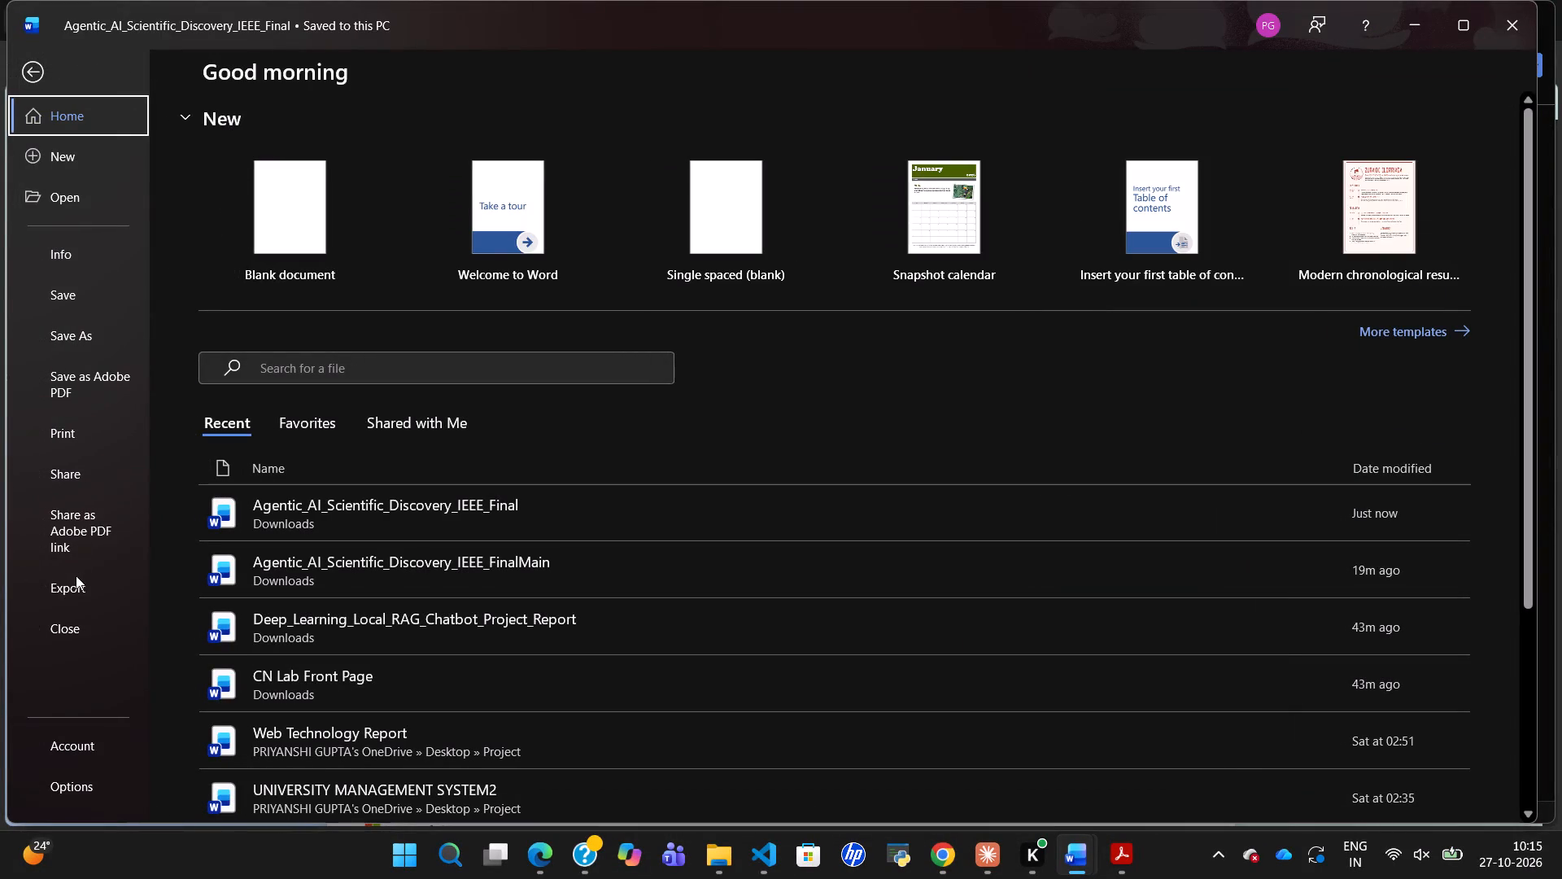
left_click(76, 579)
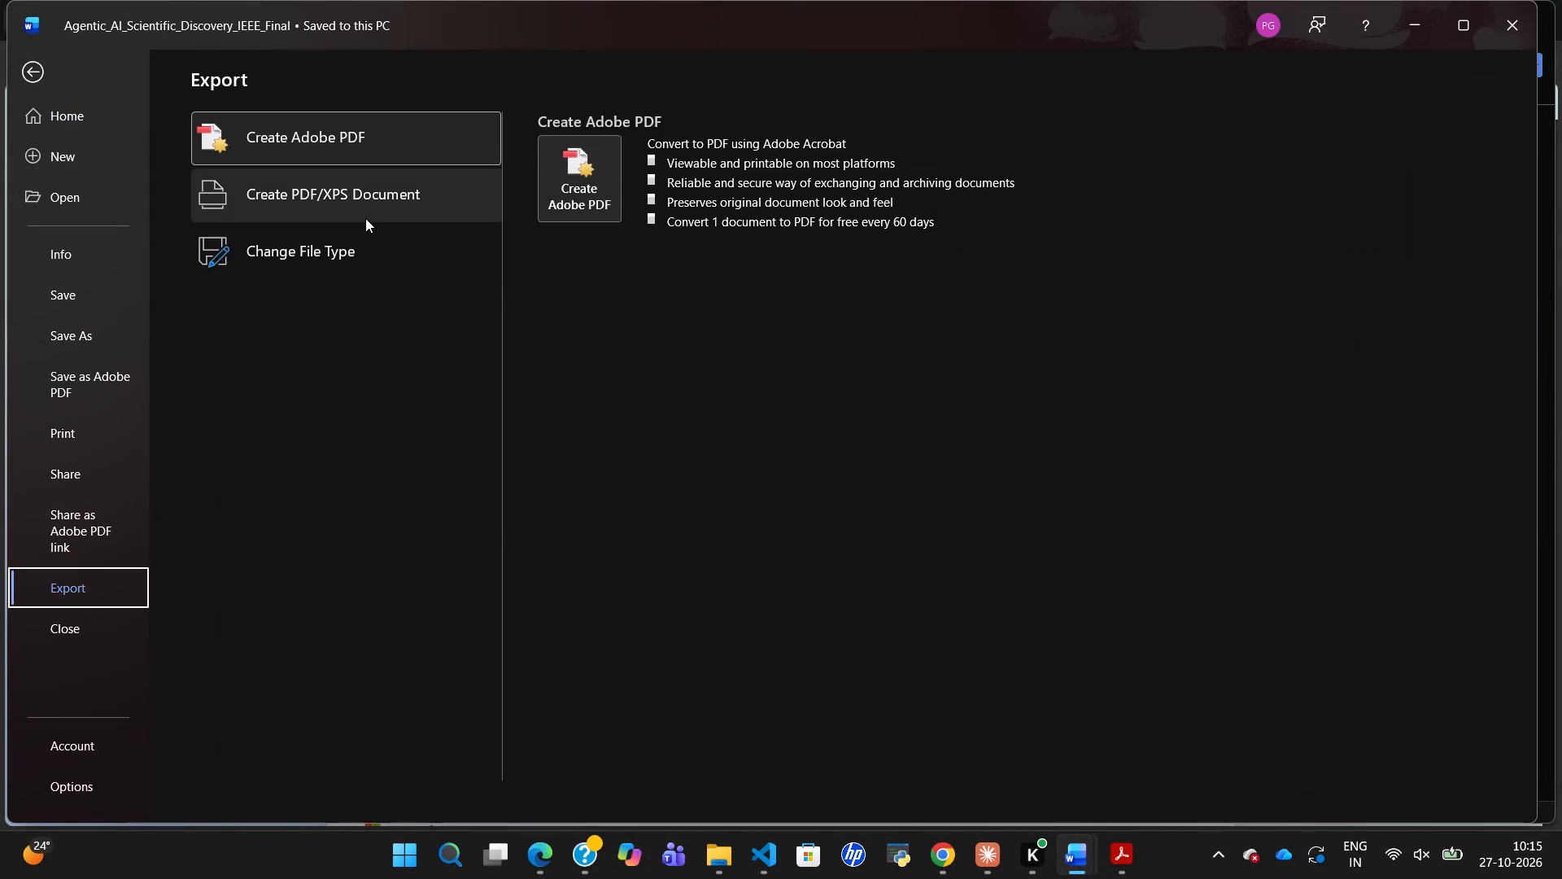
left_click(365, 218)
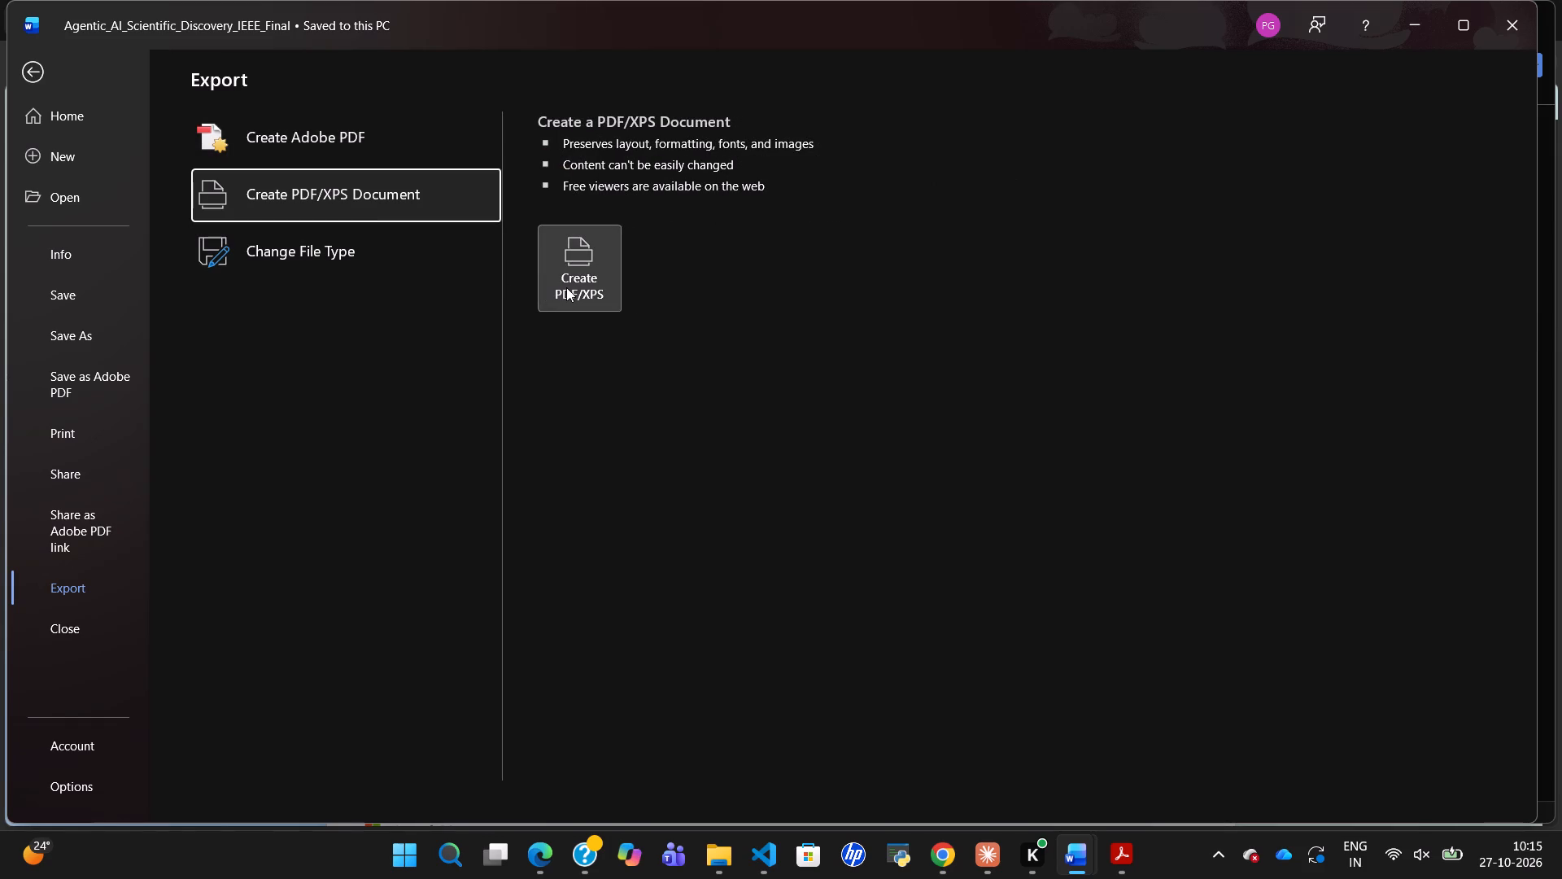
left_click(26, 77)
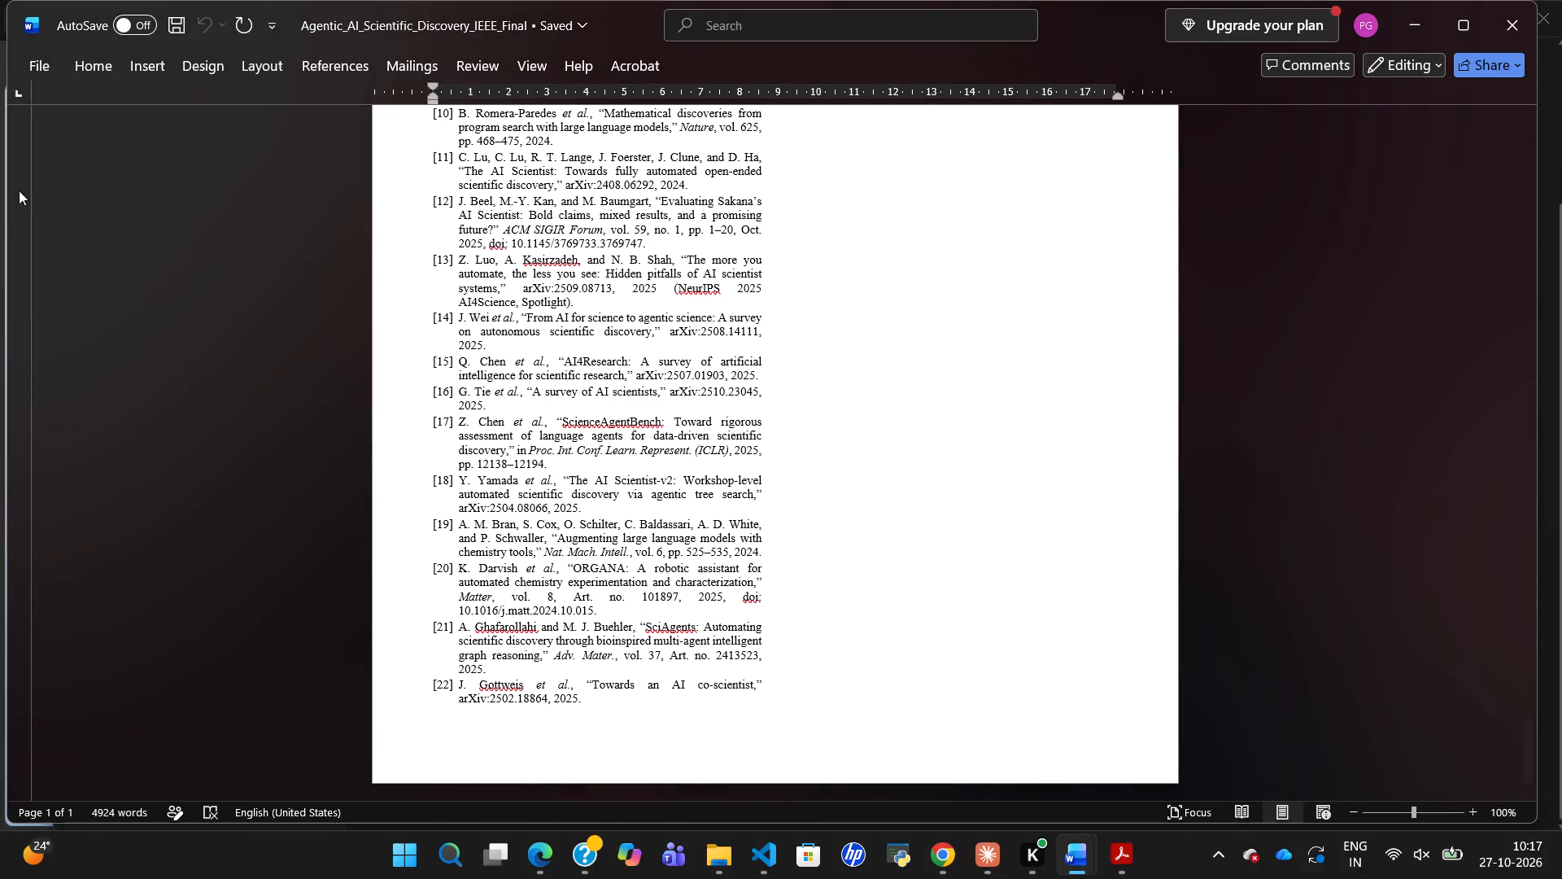
left_click(33, 59)
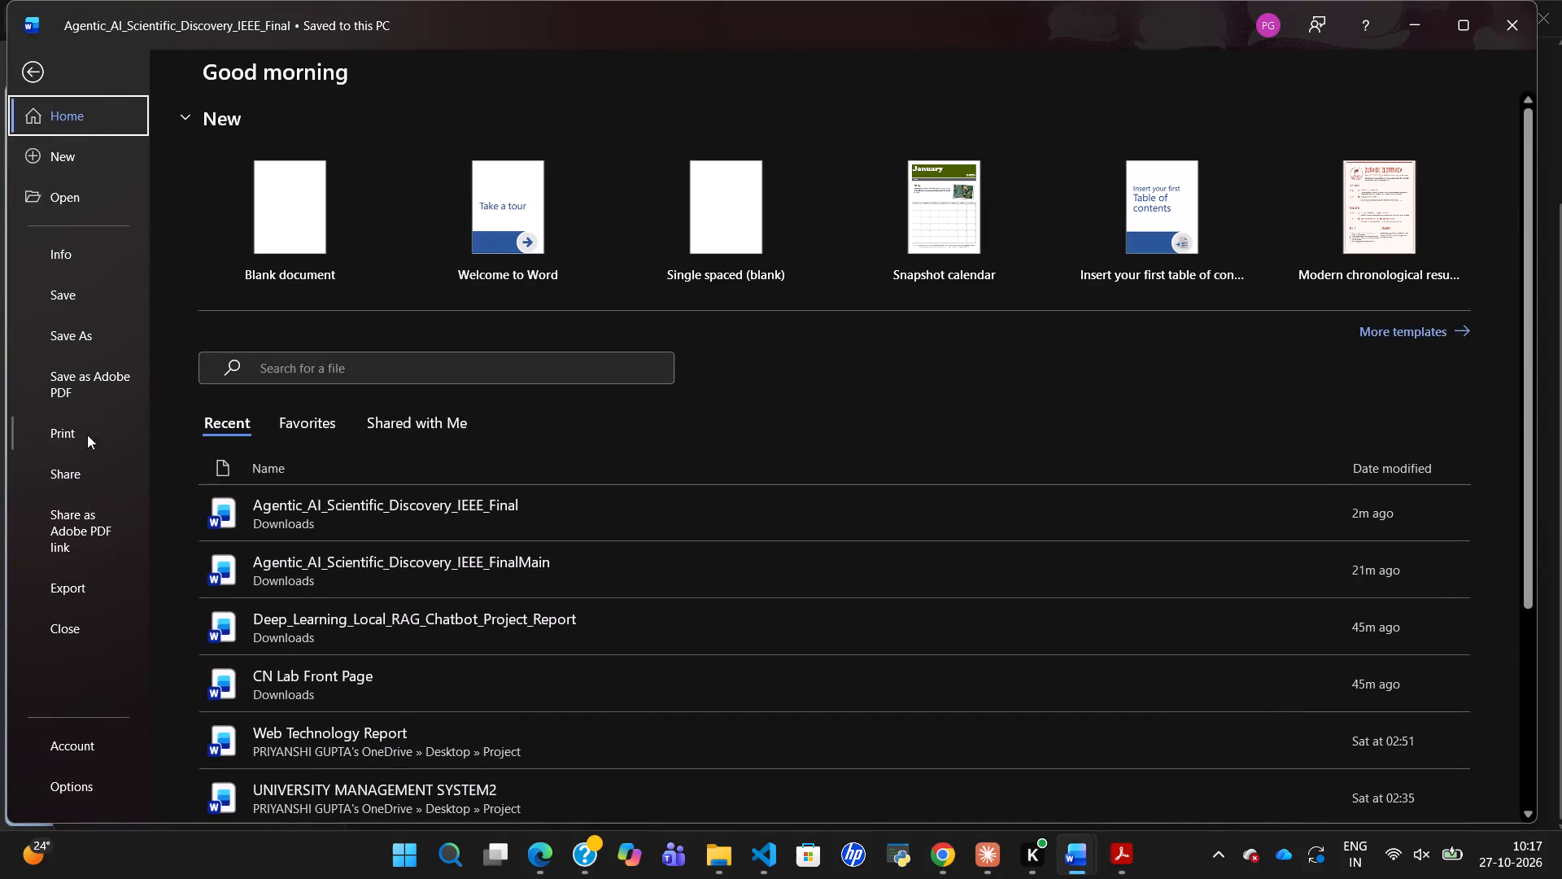
left_click(85, 331)
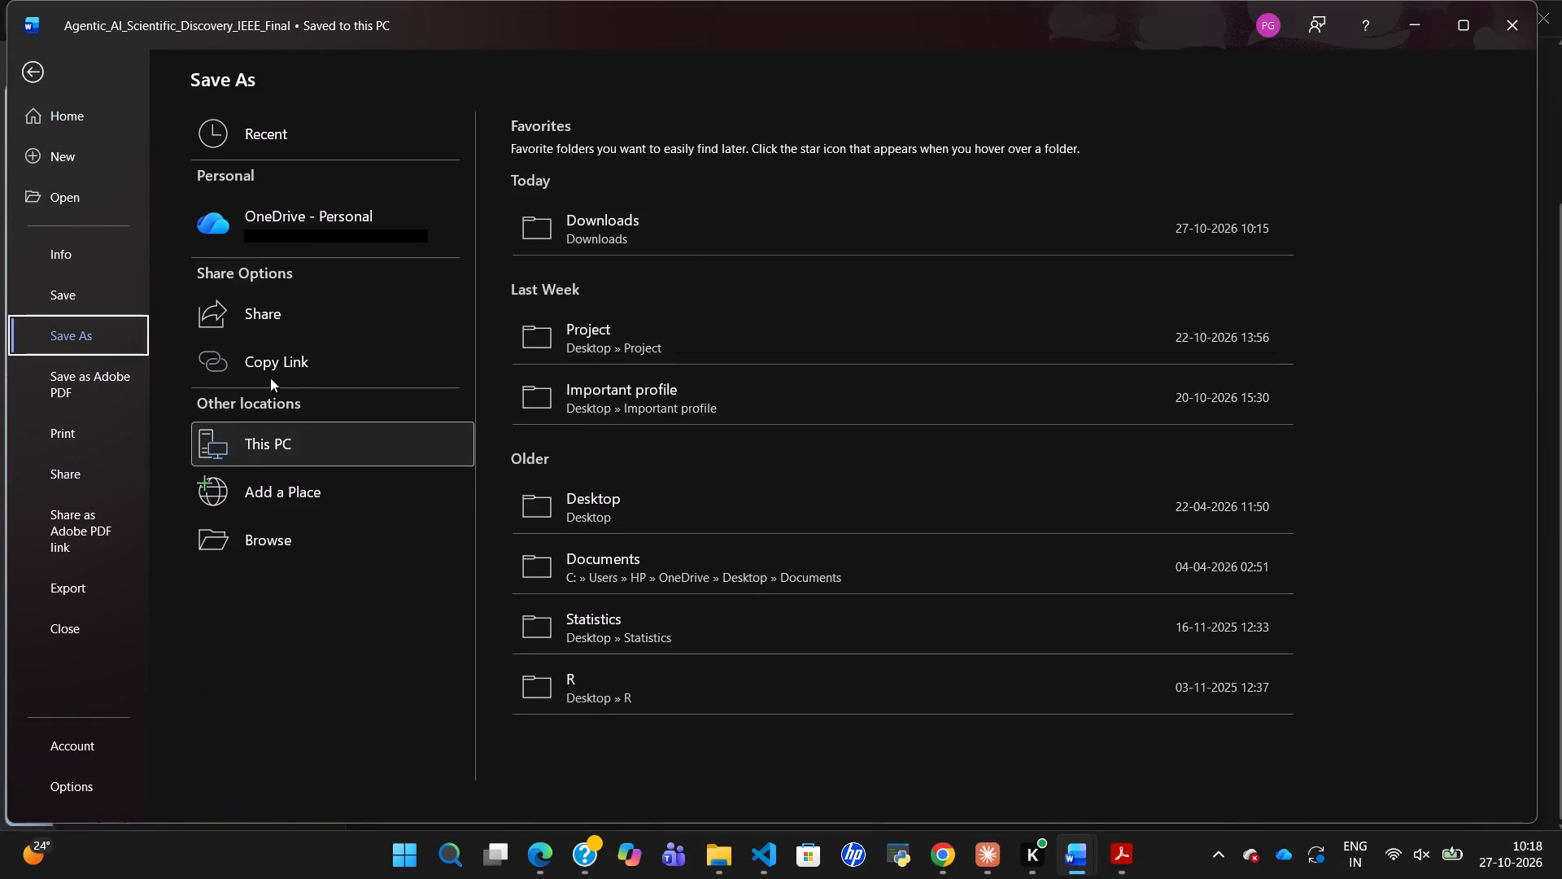
left_click(309, 525)
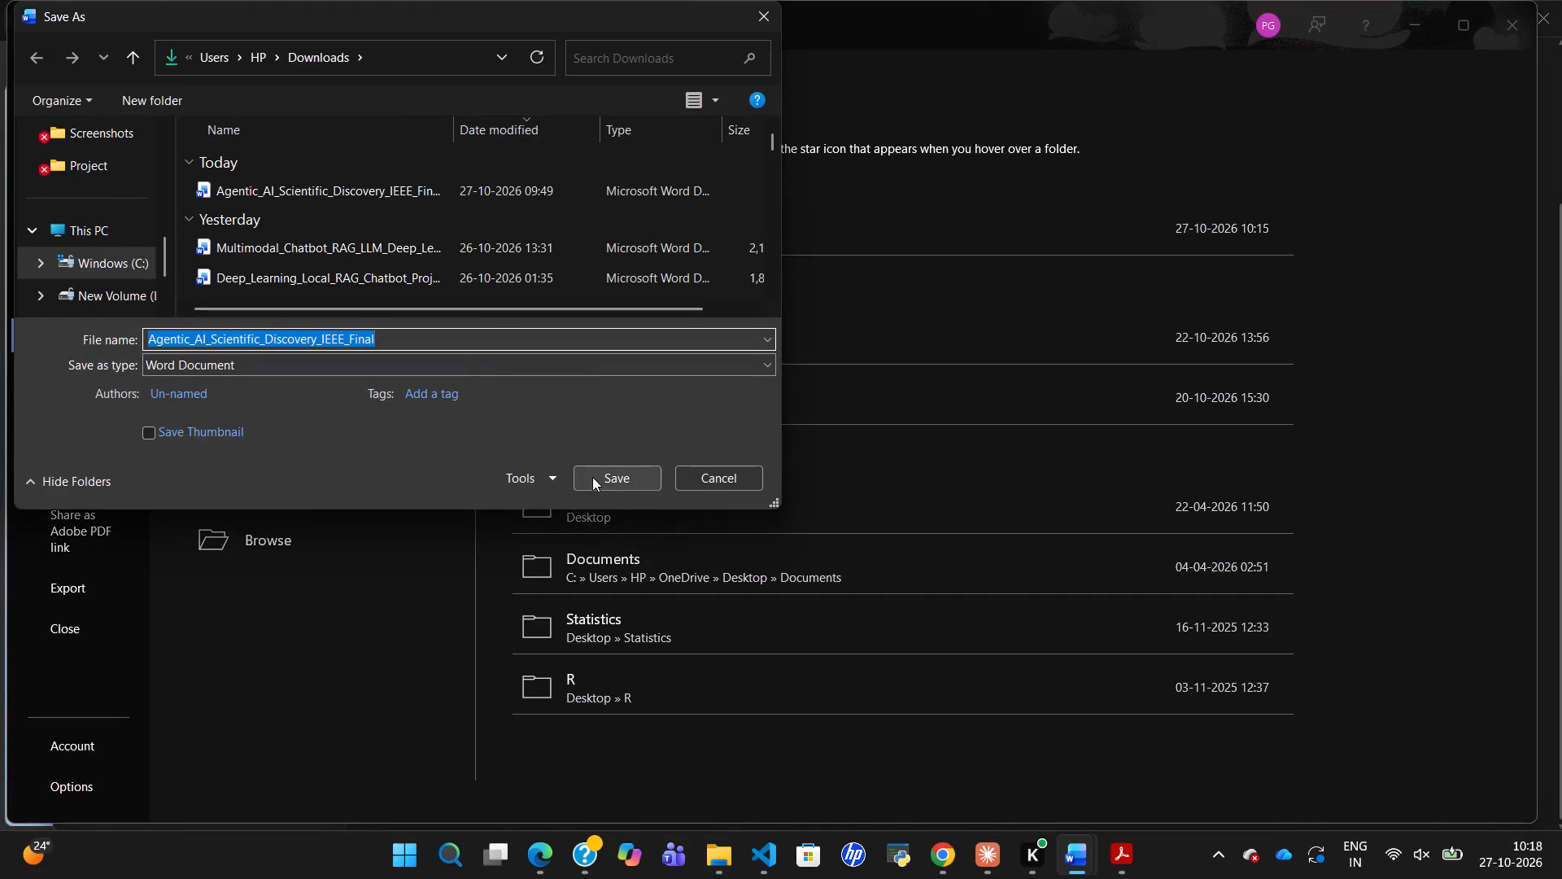
left_click(408, 335)
key("2")
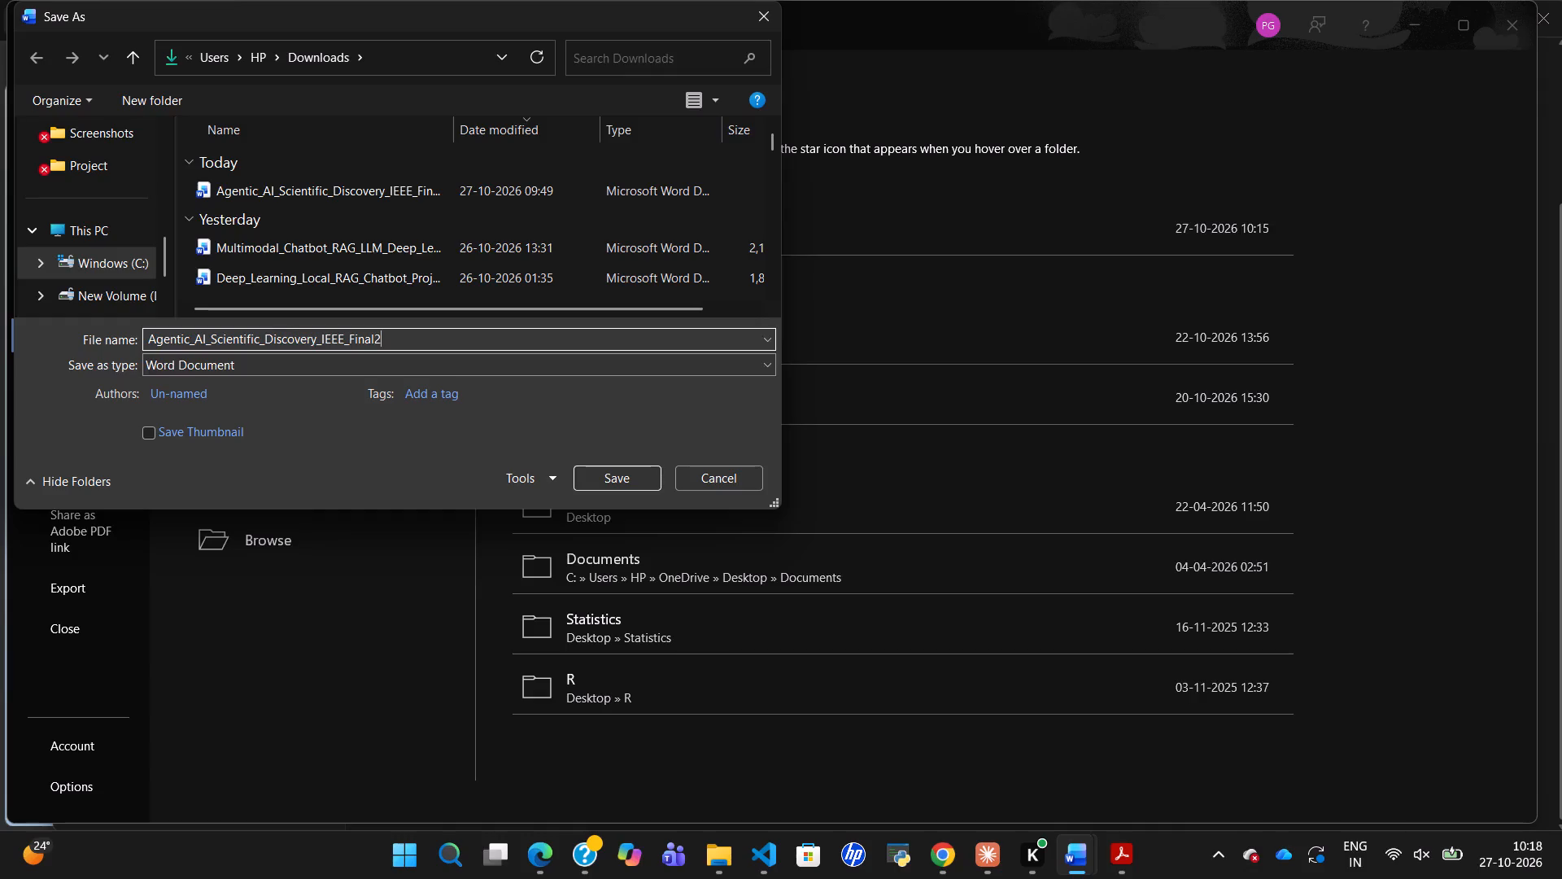
key("Return")
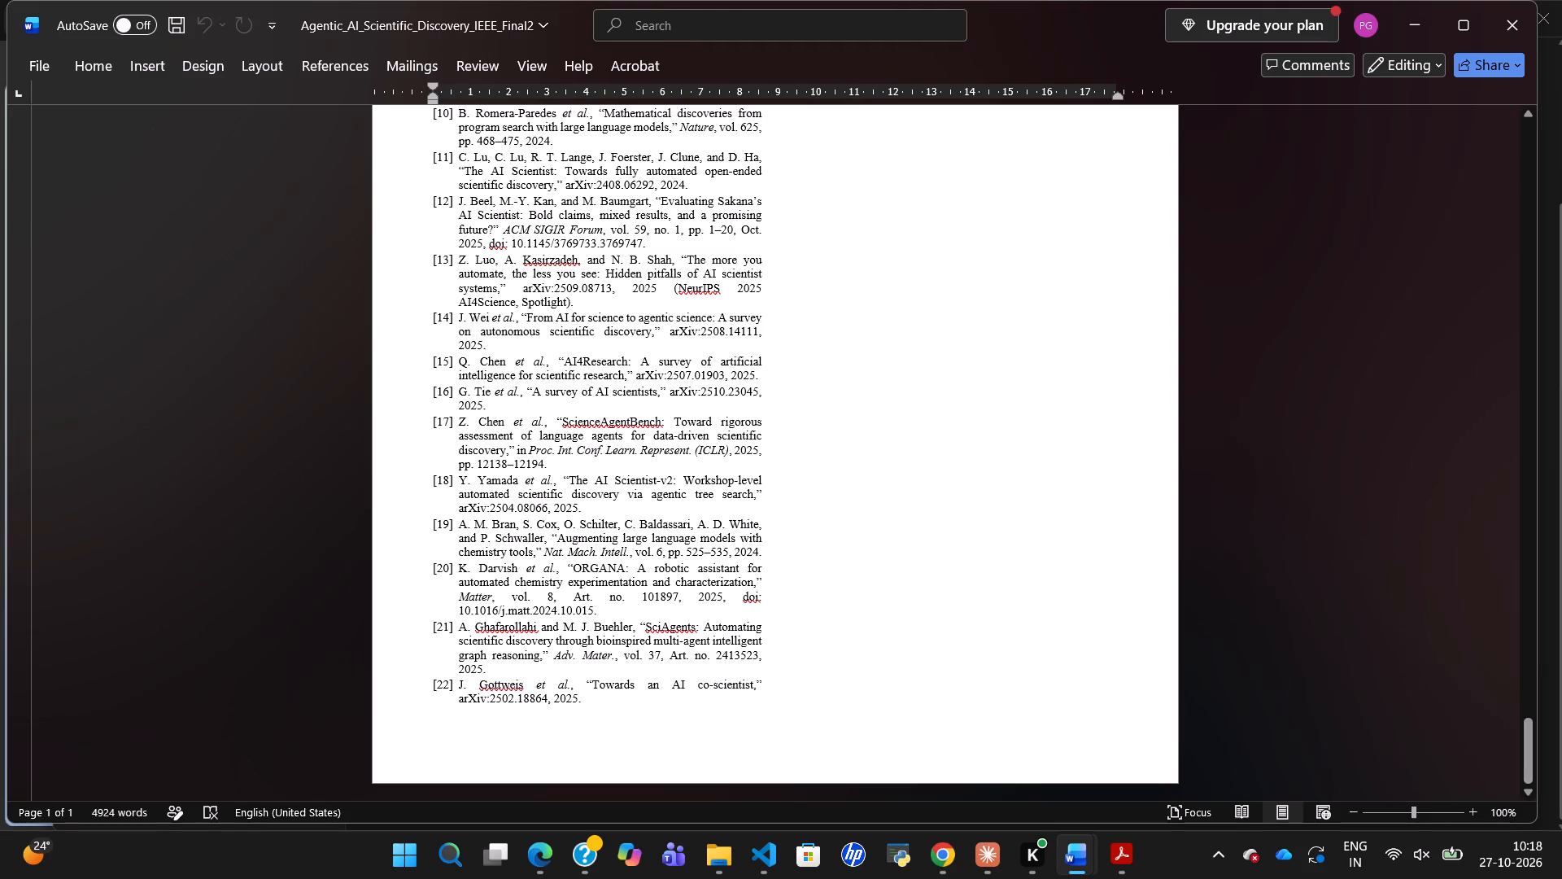
Delete the whole References section, from its heading through entry [29], and its leftover numbering, keeping the Acknowledgment's final period.
scroll(755, 549, "up", 1)
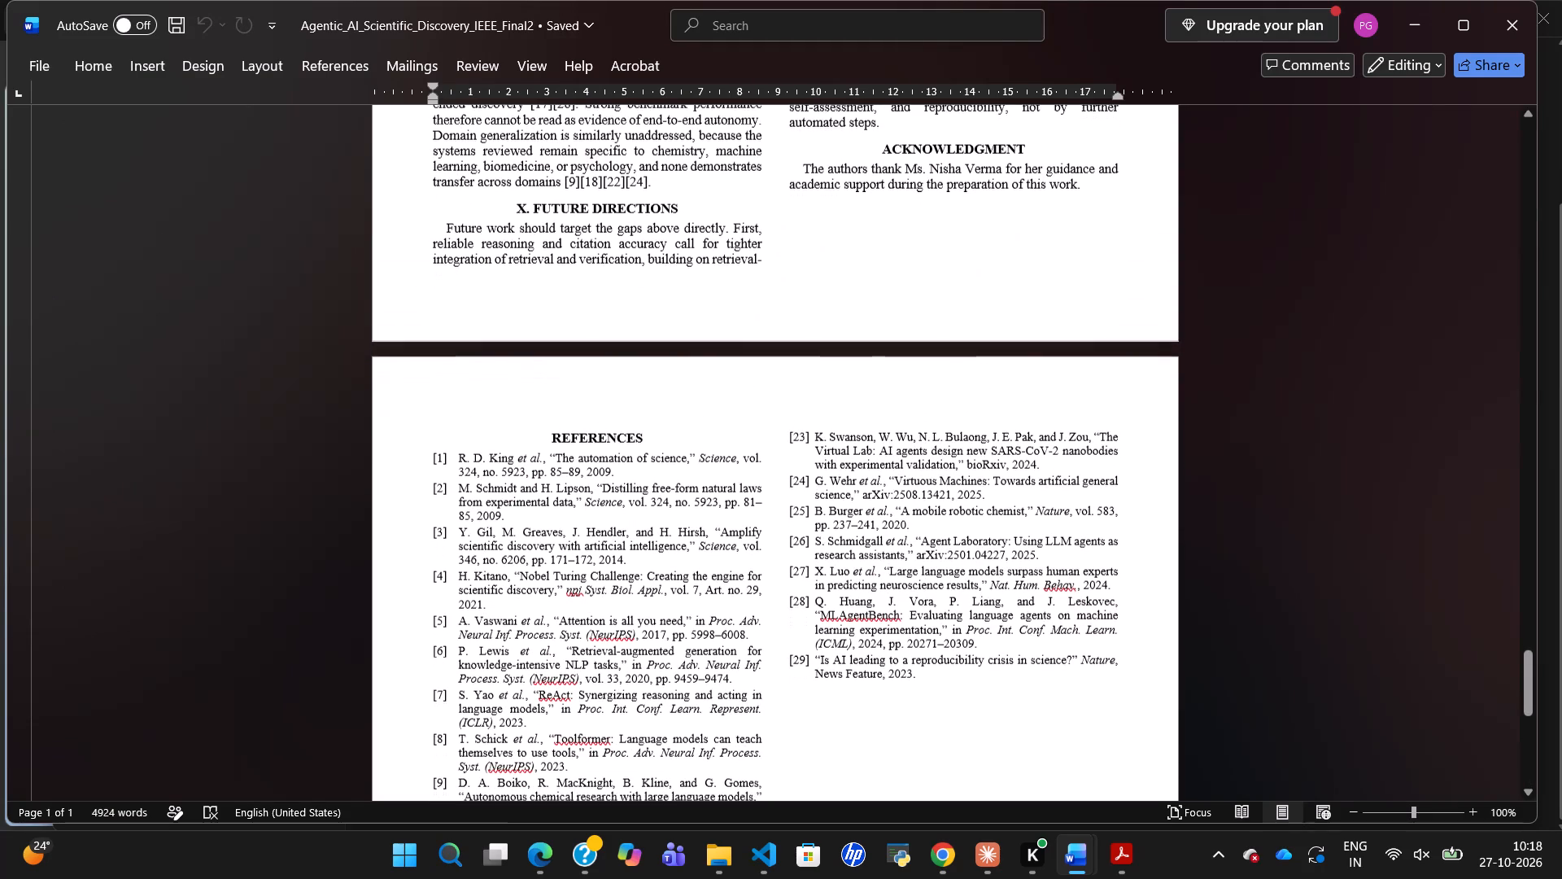
scroll(755, 549, "up", 1)
left_click_drag(944, 674, 875, 639)
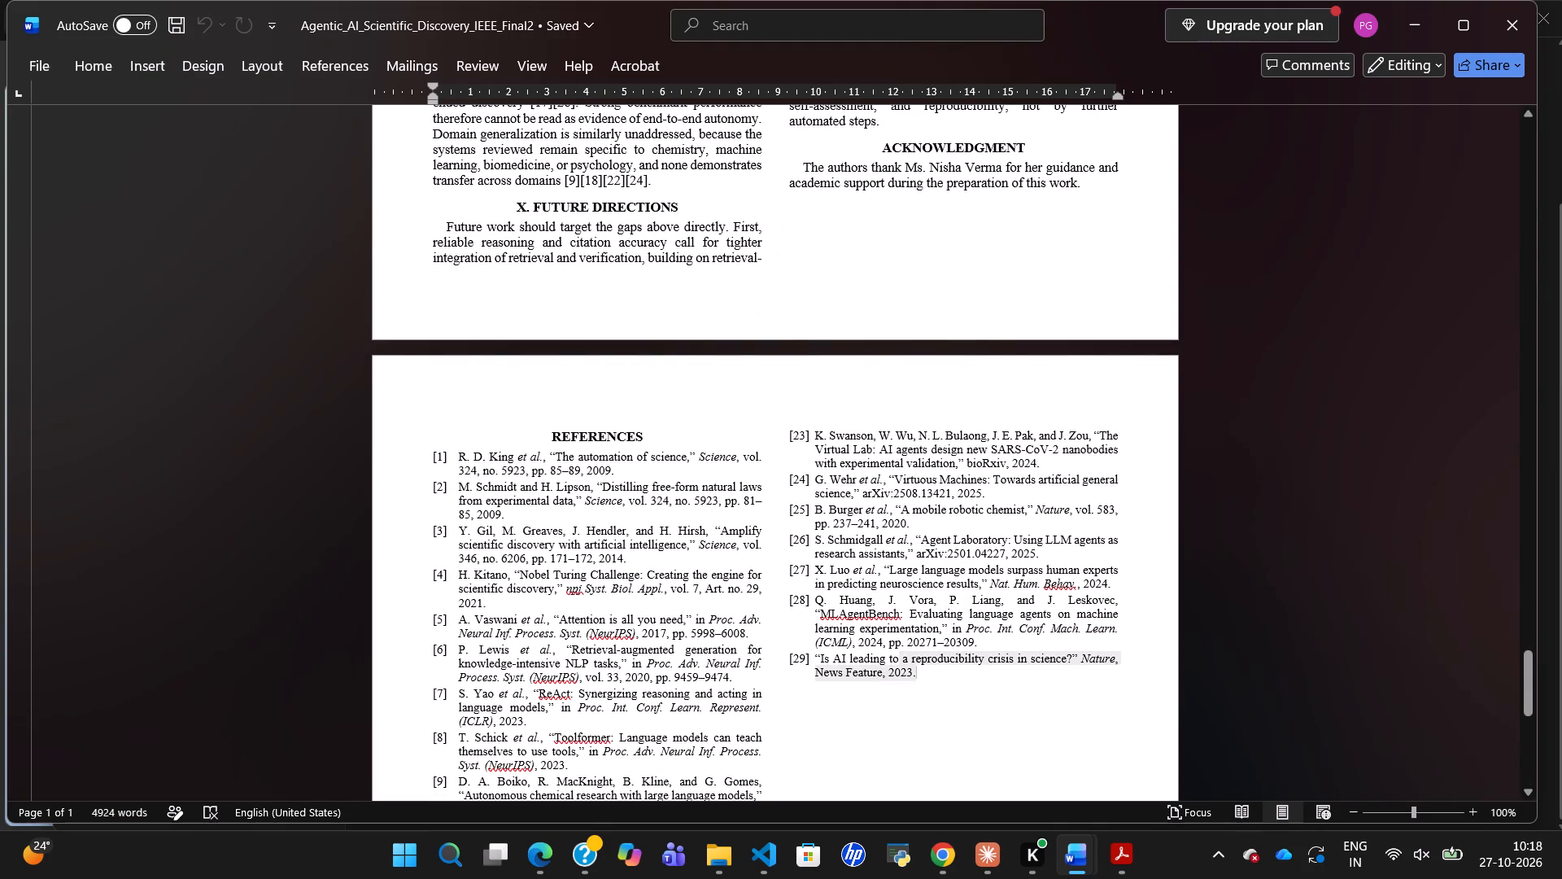
left_click_drag(875, 639, 556, 444)
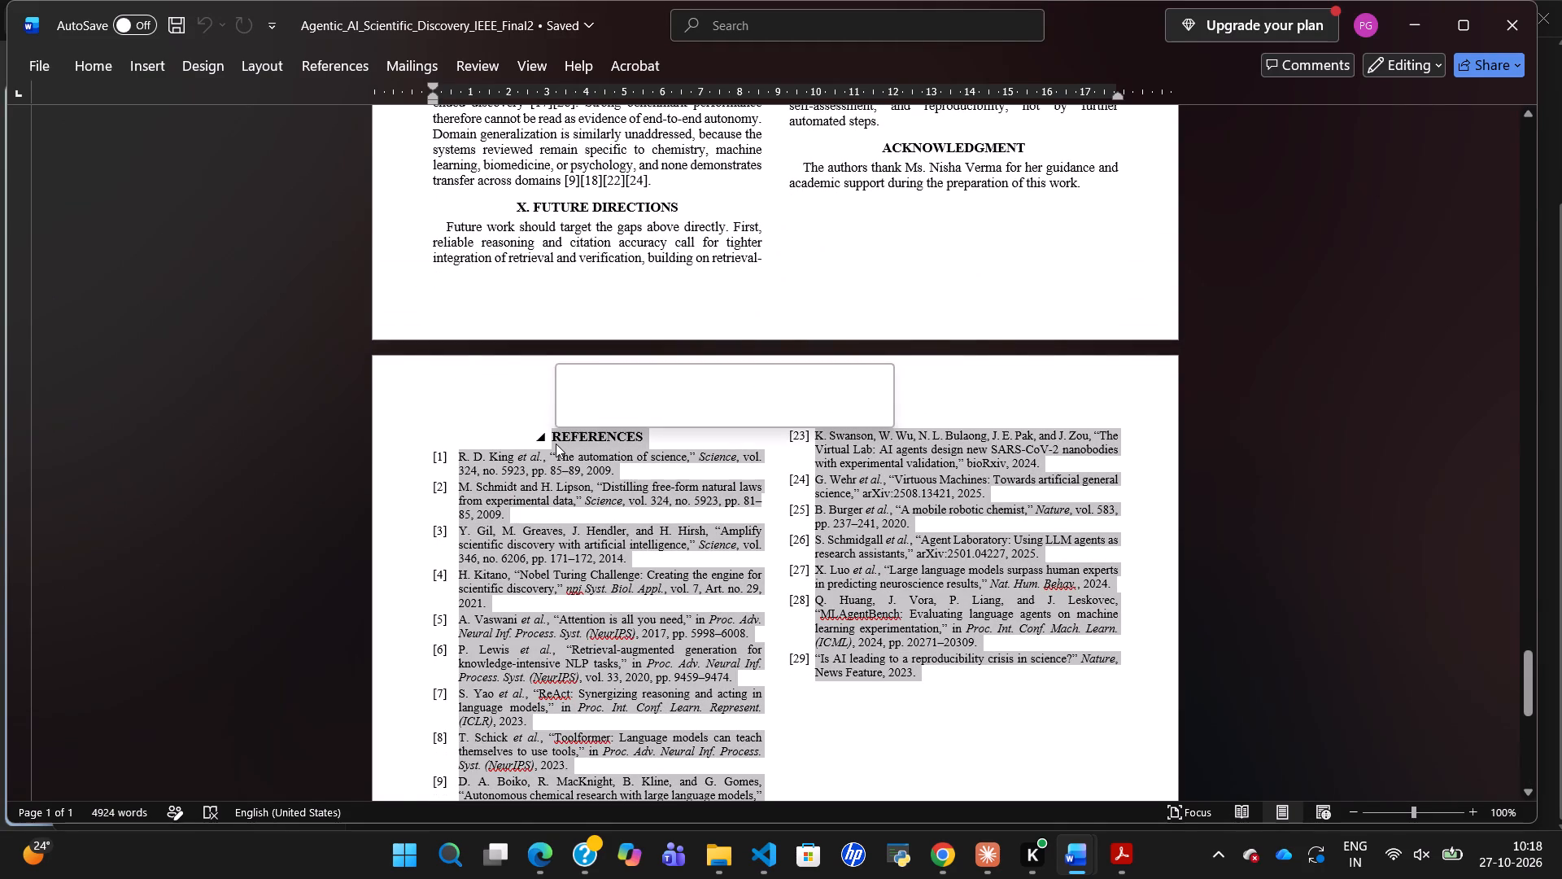
key("BackSpace")
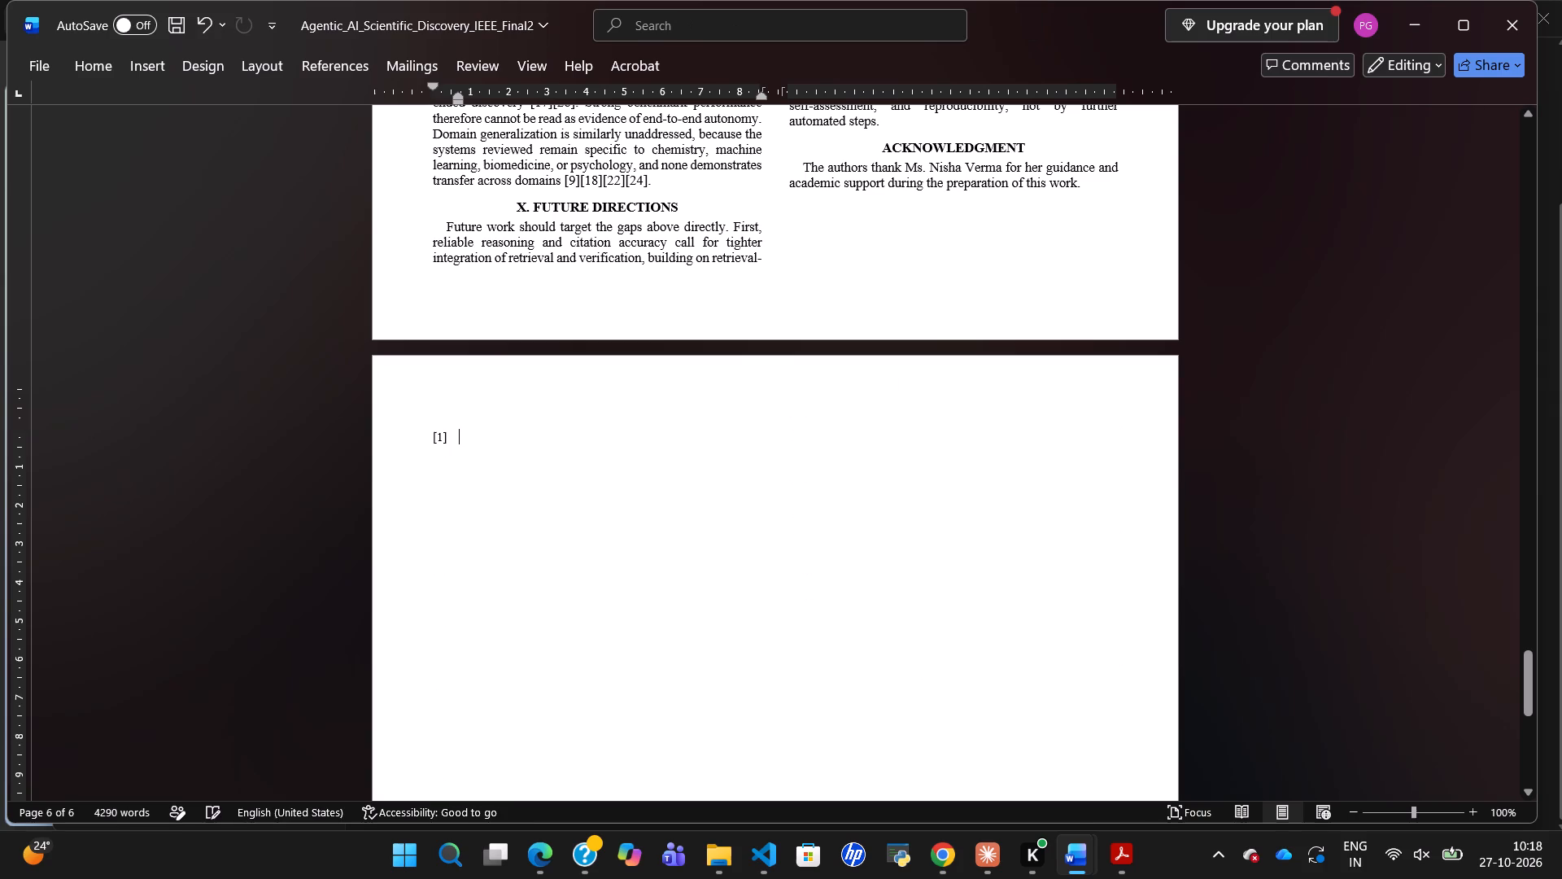
key("BackSpace")
key("BackSpace")
key("BackSpace")
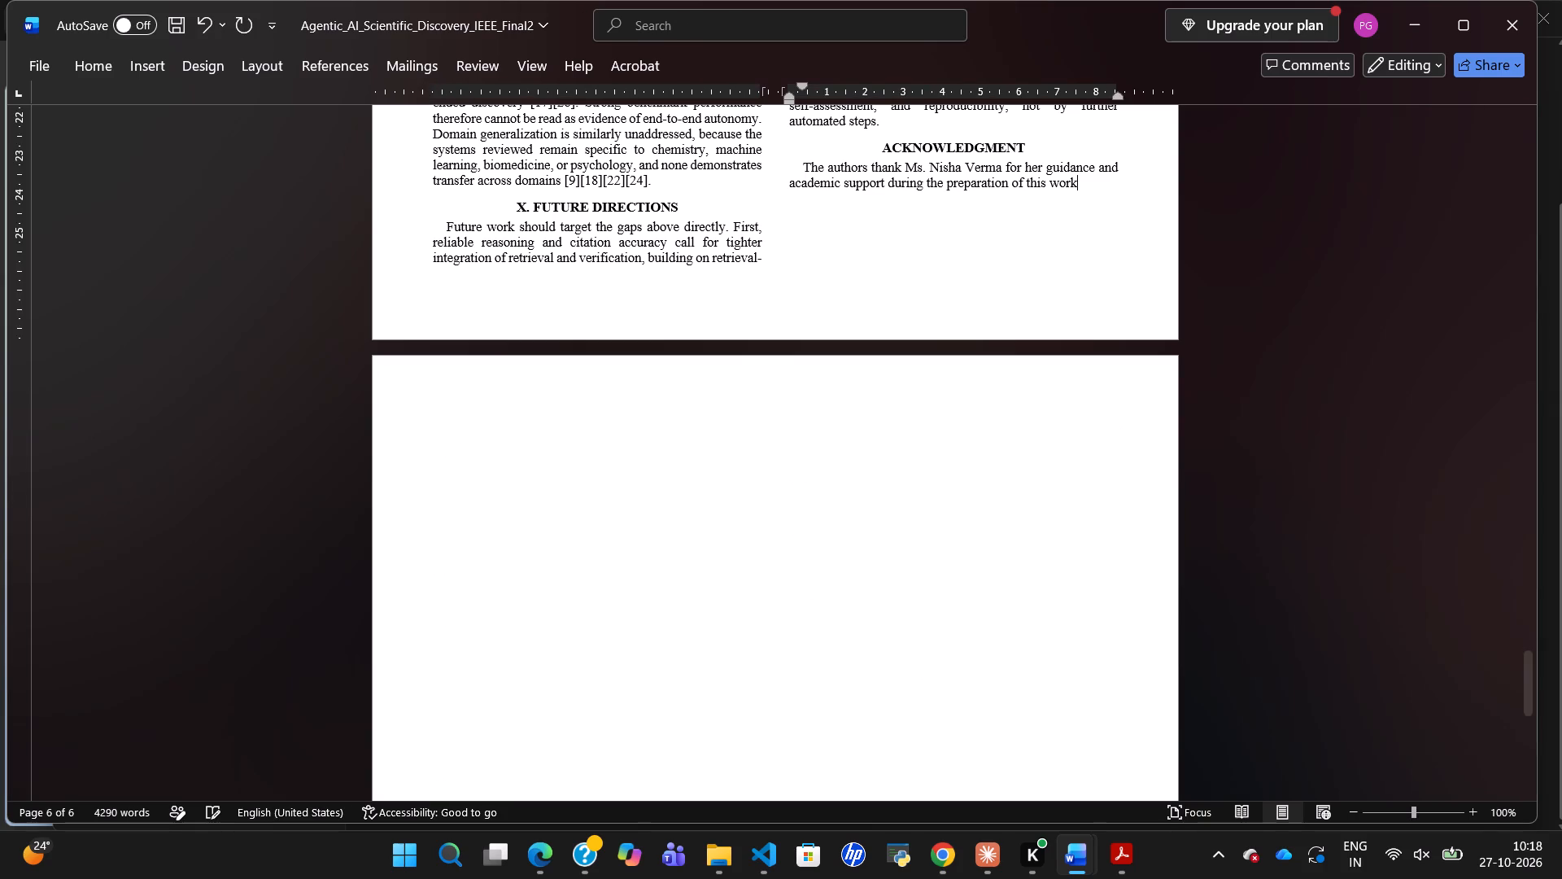
key("period")
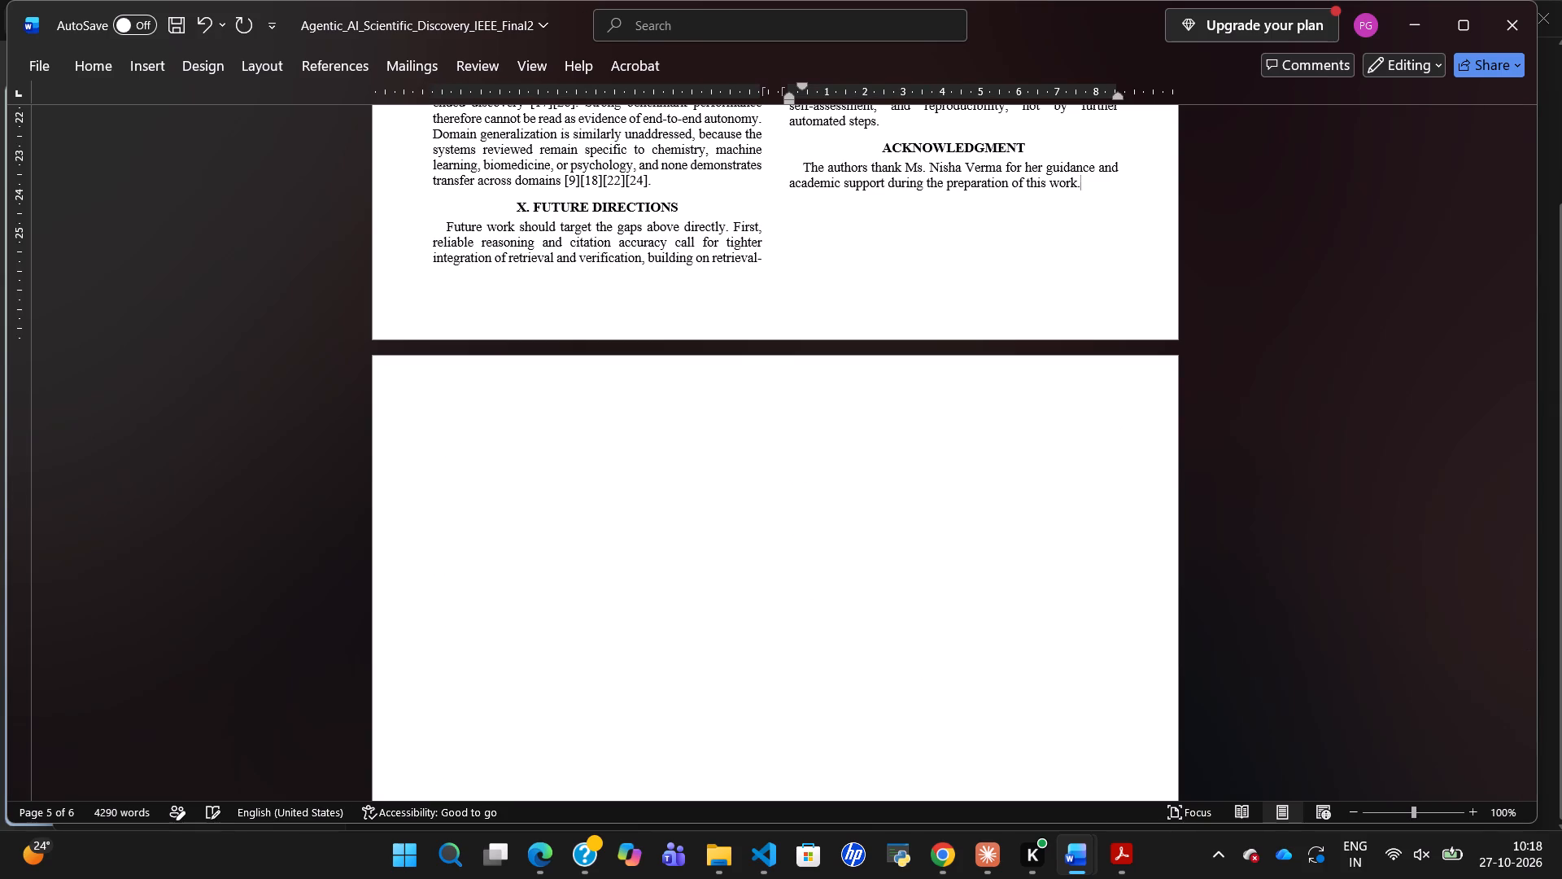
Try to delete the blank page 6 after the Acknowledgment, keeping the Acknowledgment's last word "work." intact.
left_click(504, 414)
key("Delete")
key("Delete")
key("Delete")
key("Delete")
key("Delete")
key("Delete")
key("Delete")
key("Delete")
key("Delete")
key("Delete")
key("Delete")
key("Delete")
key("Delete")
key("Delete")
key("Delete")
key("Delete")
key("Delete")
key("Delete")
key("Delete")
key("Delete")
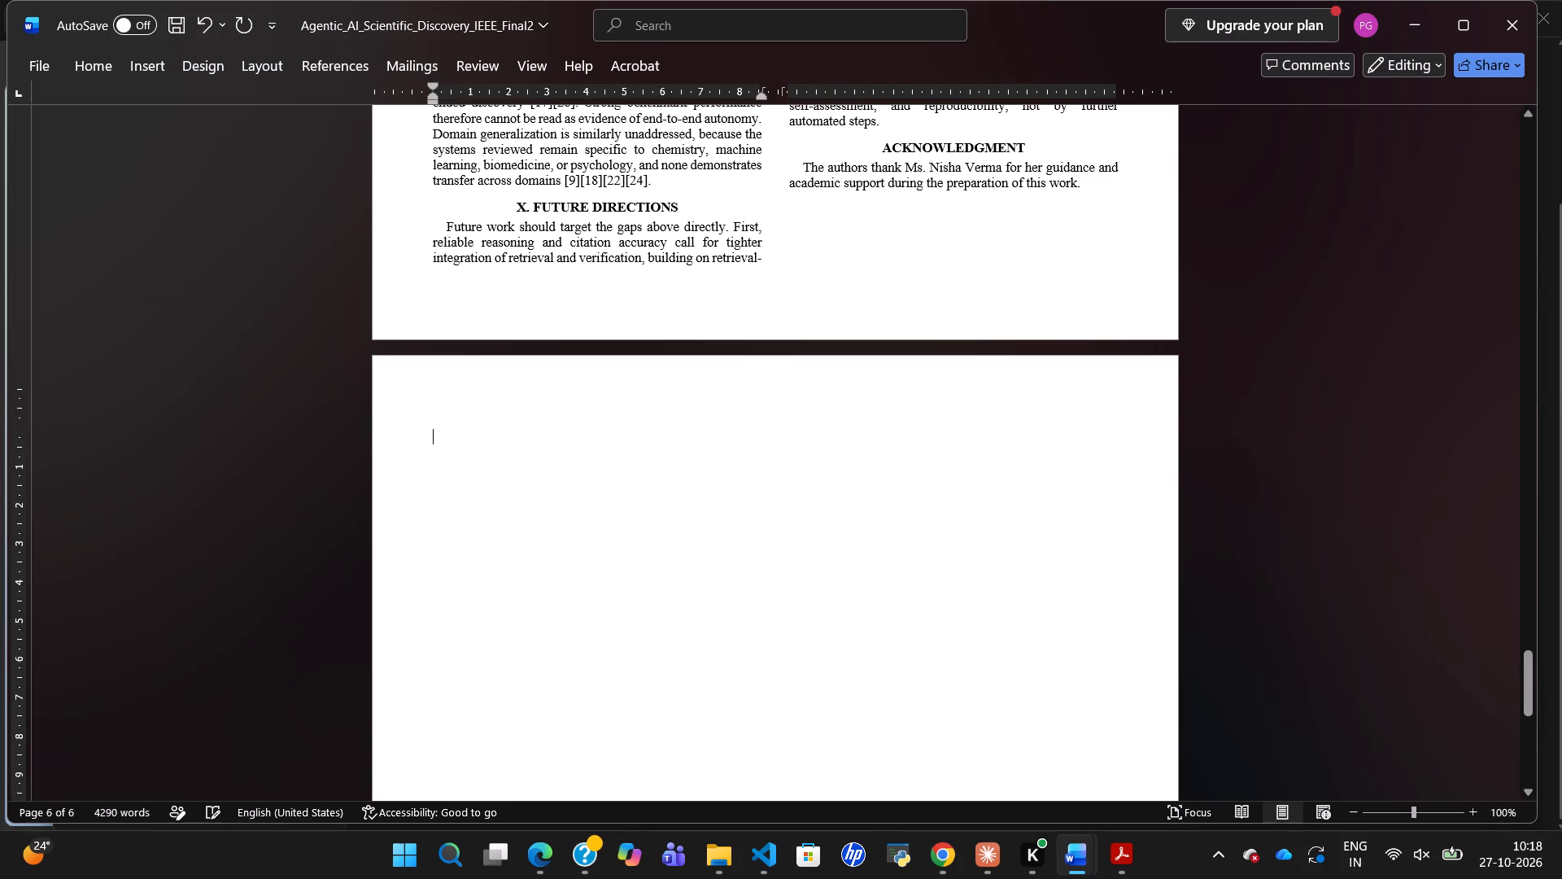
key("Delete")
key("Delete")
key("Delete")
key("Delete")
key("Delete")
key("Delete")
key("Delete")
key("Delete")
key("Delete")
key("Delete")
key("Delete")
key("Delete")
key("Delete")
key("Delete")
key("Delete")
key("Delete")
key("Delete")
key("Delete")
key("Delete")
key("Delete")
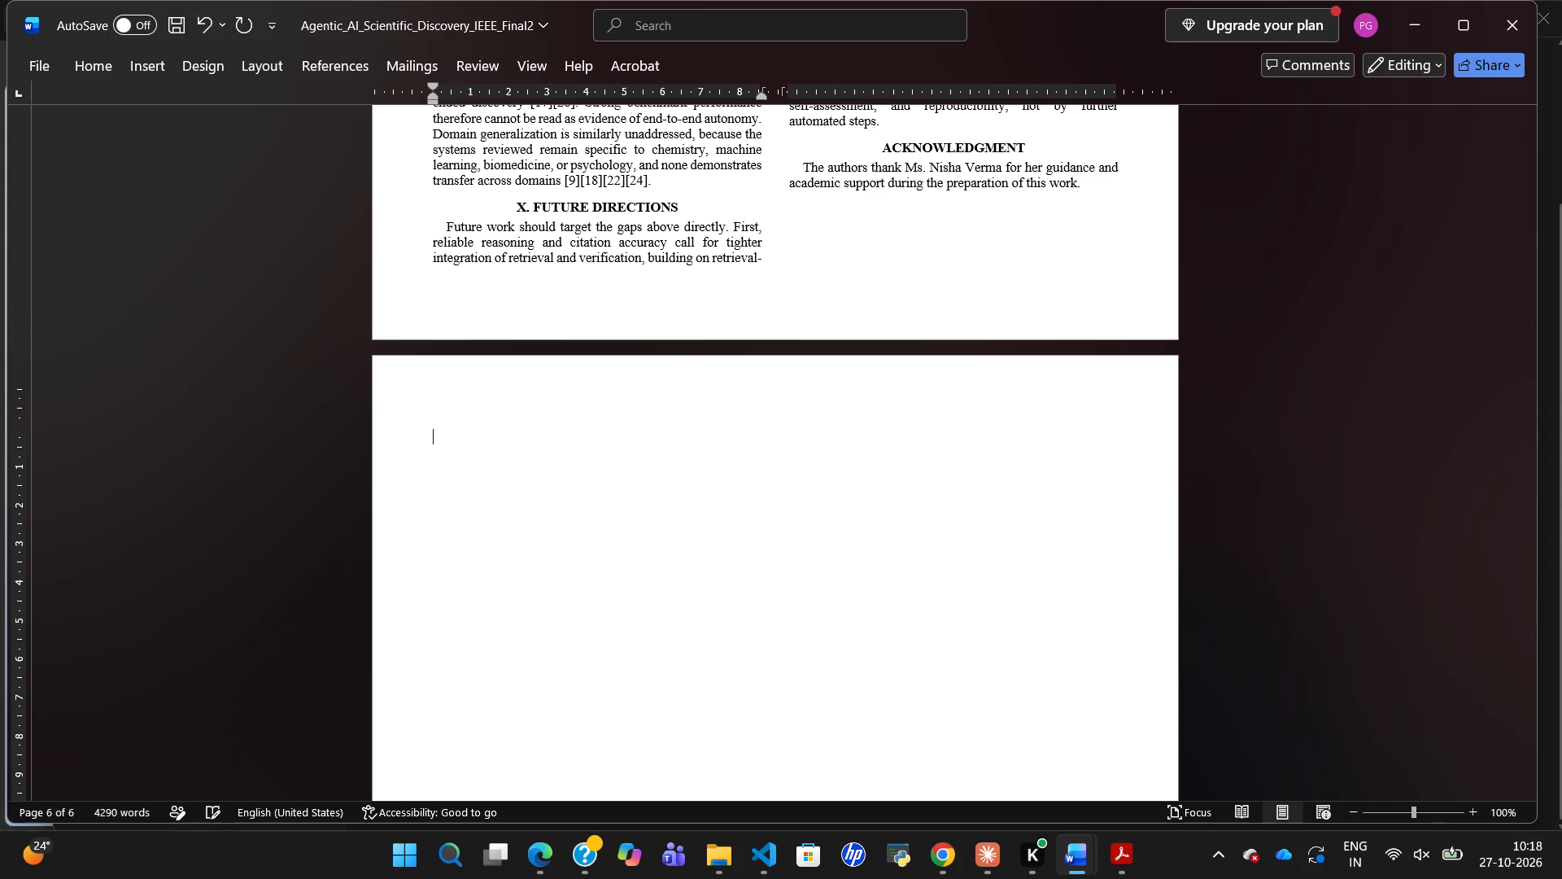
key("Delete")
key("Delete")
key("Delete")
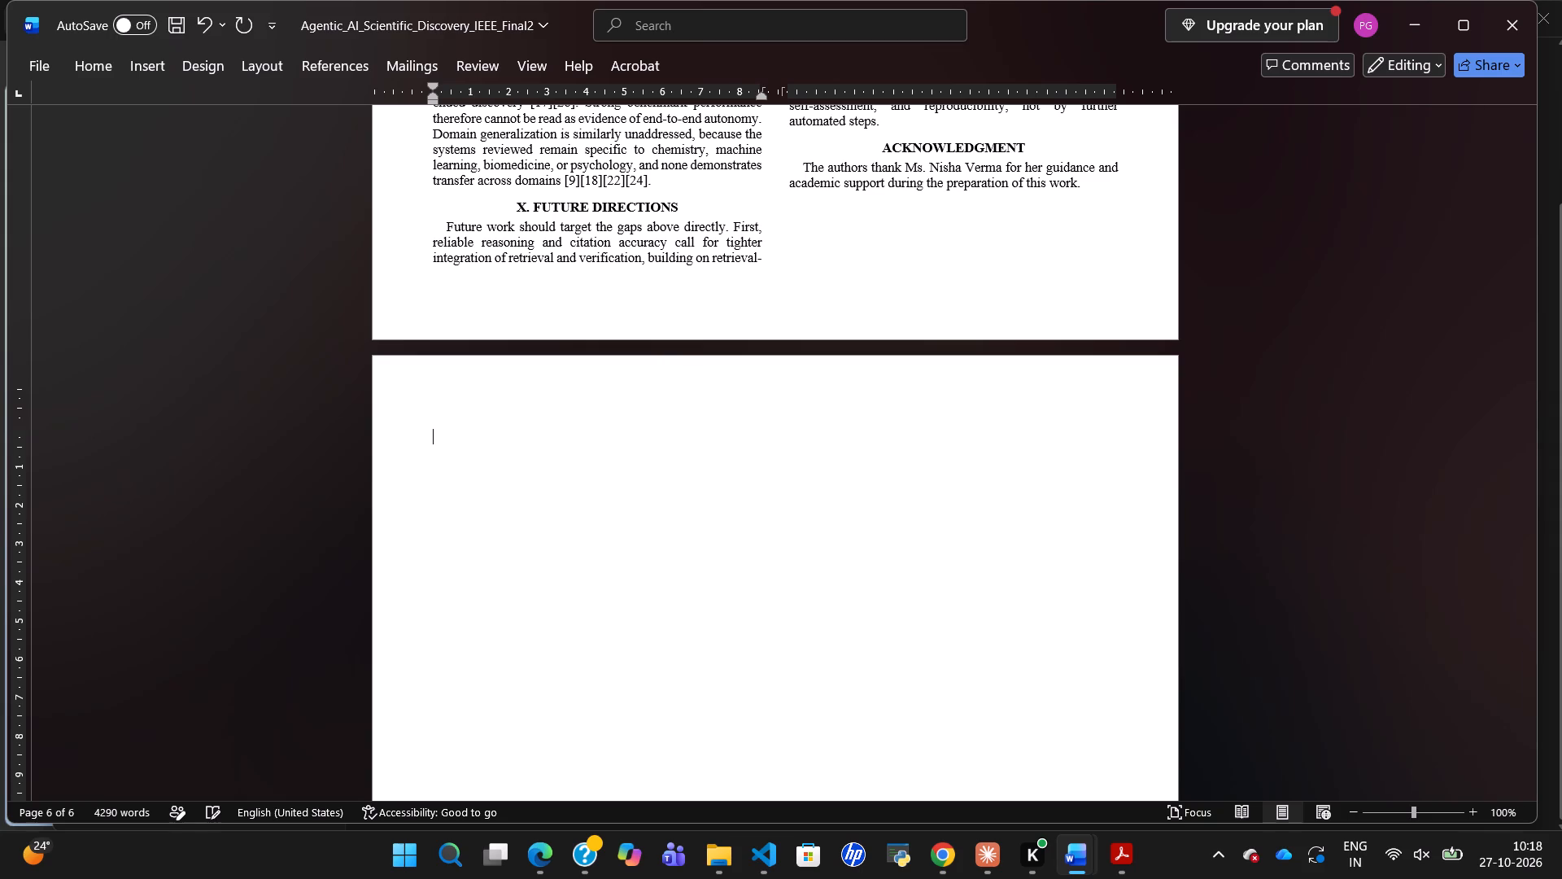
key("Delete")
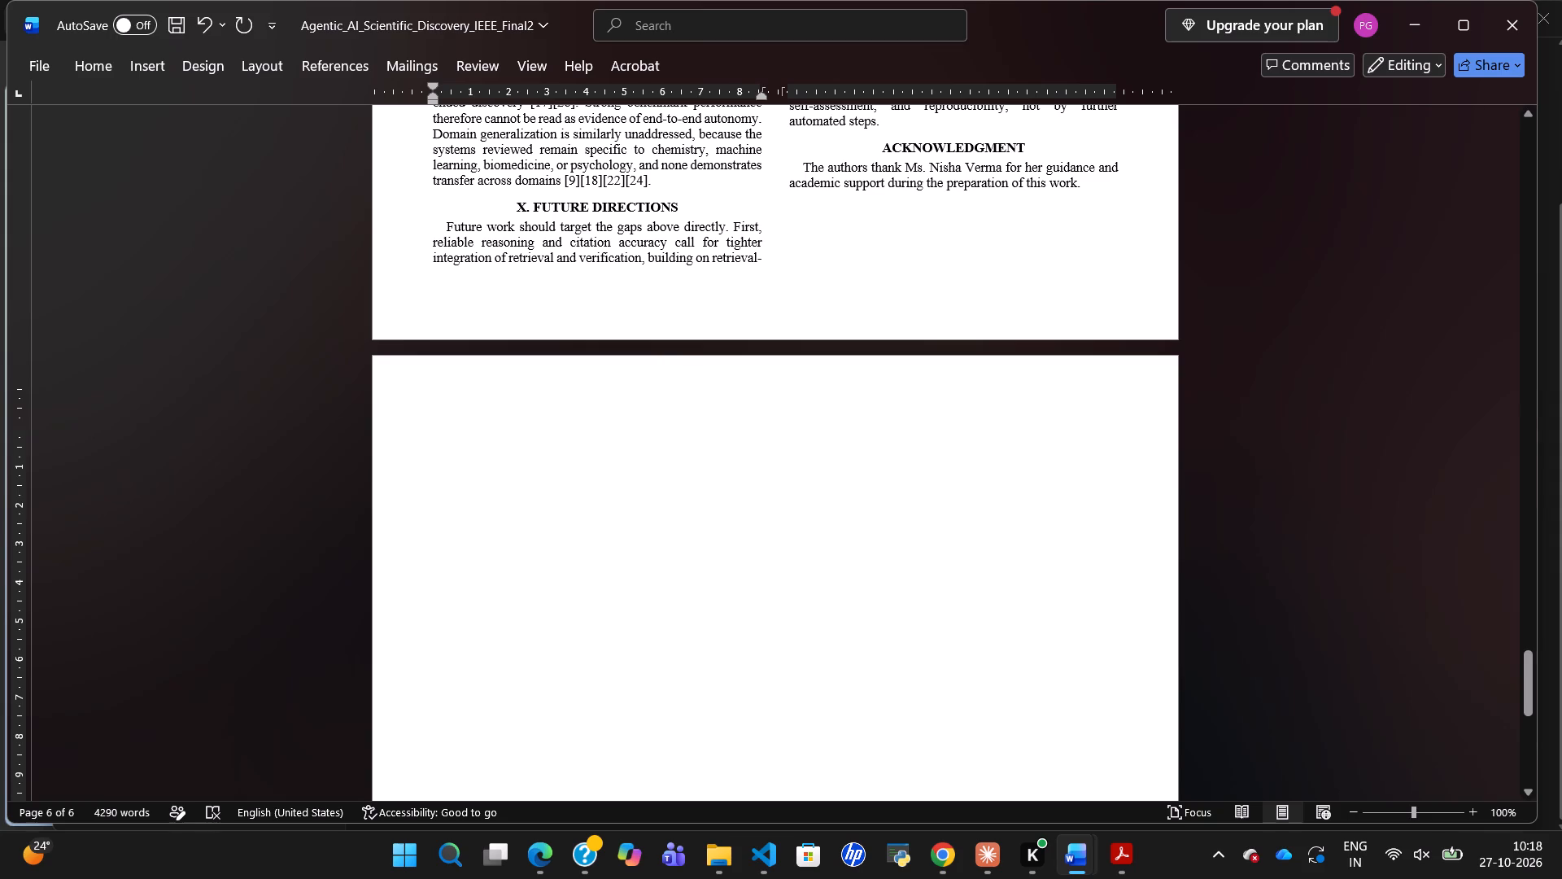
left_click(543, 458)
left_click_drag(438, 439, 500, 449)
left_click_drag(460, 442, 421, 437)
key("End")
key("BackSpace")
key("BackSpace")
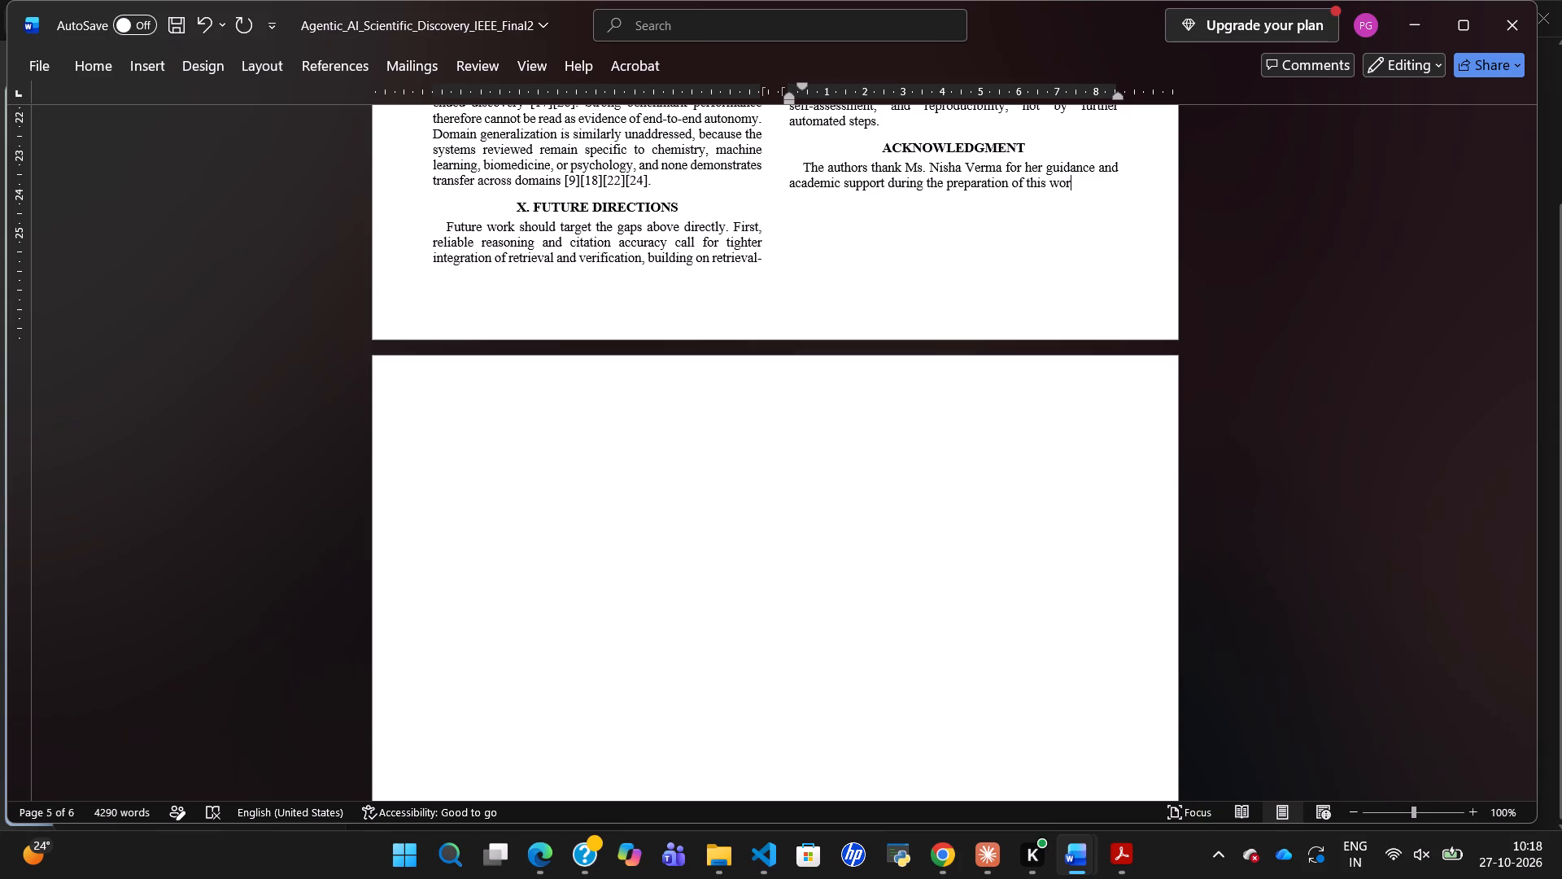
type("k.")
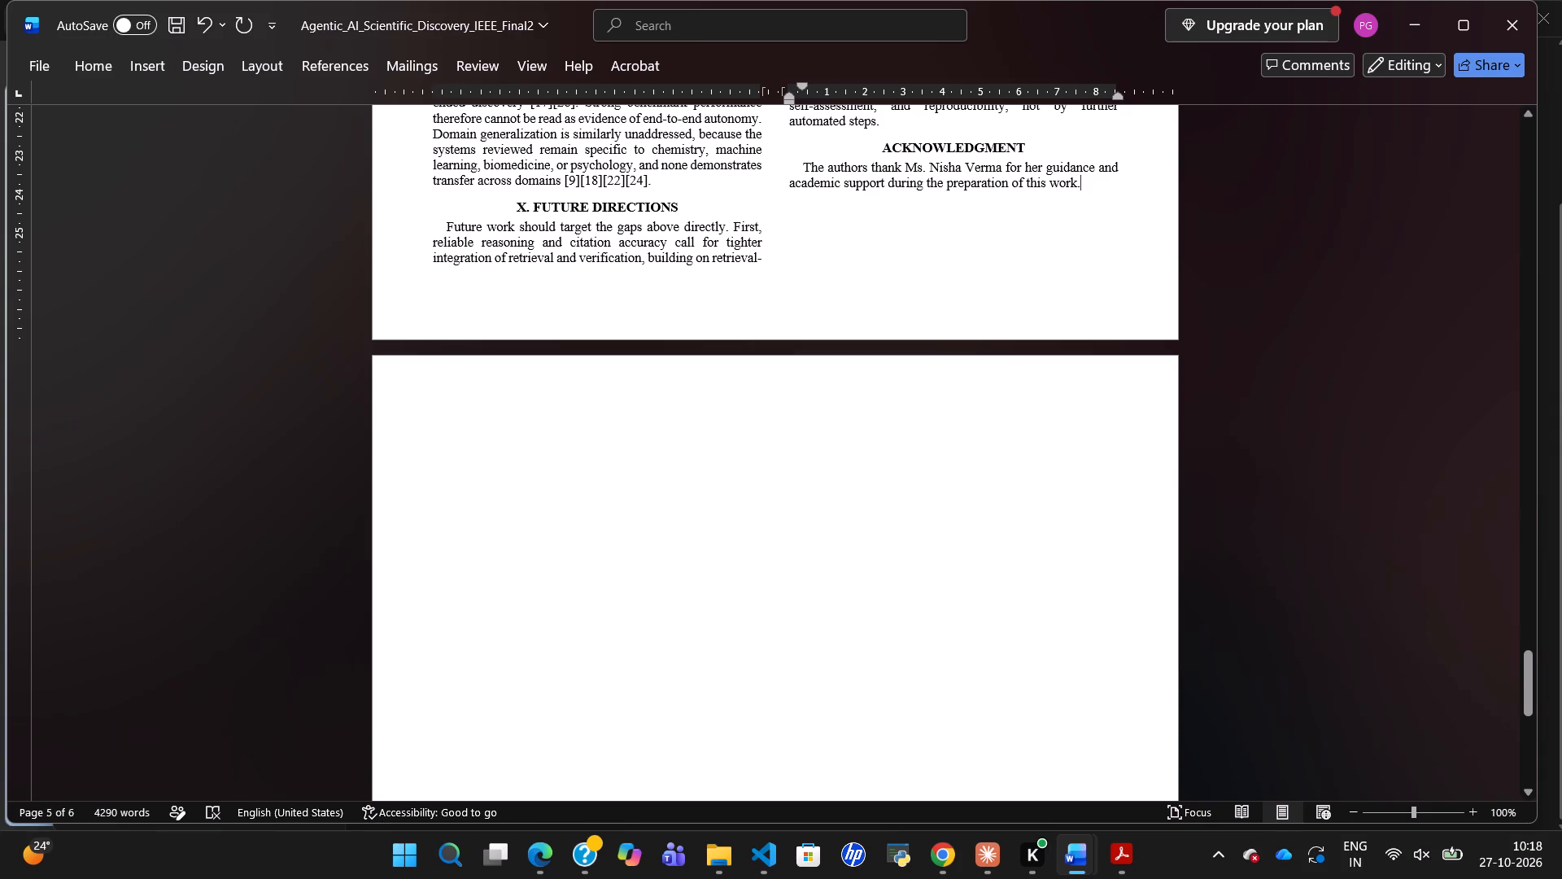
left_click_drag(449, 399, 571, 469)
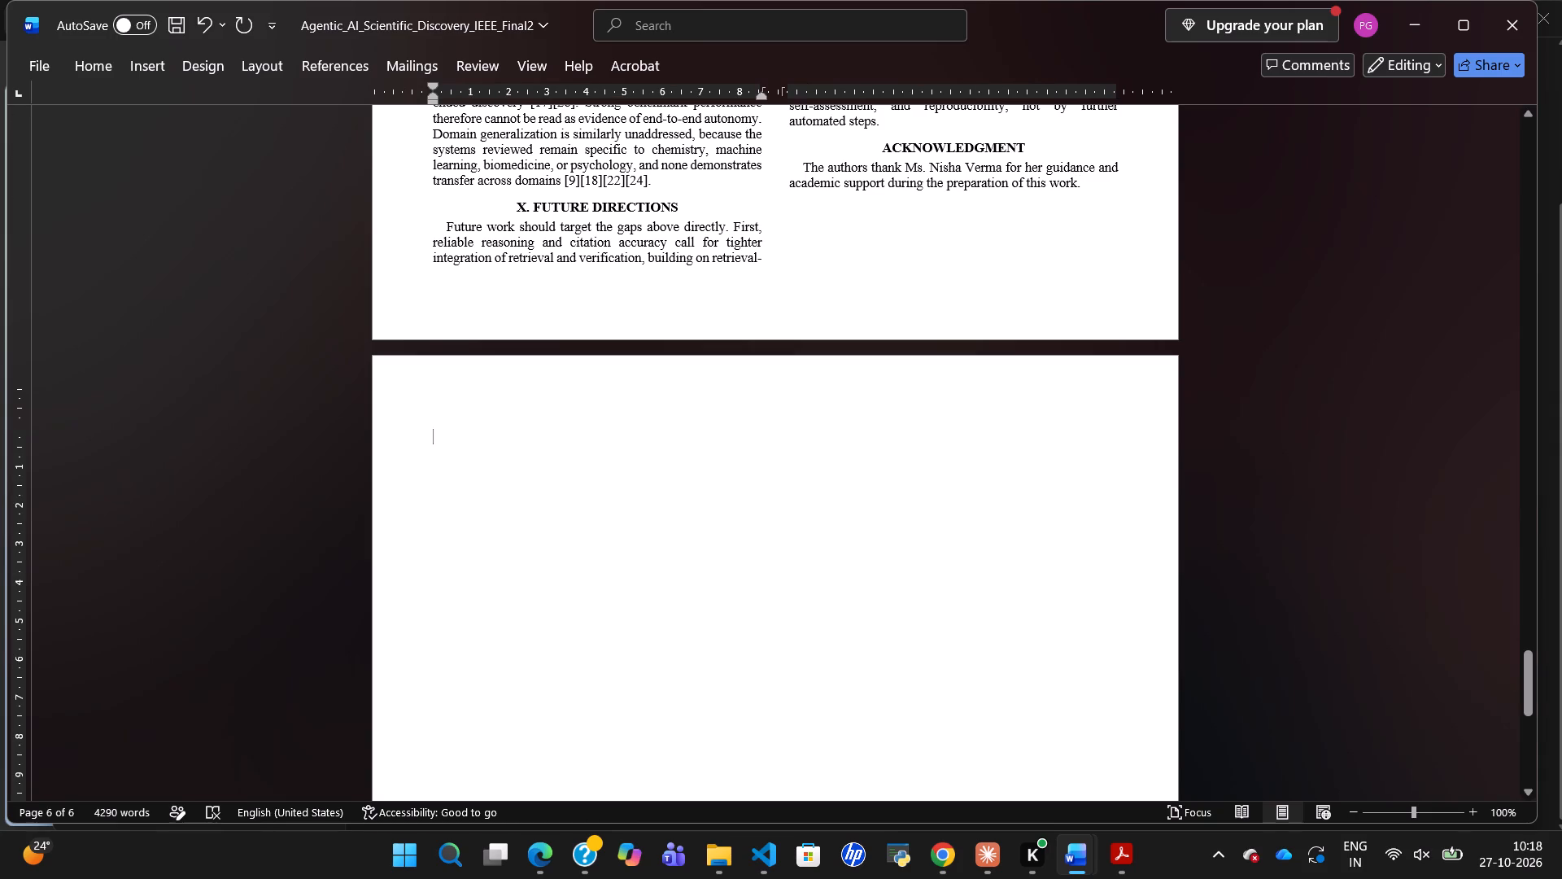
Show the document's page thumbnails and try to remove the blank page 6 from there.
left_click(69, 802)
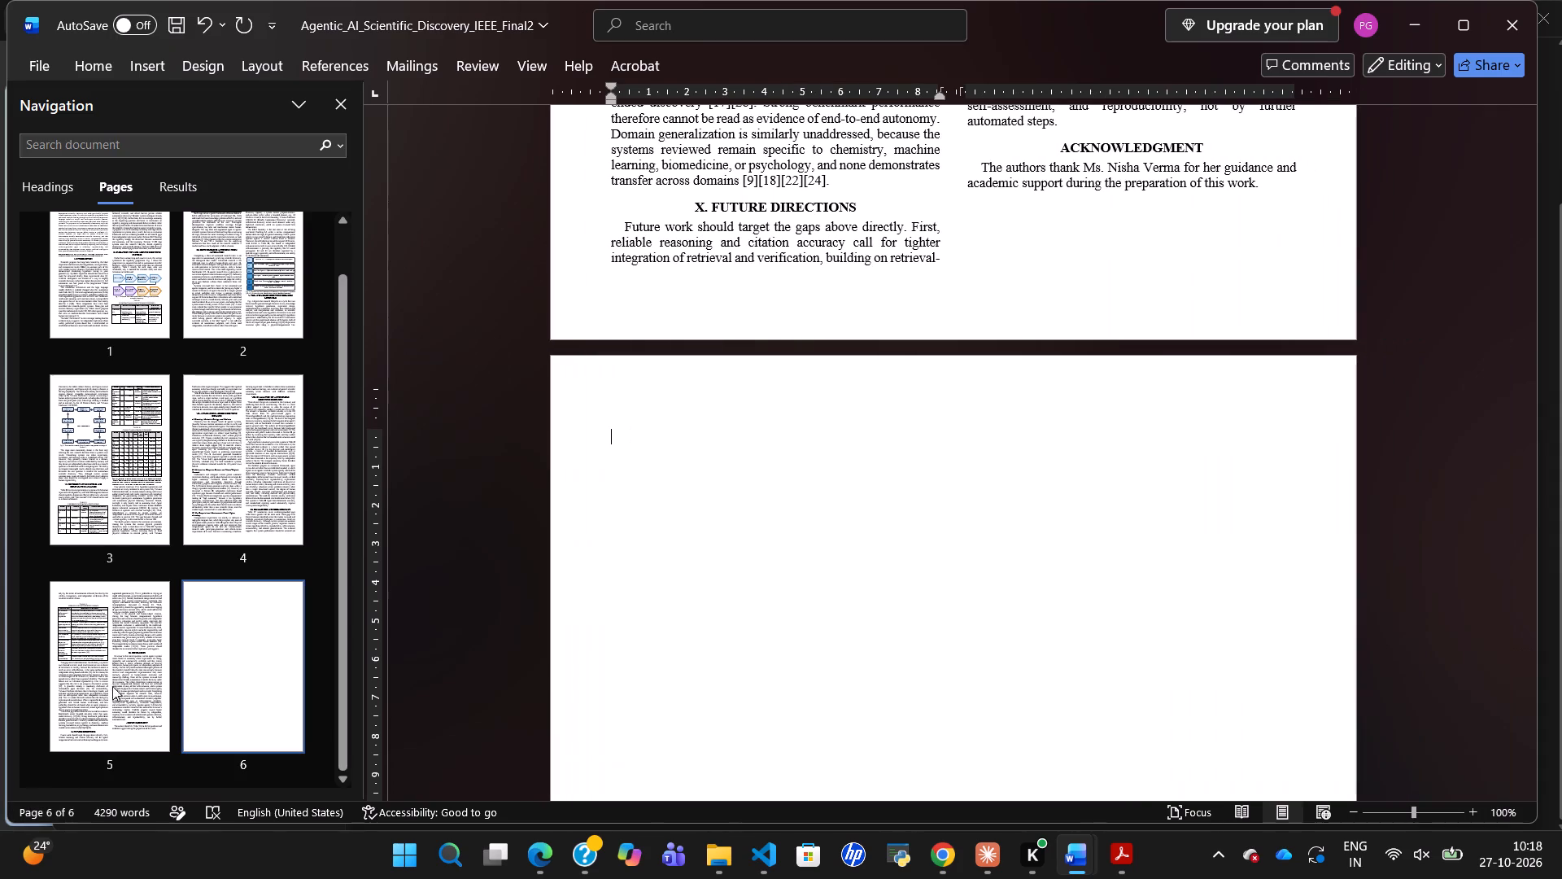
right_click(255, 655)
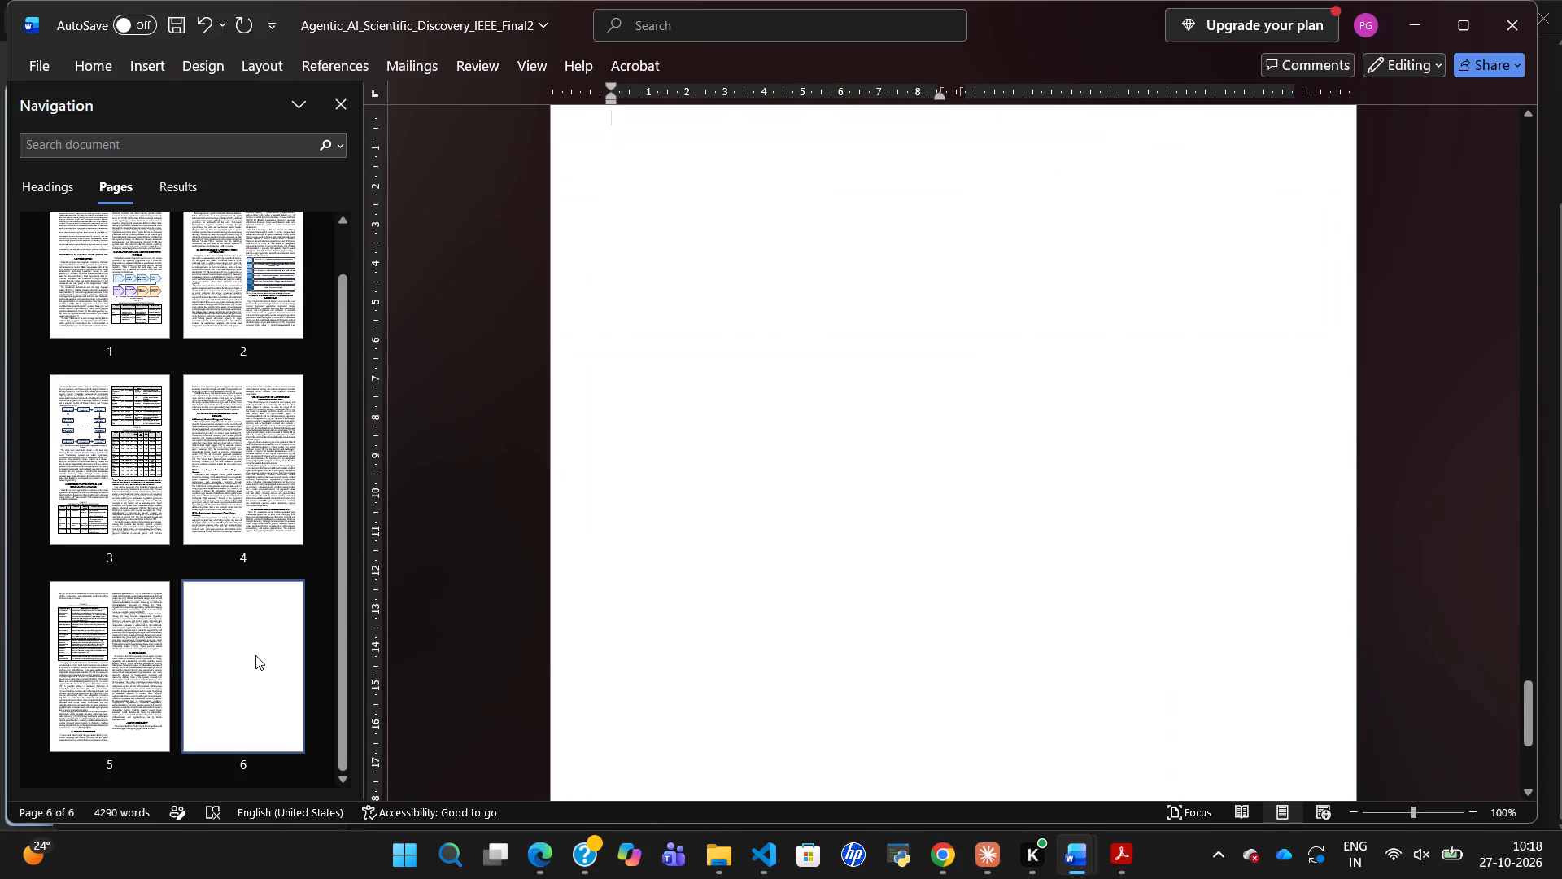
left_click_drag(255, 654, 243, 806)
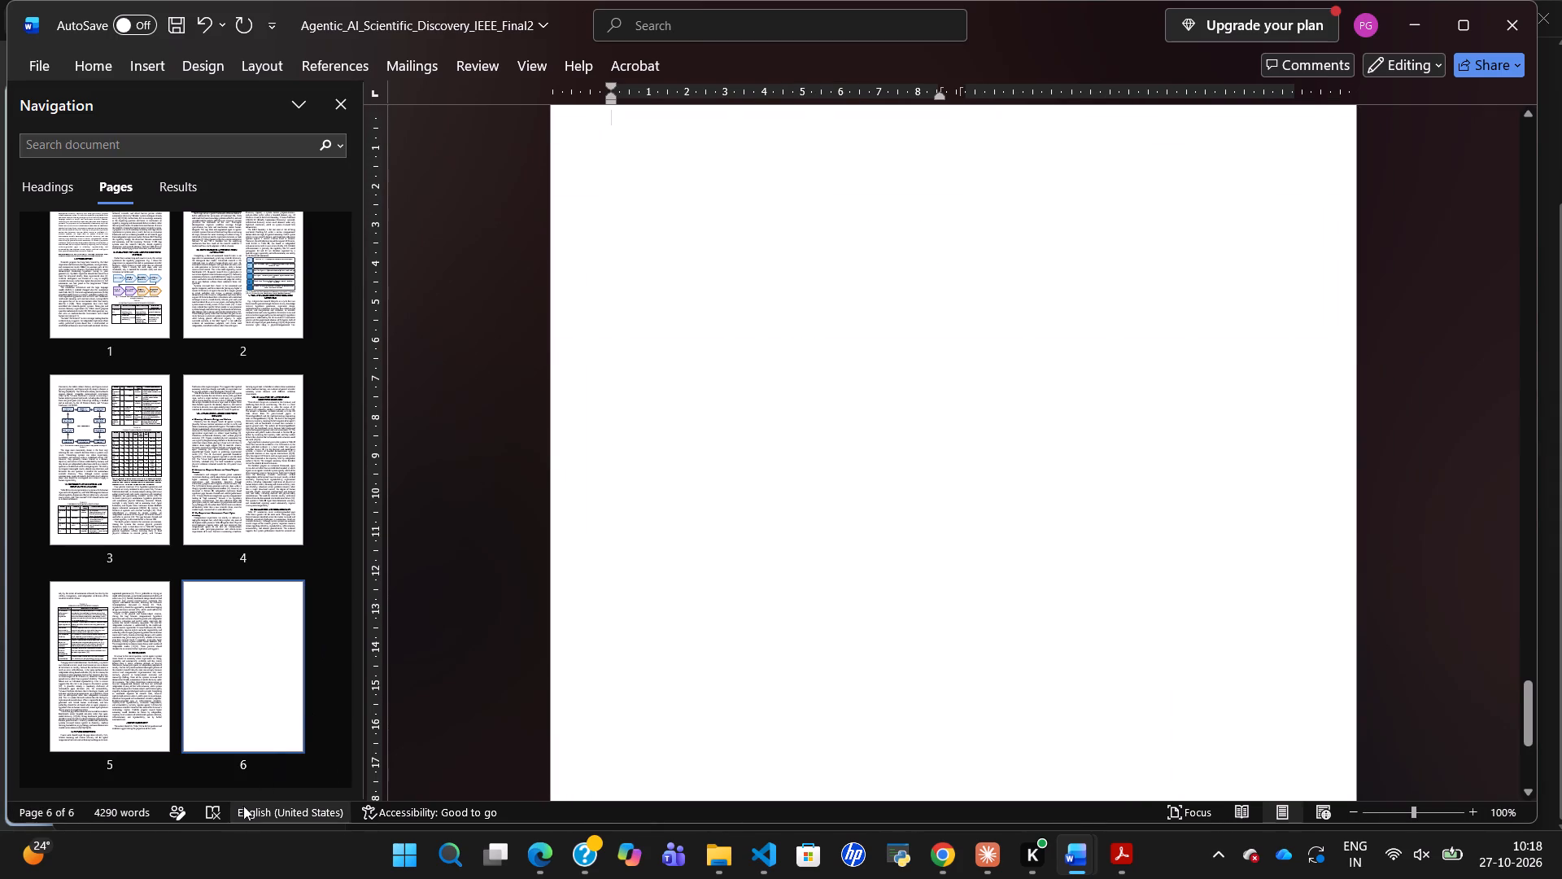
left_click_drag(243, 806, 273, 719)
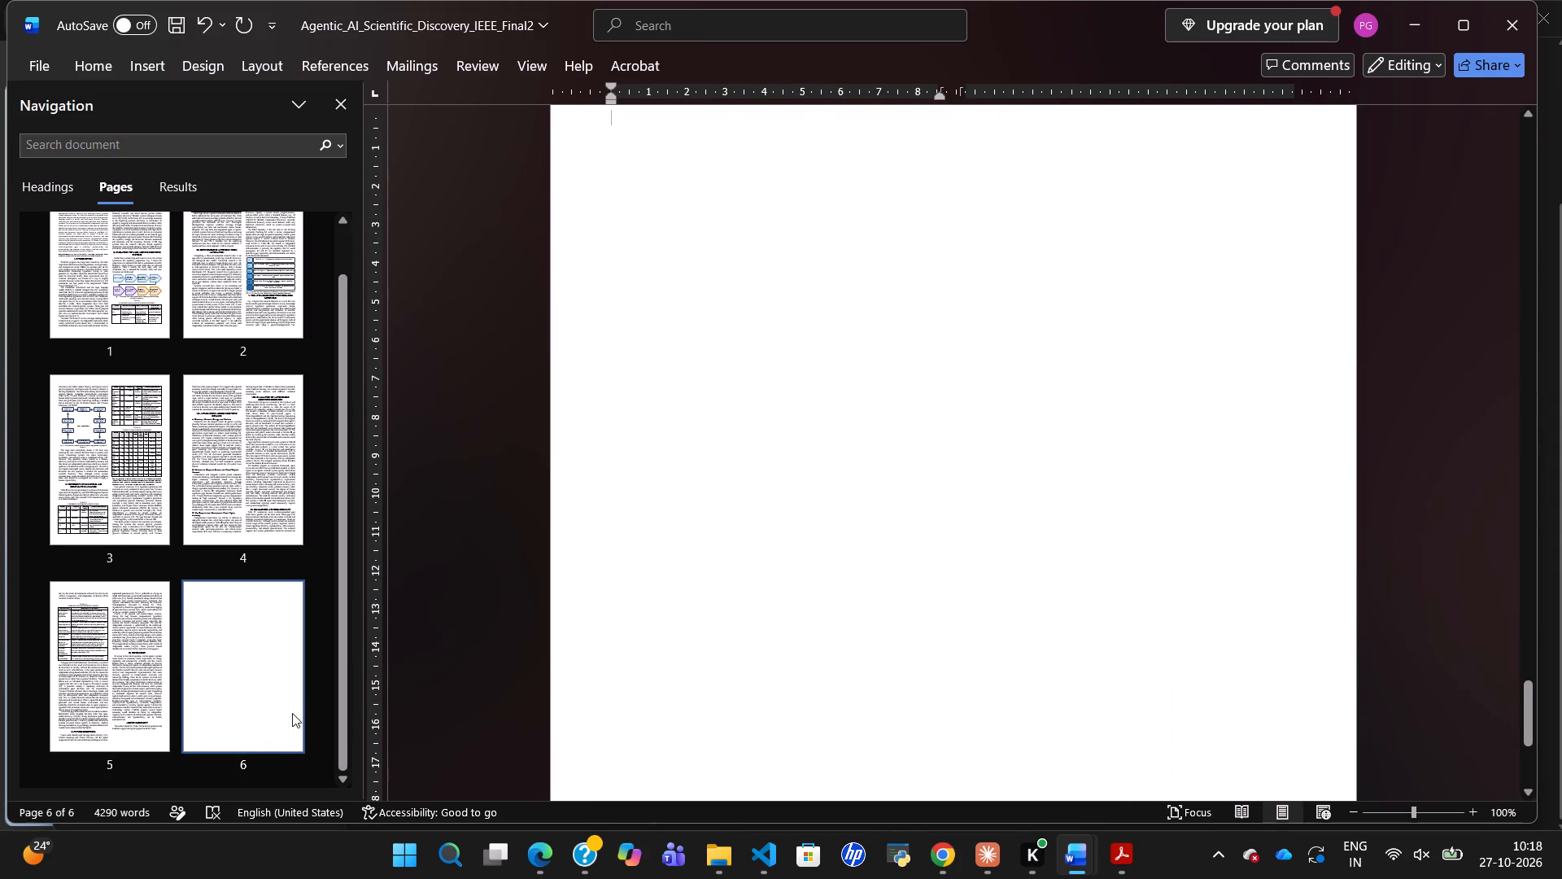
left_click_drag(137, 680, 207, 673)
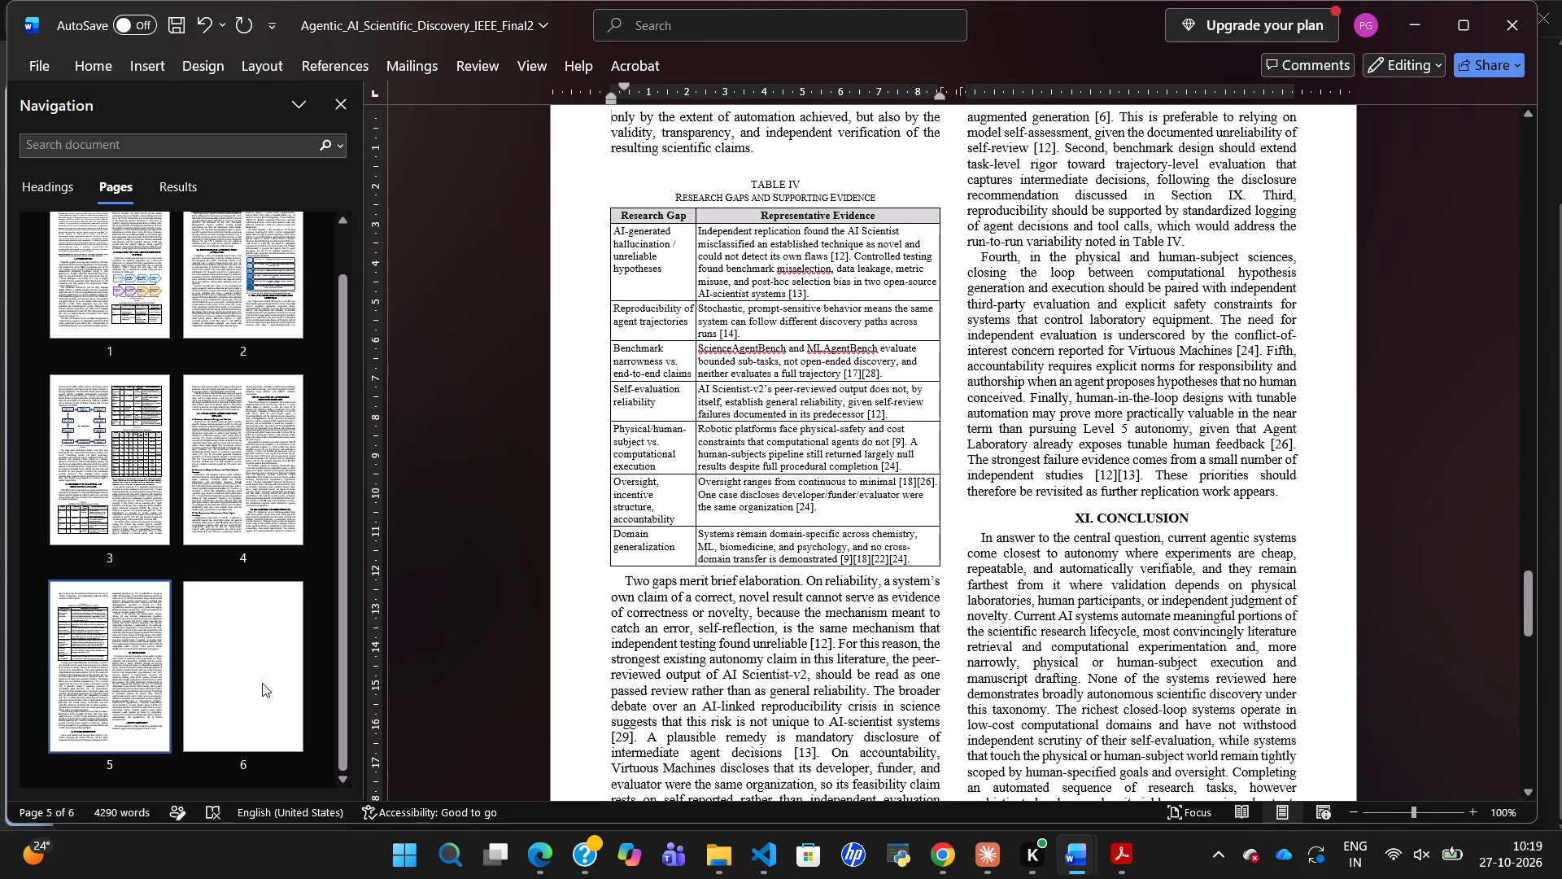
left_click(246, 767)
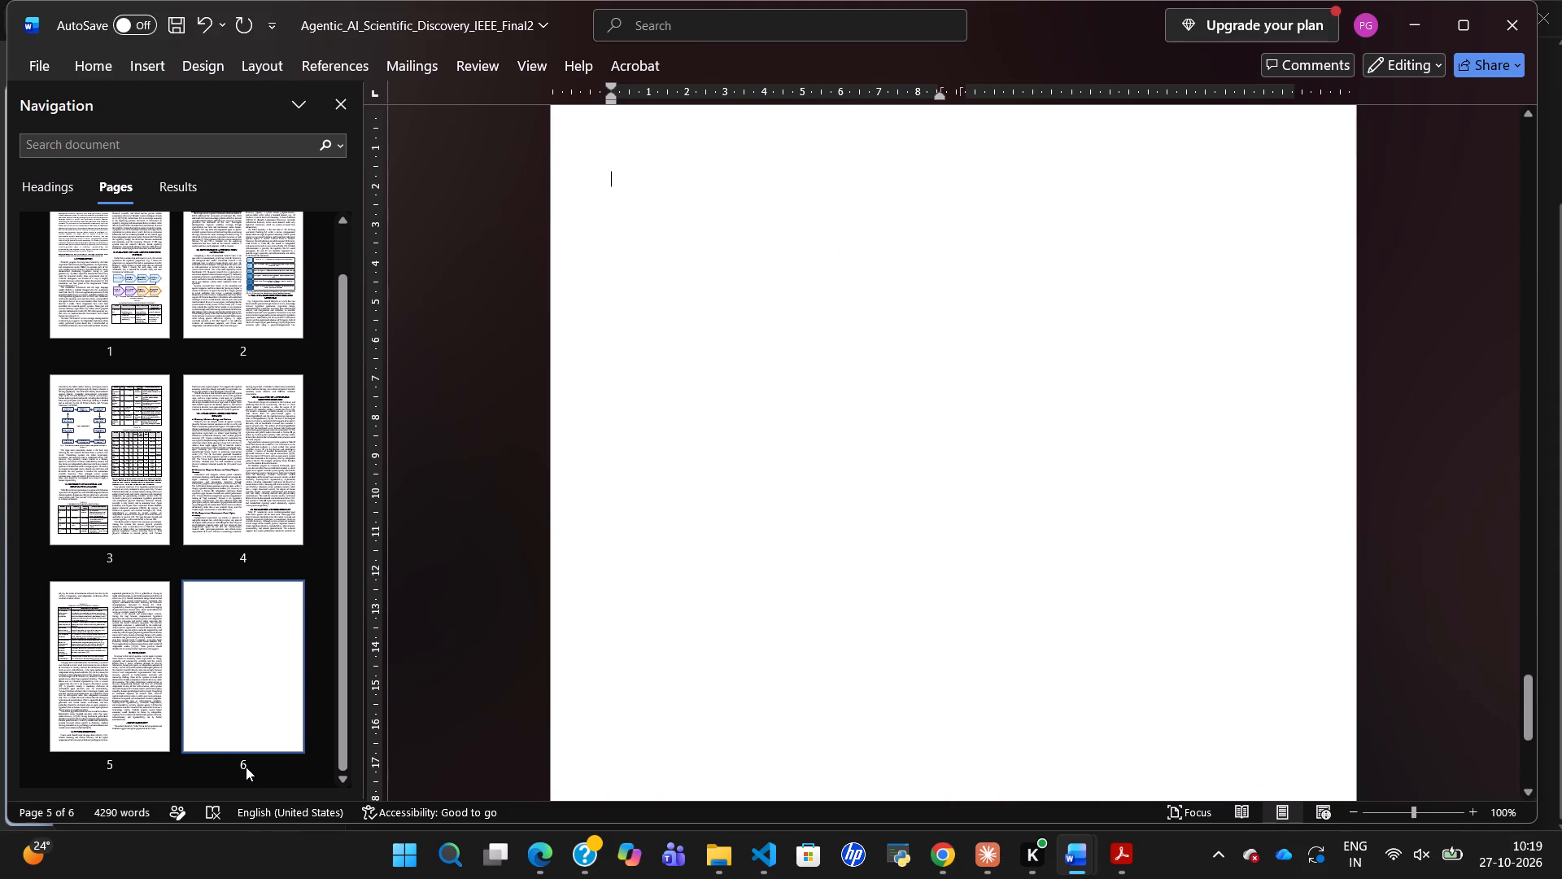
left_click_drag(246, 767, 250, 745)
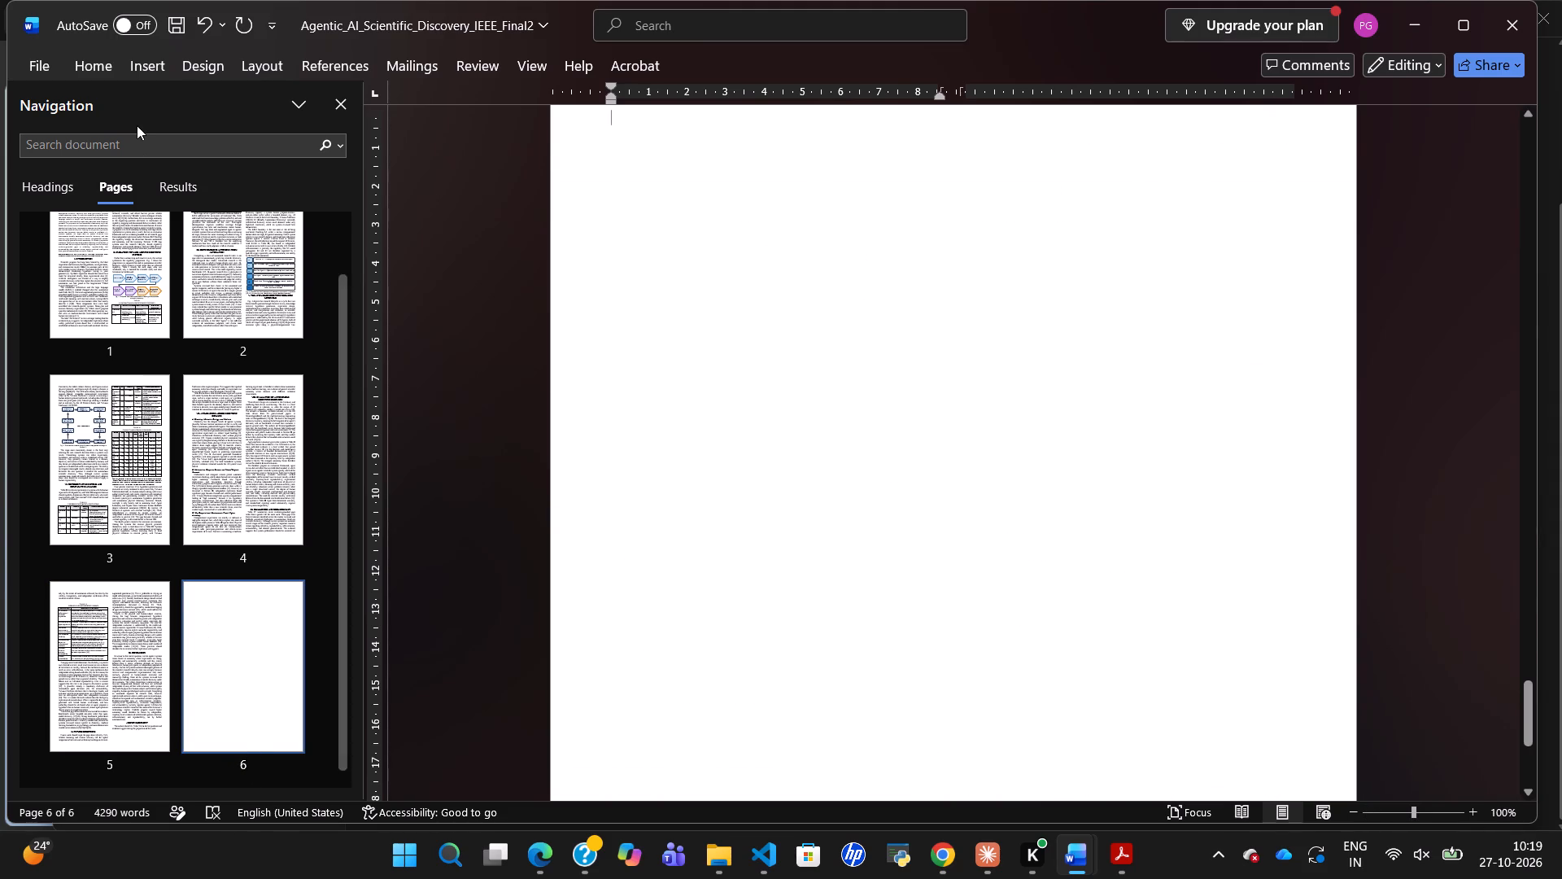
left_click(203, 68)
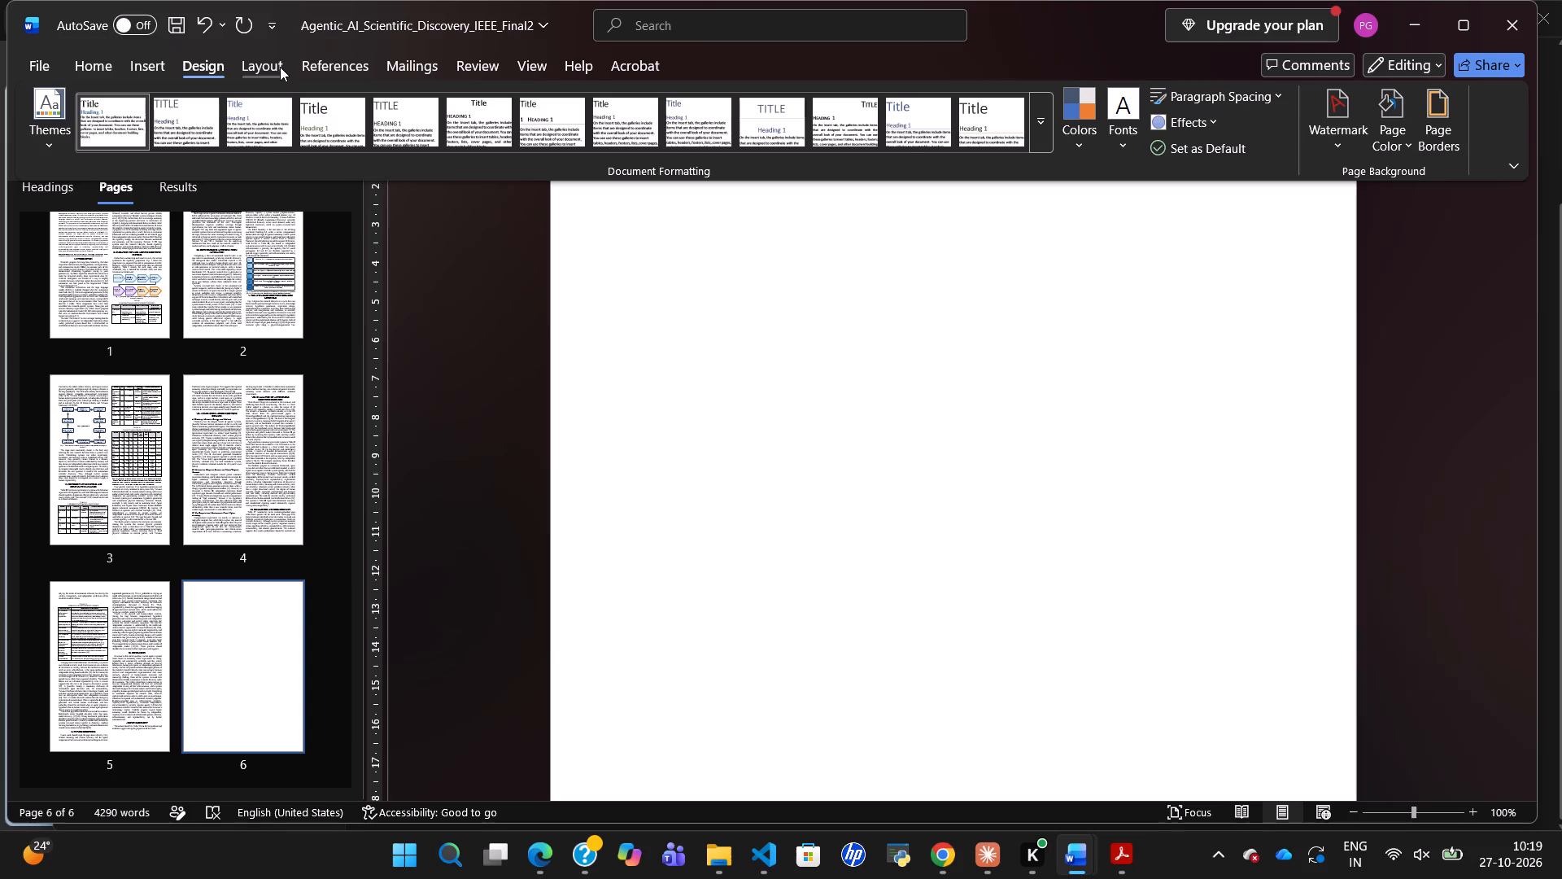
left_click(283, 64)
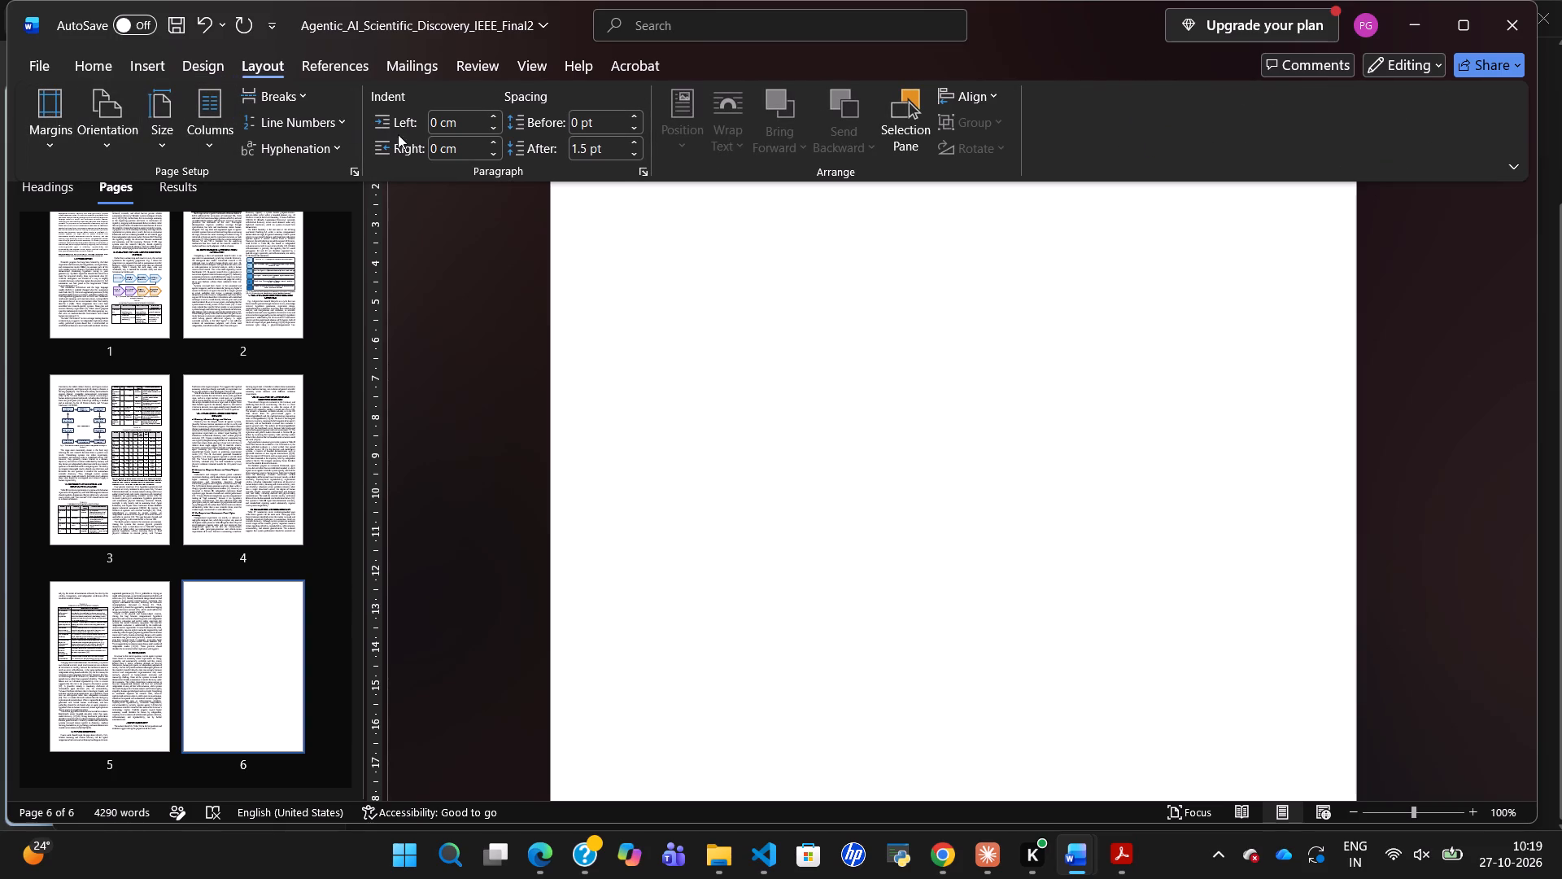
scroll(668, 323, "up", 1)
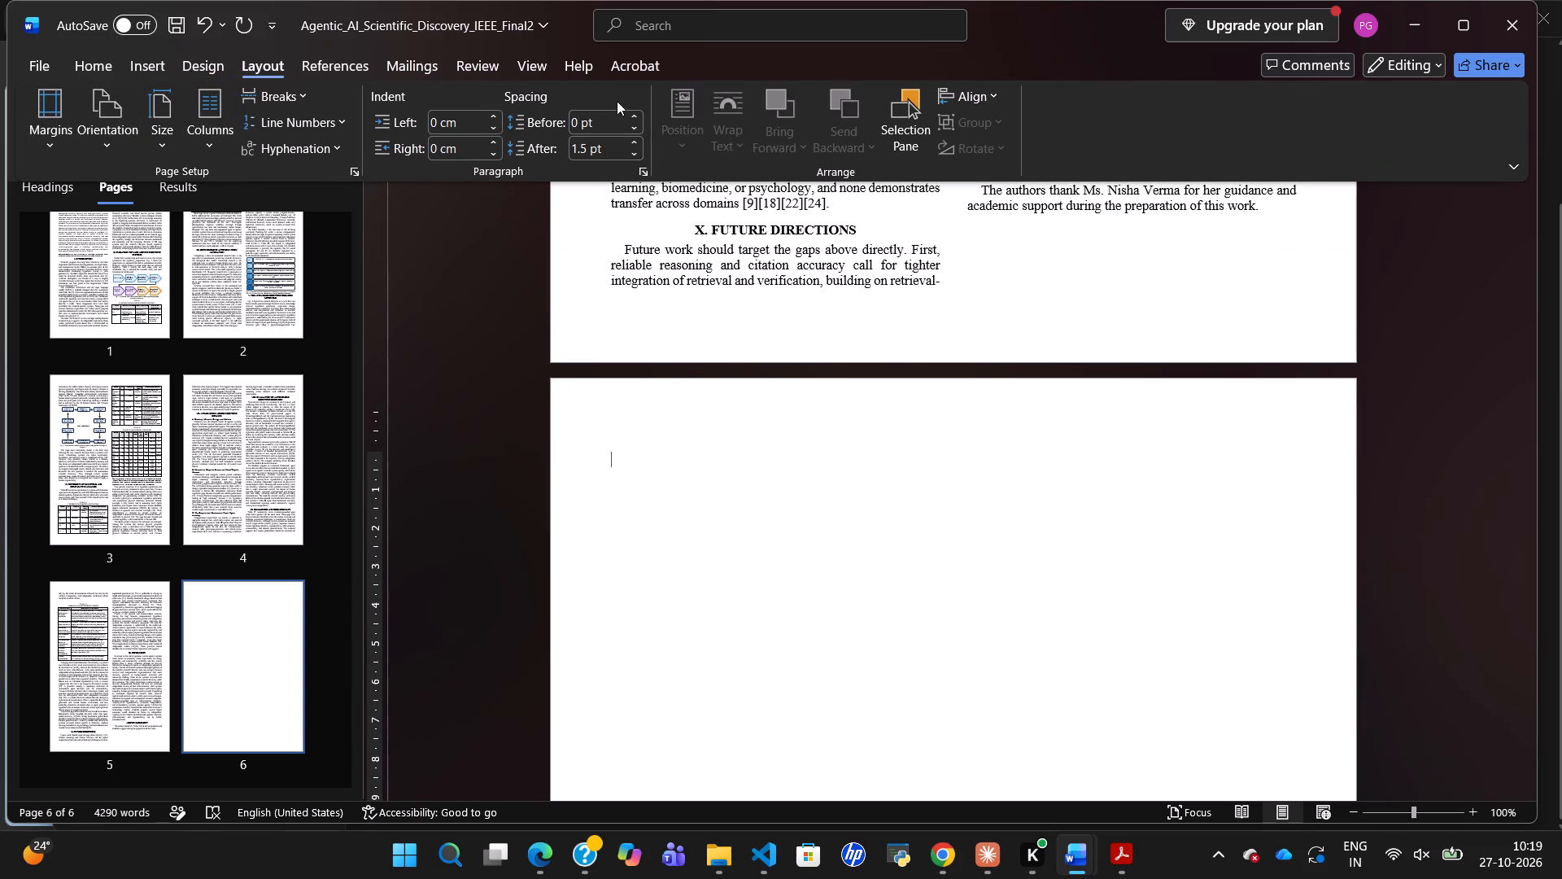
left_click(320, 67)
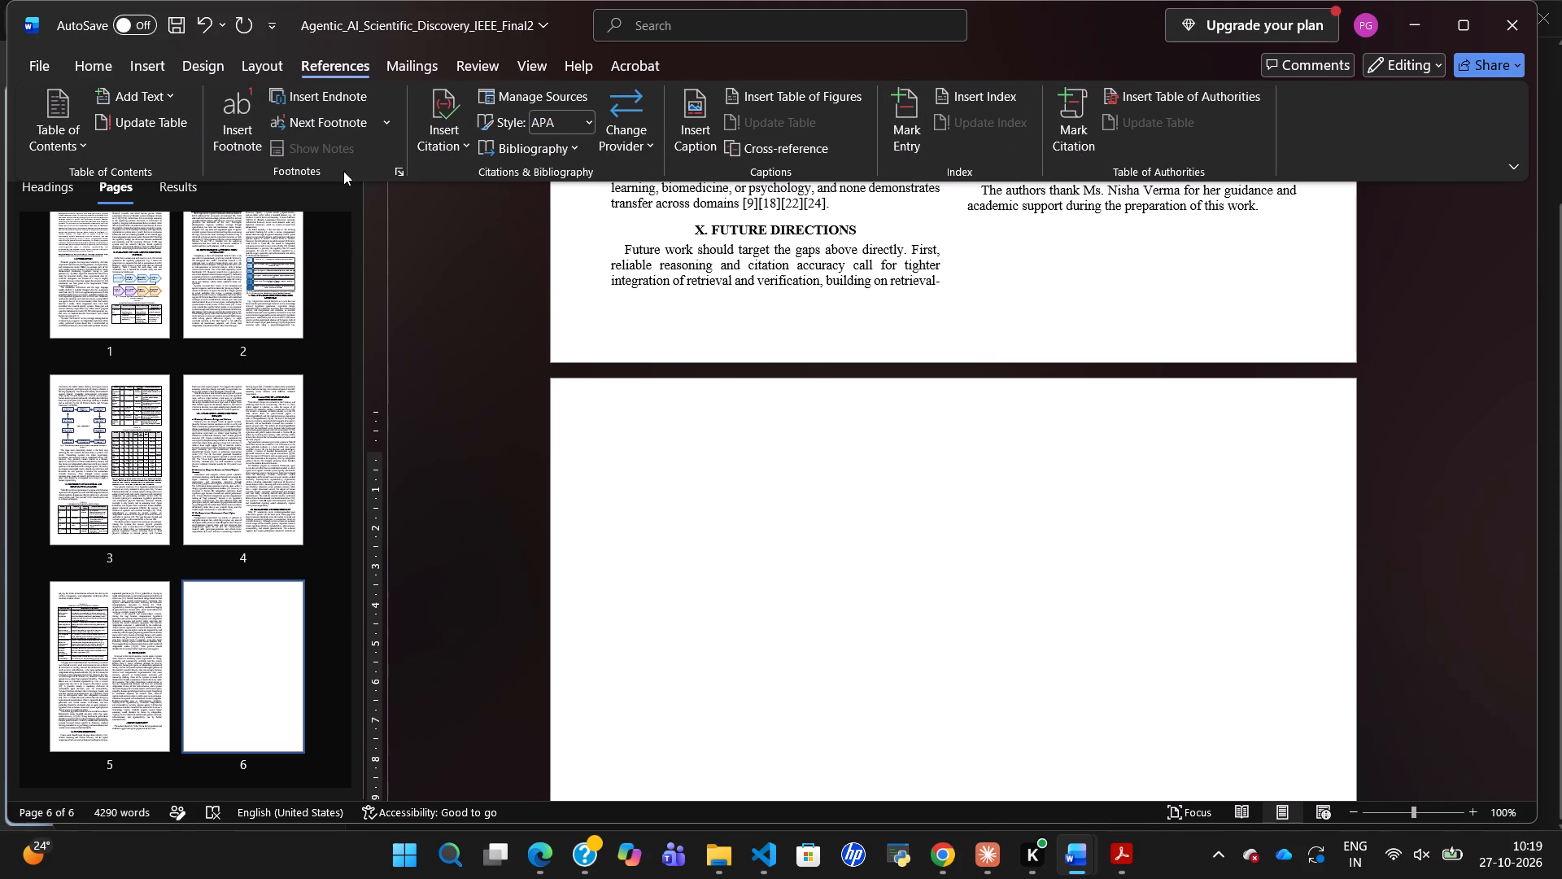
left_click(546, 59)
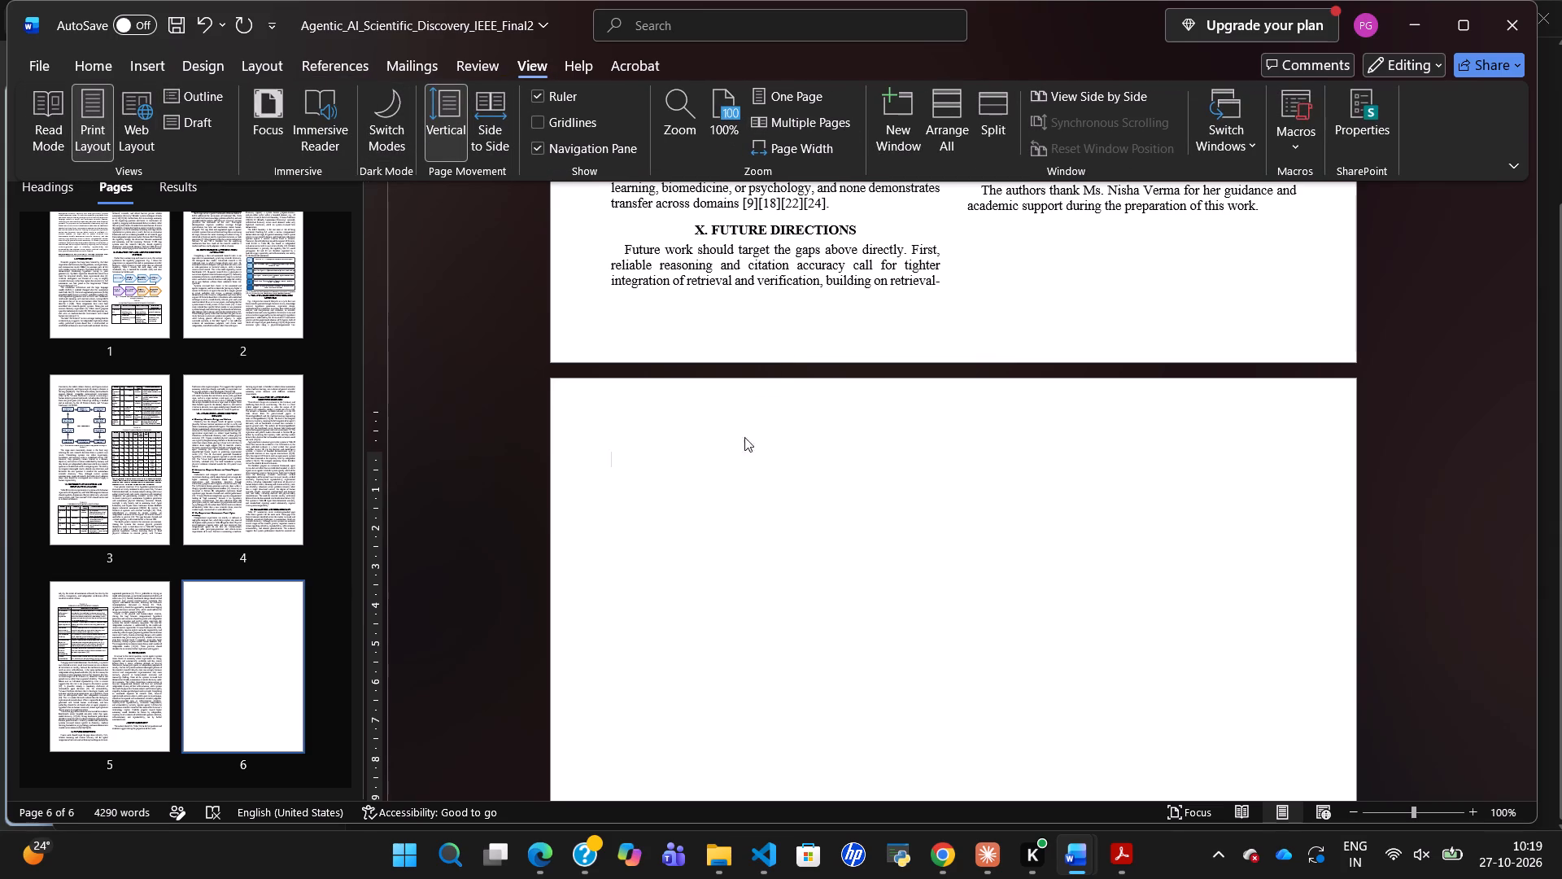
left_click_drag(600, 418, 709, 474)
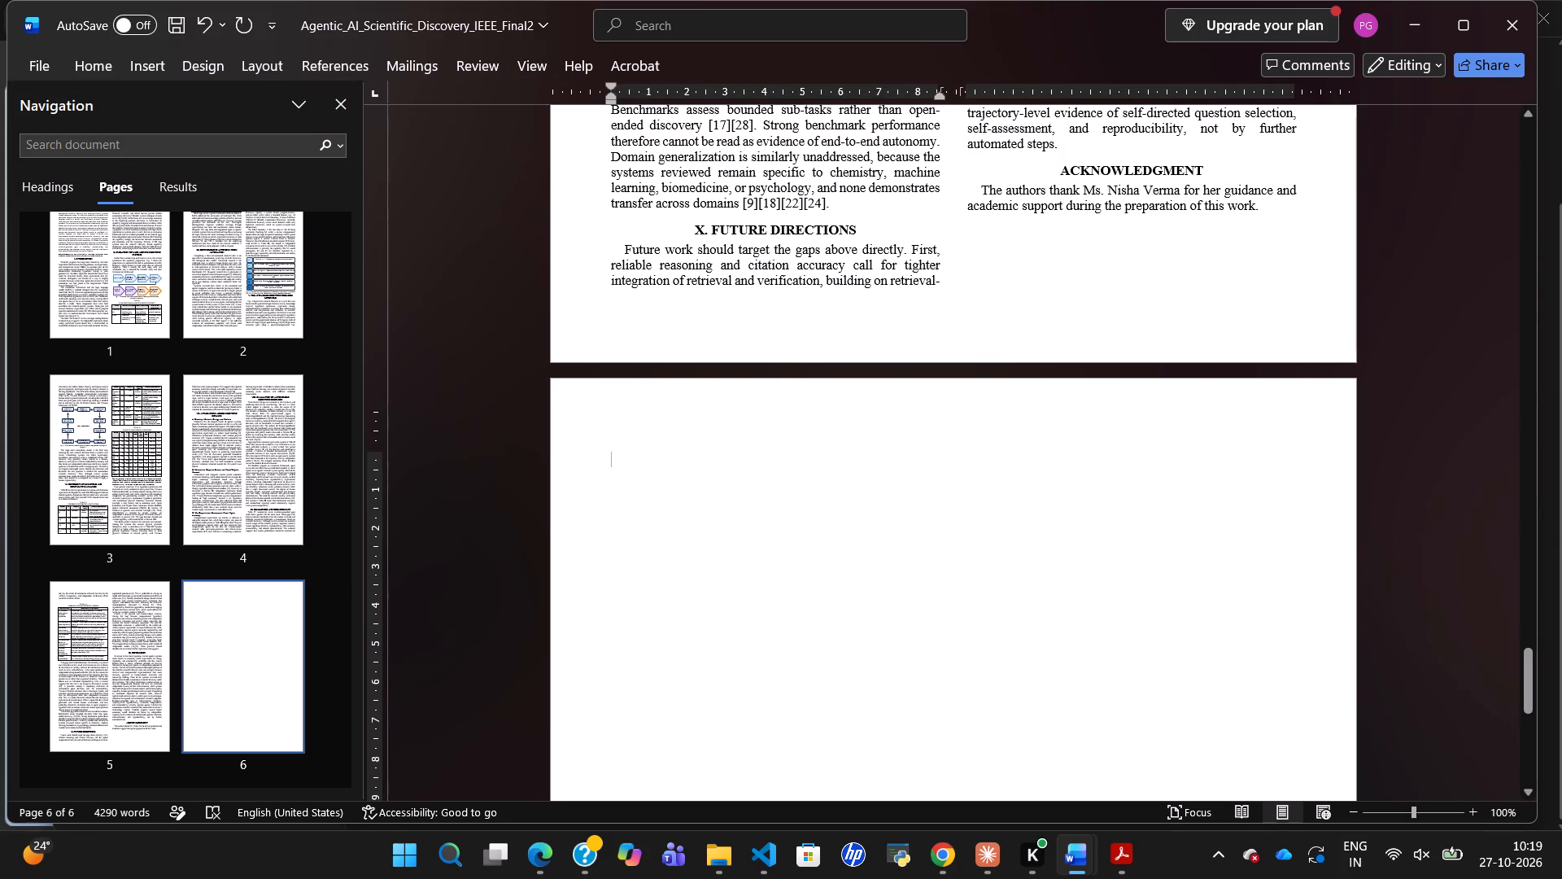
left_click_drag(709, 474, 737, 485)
Save the Agentic_AI_Scientific_Discovery_IEEE_Final2 document.
key("ctrl+s")
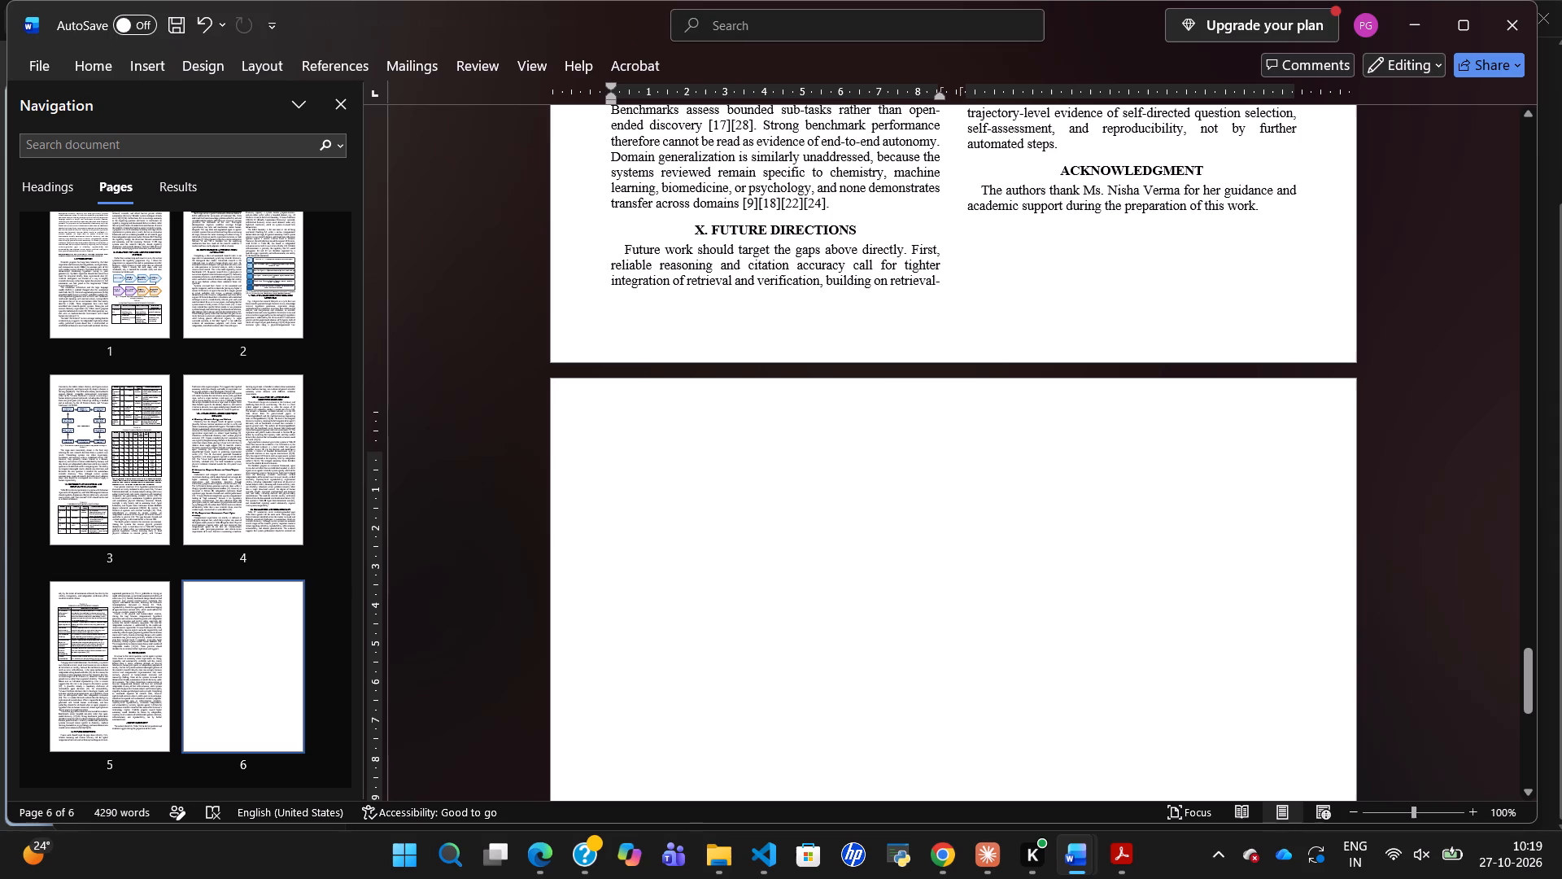
left_click(971, 863)
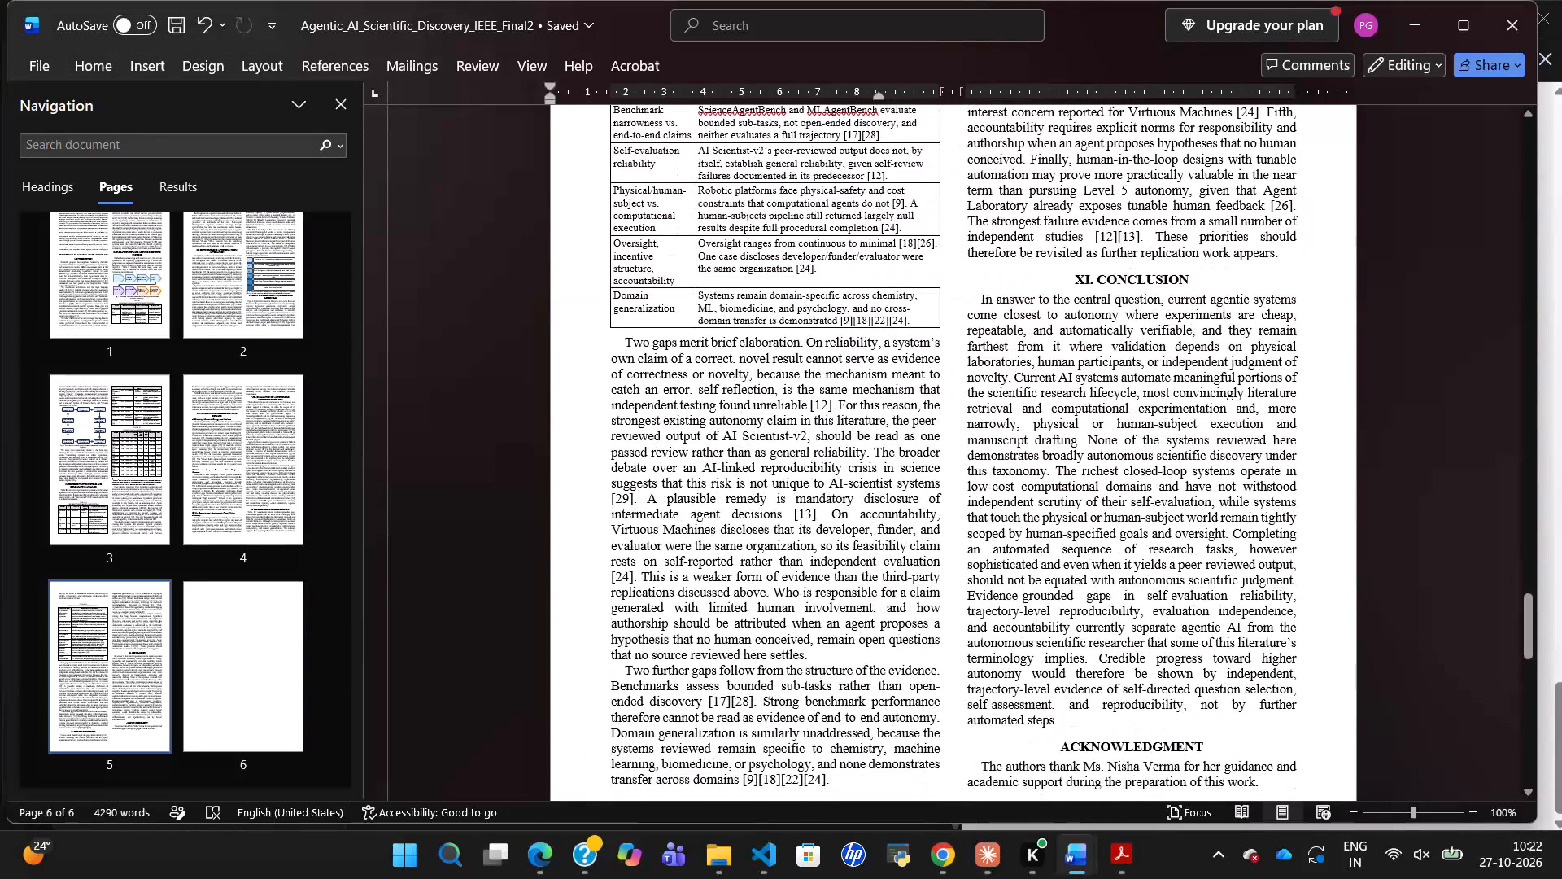
left_click(1010, 349)
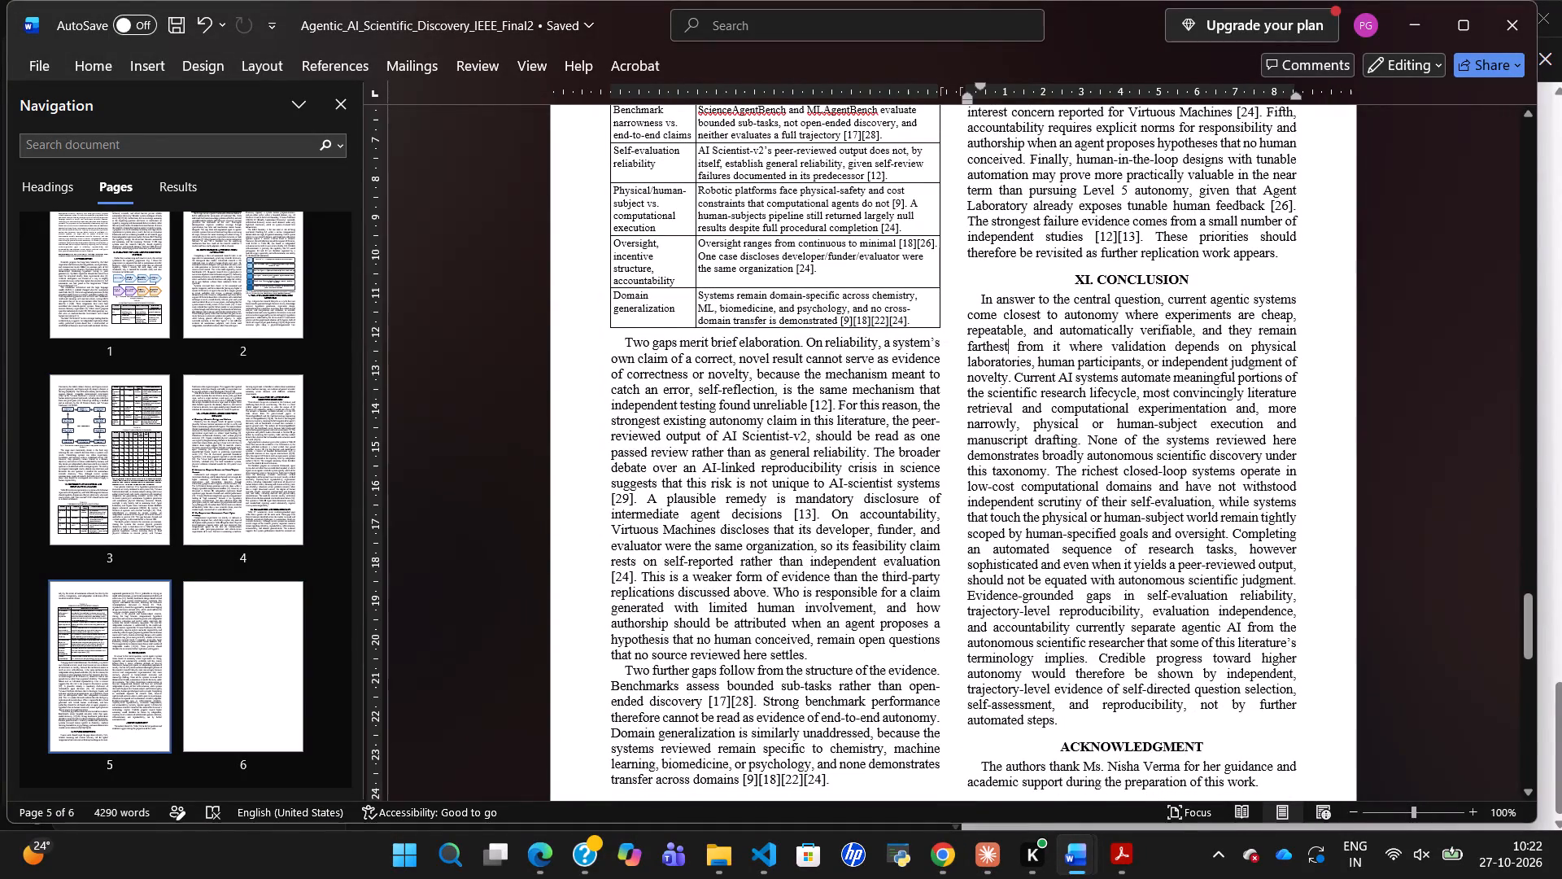
left_click(106, 64)
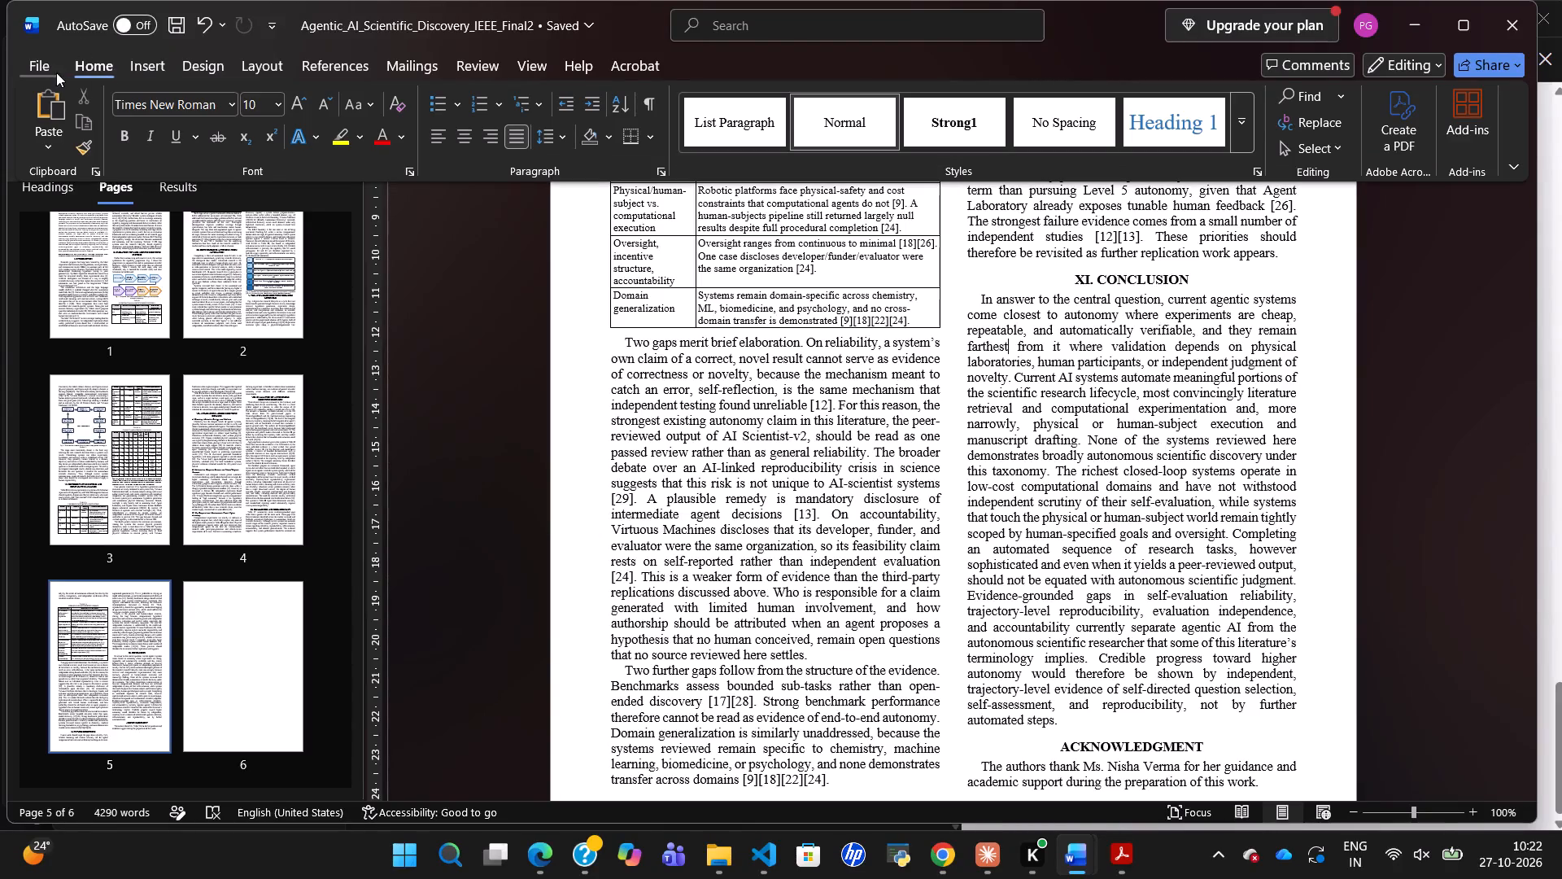
left_click(48, 72)
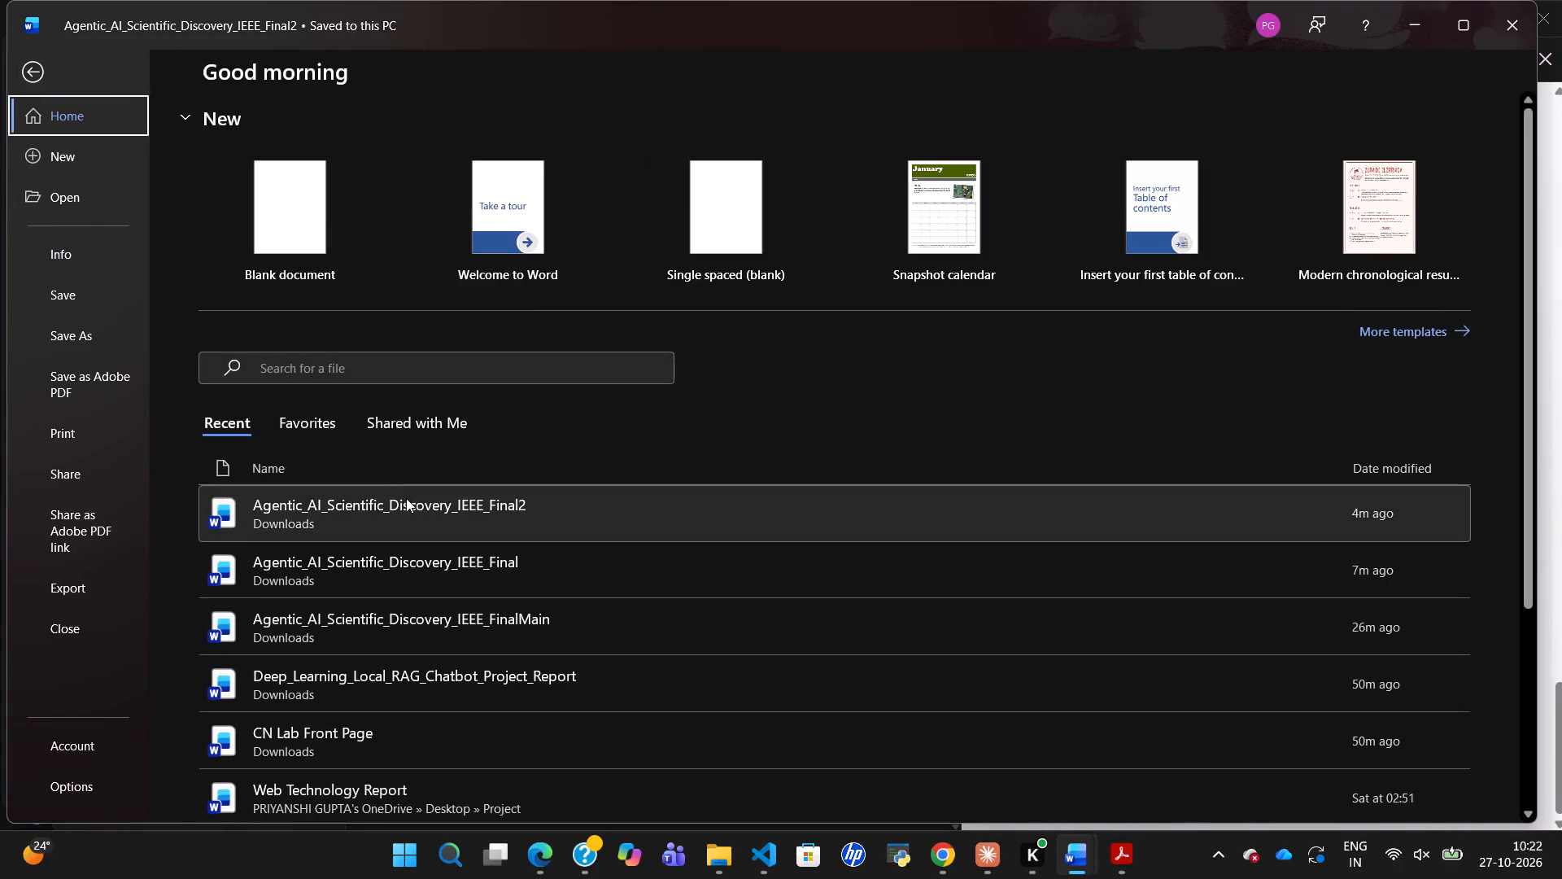
left_click(63, 188)
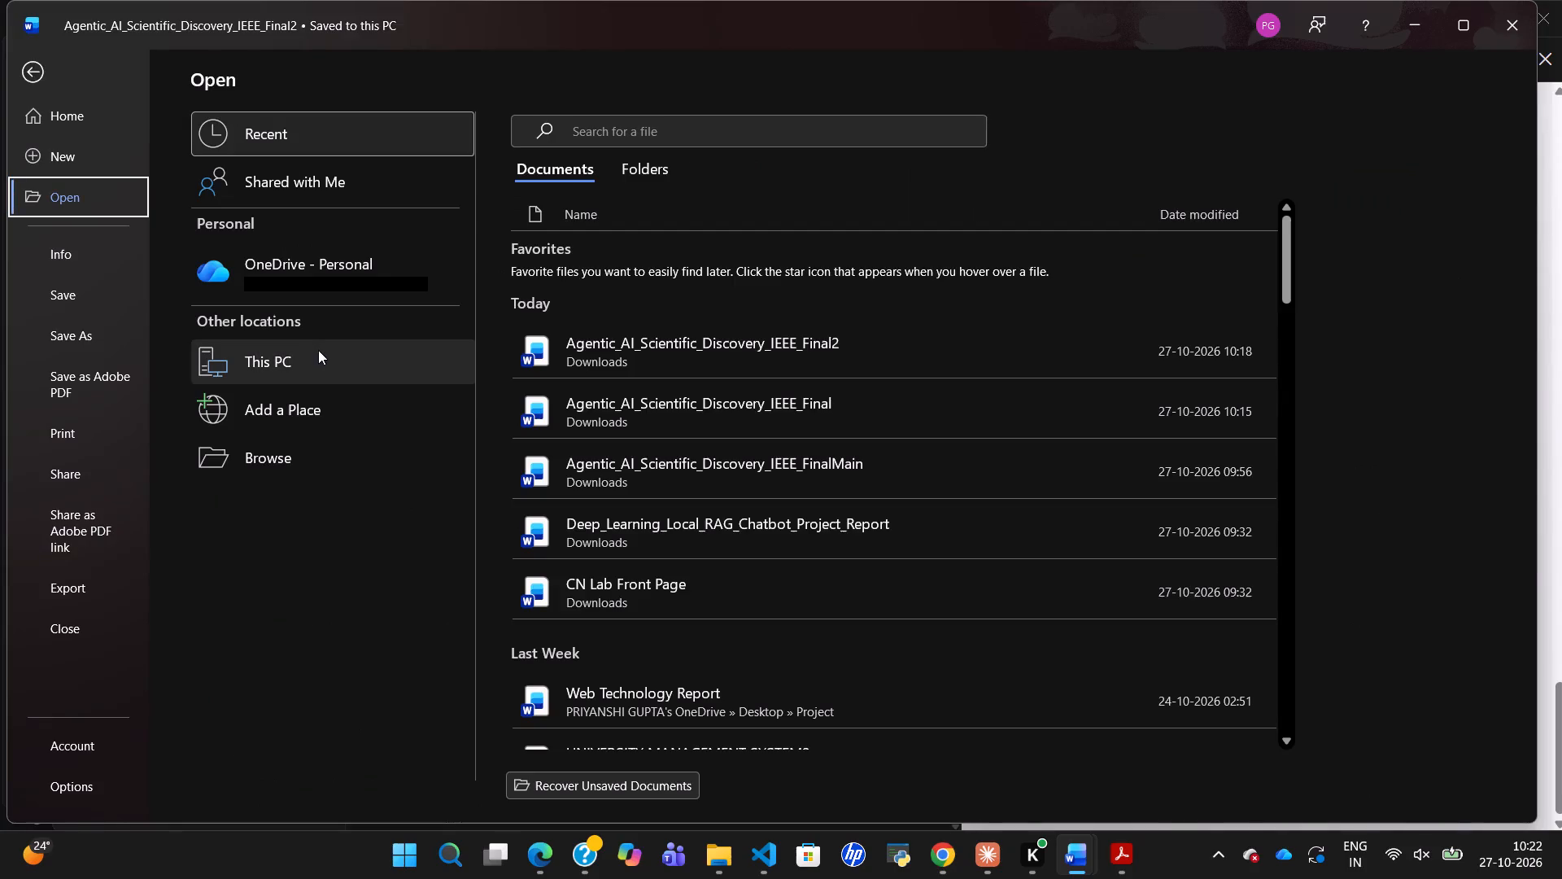
left_click(288, 442)
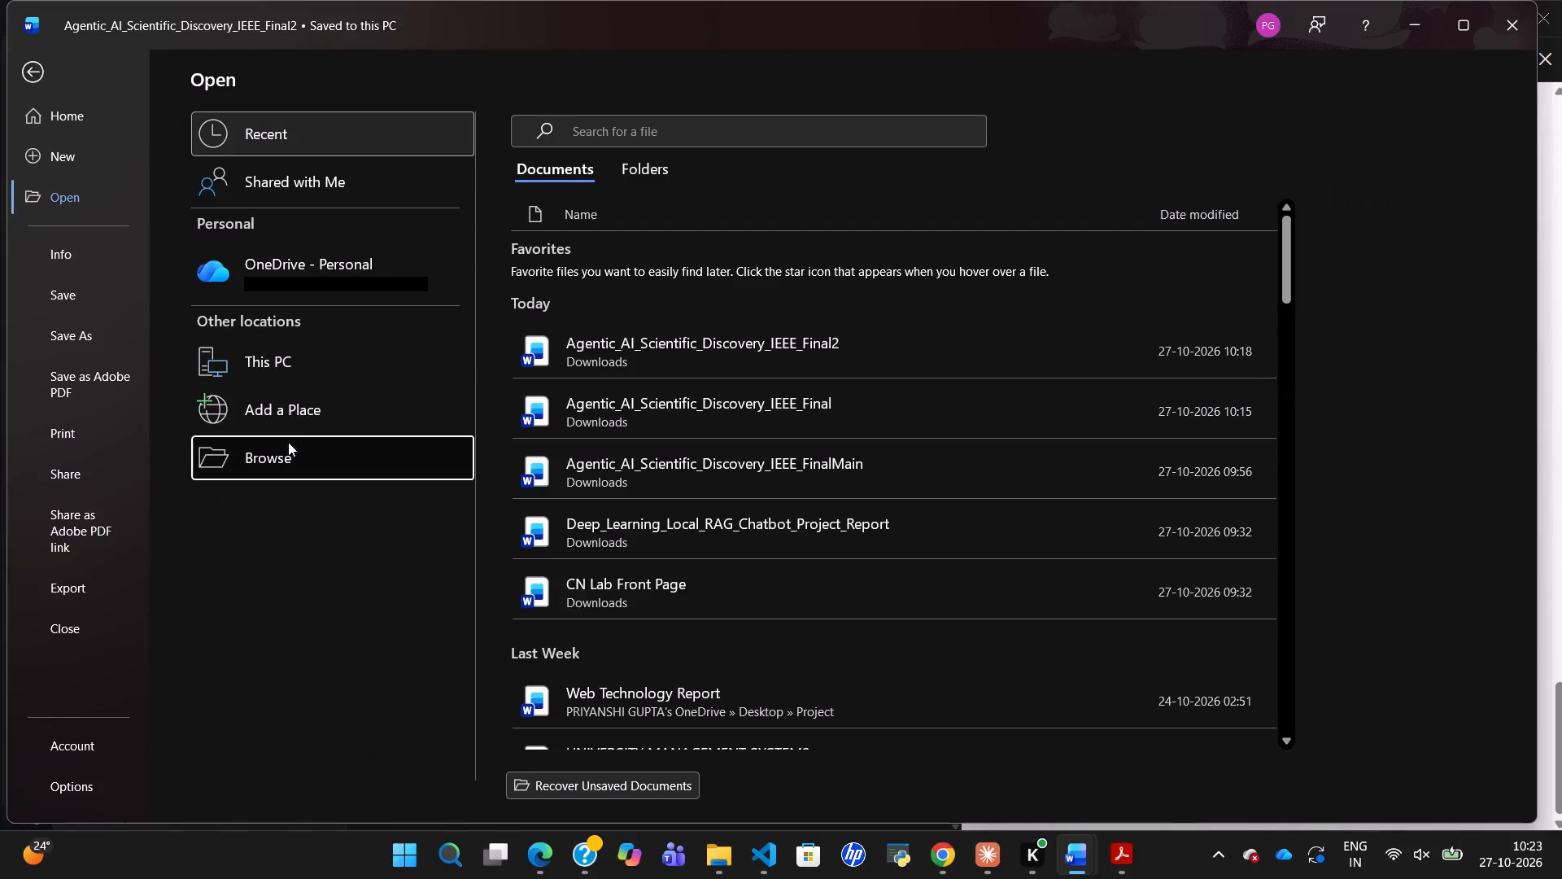
left_click(360, 187)
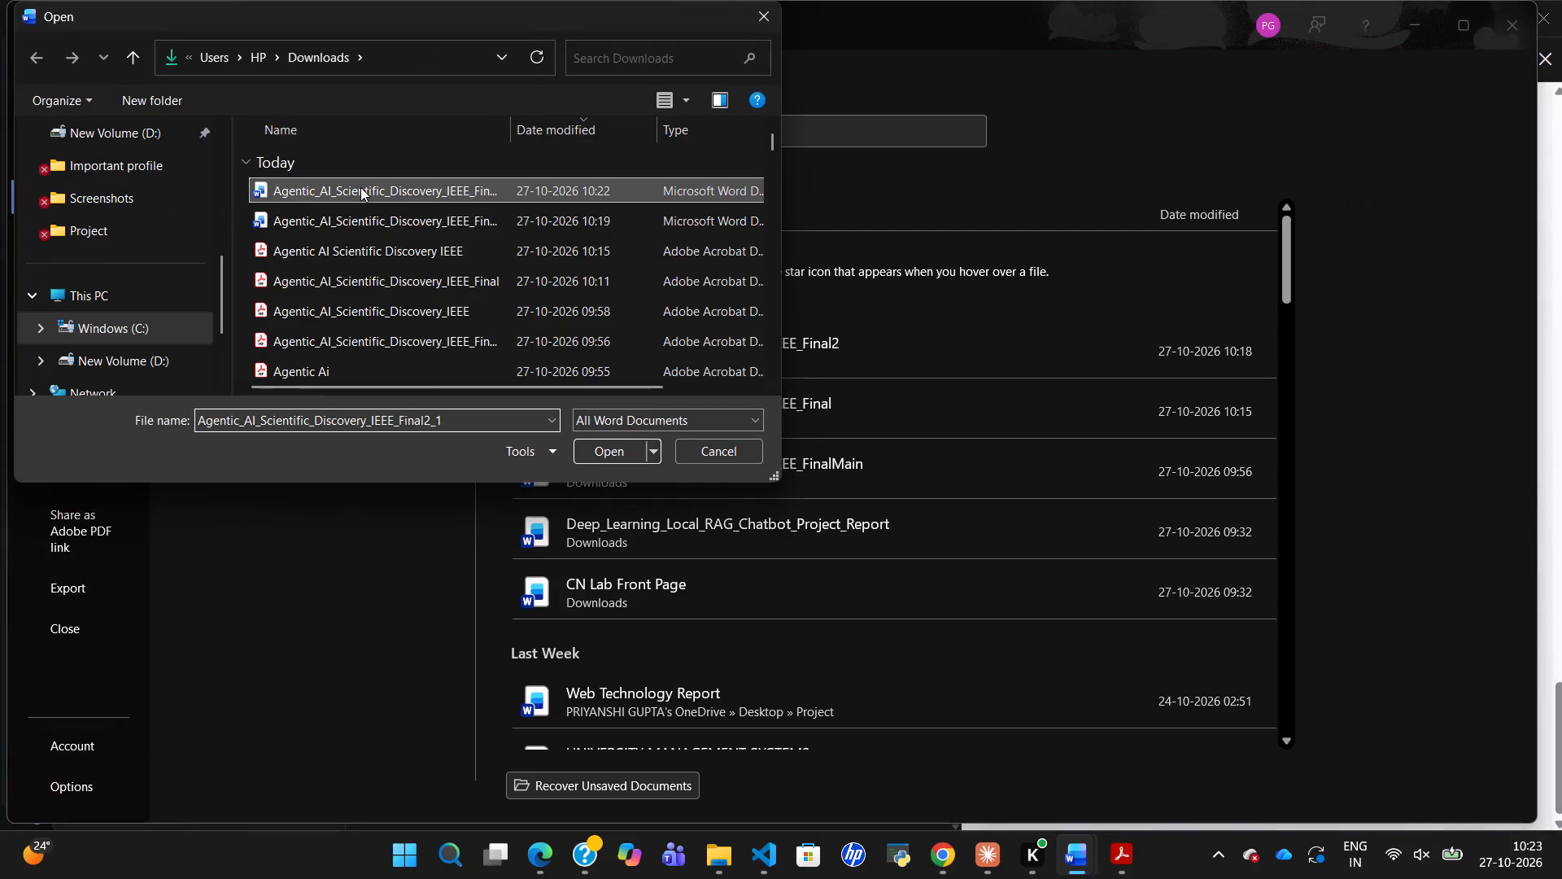
left_click(600, 448)
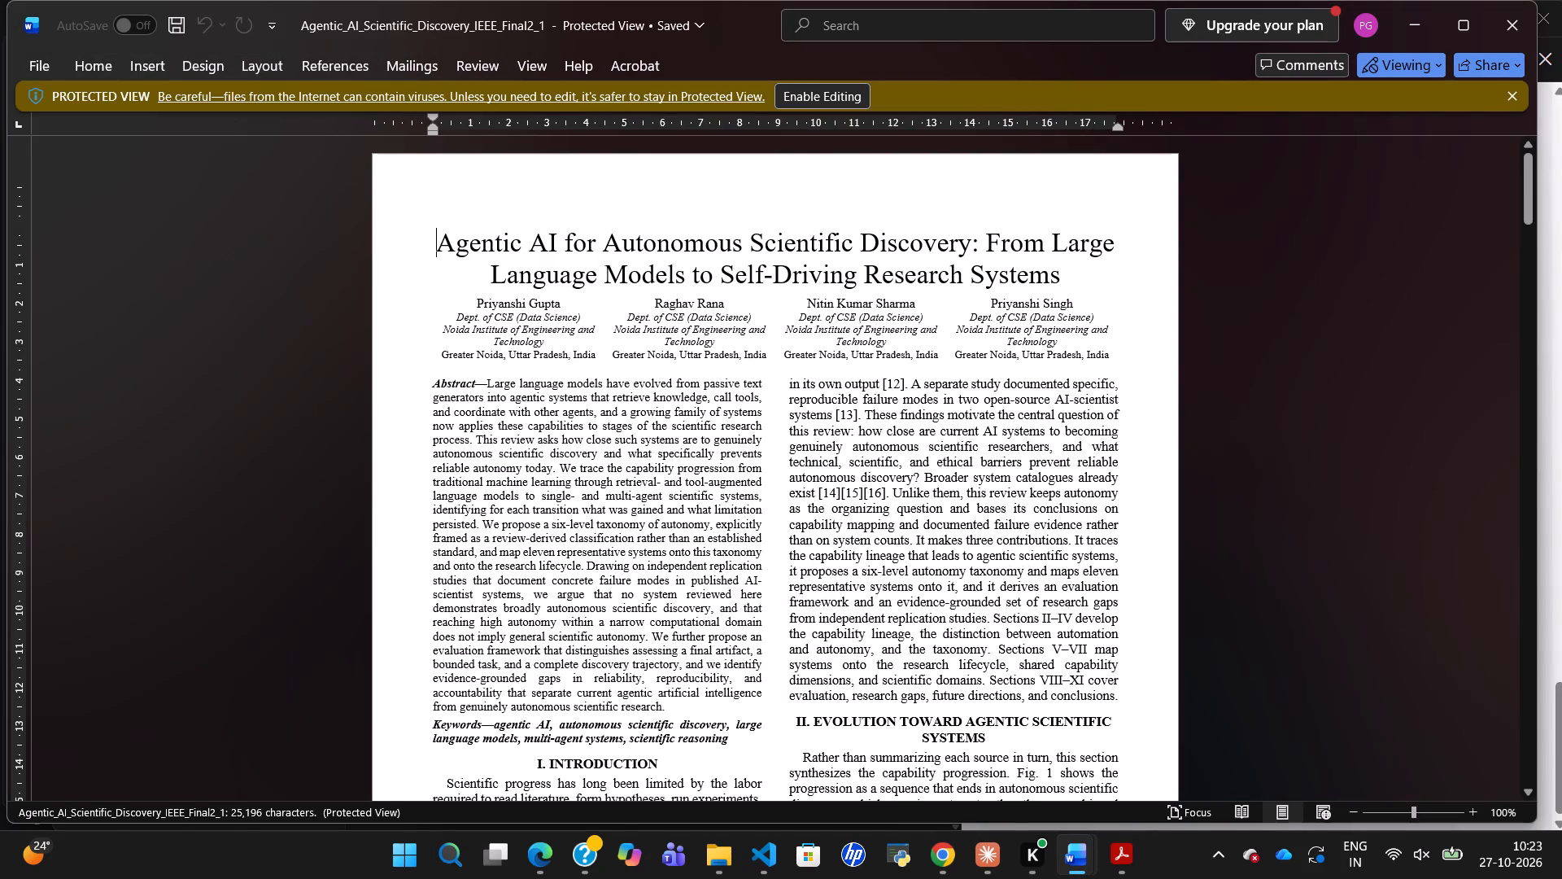
Look over the opening pages of the new Word file and of the Agentic AI Scientific Discovery IEEE PDF in Acrobat.
scroll(785, 439, "down", 2)
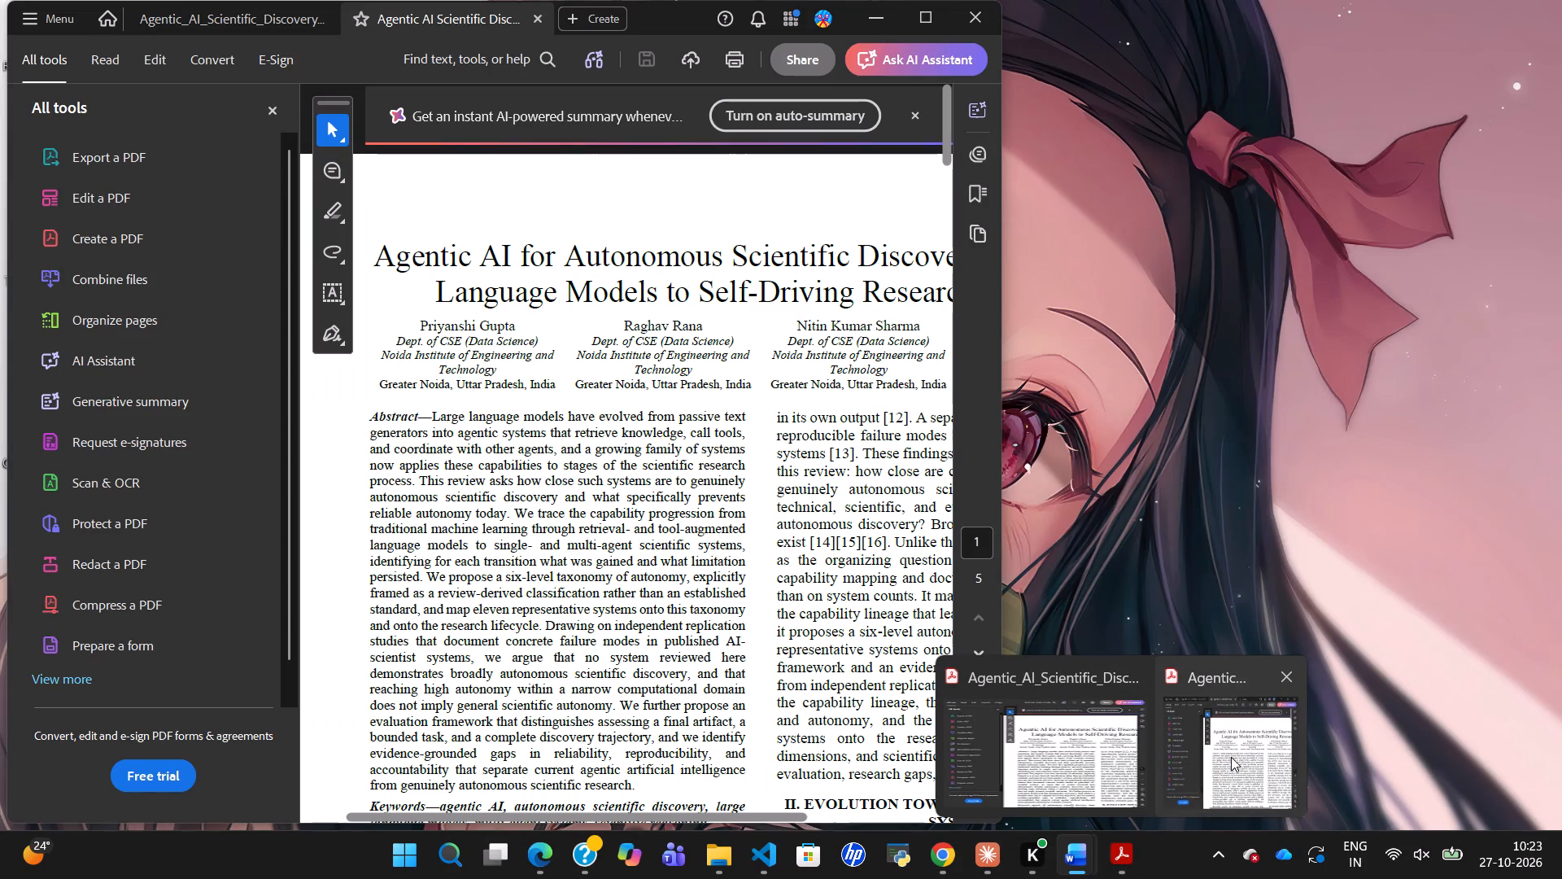
left_click(1231, 757)
scroll(856, 643, "left", 6)
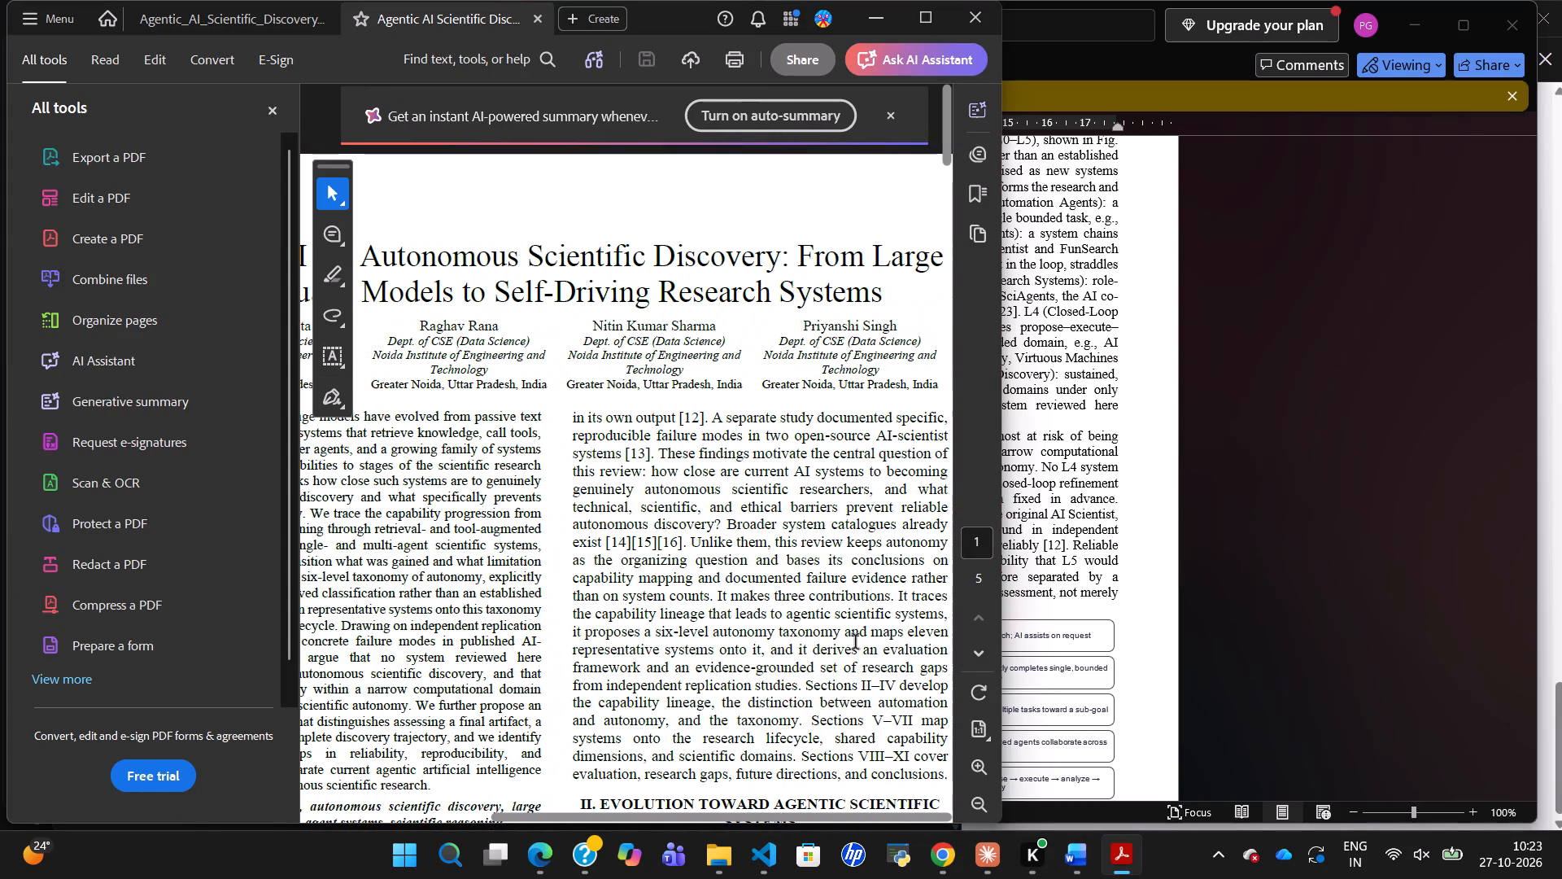
scroll(856, 643, "left", 3)
scroll(856, 643, "down", 5)
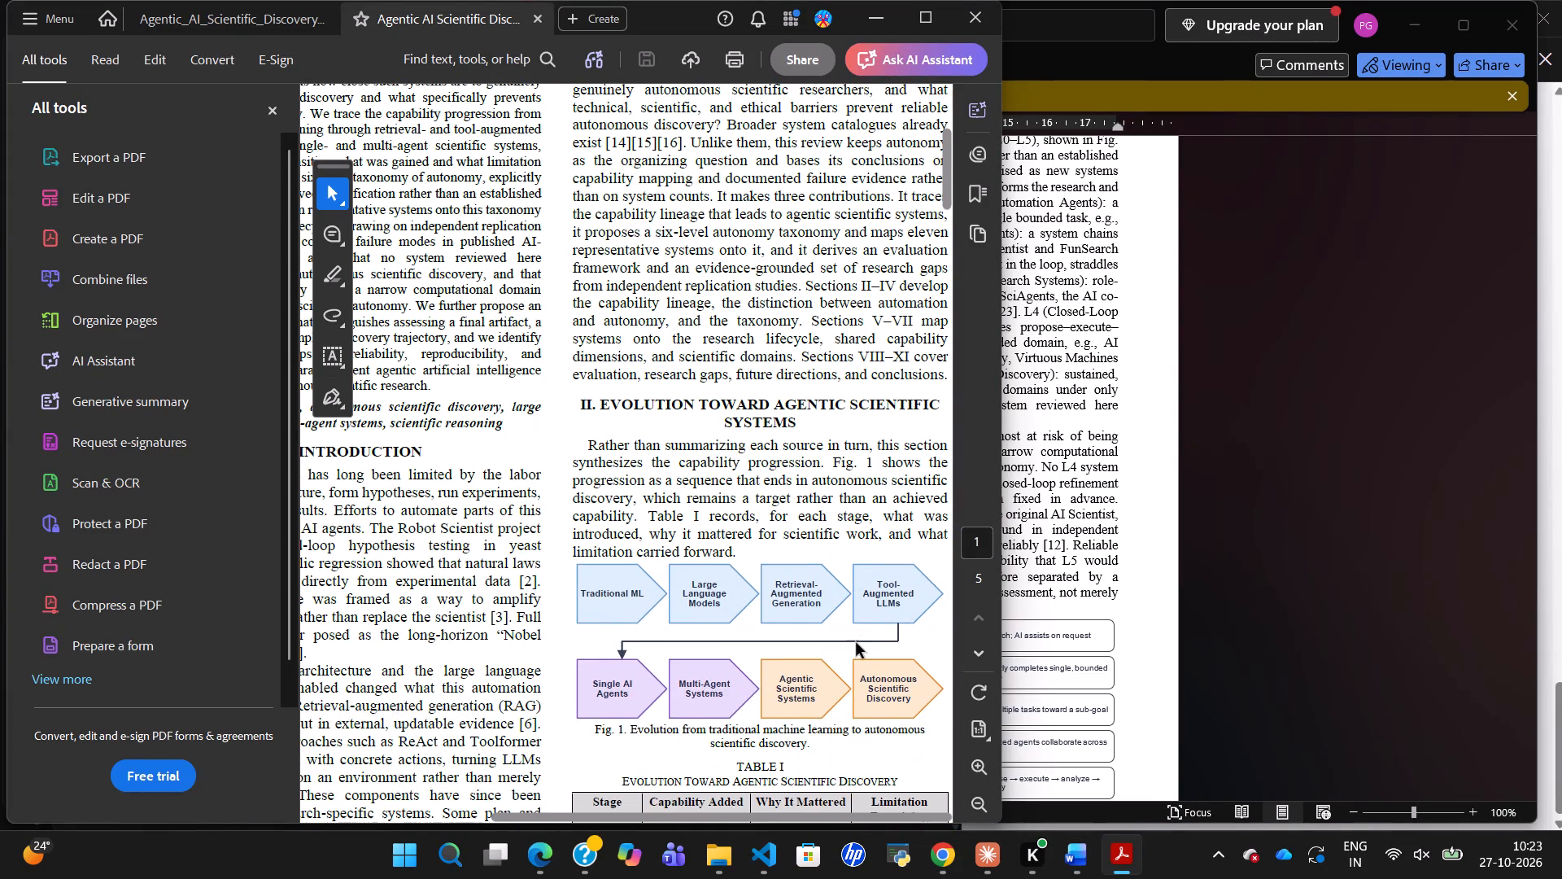
scroll(856, 643, "down", 1)
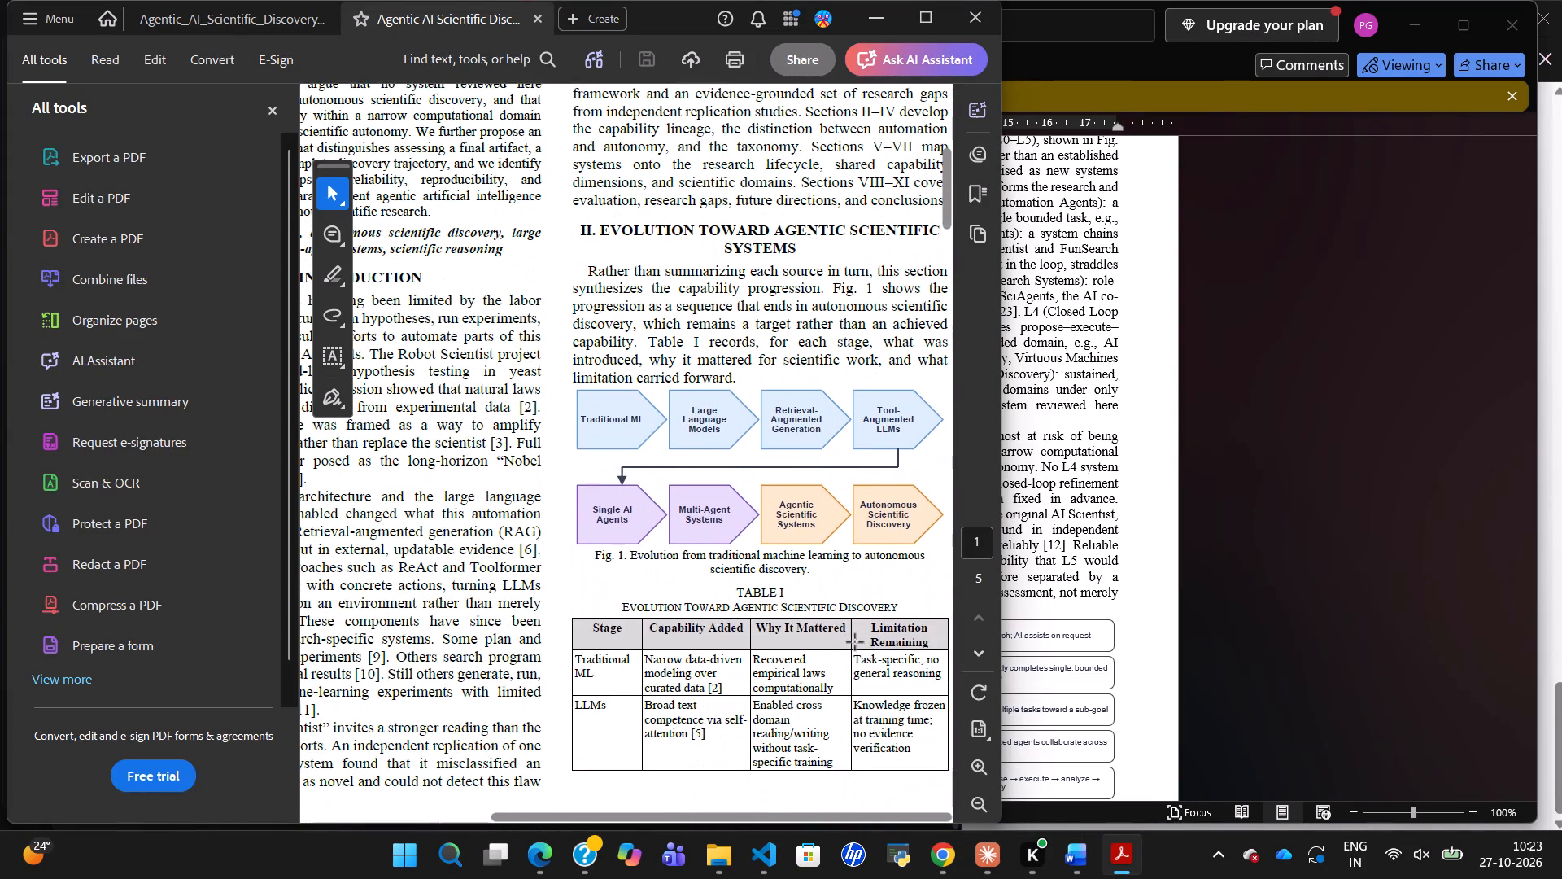
scroll(856, 643, "down", 5)
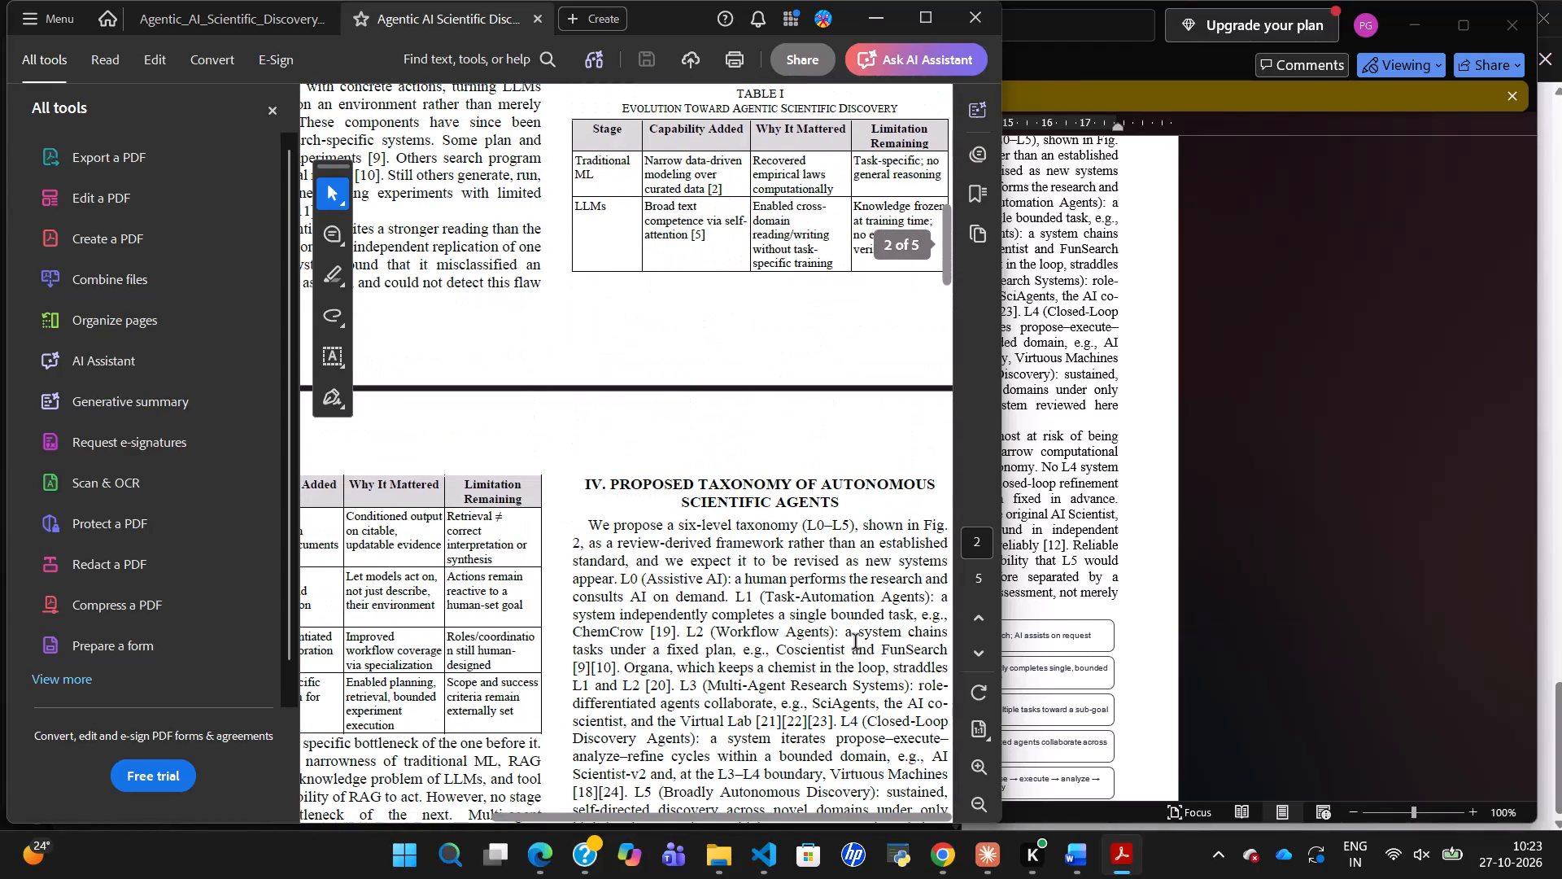
scroll(856, 643, "down", 1)
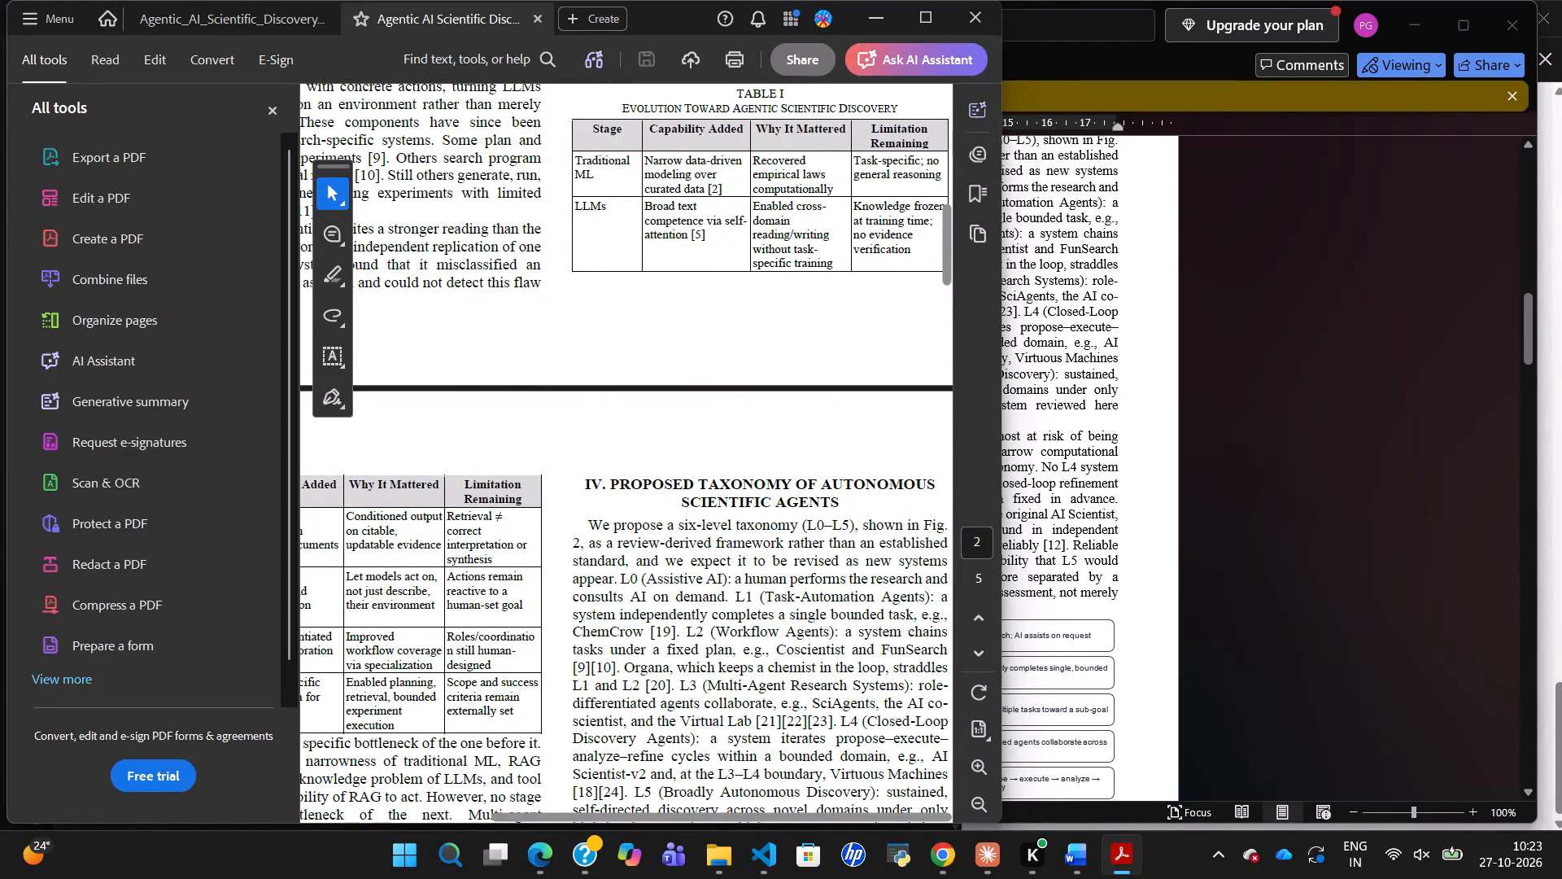
Return to the new Word document, check its pages through the Acknowledgment for a trailing blank page, and close it.
left_click(1108, 531)
scroll(1108, 531, "down", 4)
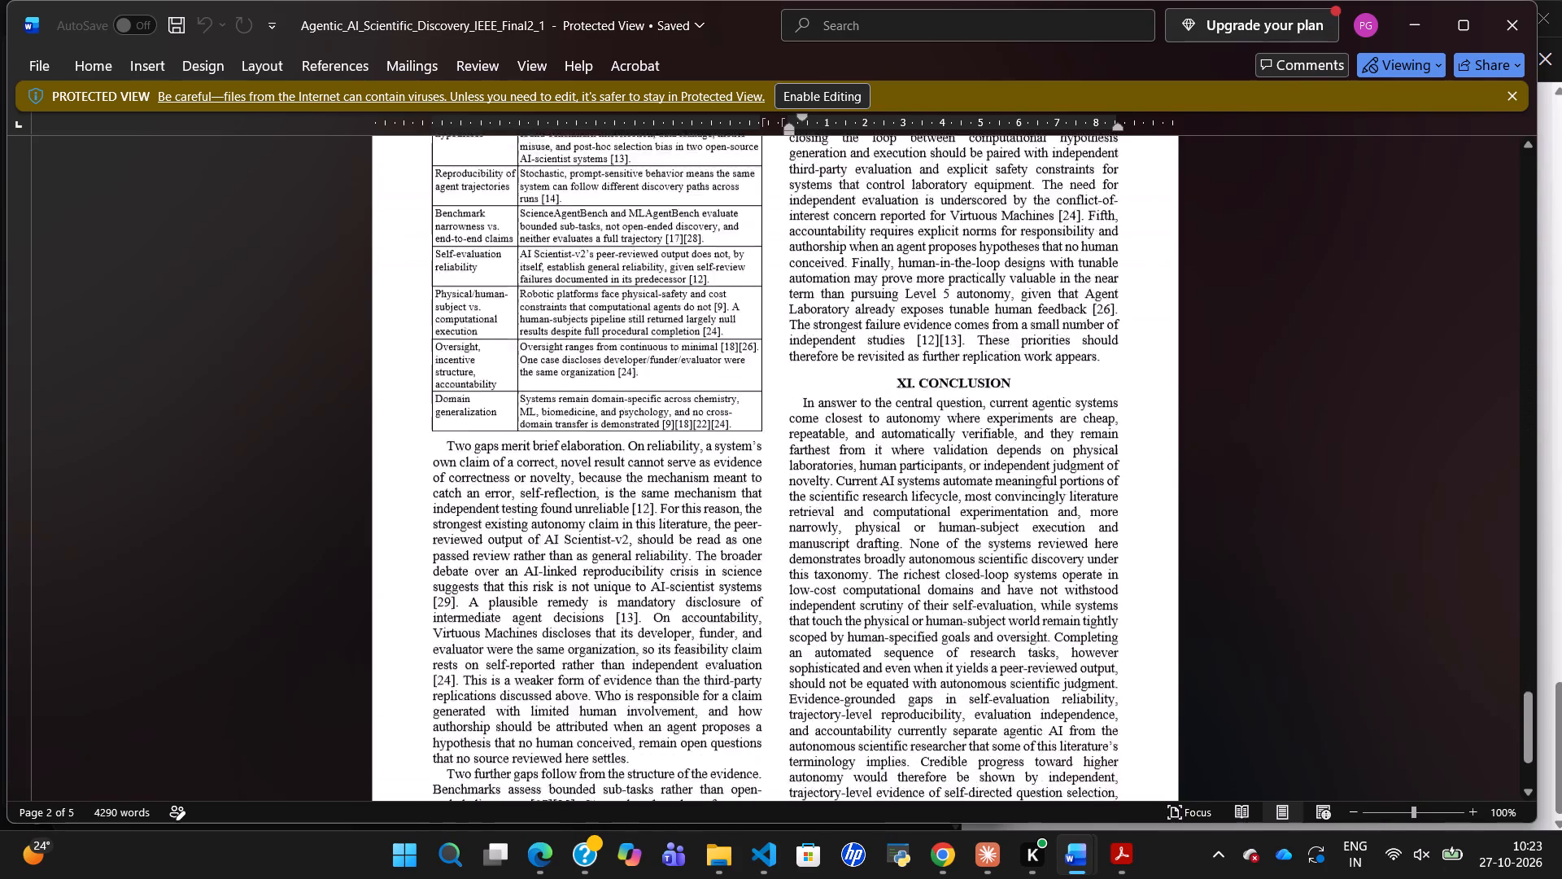
scroll(1108, 531, "down", 1)
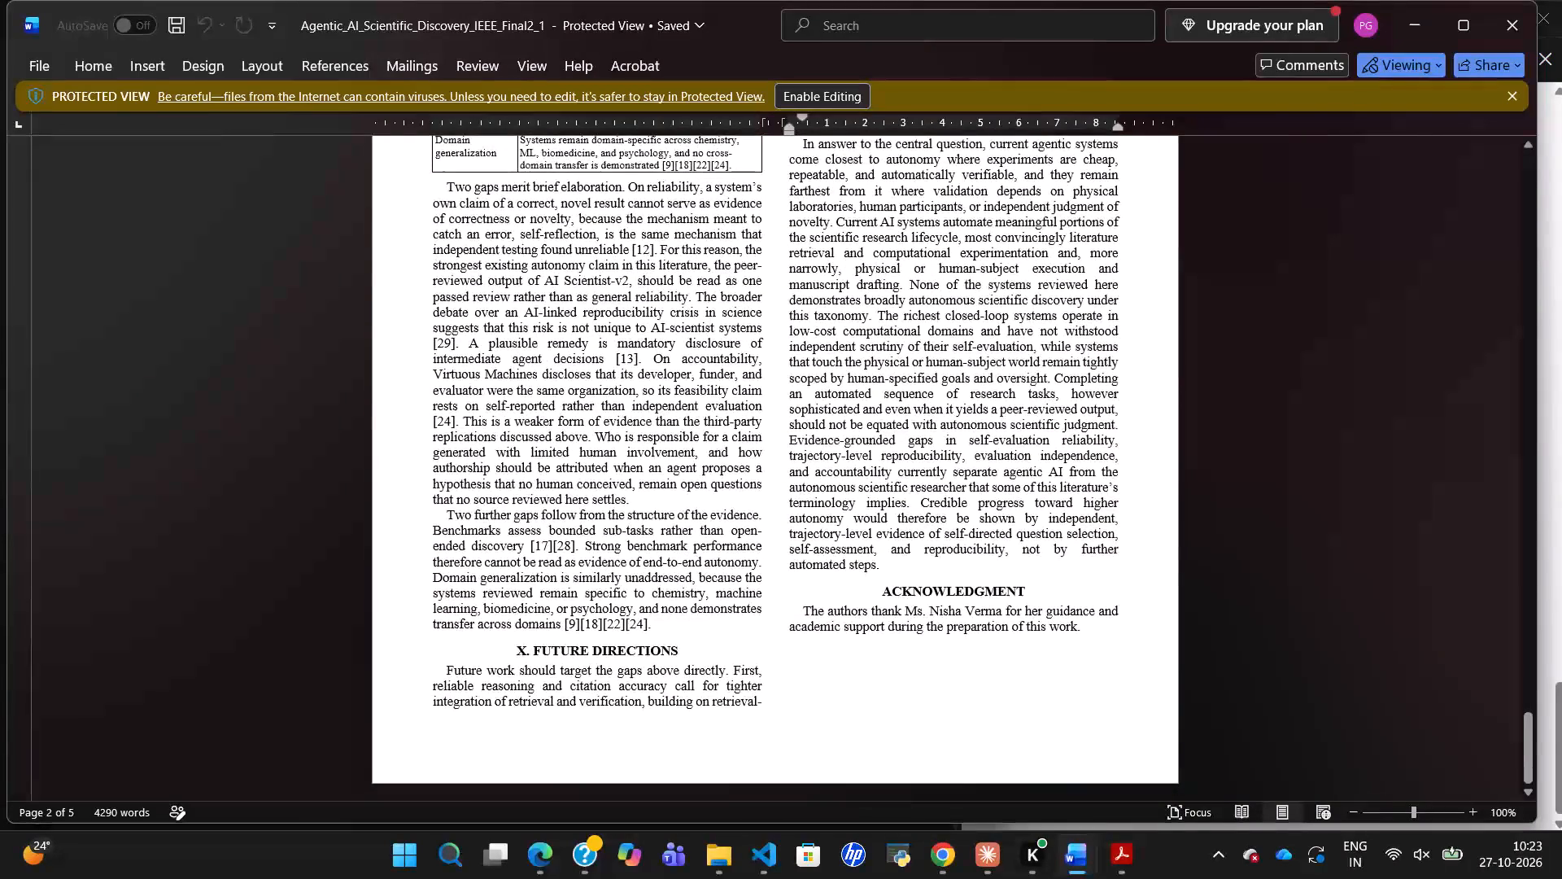
scroll(1108, 531, "down", 1)
scroll(1108, 531, "up", 6)
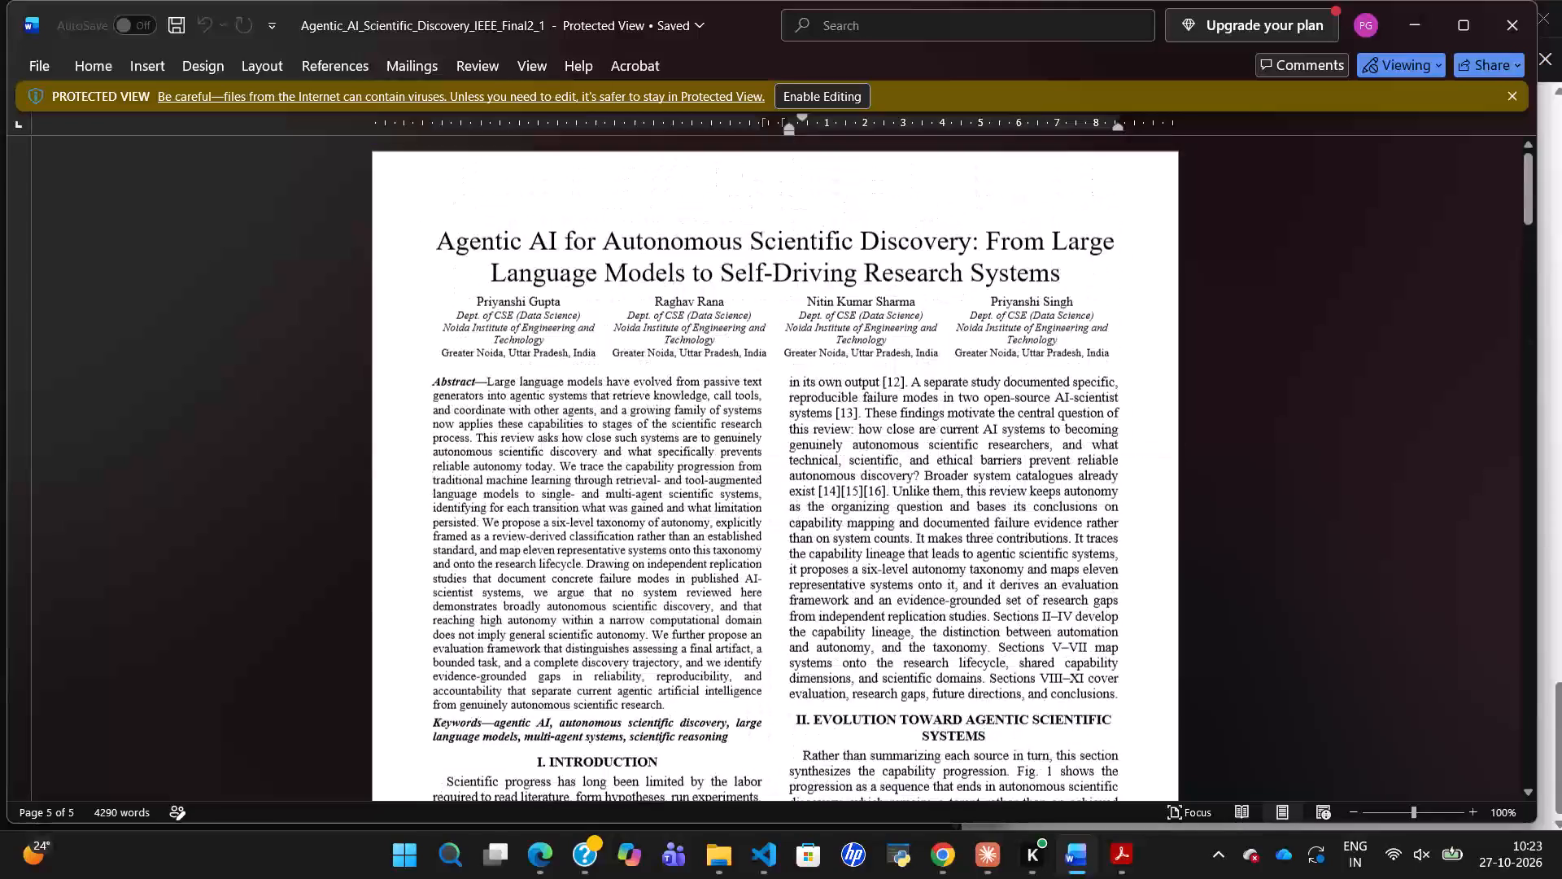
left_click(1502, 42)
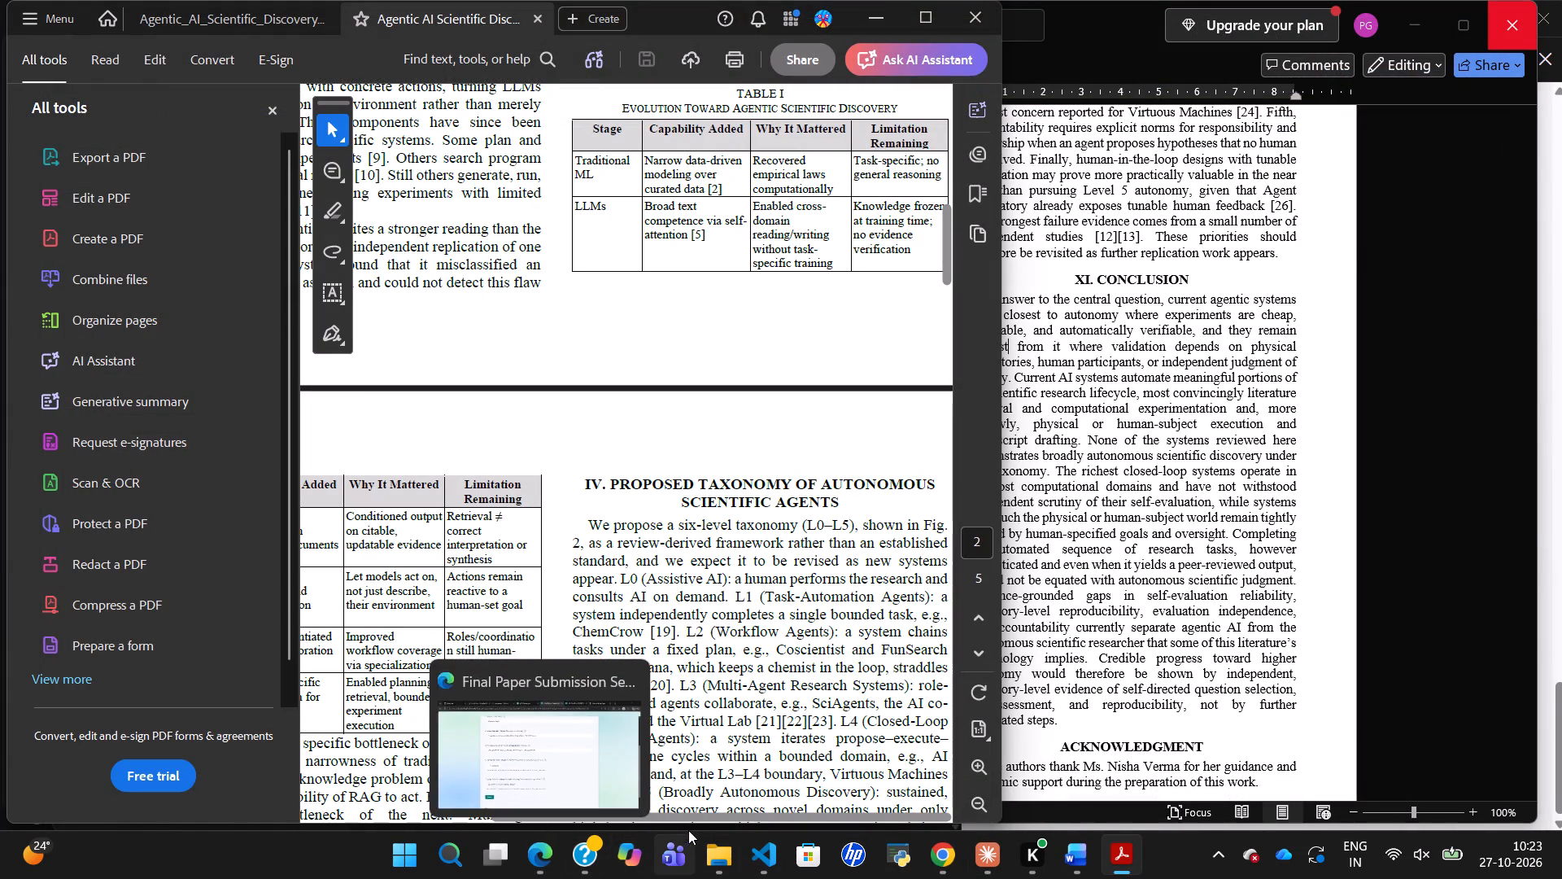
Switch to the Downloads folder in File Explorer, refresh its listing, and close the older Agentic_AI_Scientific_Discovery_IEEE_Final2 document in Word.
left_click(726, 764)
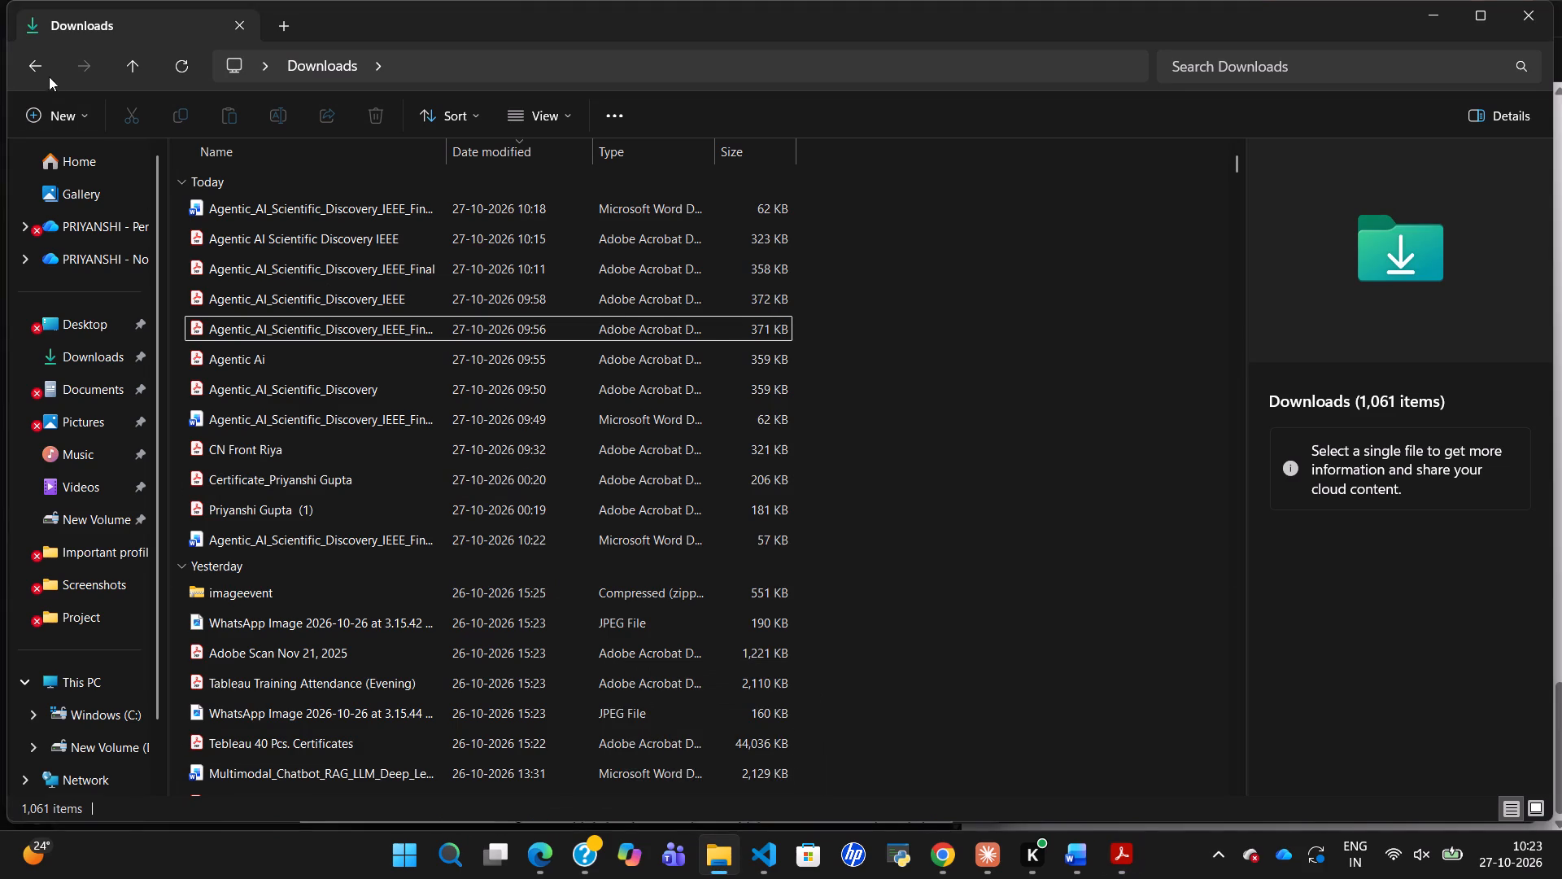
double_click(176, 68)
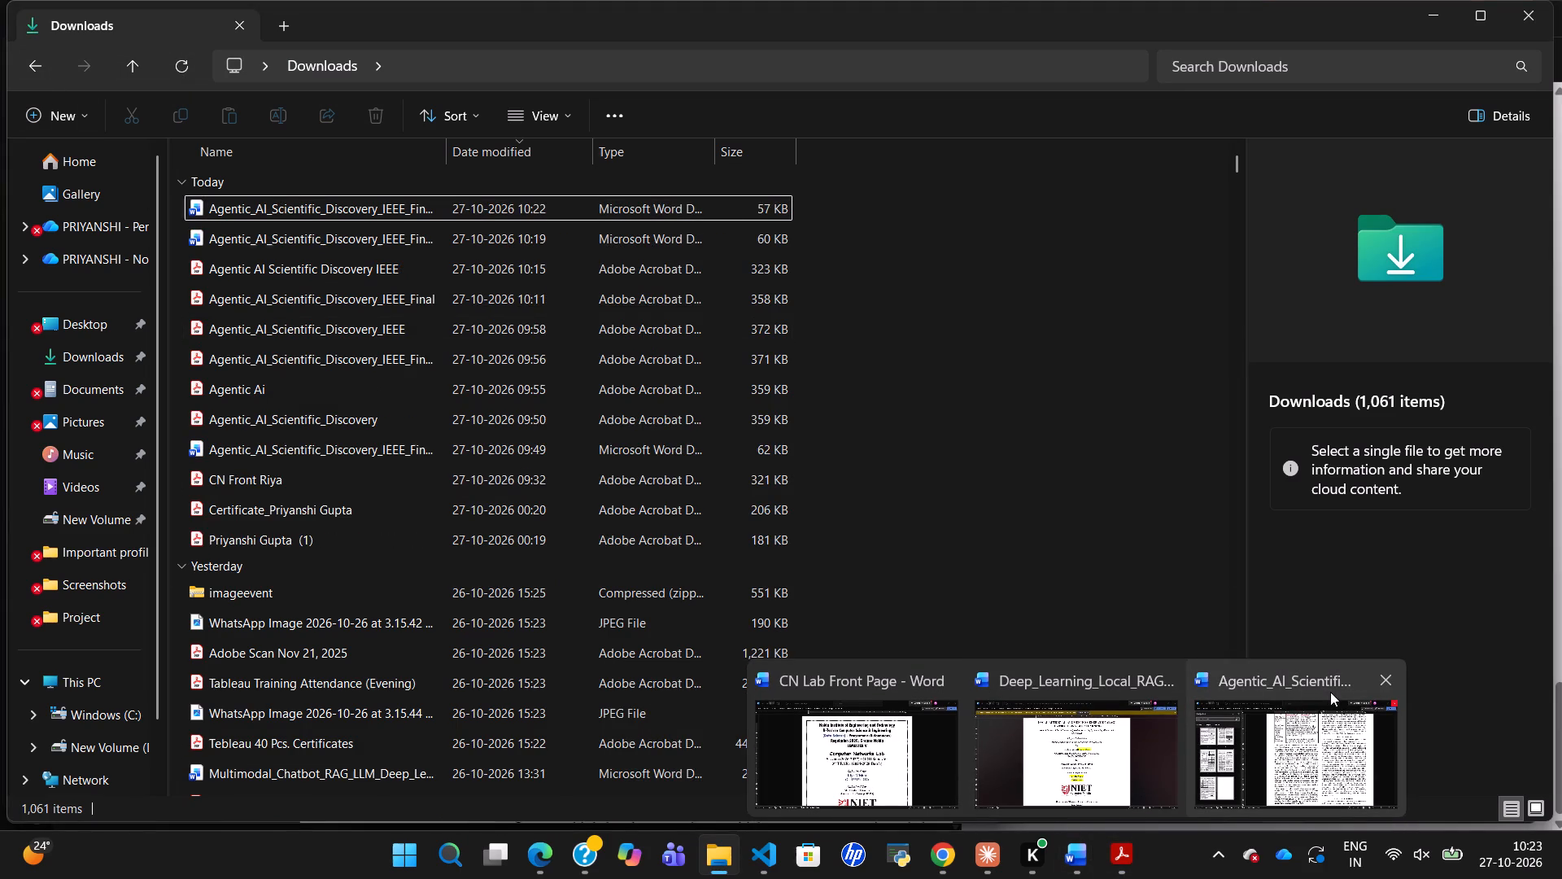
left_click(1381, 676)
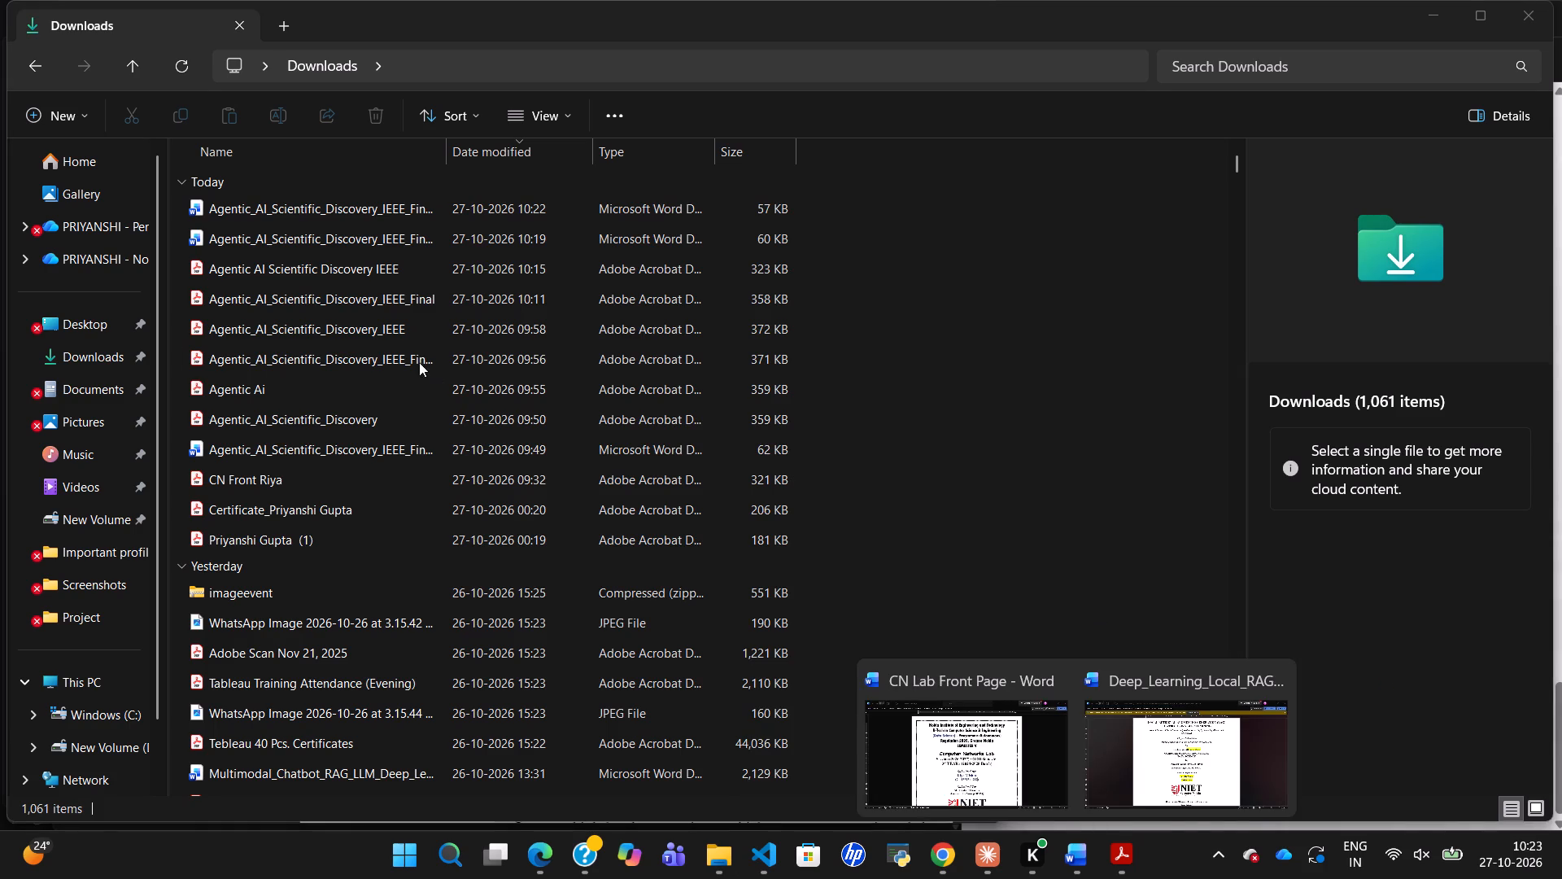
Rename the newest Word file in Downloads as "Agentic_AI_Scientific_Discovery without reference".
right_click(455, 219)
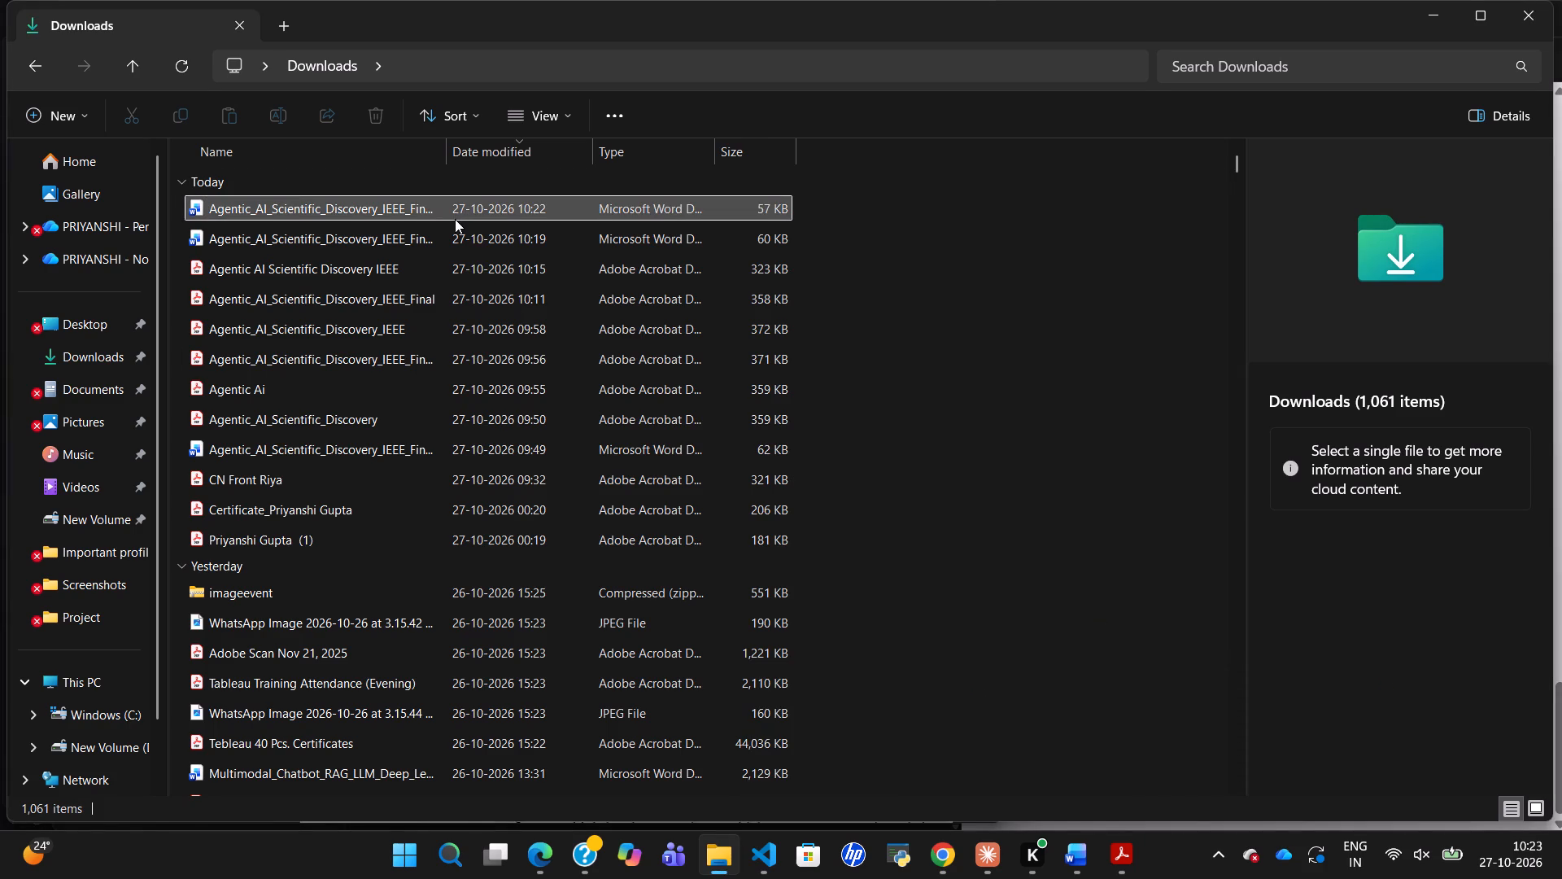
left_click(351, 207)
left_click(280, 108)
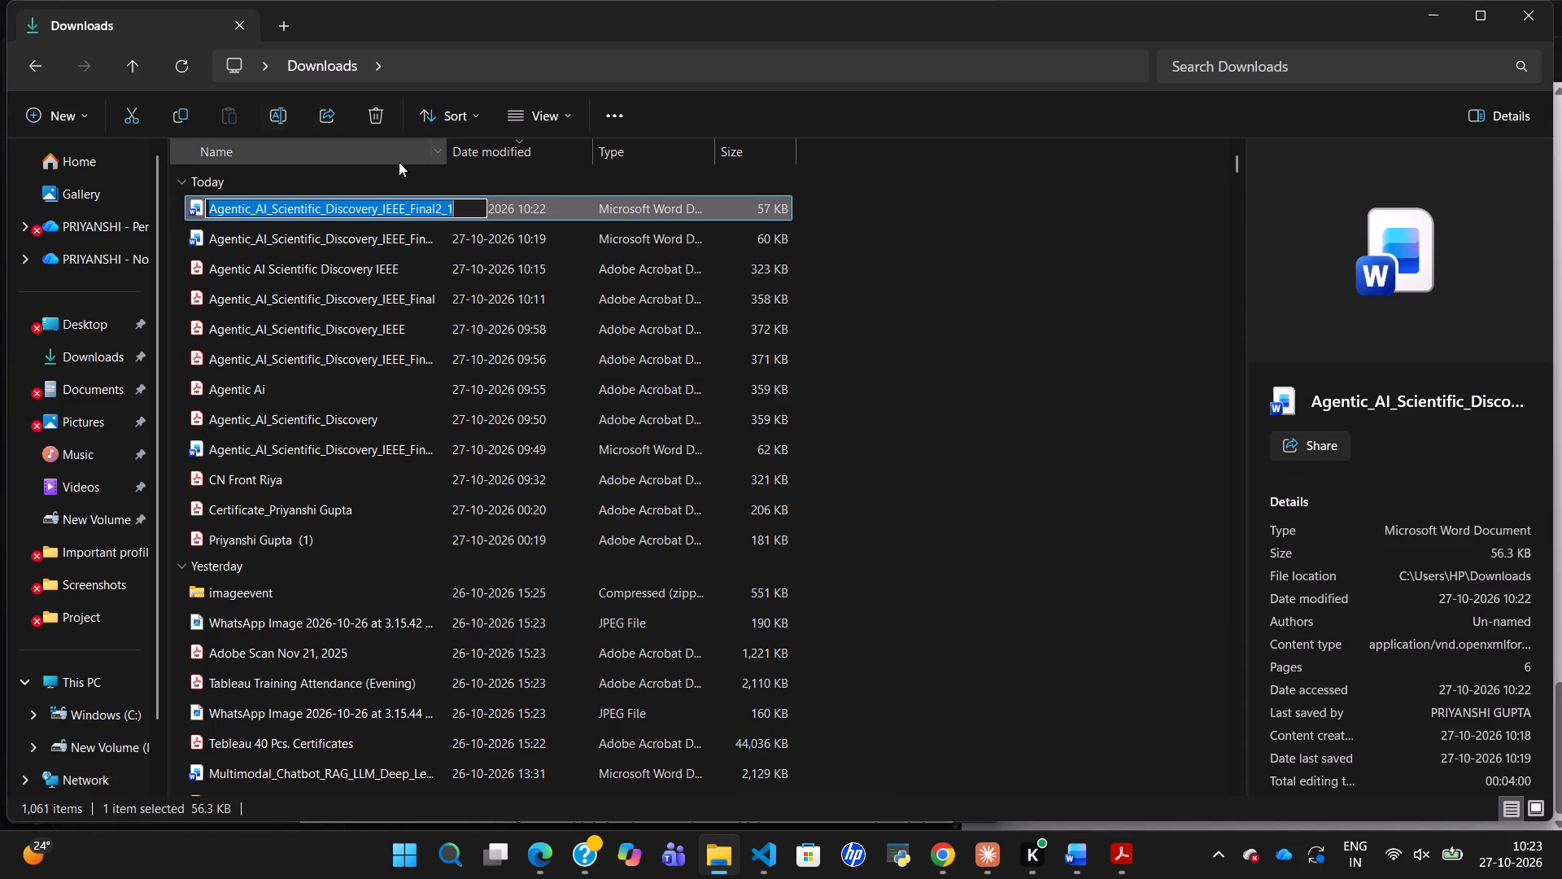
key("BackSpace")
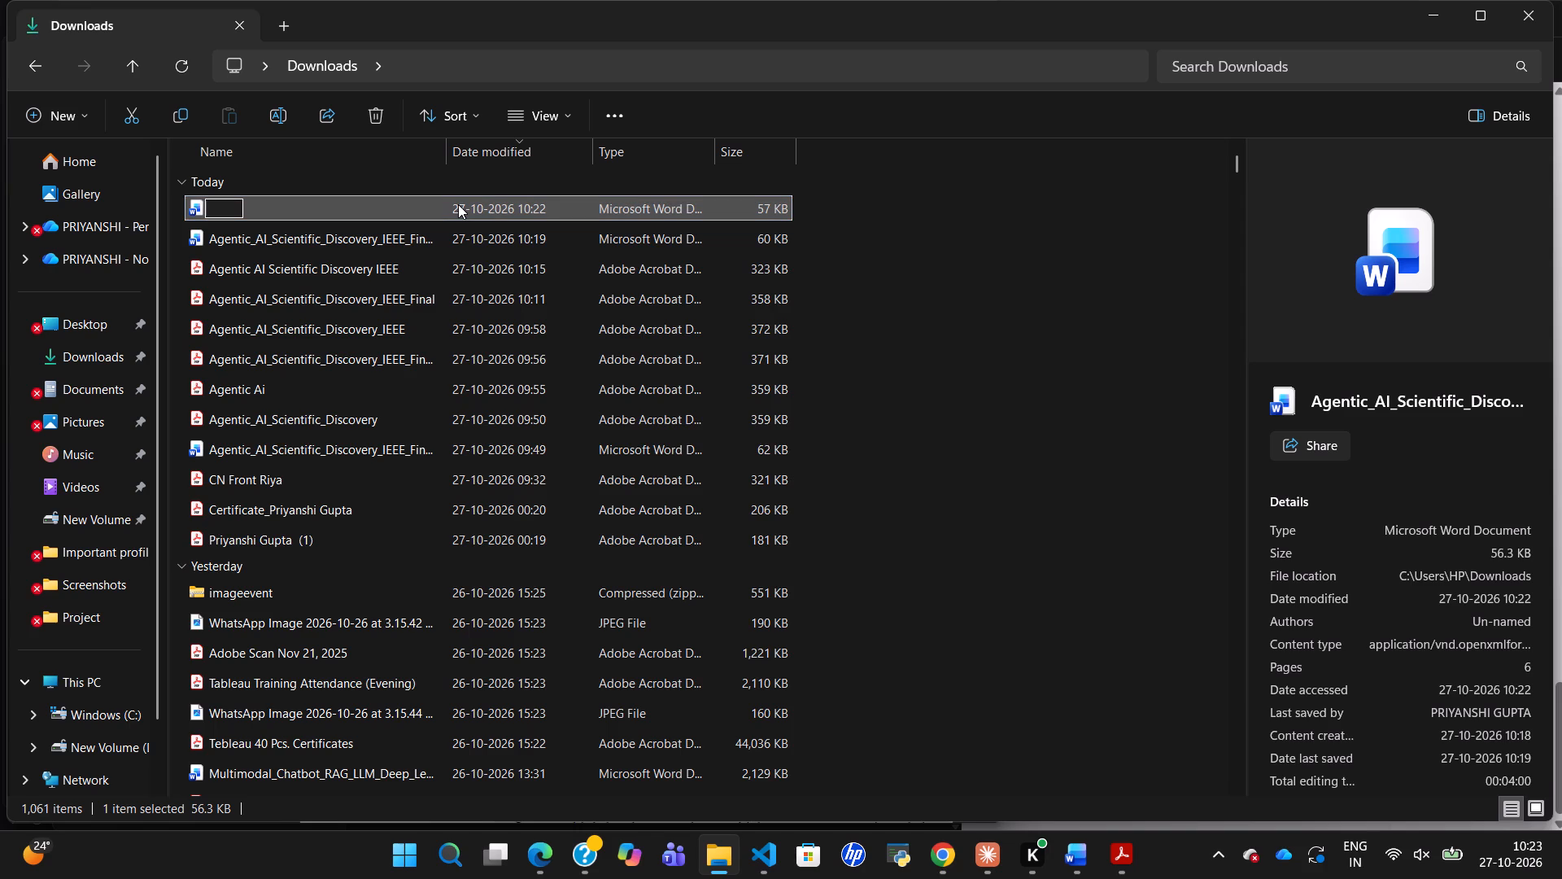
key("ctrl+z")
key("ctrl+z")
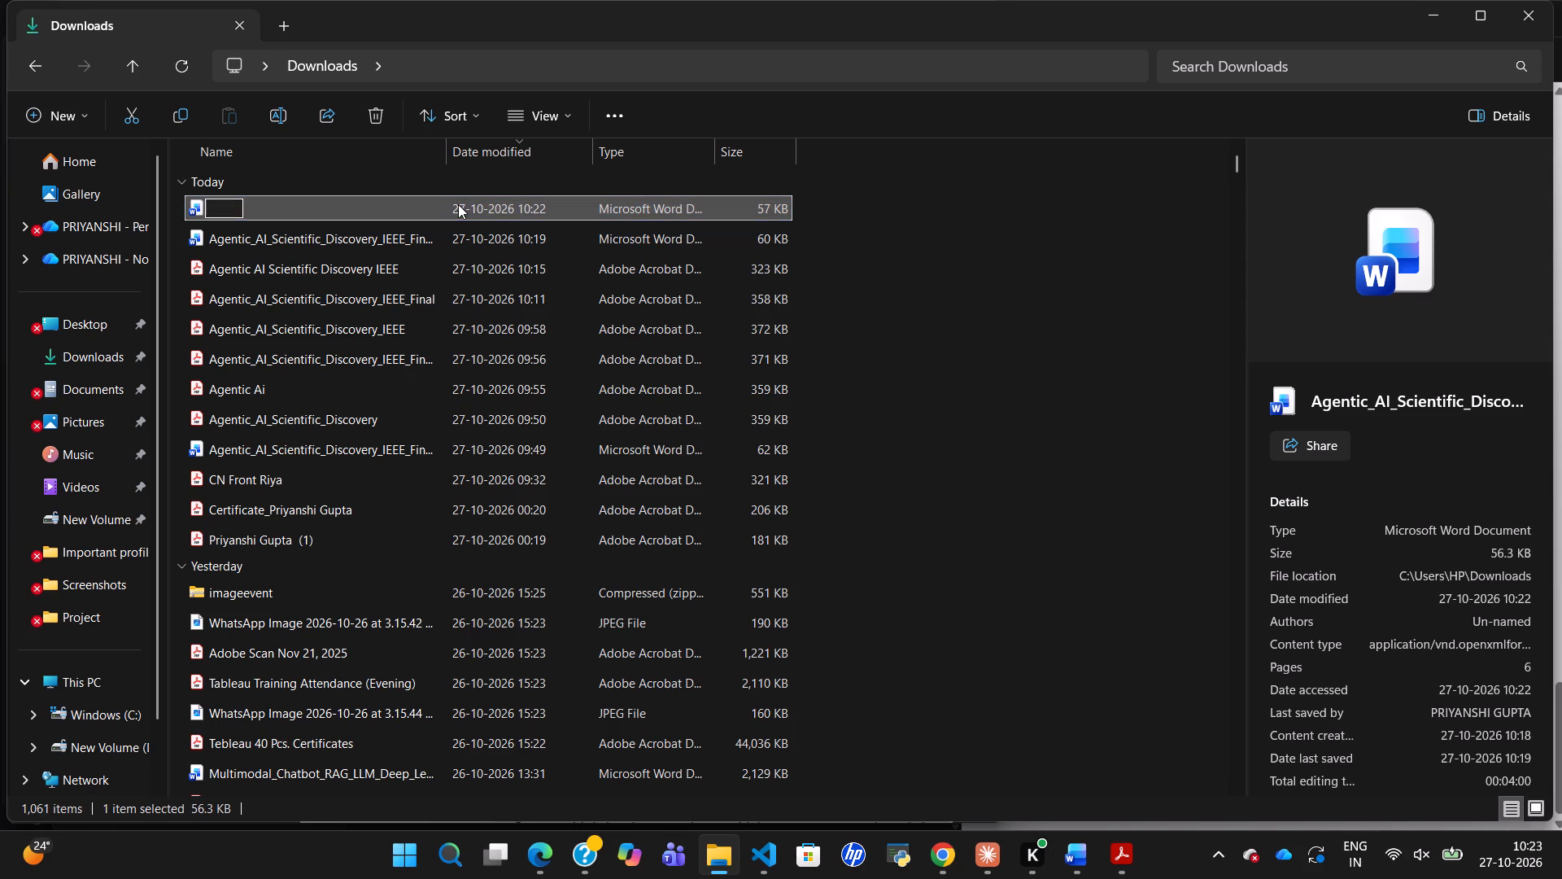
key("ctrl+z")
left_click(458, 204)
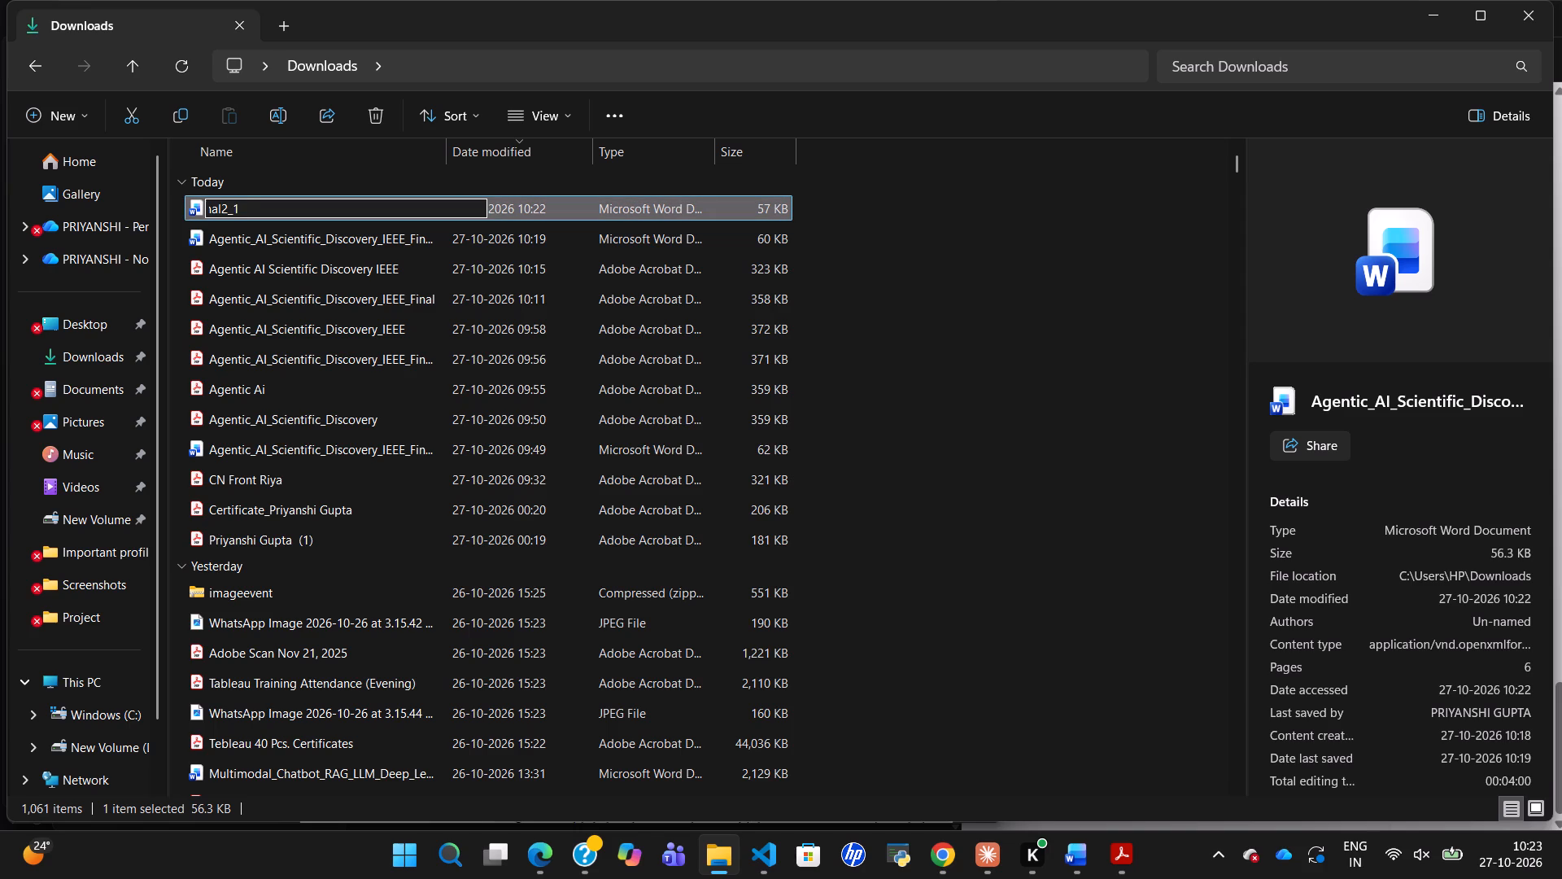
key("BackSpace")
key("BackSpace")
key("BackSpace")
key("BackSpace")
key("BackSpace")
key("BackSpace")
key("BackSpace")
key("BackSpace")
key("BackSpace")
key("BackSpace")
key("BackSpace")
key("BackSpace")
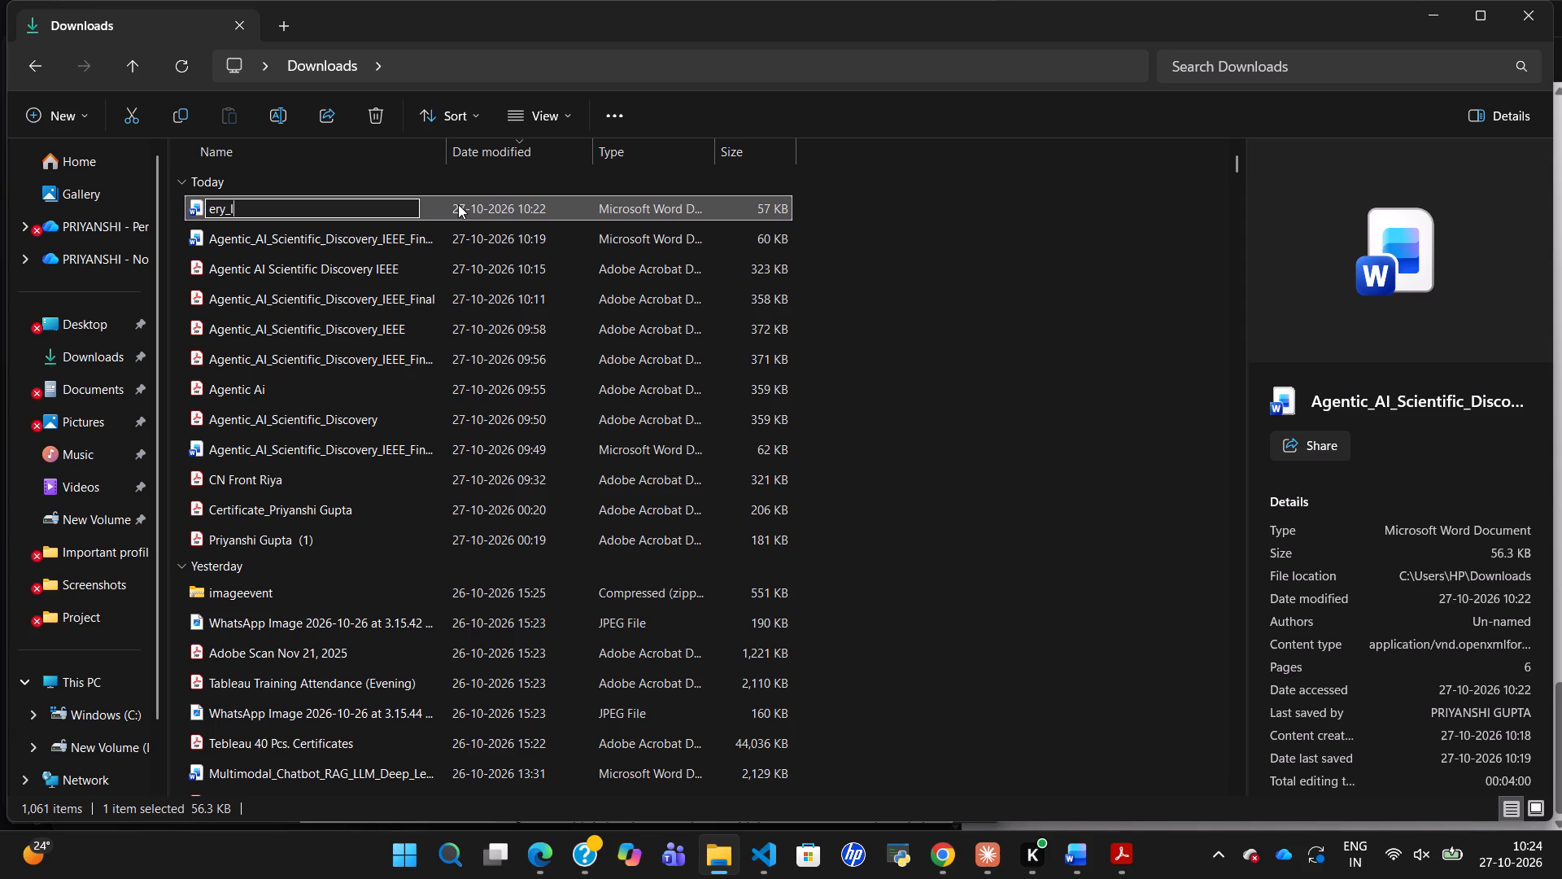
key("BackSpace")
key("BackSpace")
key("space")
type("withour")
key("space")
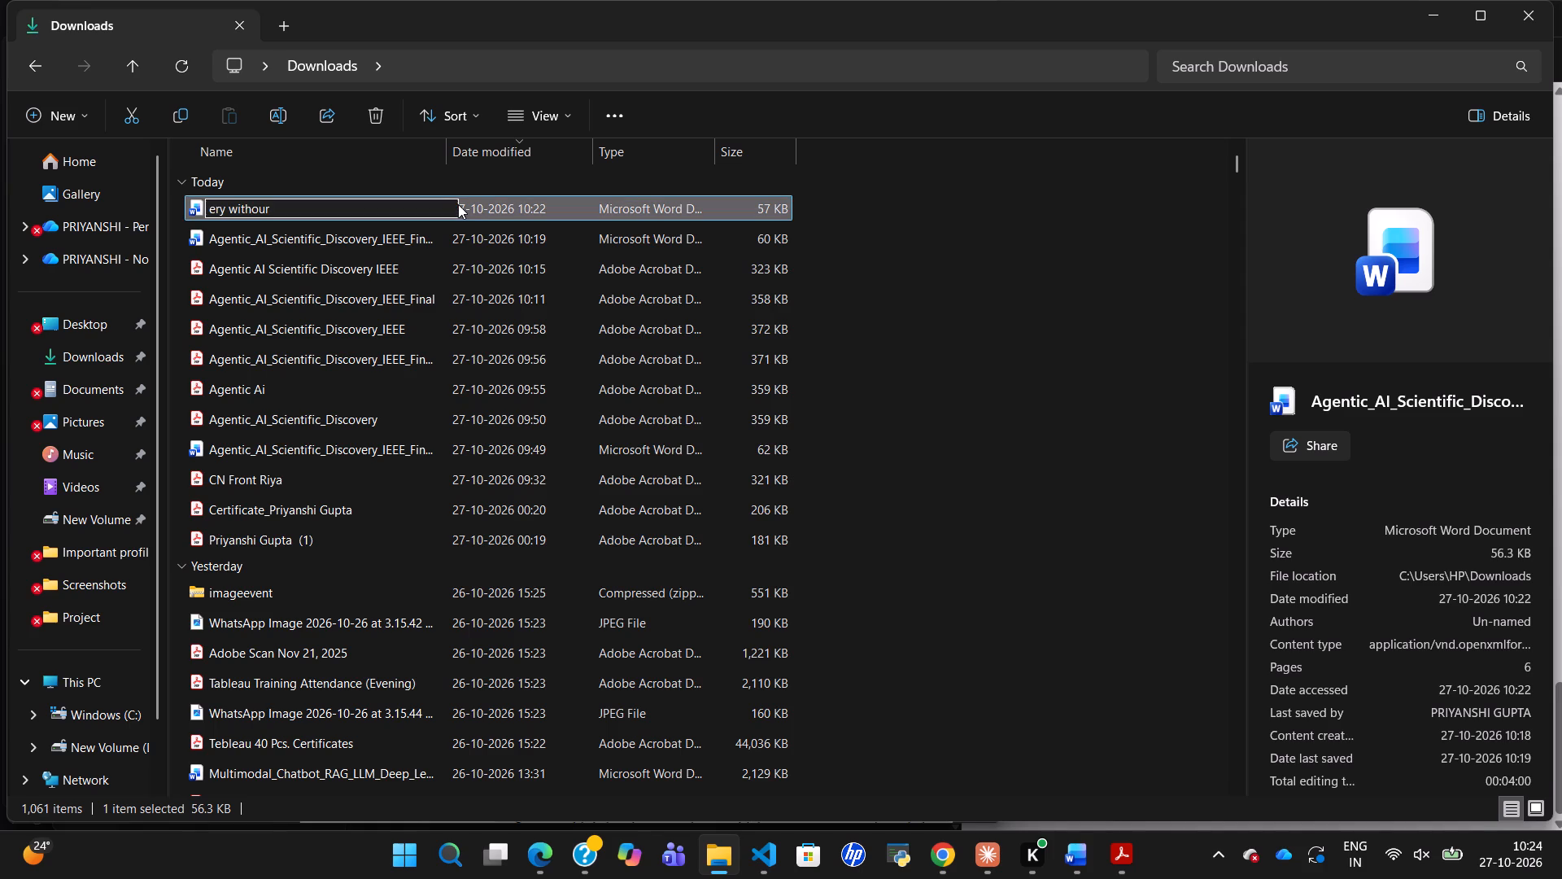
key("BackSpace")
key("BackSpace")
type("t review")
key("BackSpace")
key("BackSpace")
key("BackSpace")
key("BackSpace")
key("BackSpace")
type("eference")
key("Return")
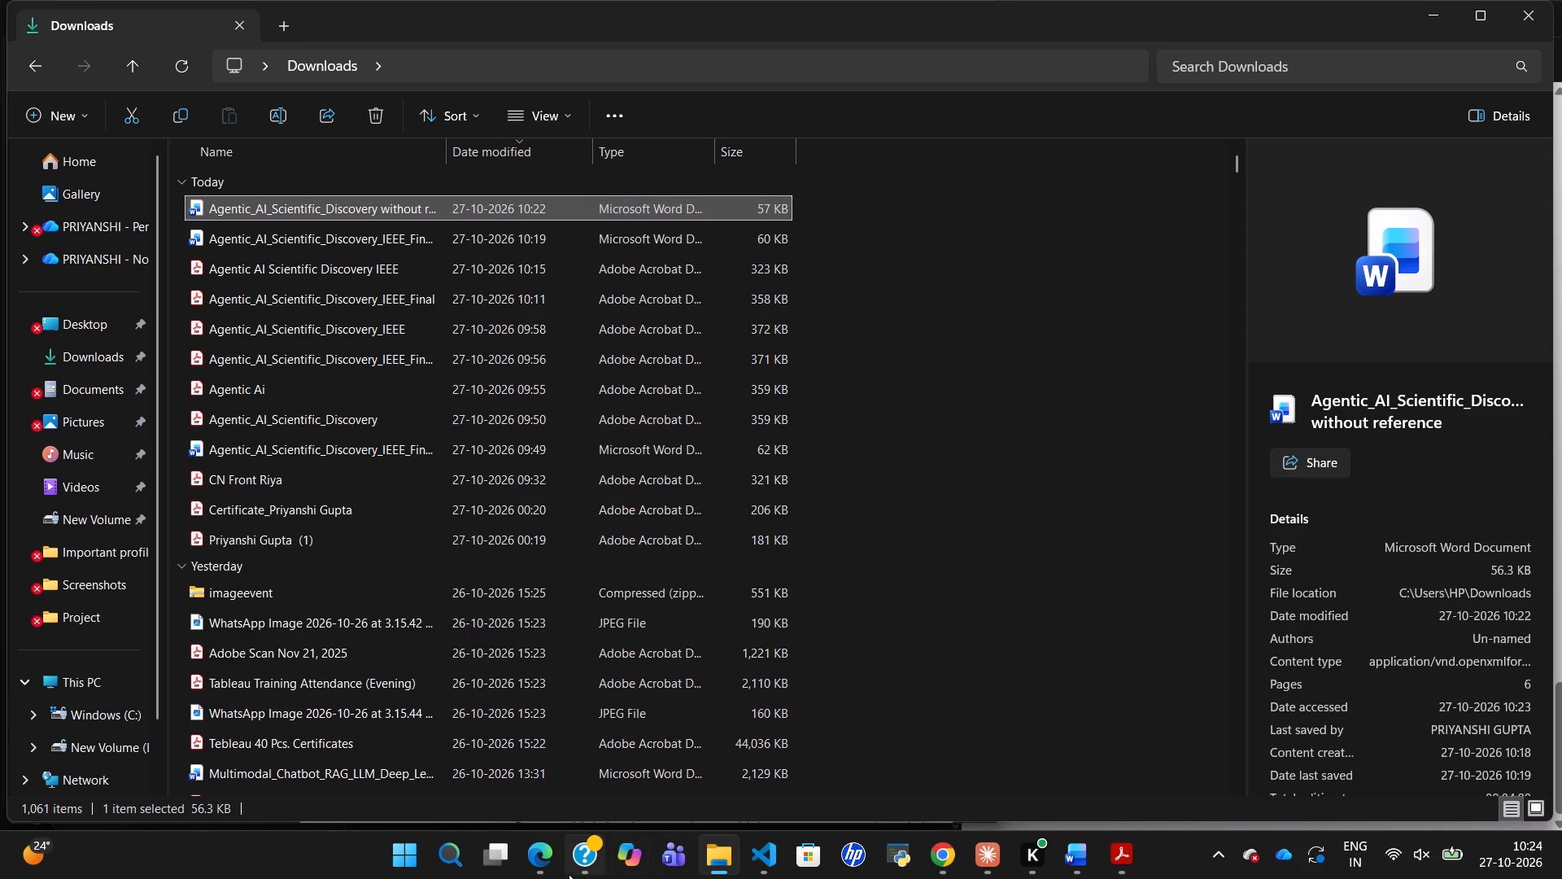
Switch to the submission form in Edge and upload "Agentic_AI_Scientific_Discovery without reference" for question 6, the Word file without the reference page.
left_click(573, 757)
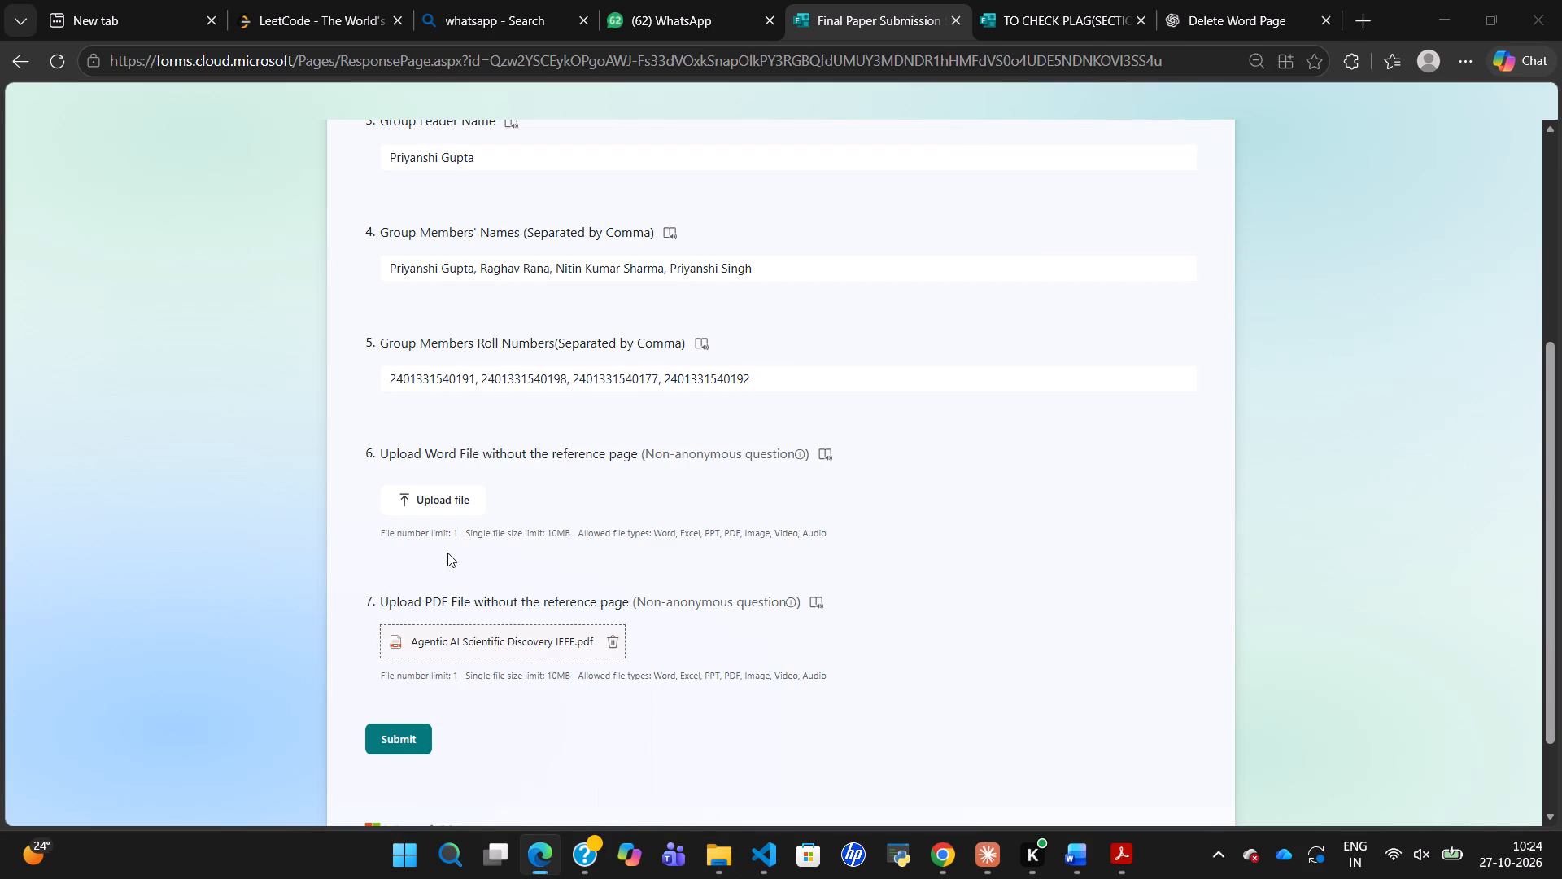
left_click(423, 505)
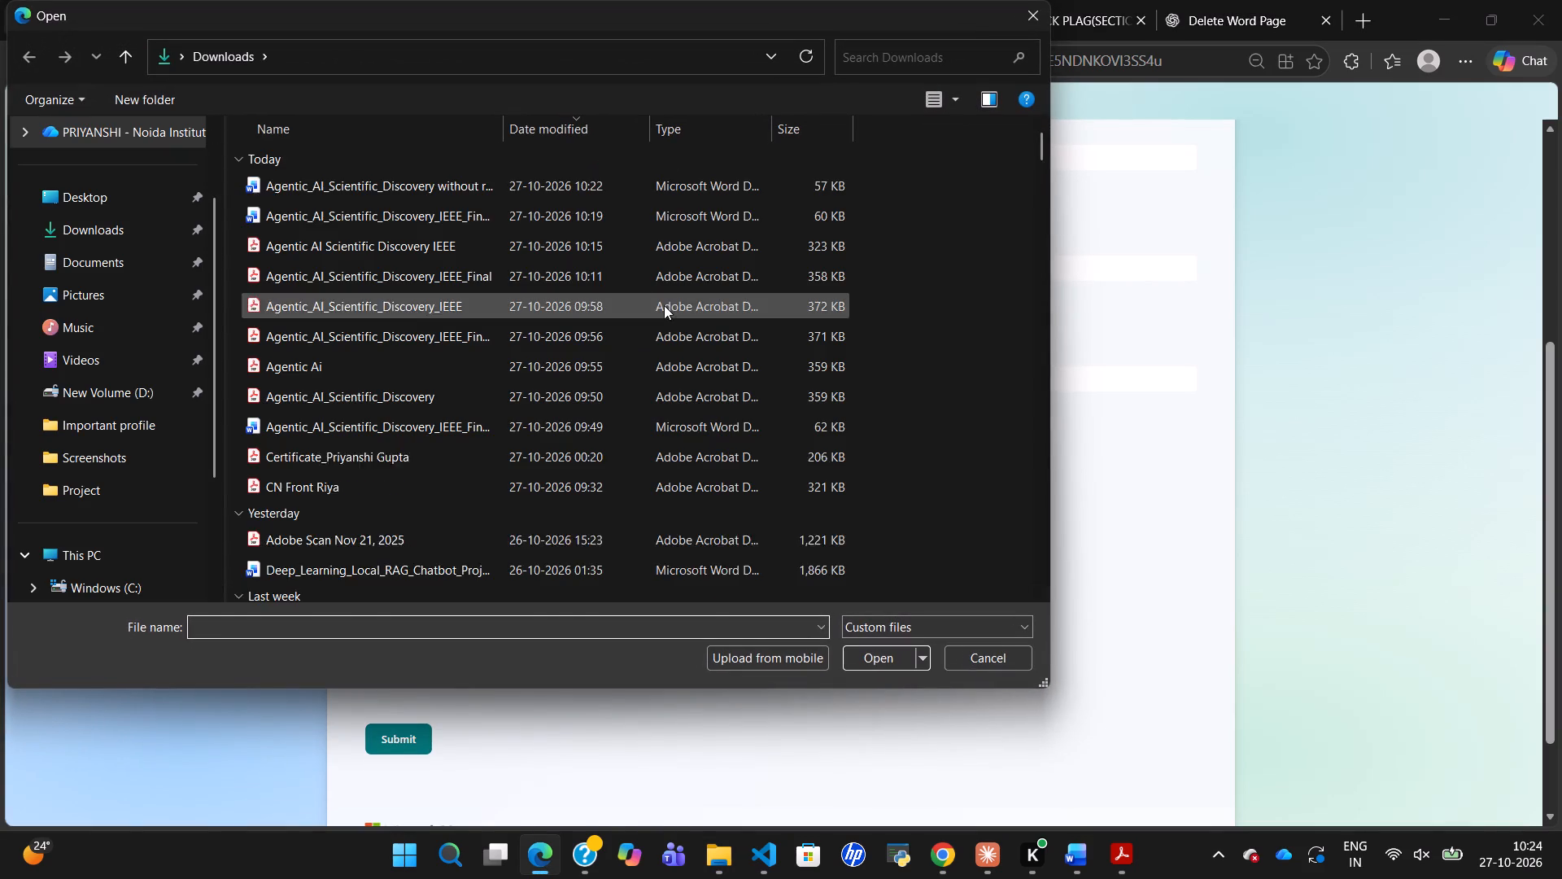
left_click(500, 186)
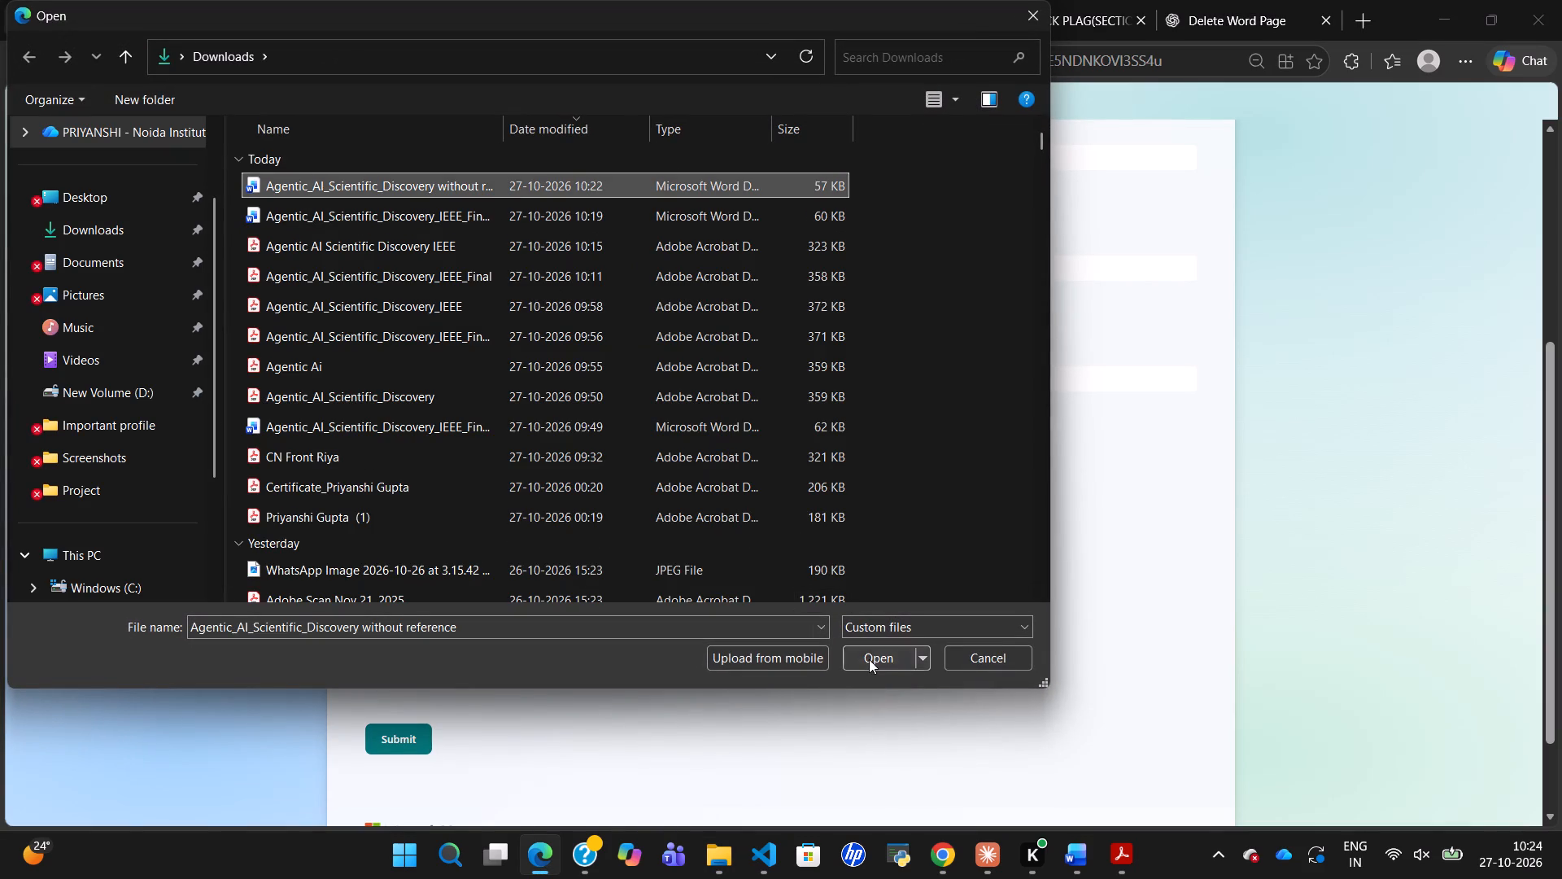
left_click(870, 660)
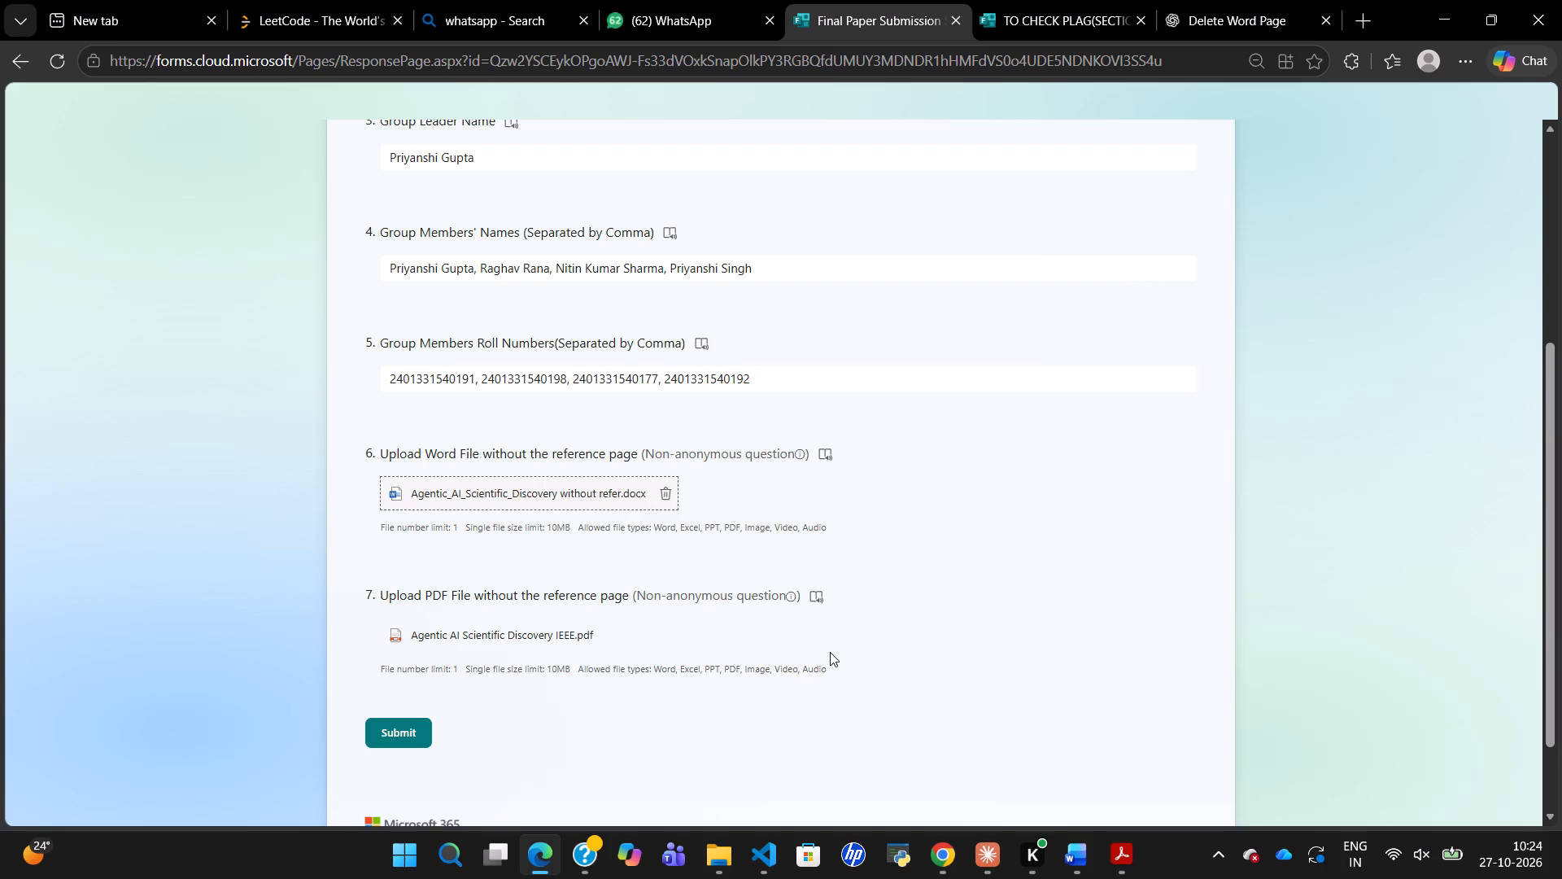
Submit the completed Final Paper Submission form and save the response.
left_click(399, 730)
scroll(602, 549, "up", 2)
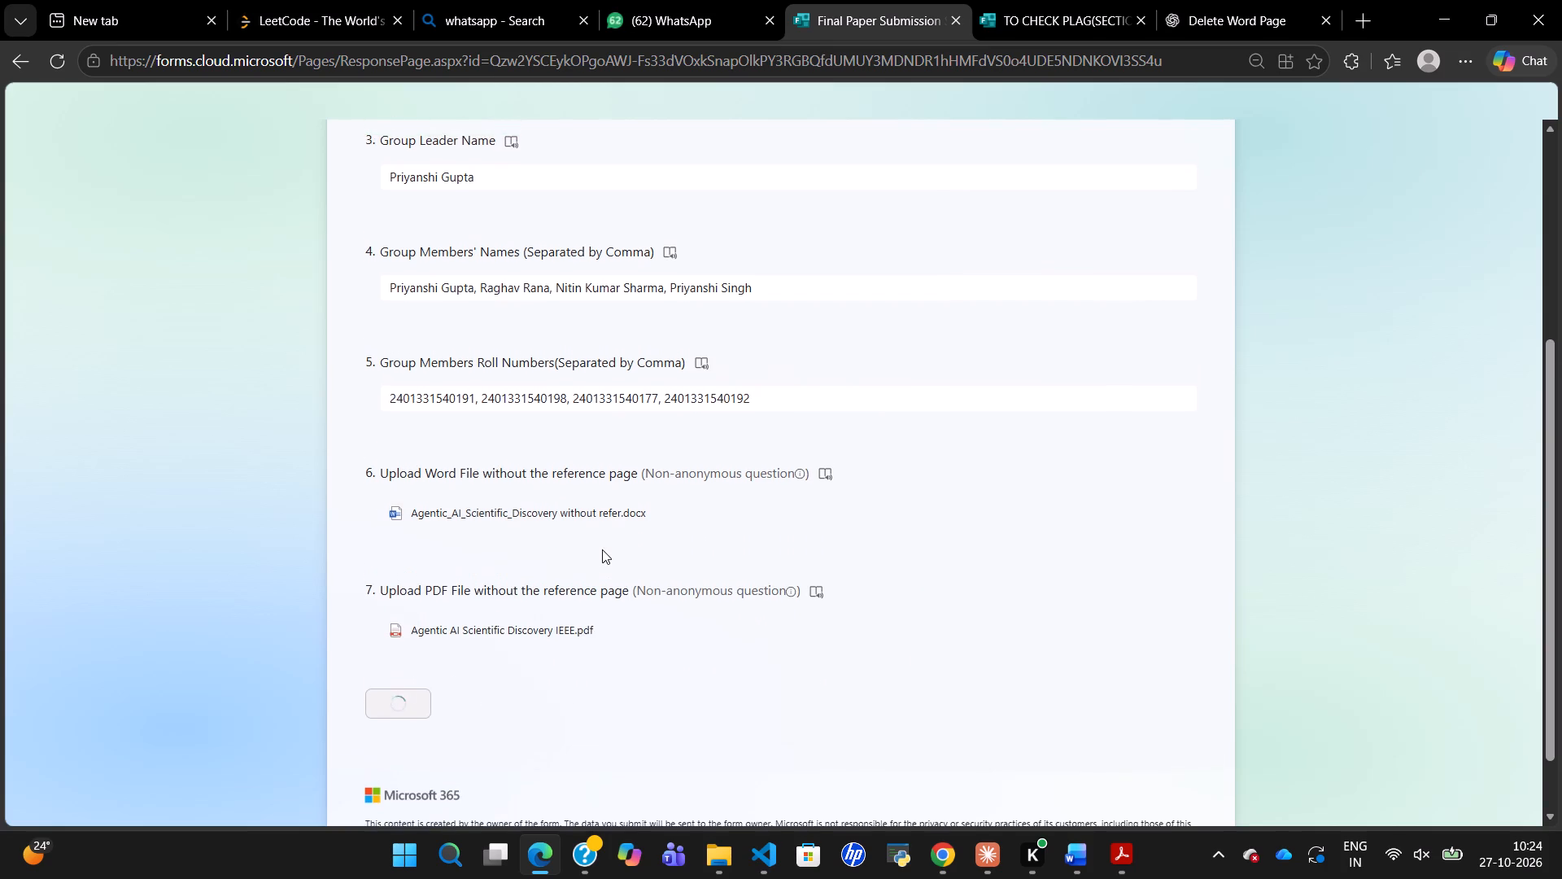
scroll(602, 549, "up", 1)
scroll(602, 549, "down", 1)
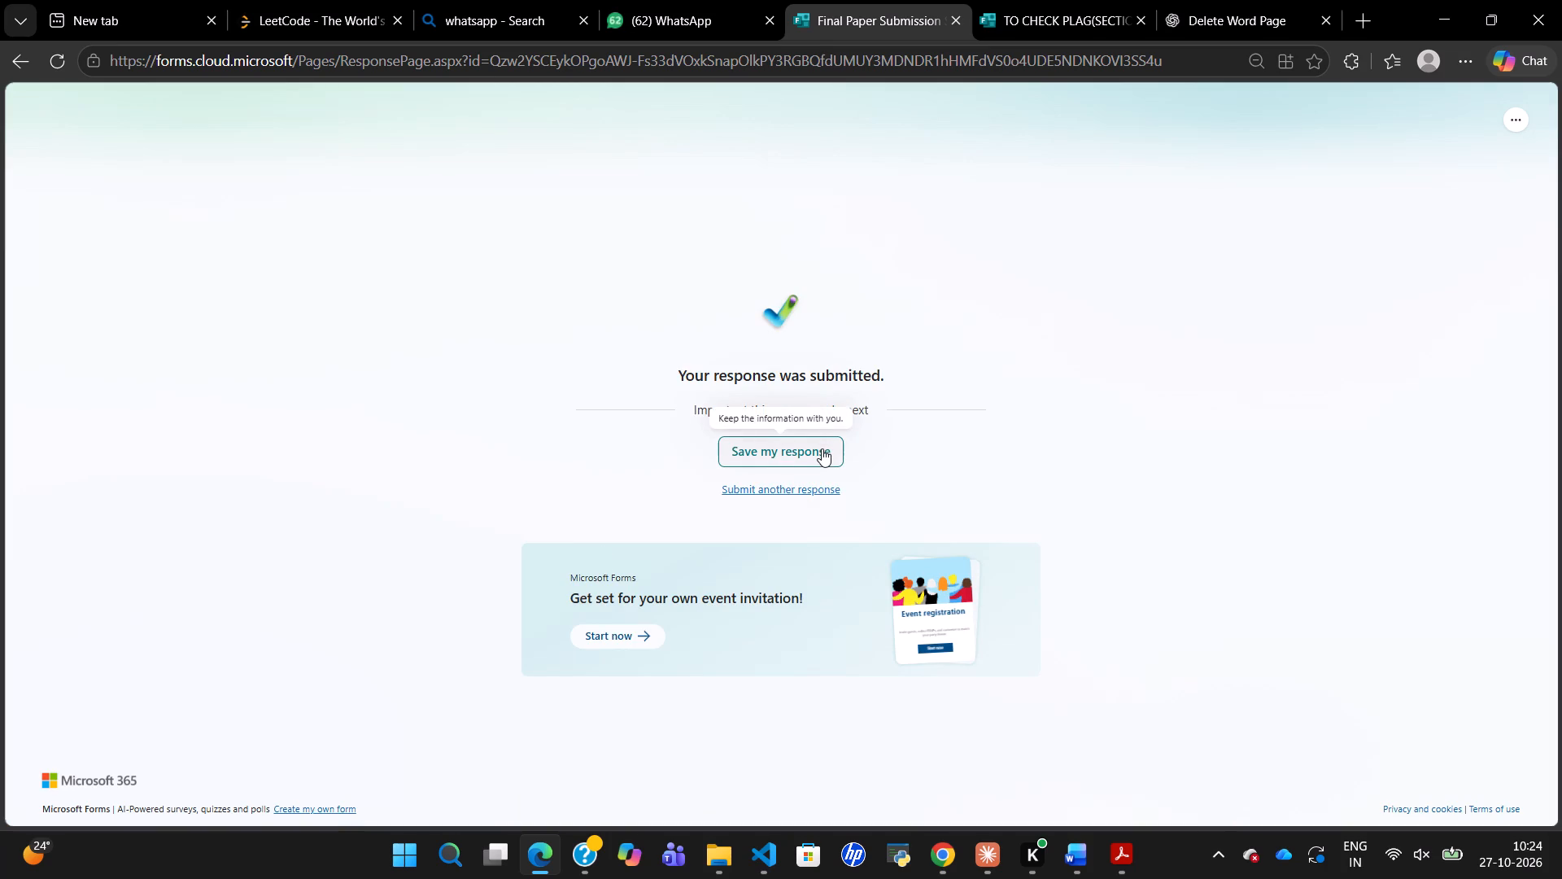
left_click(822, 448)
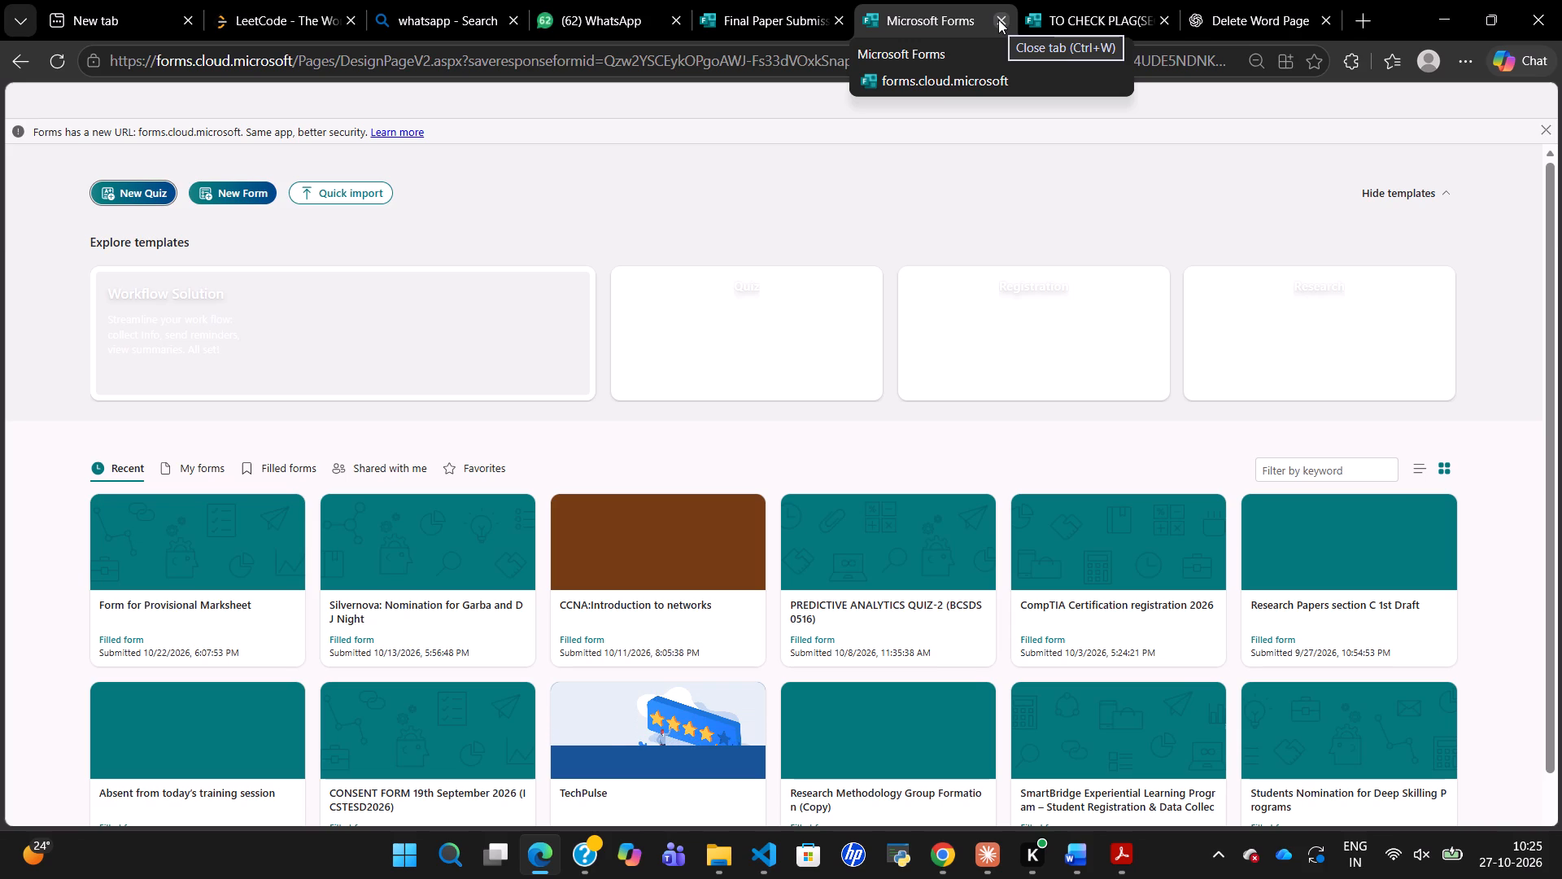
Close the Microsoft Forms and TO CHECK PLAG pages in the browser and switch to the Delete Word Page chat.
left_click(998, 20)
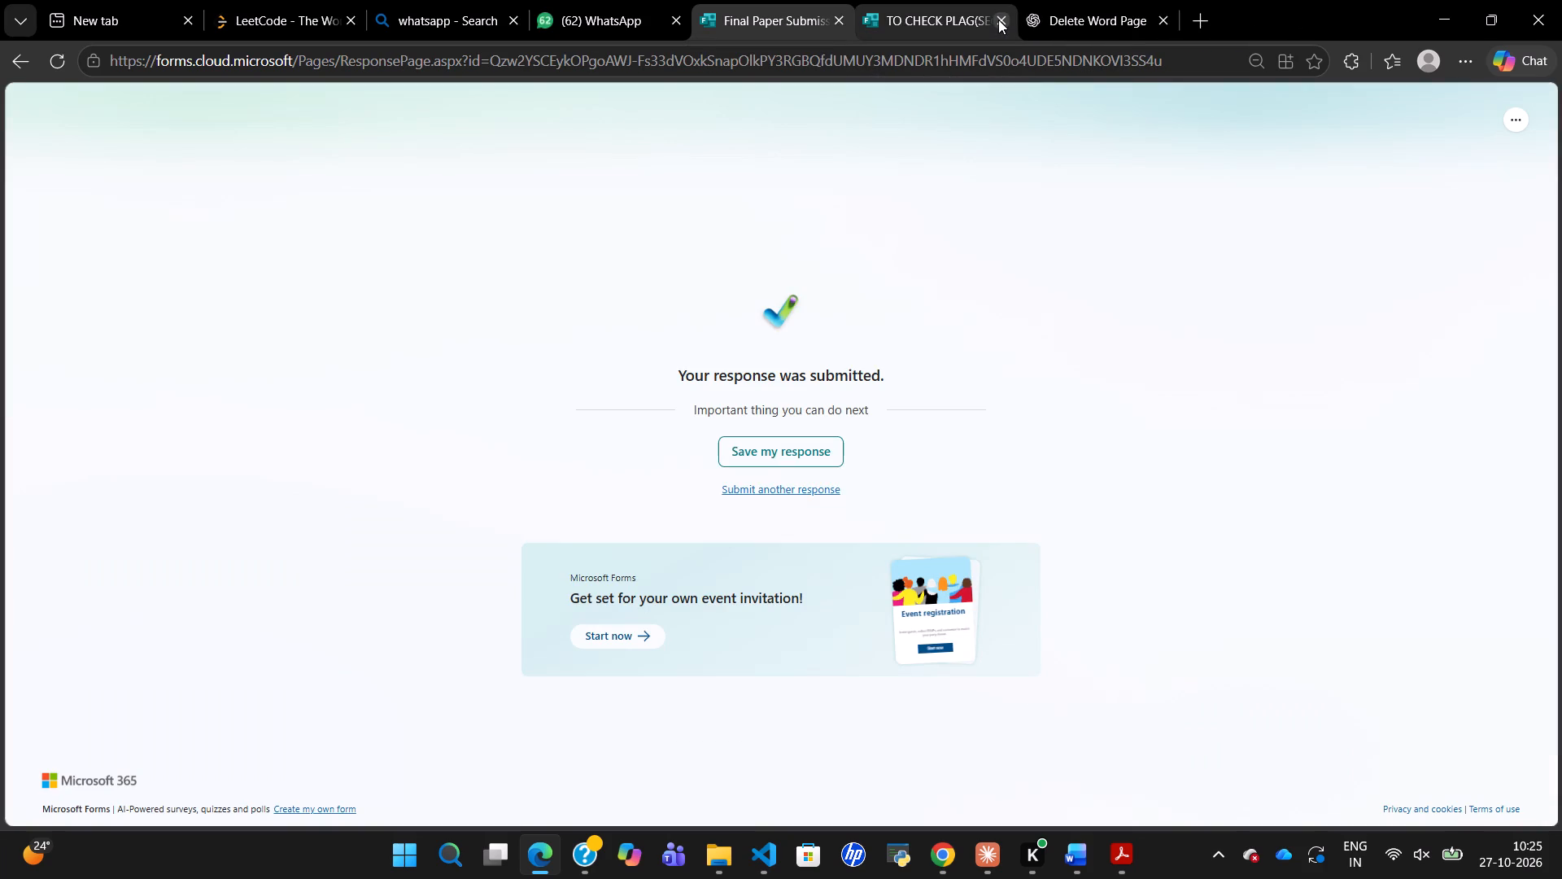
left_click(998, 20)
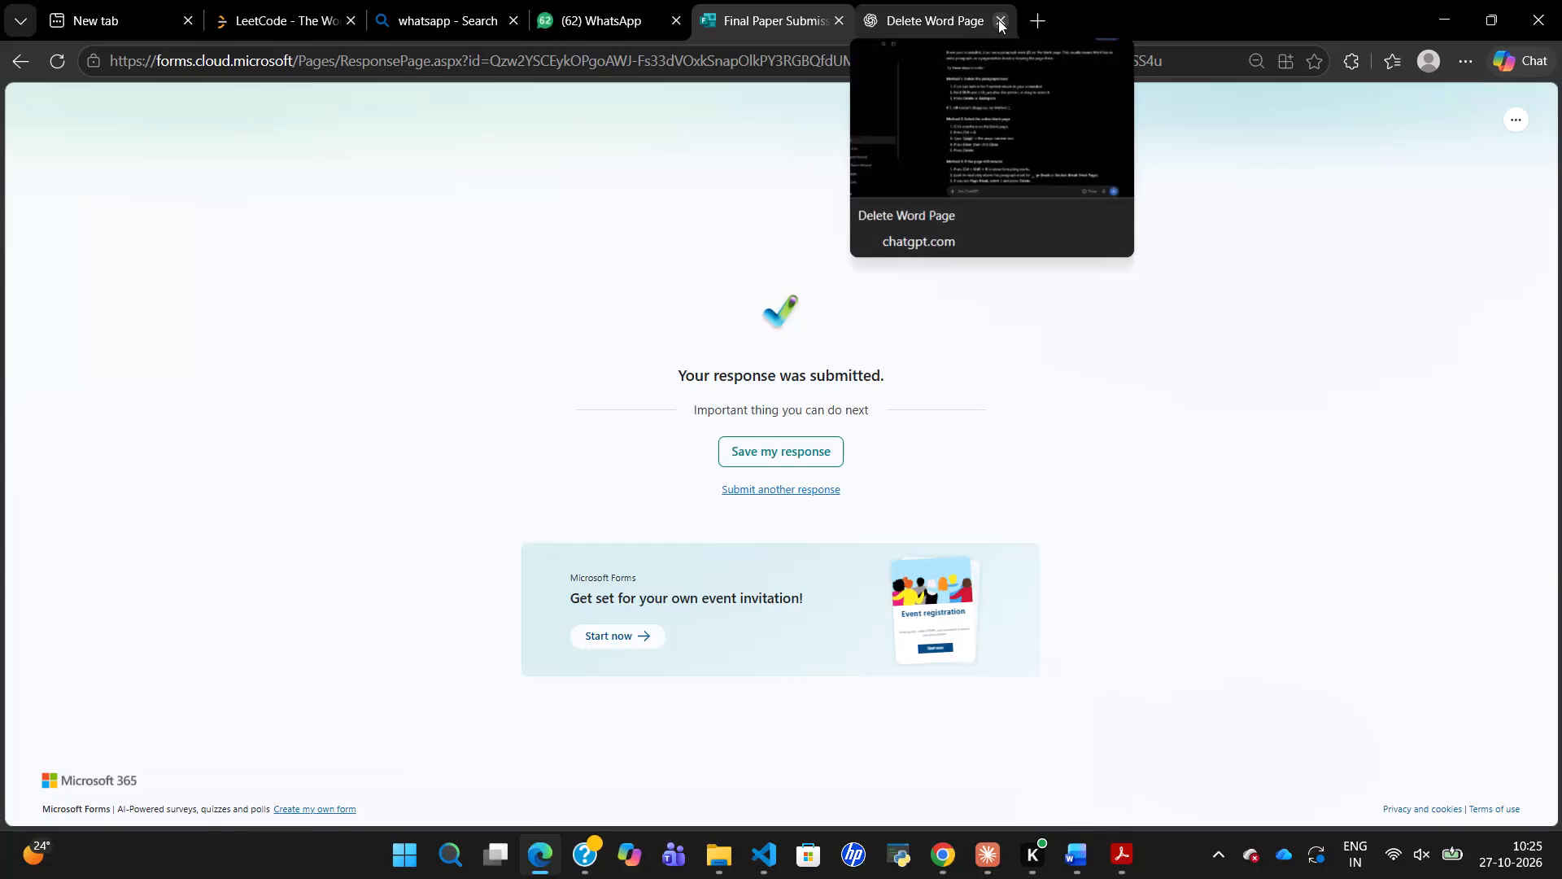
left_click(949, 24)
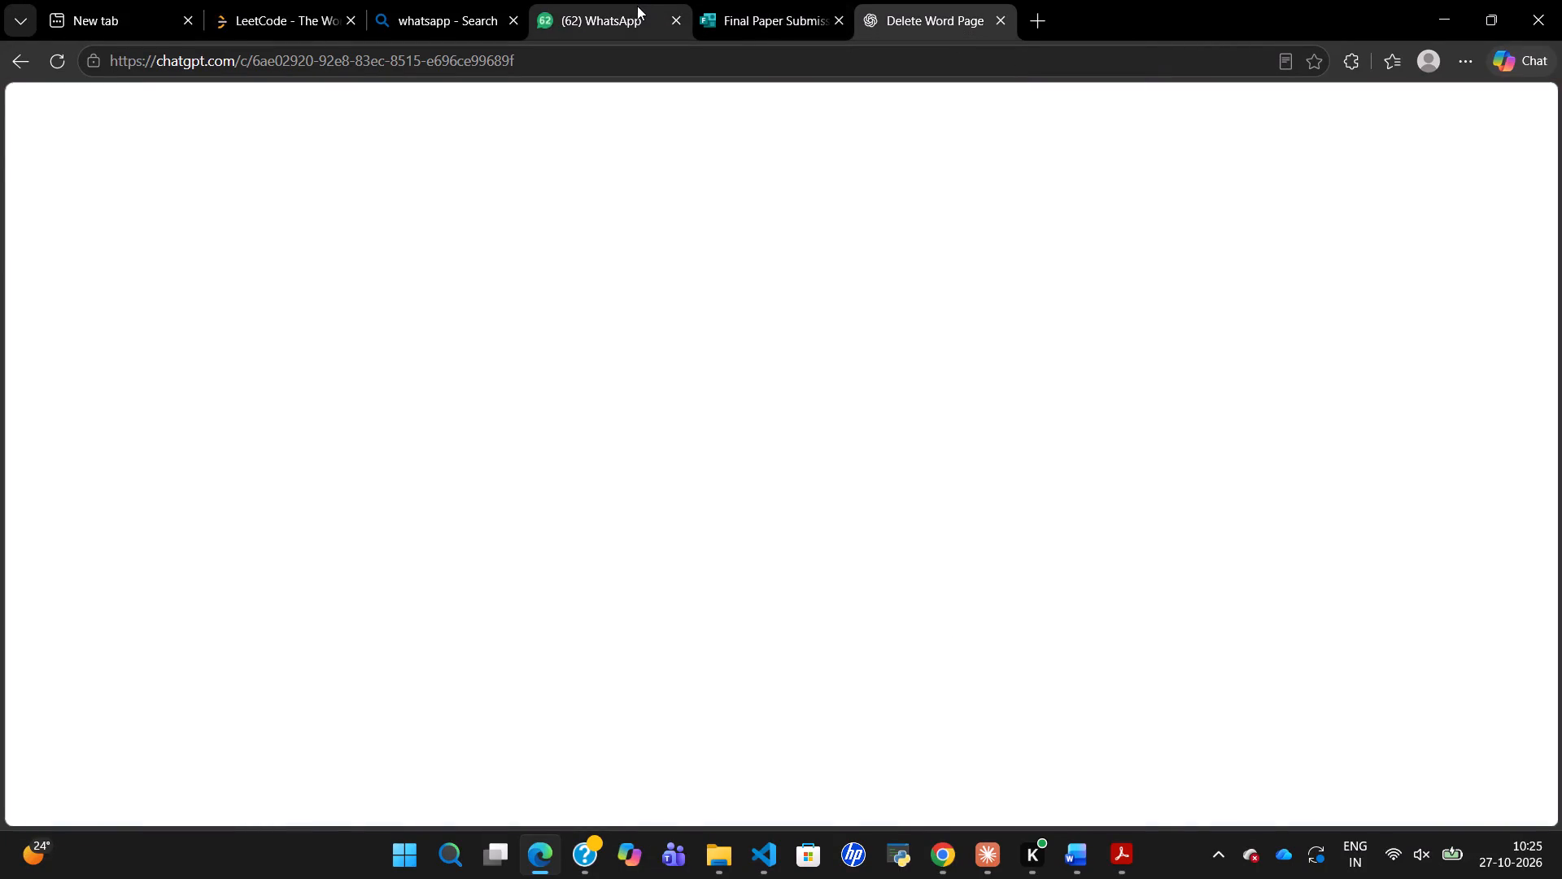